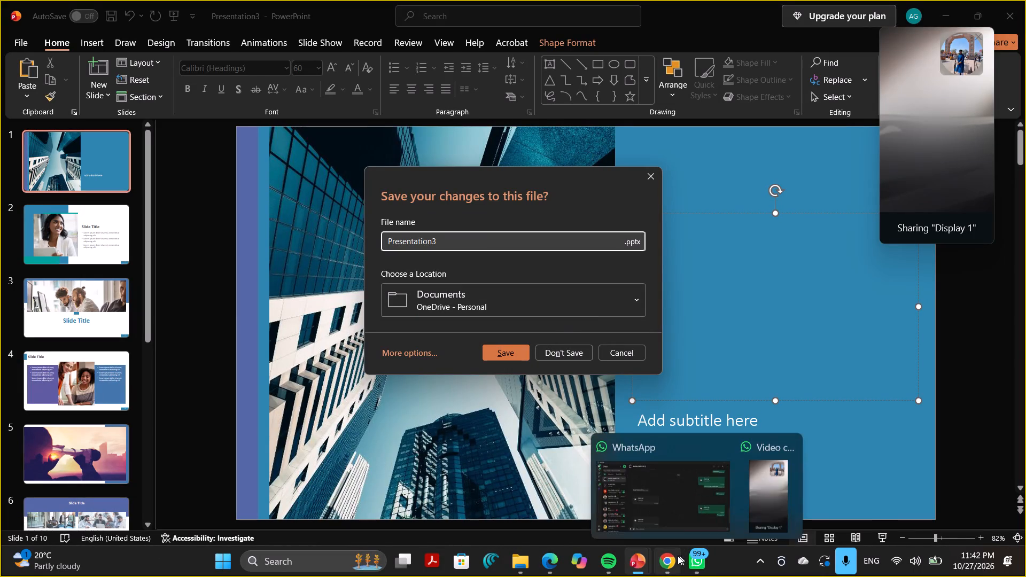
# Save the presentation as Presentation3.pptx in the personal OneDrive Documents folder.
pyautogui.click(822, 495)
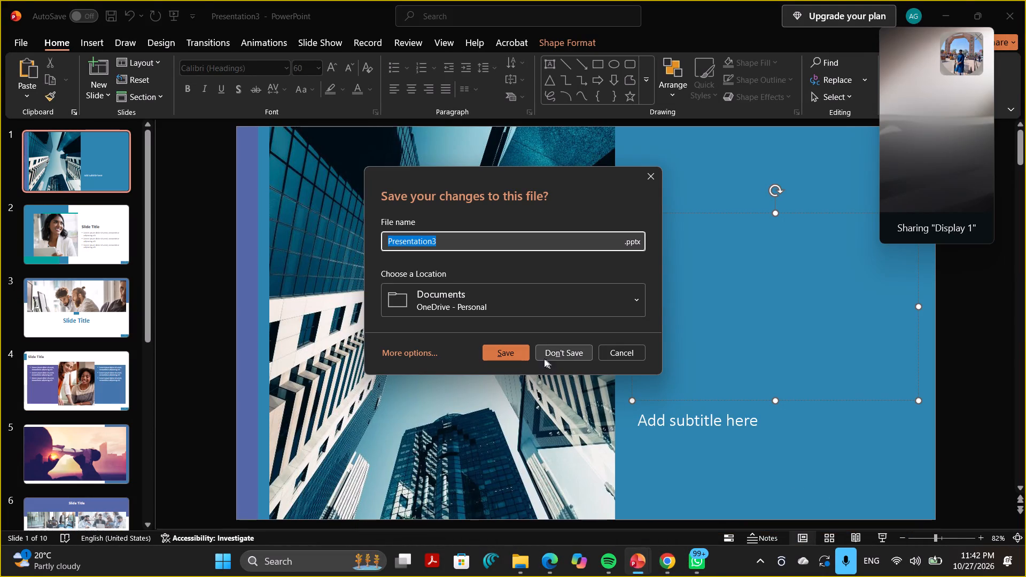
pyautogui.click(511, 355)
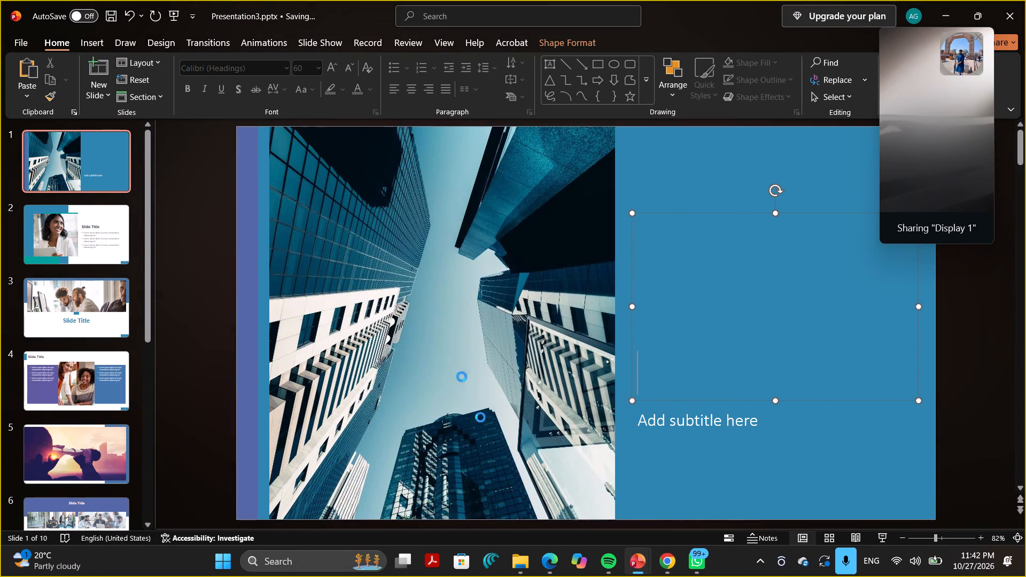
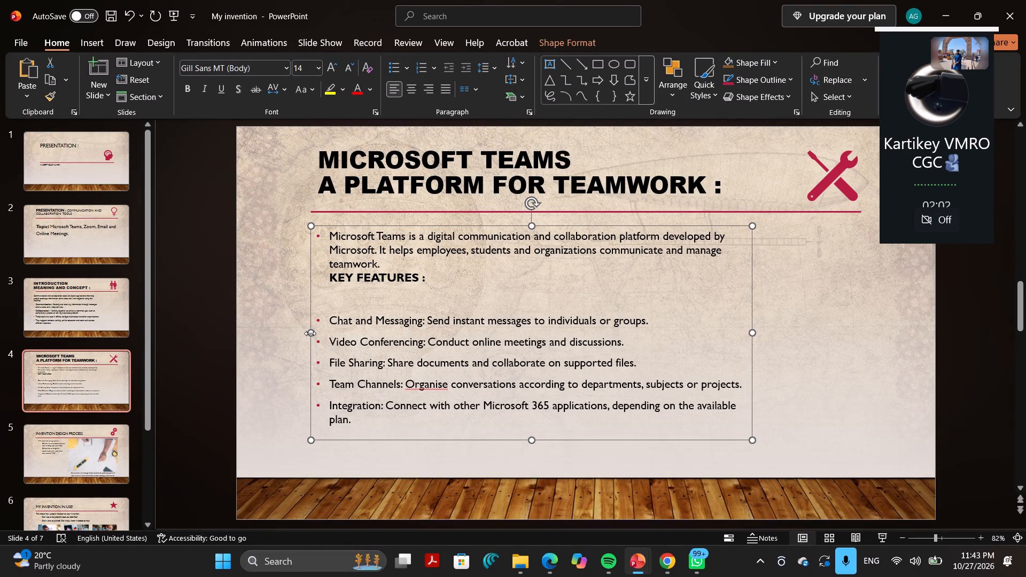
# Widen the body text box on the Microsoft Teams slide slightly by extending its left edge just past the title's underline.
pyautogui.moveTo(310, 333); pyautogui.dragTo(297, 334)
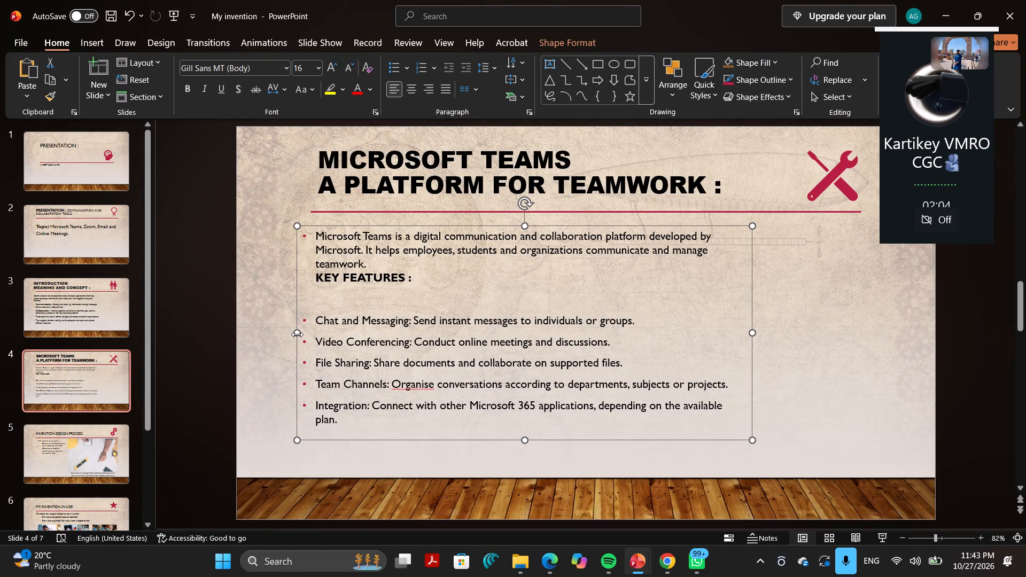
pyautogui.moveTo(297, 334); pyautogui.dragTo(306, 333)
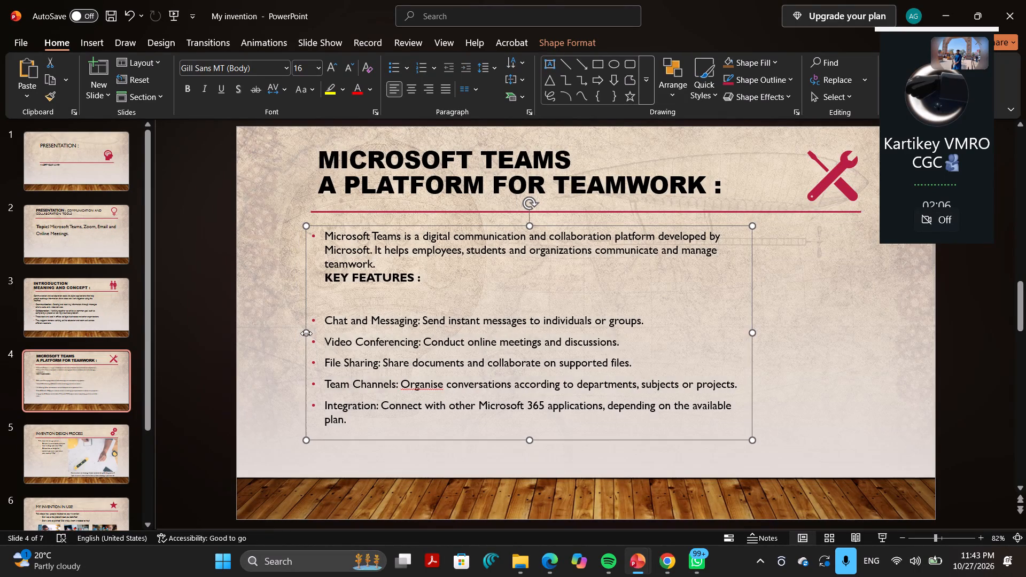
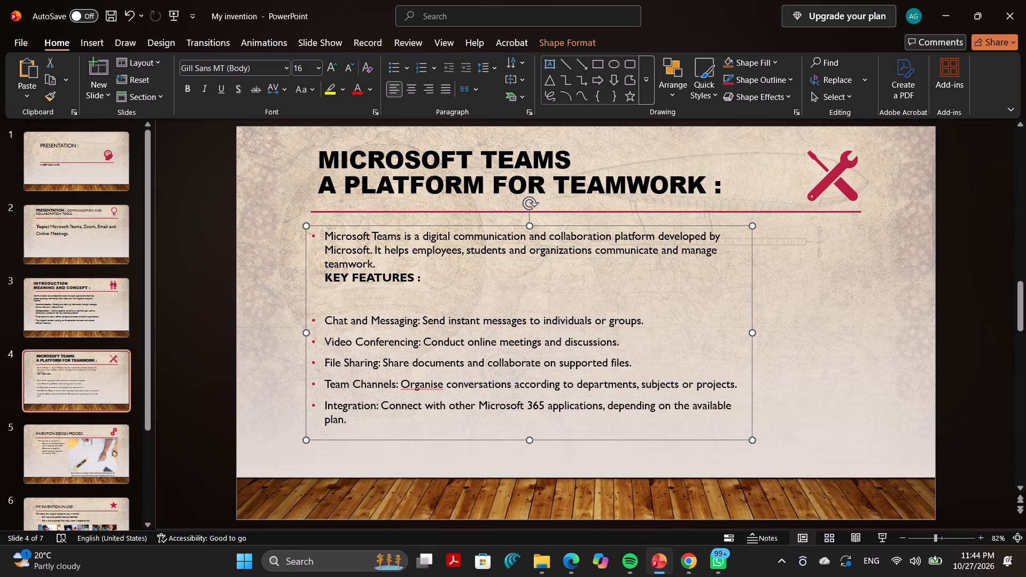
# Narrow the body text box on the Microsoft Teams slide slightly by moving its left edge inward.
pyautogui.click(306, 332)
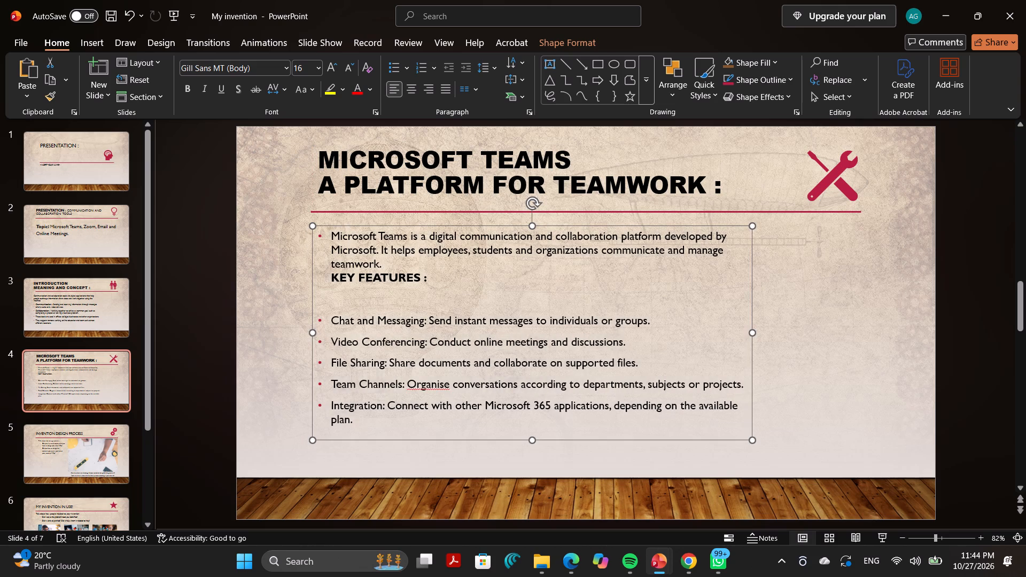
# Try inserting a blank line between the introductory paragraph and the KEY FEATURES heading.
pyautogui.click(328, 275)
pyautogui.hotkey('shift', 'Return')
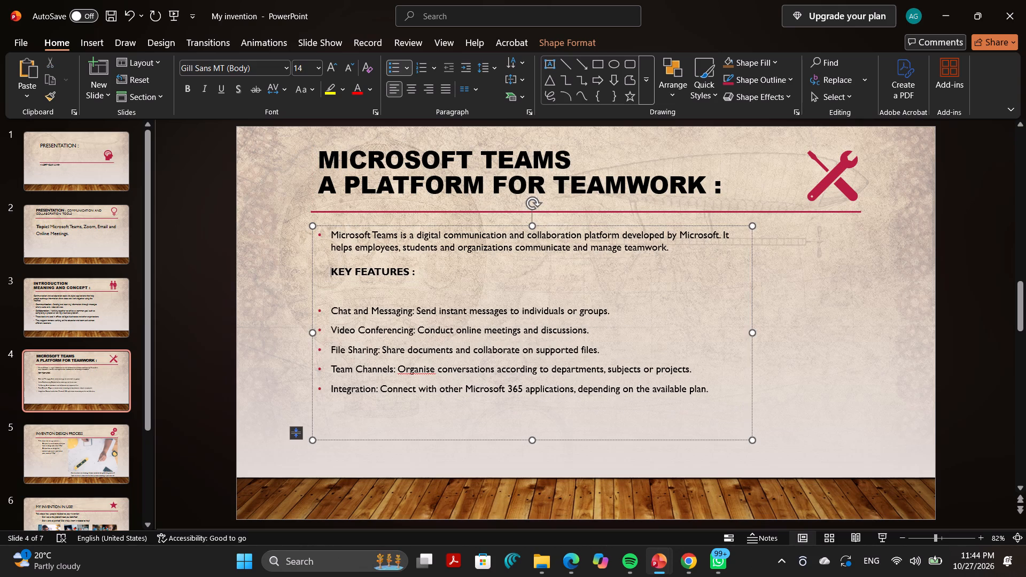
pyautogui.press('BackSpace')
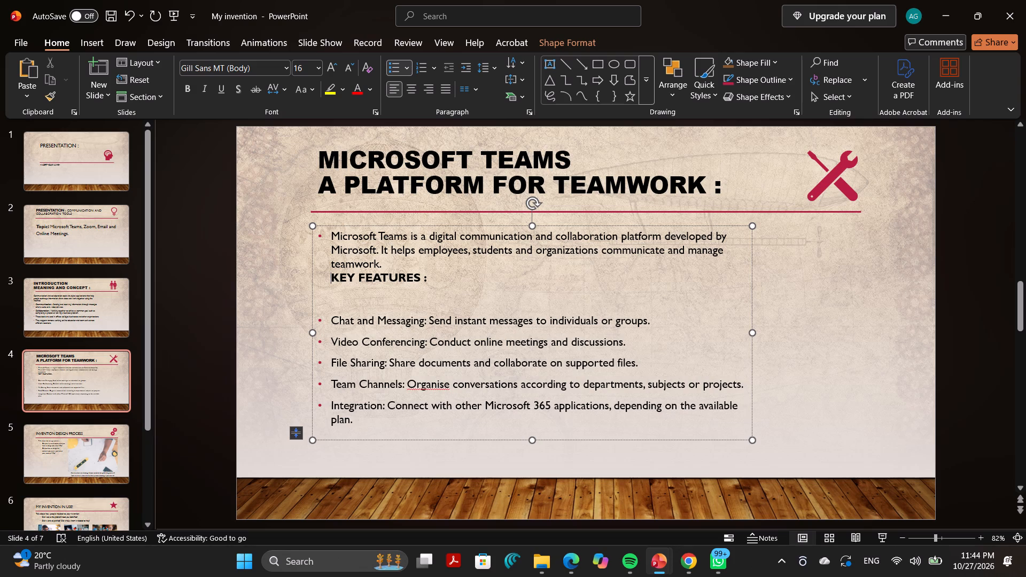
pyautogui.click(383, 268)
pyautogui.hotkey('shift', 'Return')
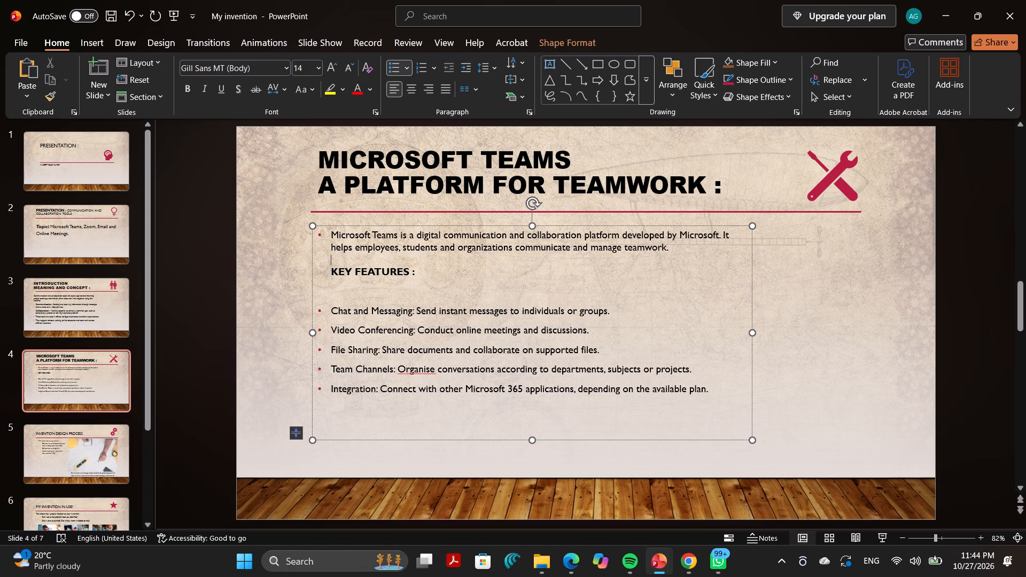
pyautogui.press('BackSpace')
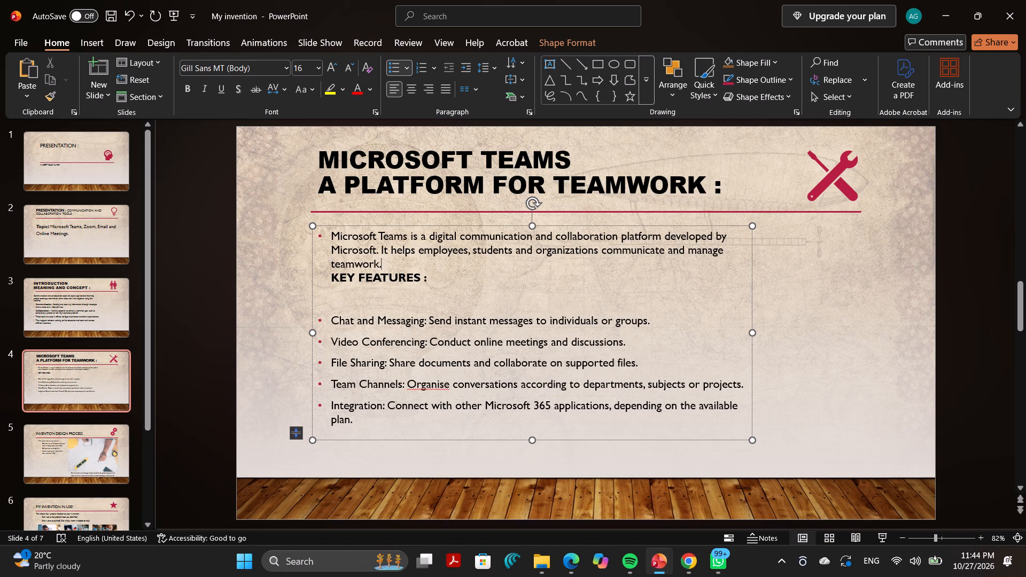
# Remove the empty line below KEY FEATURES and align the Chat and Messaging item as a bullet with the others.
pyautogui.click(327, 321)
pyautogui.press('BackSpace')
pyautogui.press('BackSpace')
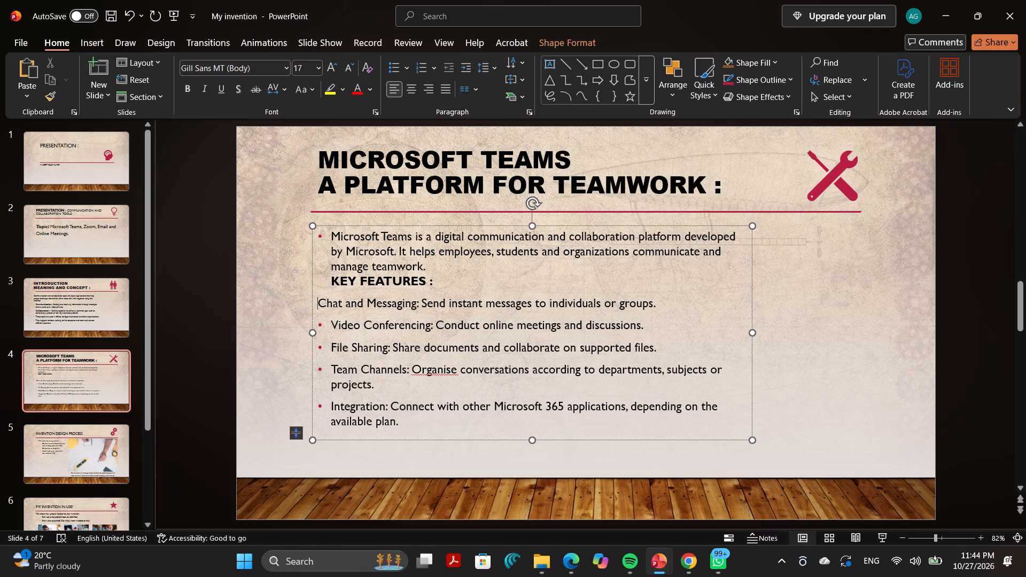
pyautogui.press('space')
pyautogui.press('space')
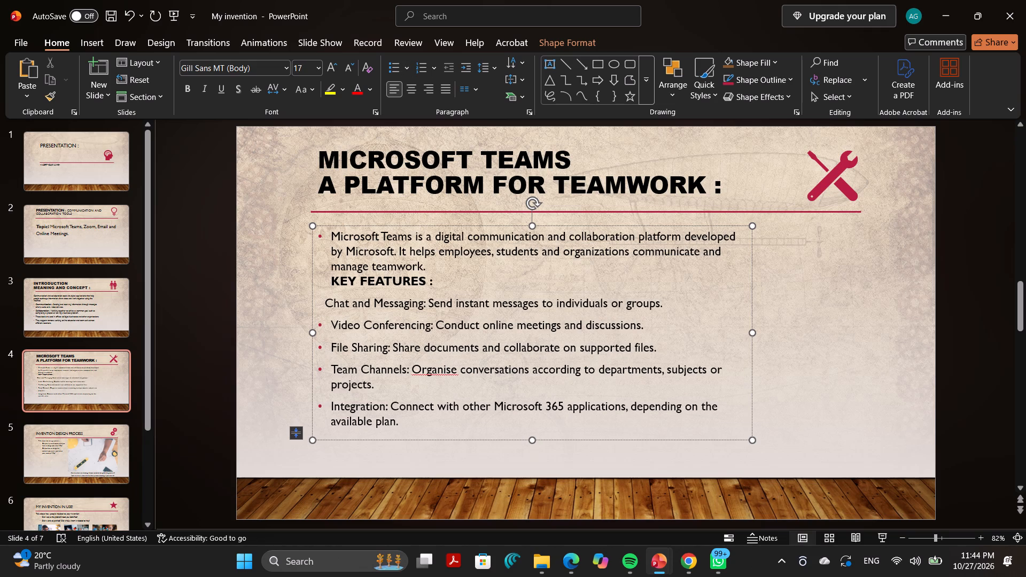
pyautogui.press('BackSpace')
pyautogui.press('Return')
pyautogui.press('BackSpace')
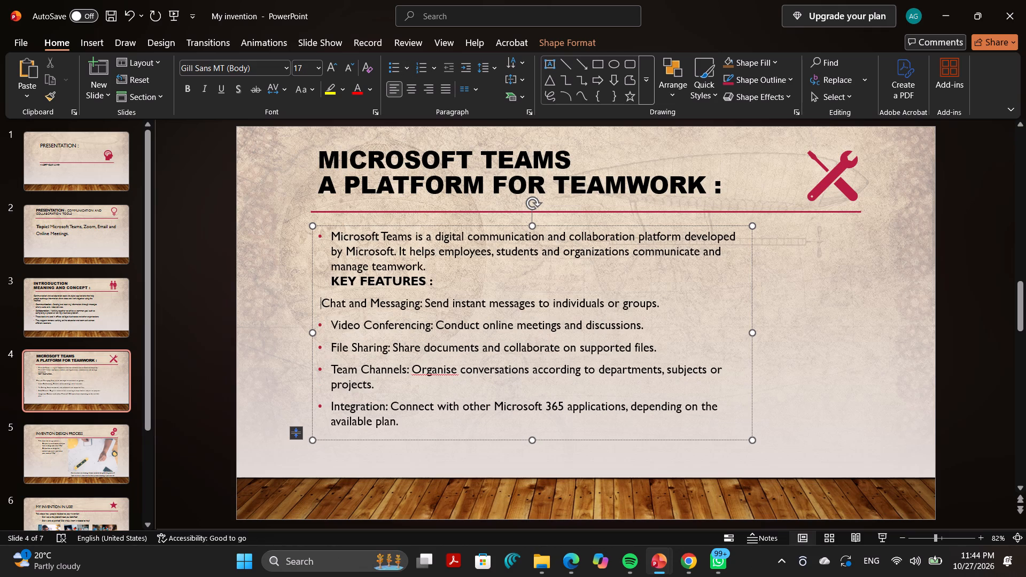
pyautogui.press('BackSpace')
pyautogui.press('space')
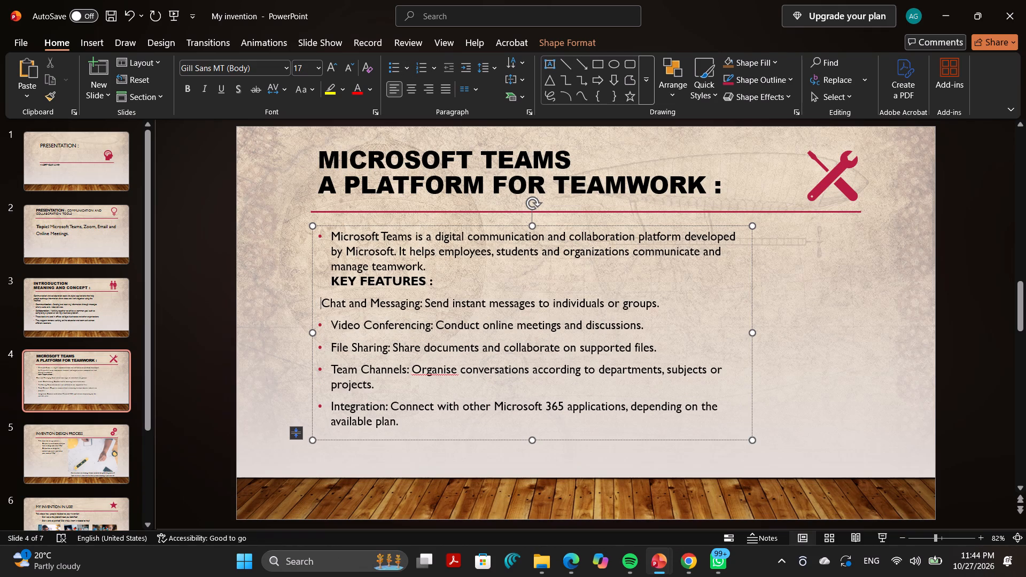
pyautogui.press('space')
pyautogui.press('space')
pyautogui.press('BackSpace')
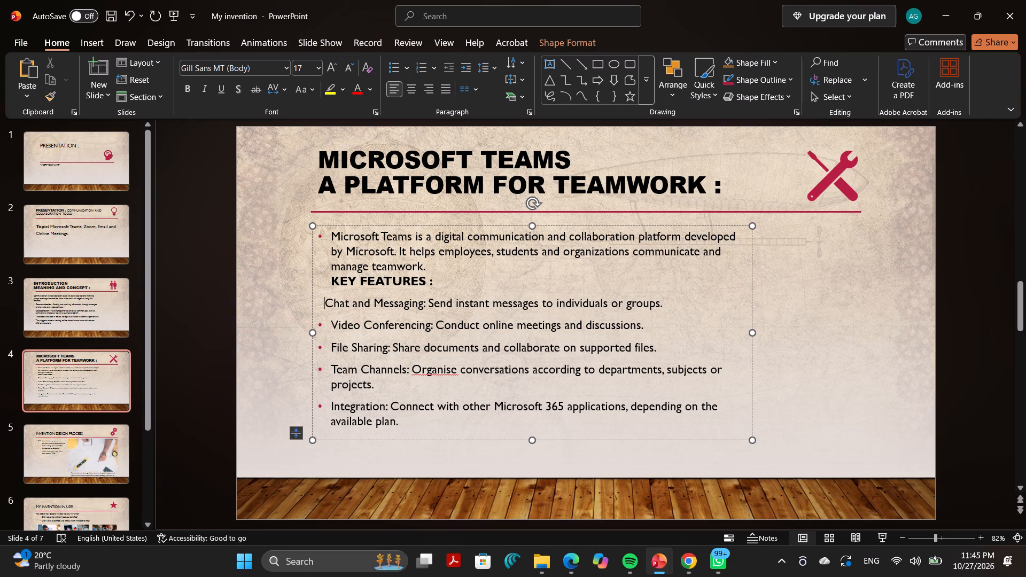
pyautogui.click(397, 72)
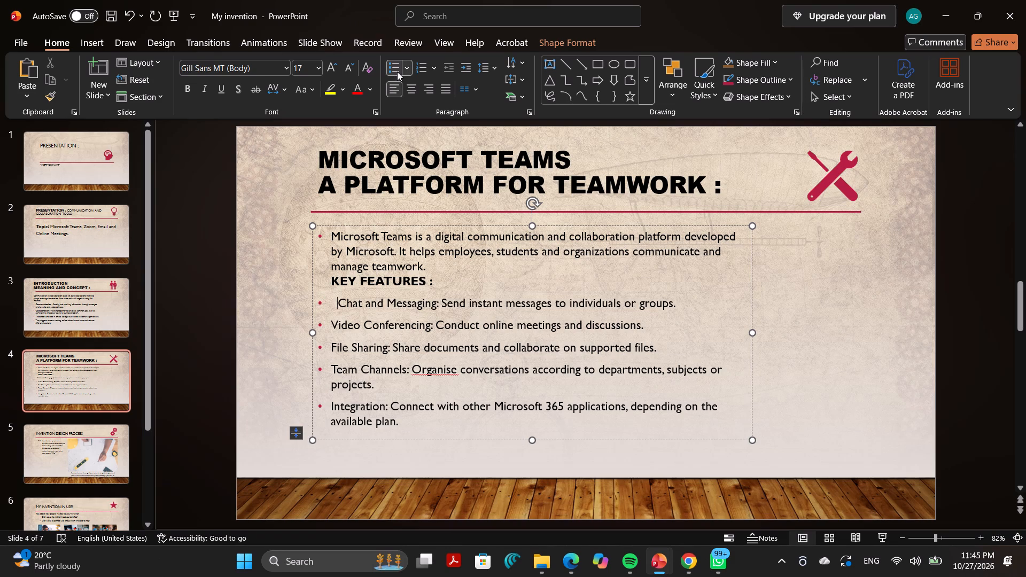
pyautogui.press('BackSpace')
pyautogui.press('BackSpace')
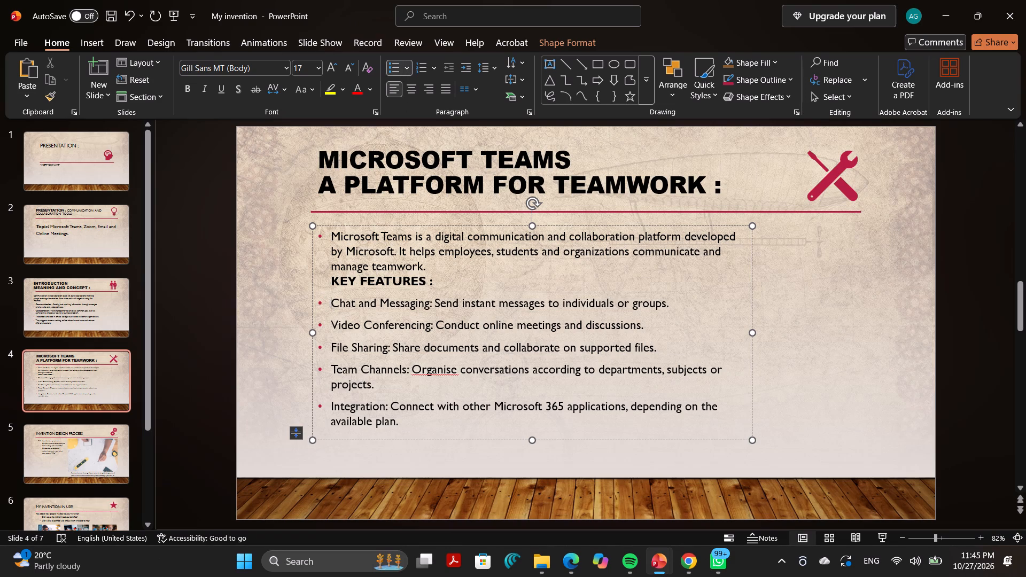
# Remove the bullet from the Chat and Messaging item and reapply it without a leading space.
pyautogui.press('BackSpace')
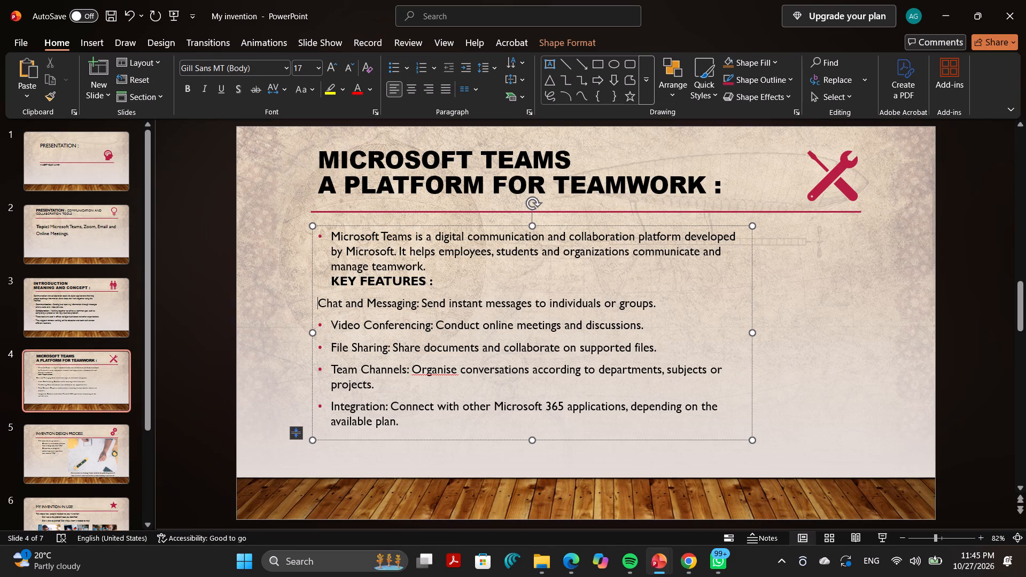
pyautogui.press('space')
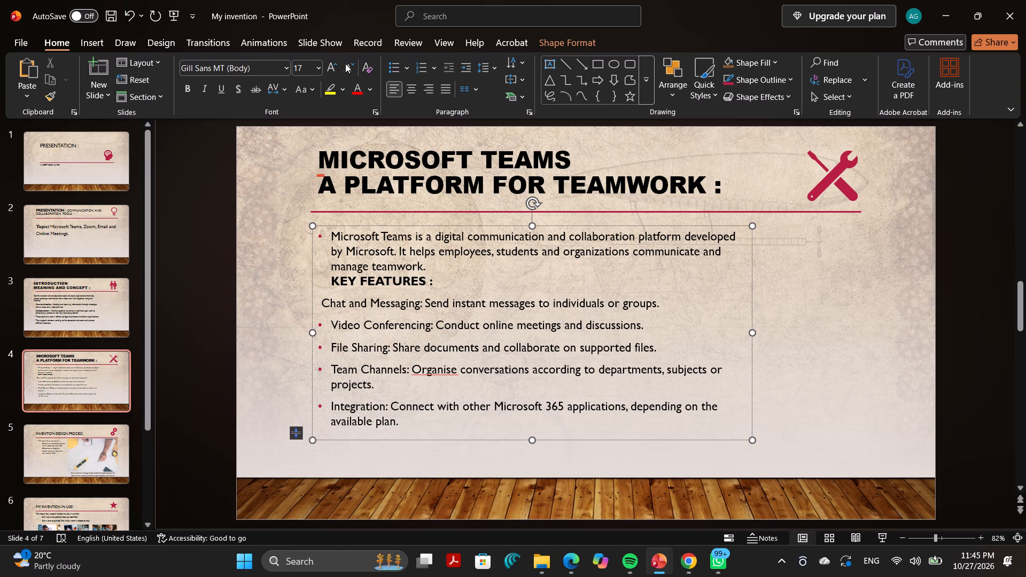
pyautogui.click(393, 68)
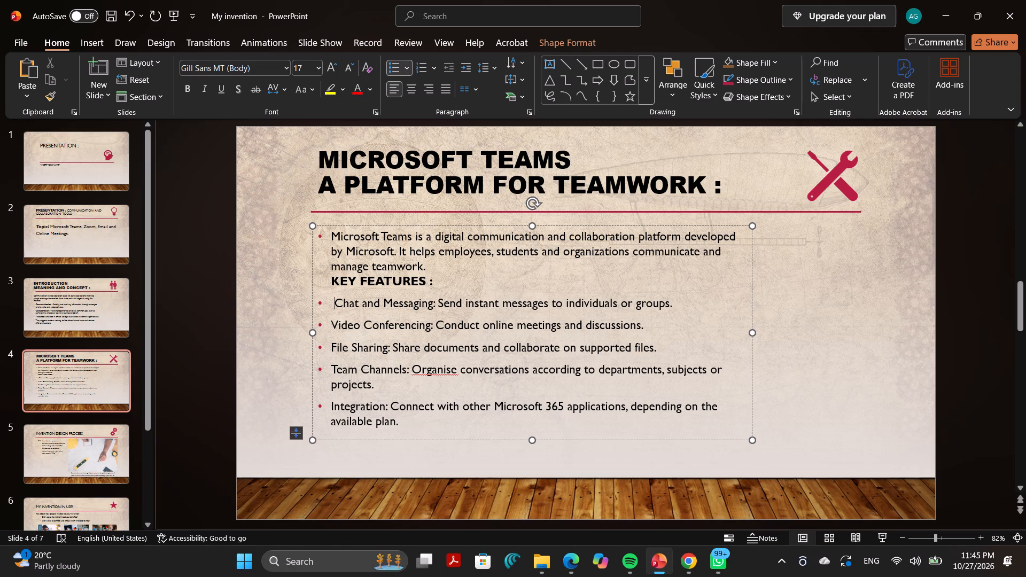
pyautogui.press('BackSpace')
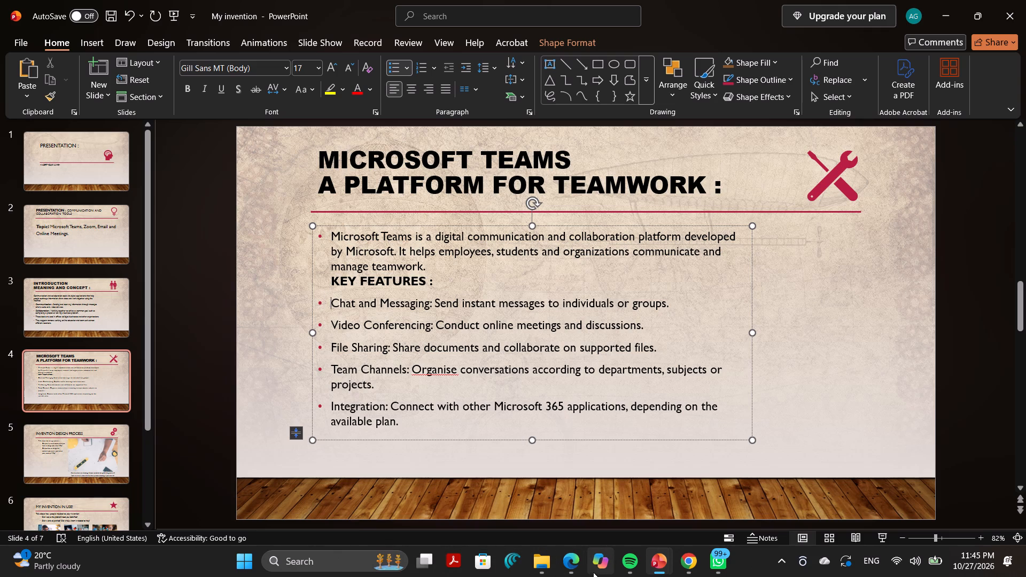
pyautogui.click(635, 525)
# Narrow the body text box slightly by moving its right edge inward.
pyautogui.moveTo(752, 336); pyautogui.dragTo(725, 334)
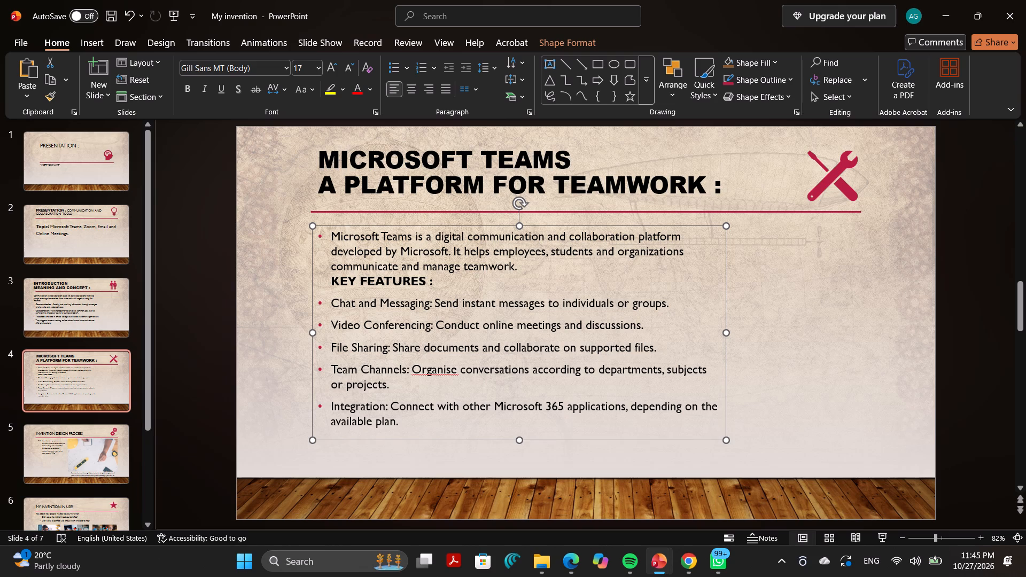
# Correct the spelling of "Organise" to "Organize" in the Team Channels bullet.
pyautogui.click(450, 371)
pyautogui.press('BackSpace')
pyautogui.press('z')
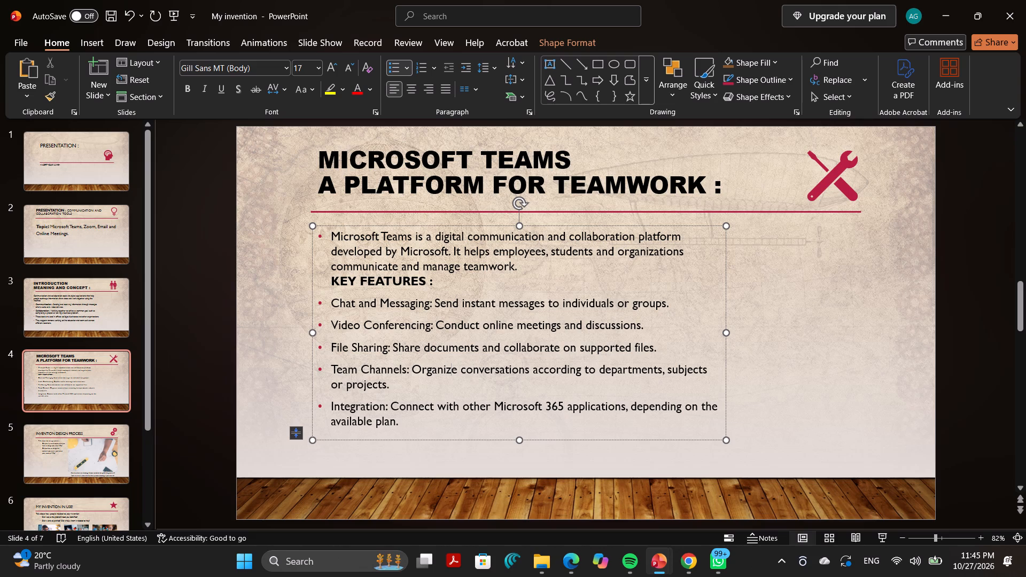
# Bold the labels Chat and Messaging, Video Conferencing, File Sharing, Team Channels and Integration, including their colons.
pyautogui.moveTo(331, 301); pyautogui.dragTo(418, 315)
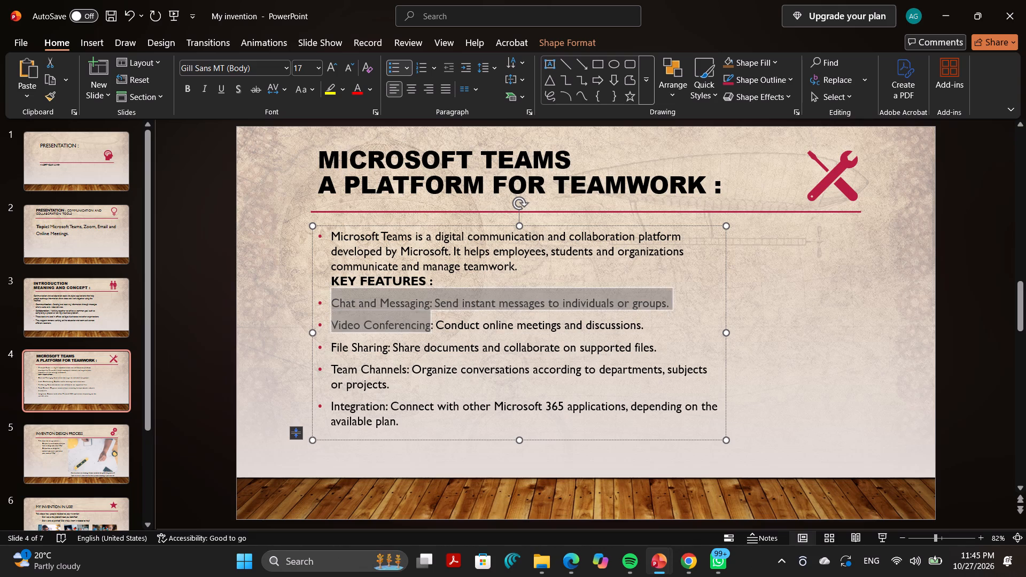
pyautogui.moveTo(418, 315); pyautogui.dragTo(431, 302)
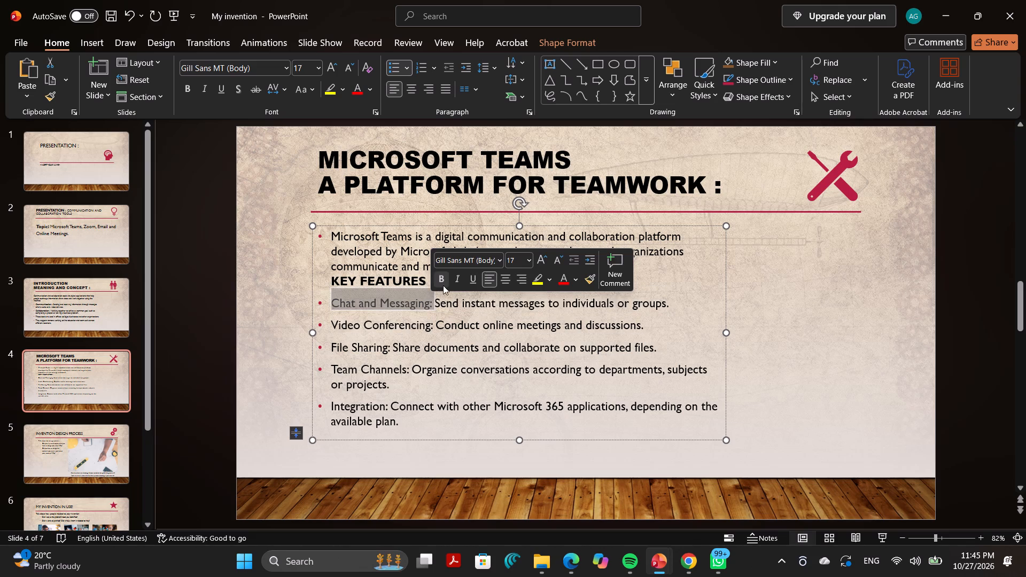
pyautogui.click(442, 283)
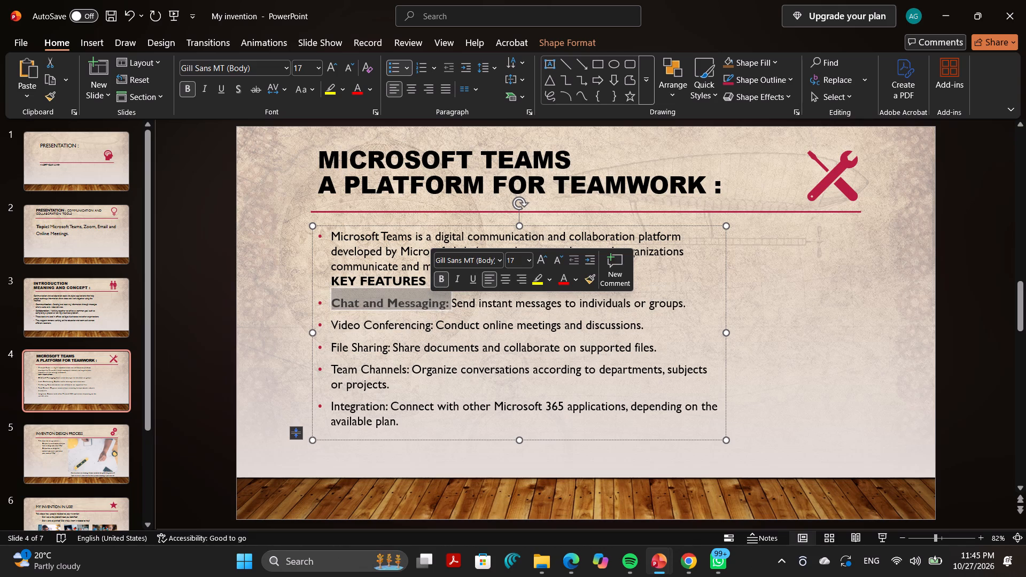
pyautogui.moveTo(330, 326); pyautogui.dragTo(433, 330)
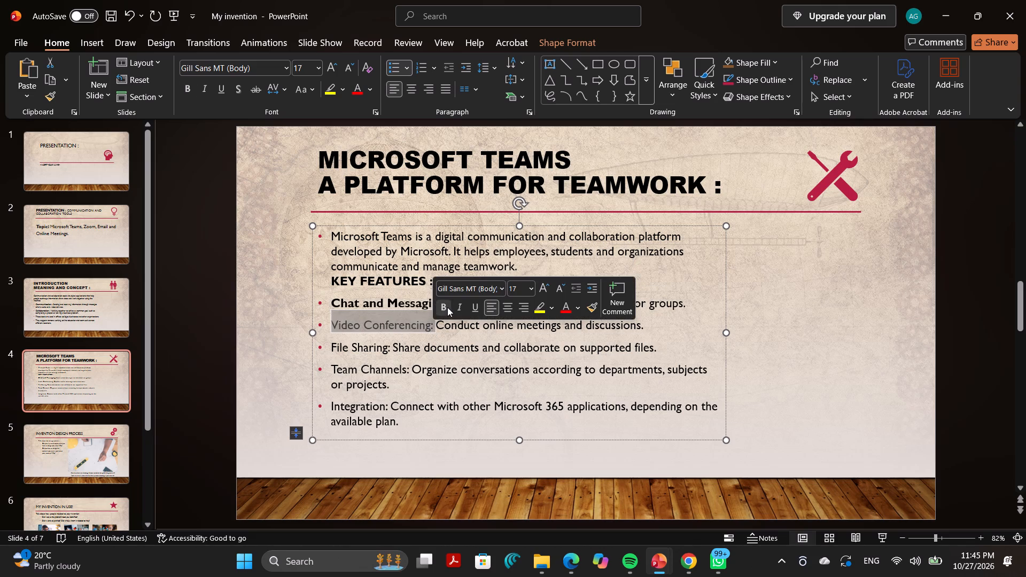
pyautogui.click(447, 307)
pyautogui.moveTo(329, 346); pyautogui.dragTo(375, 353)
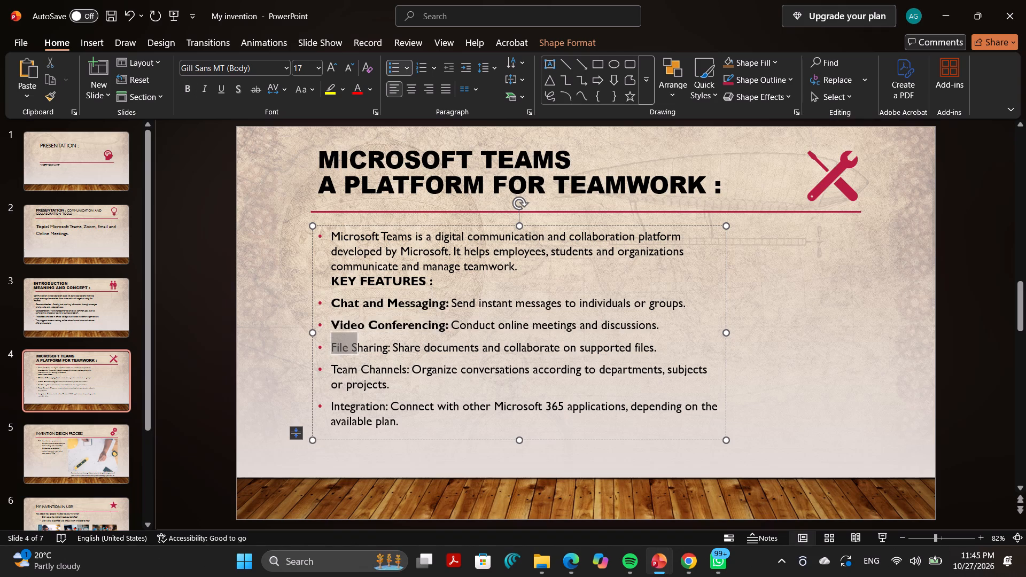
pyautogui.moveTo(375, 353); pyautogui.dragTo(392, 351)
pyautogui.click(400, 335)
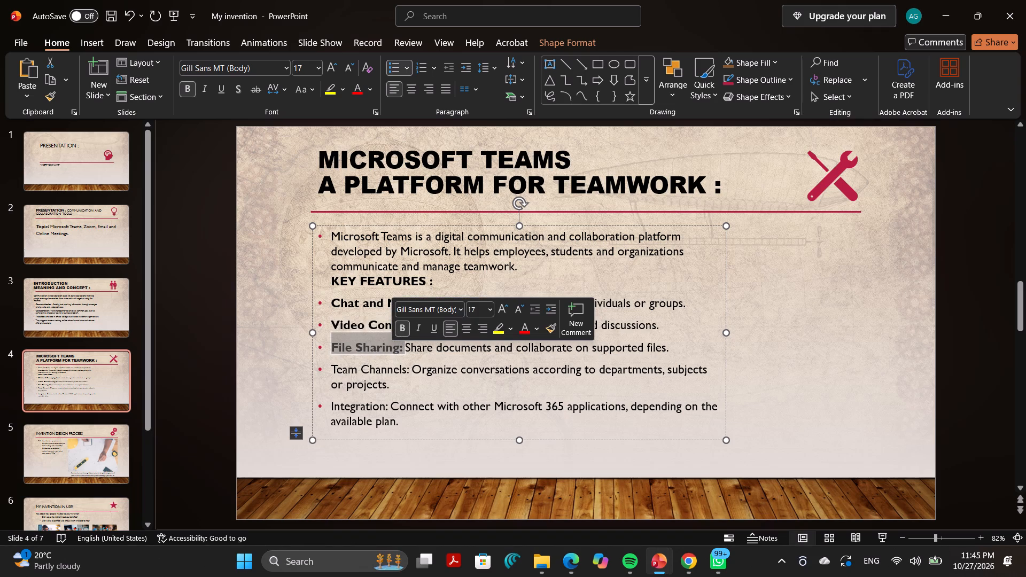
pyautogui.moveTo(332, 370); pyautogui.dragTo(406, 371)
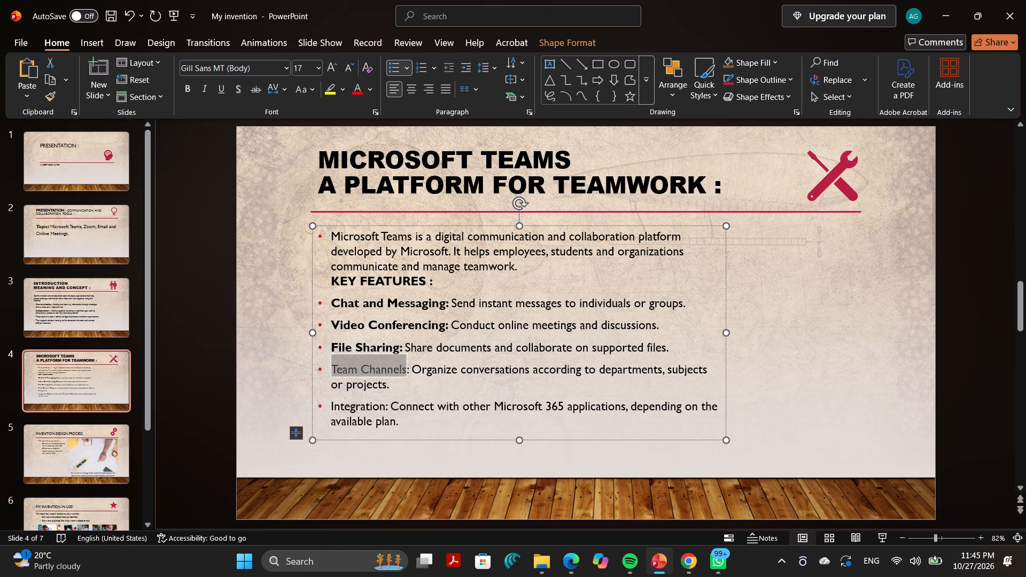
pyautogui.moveTo(406, 371); pyautogui.dragTo(408, 370)
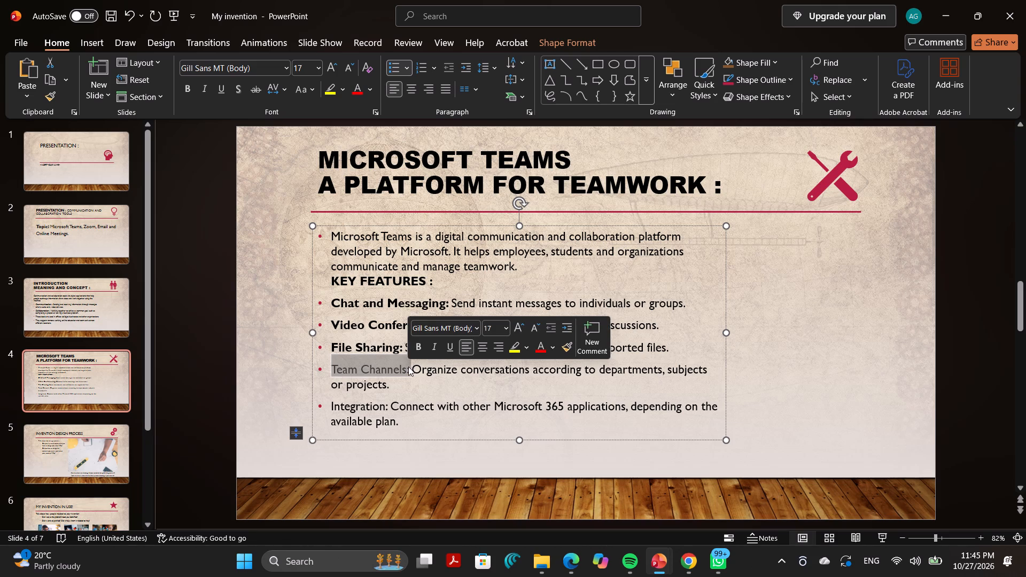
pyautogui.click(417, 346)
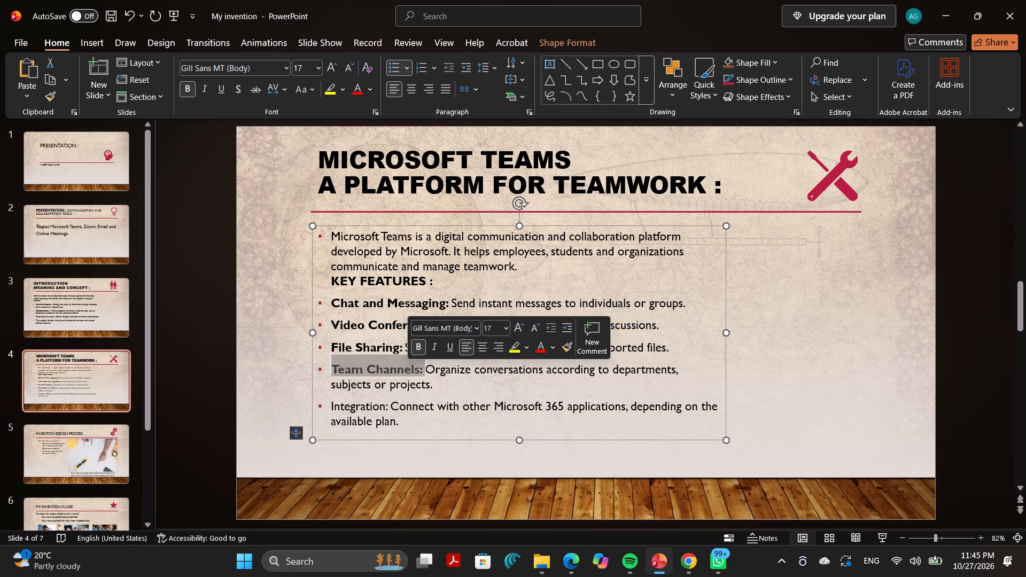
pyautogui.moveTo(330, 408); pyautogui.dragTo(391, 406)
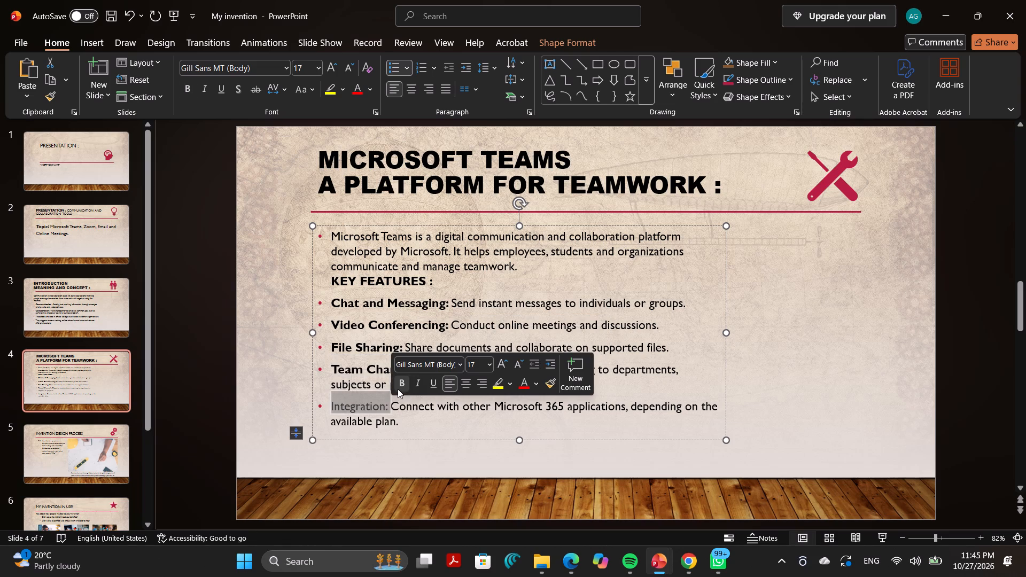
pyautogui.click(398, 389)
pyautogui.click(762, 360)
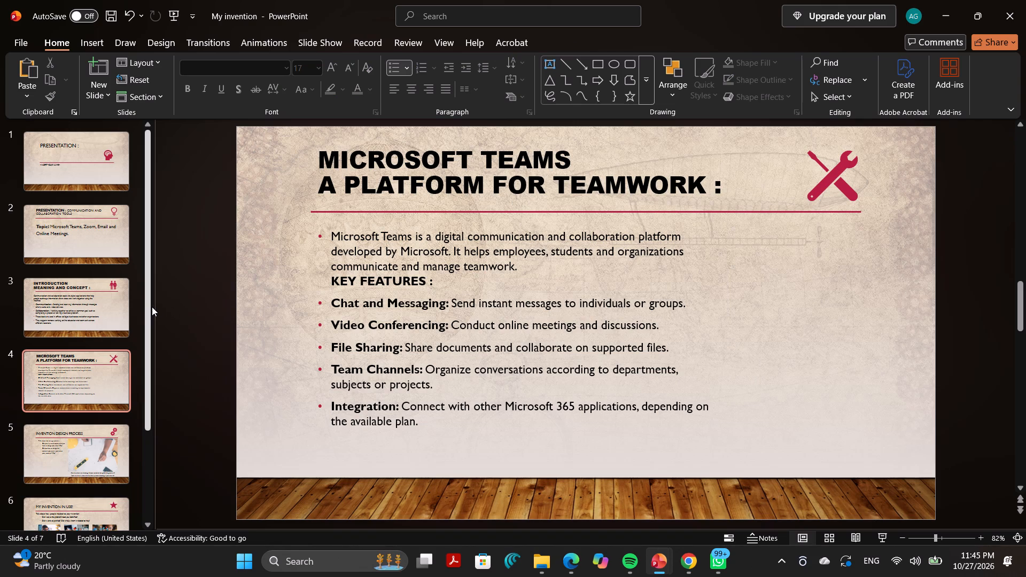
# Delete the title text "Invention Design Process" on slide 5.
pyautogui.click(81, 445)
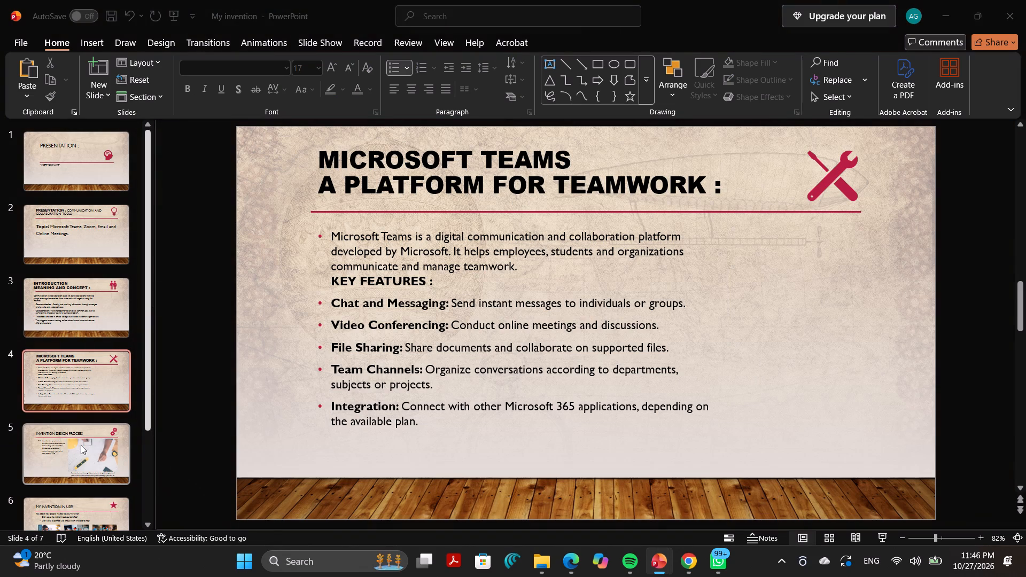
pyautogui.click(81, 445)
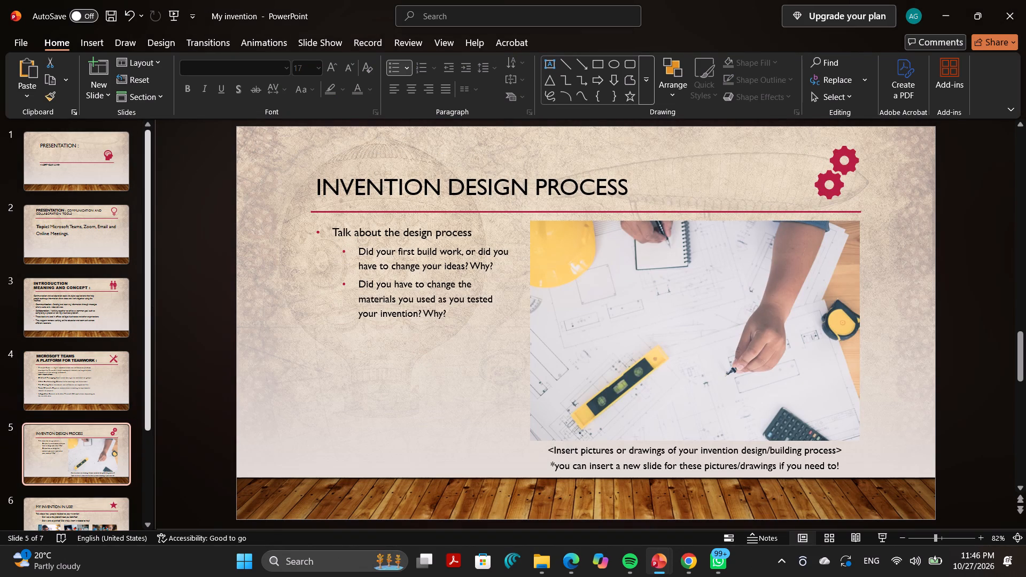
pyautogui.click(627, 193)
pyautogui.press('BackSpace')
pyautogui.press('BackSpace')
pyautogui.press('BackSpace')
pyautogui.press('BackSpace')
pyautogui.press('BackSpace')
pyautogui.press('BackSpace')
pyautogui.press('BackSpace')
pyautogui.press('BackSpace')
pyautogui.press('BackSpace')
pyautogui.press('BackSpace')
pyautogui.press('BackSpace')
pyautogui.press('BackSpace')
pyautogui.press('BackSpace')
pyautogui.press('BackSpace')
pyautogui.press('BackSpace')
pyautogui.press('BackSpace')
pyautogui.press('BackSpace')
pyautogui.press('BackSpace')
pyautogui.press('BackSpace')
pyautogui.press('BackSpace')
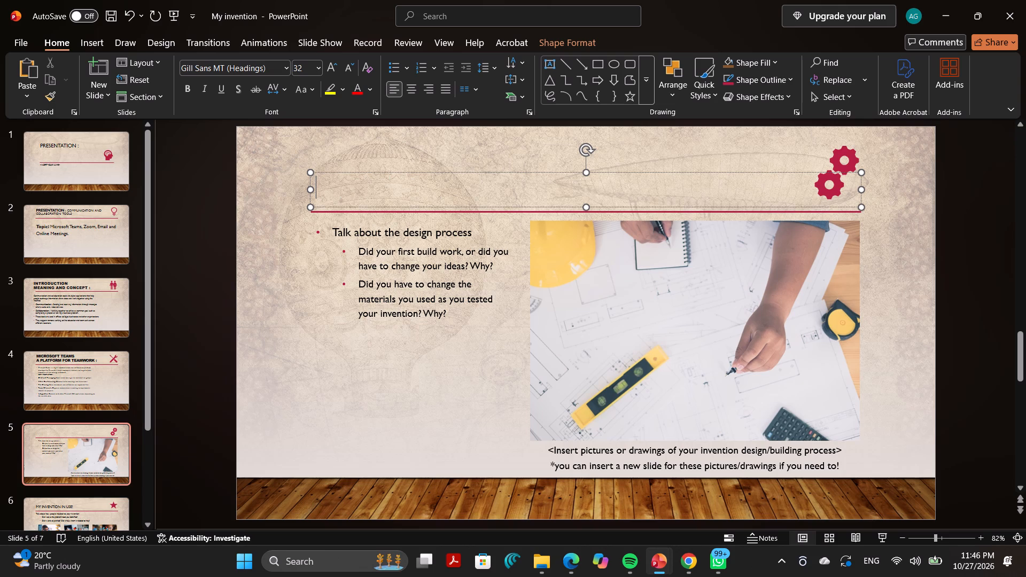
# Delete the two-line template caption below the picture on slide 5, up to its final exclamation mark.
pyautogui.click(586, 280)
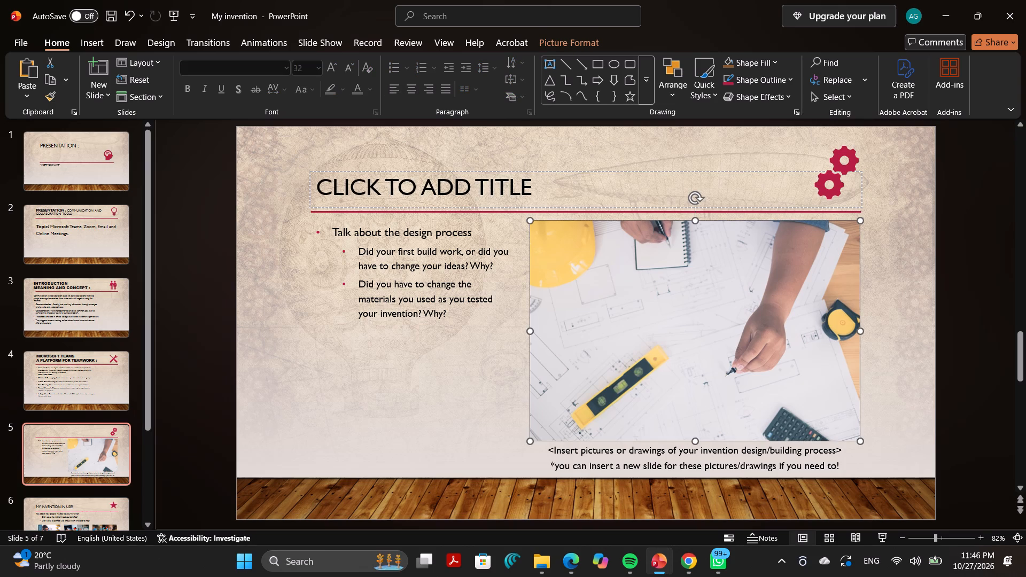
pyautogui.click(617, 454)
pyautogui.press('BackSpace')
pyautogui.press('BackSpace')
pyautogui.press('BackSpace')
pyautogui.press('BackSpace')
pyautogui.press('BackSpace')
pyautogui.press('BackSpace')
pyautogui.press('BackSpace')
pyautogui.press('BackSpace')
pyautogui.press('BackSpace')
pyautogui.press('BackSpace')
pyautogui.press('BackSpace')
pyautogui.press('BackSpace')
pyautogui.press('BackSpace')
pyautogui.press('BackSpace')
pyautogui.press('BackSpace')
pyautogui.press('BackSpace')
pyautogui.press('BackSpace')
pyautogui.press('BackSpace')
pyautogui.press('BackSpace')
pyautogui.press('BackSpace')
pyautogui.click(617, 454)
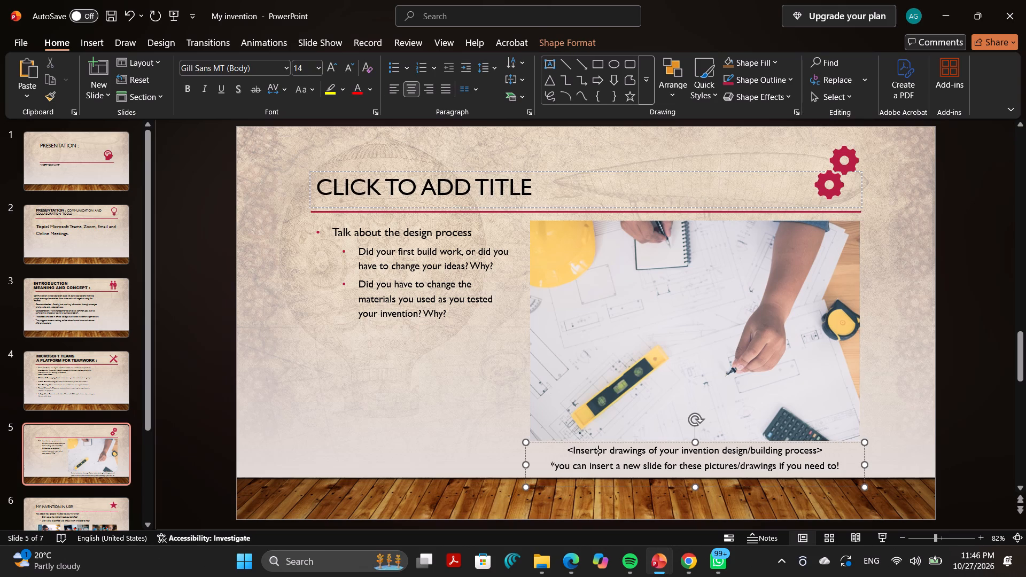
pyautogui.click(844, 466)
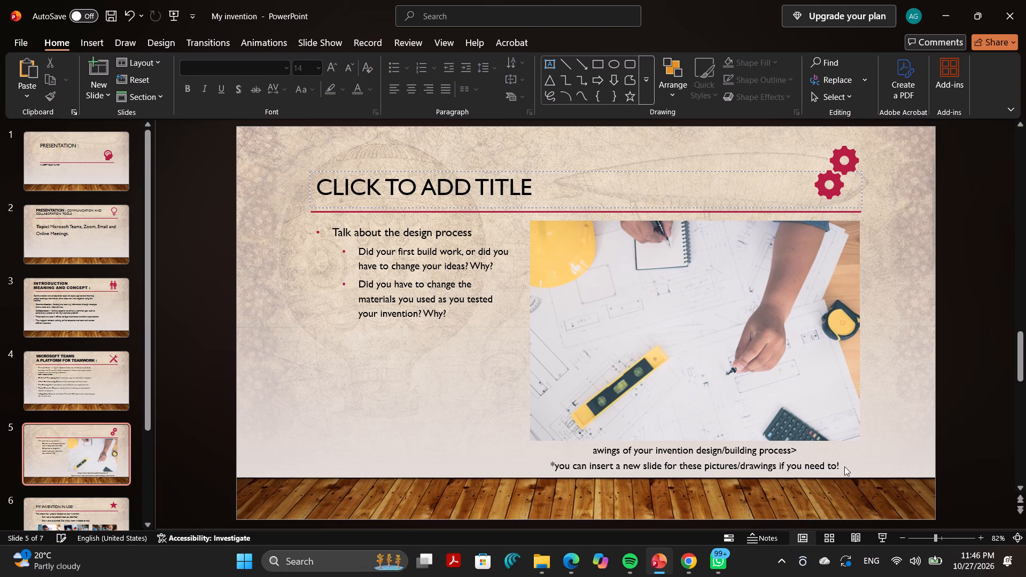
pyautogui.click(844, 466)
pyautogui.click(837, 466)
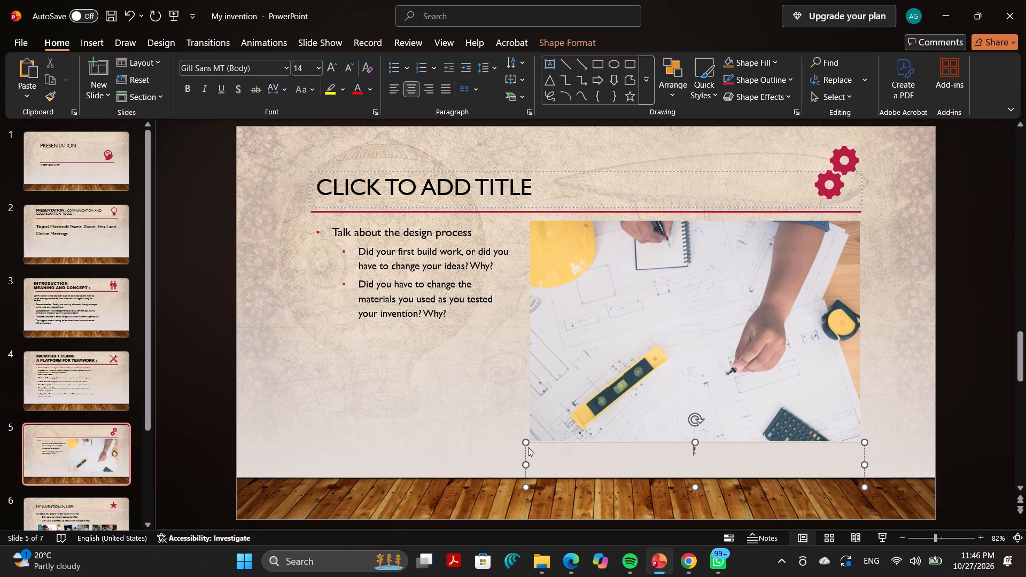
pyautogui.click(535, 192)
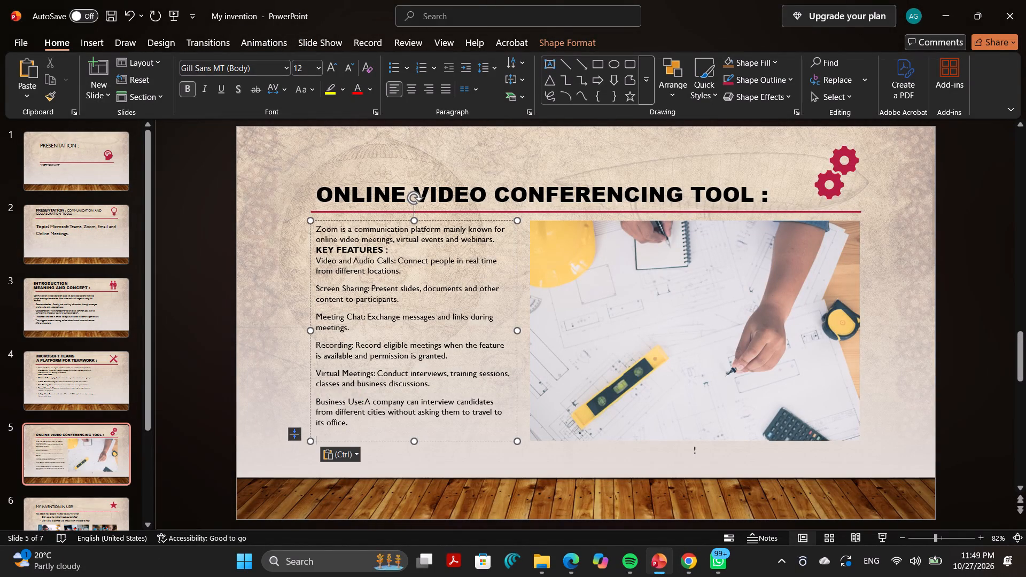
# Narrow slide 5's blueprint photo to under a third of its width by moving its left edge inward, keeping the right edge in place.
pyautogui.click(310, 332)
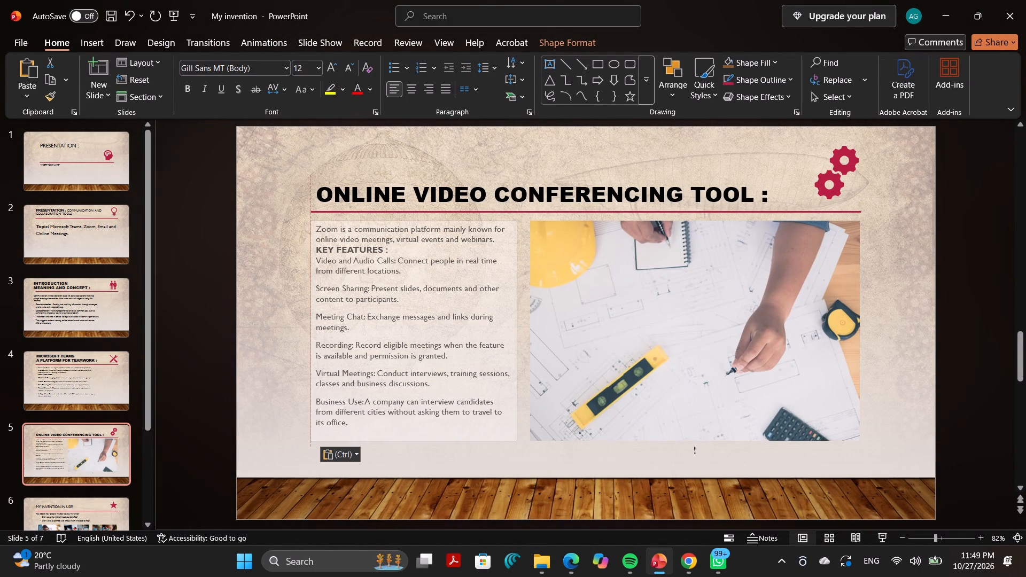
pyautogui.click(551, 334)
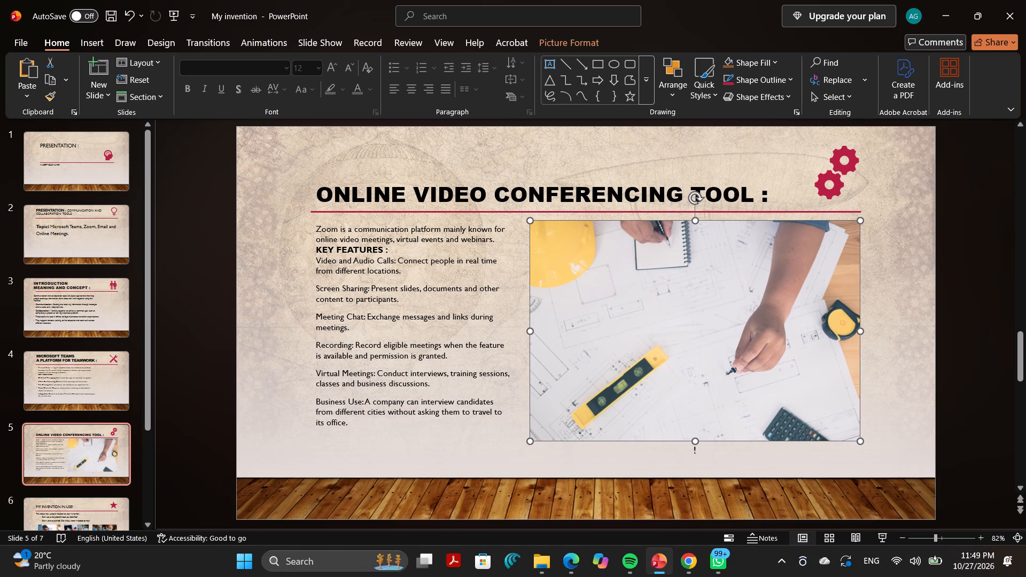
pyautogui.moveTo(532, 331); pyautogui.dragTo(766, 334)
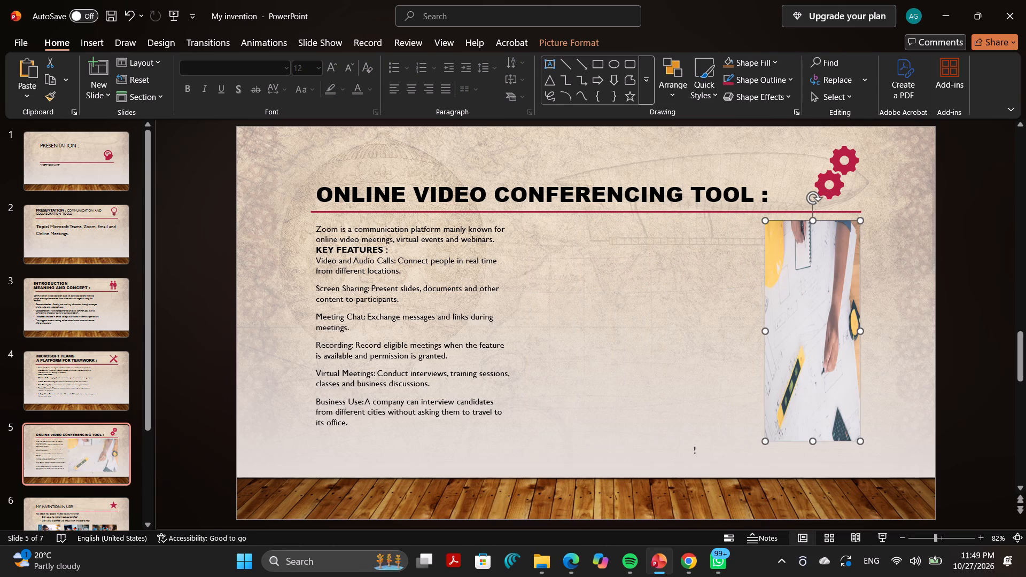
# Widen slide 5's body text box rightward into the space freed beside the narrowed photo, leaving a gap before it.
pyautogui.click(483, 346)
pyautogui.moveTo(517, 333); pyautogui.dragTo(527, 332)
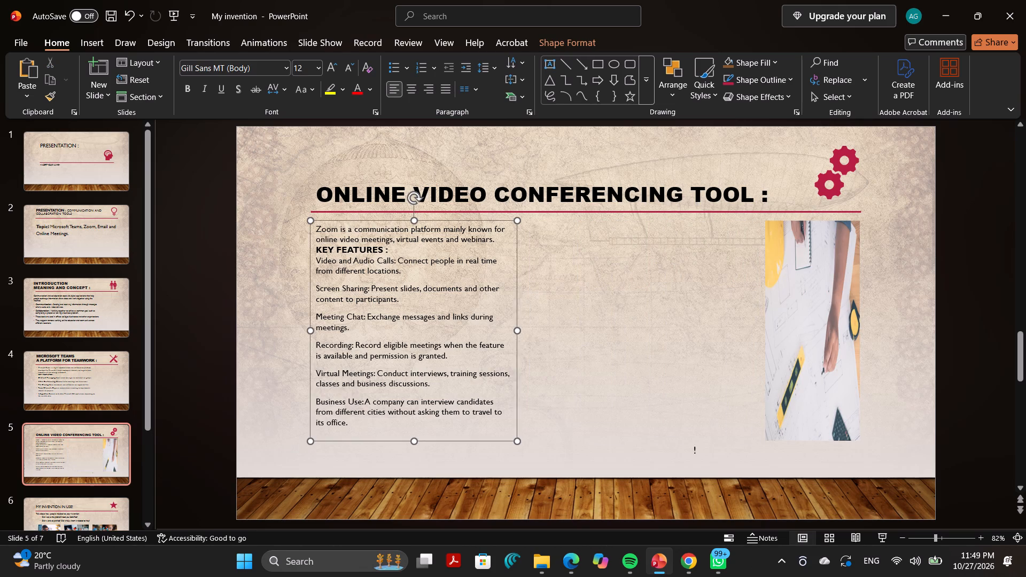
pyautogui.moveTo(527, 332); pyautogui.dragTo(641, 329)
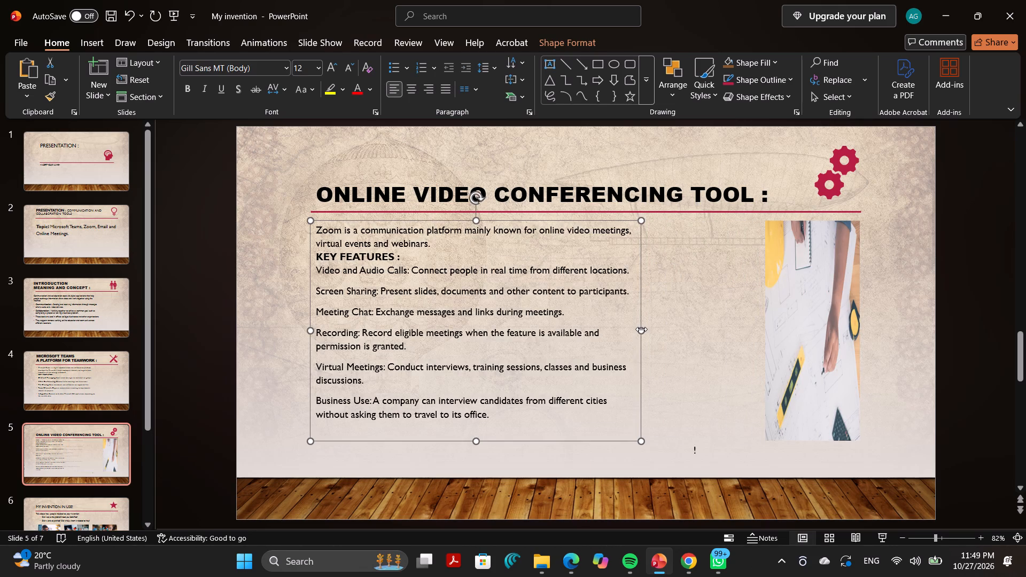
pyautogui.moveTo(643, 330); pyautogui.dragTo(660, 334)
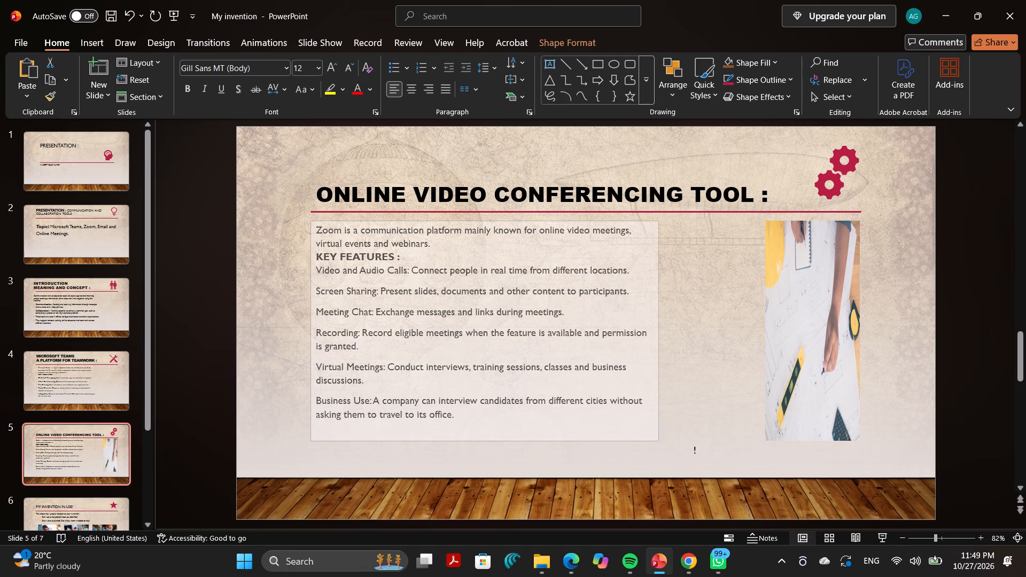
pyautogui.moveTo(660, 334); pyautogui.dragTo(669, 334)
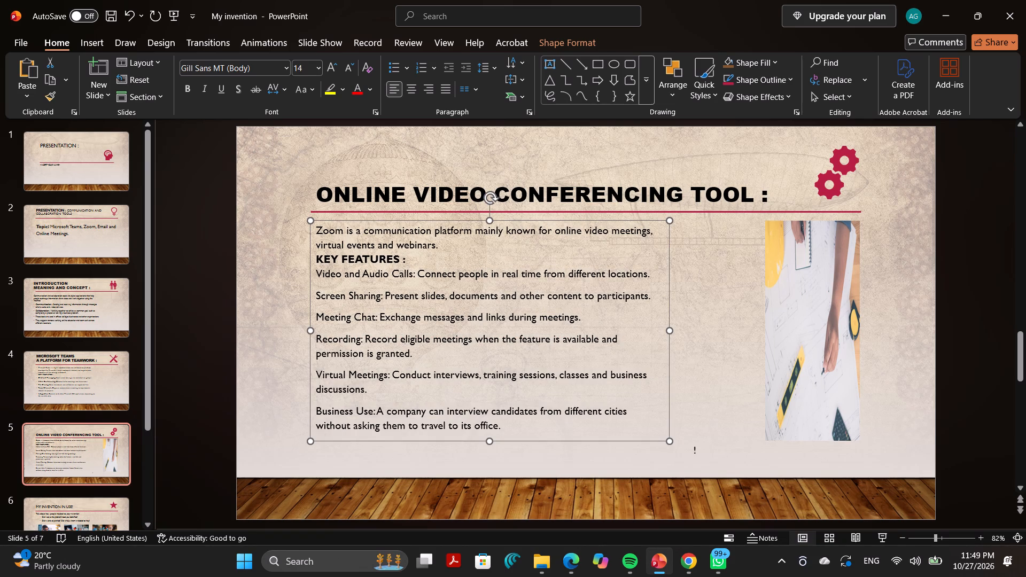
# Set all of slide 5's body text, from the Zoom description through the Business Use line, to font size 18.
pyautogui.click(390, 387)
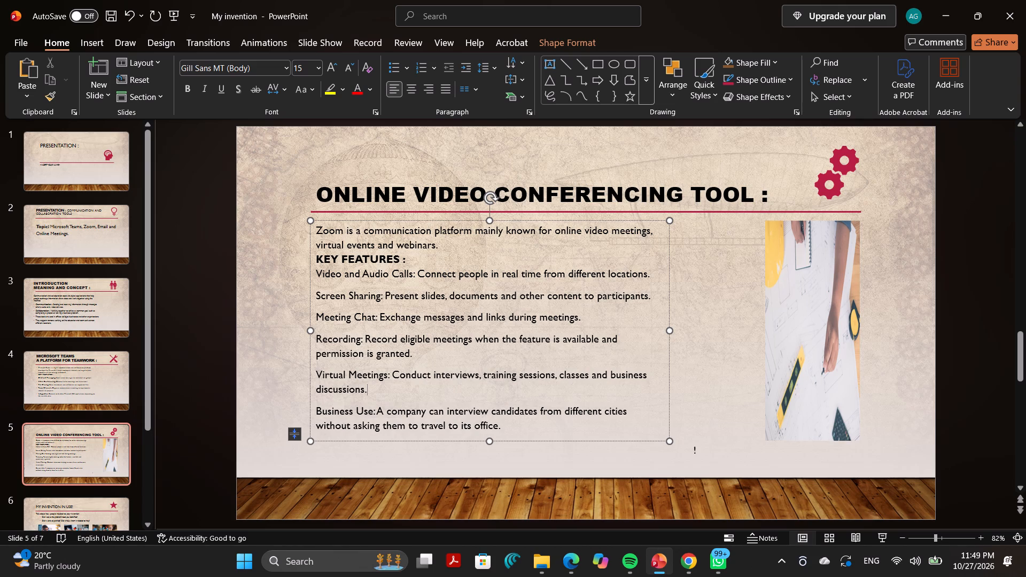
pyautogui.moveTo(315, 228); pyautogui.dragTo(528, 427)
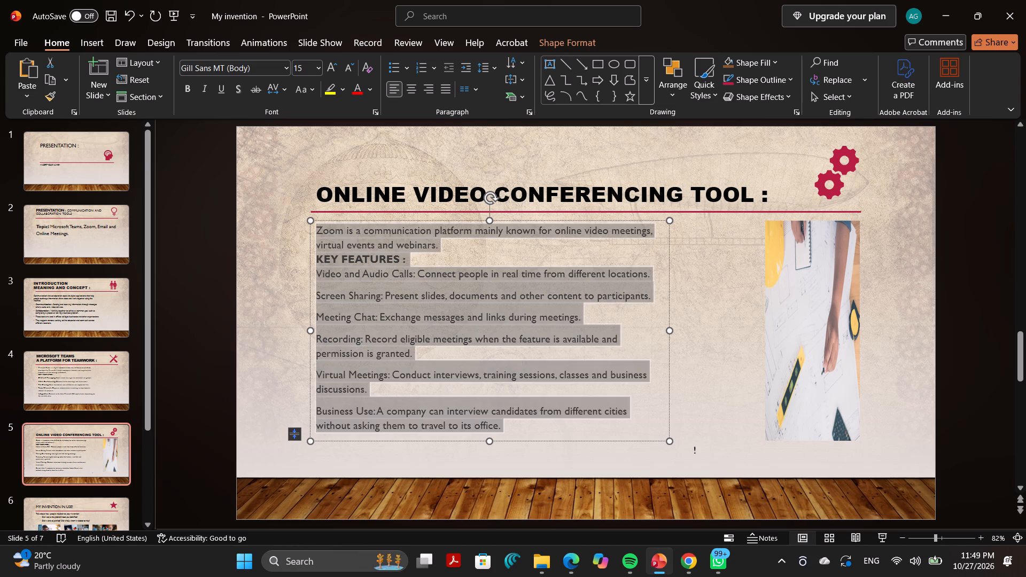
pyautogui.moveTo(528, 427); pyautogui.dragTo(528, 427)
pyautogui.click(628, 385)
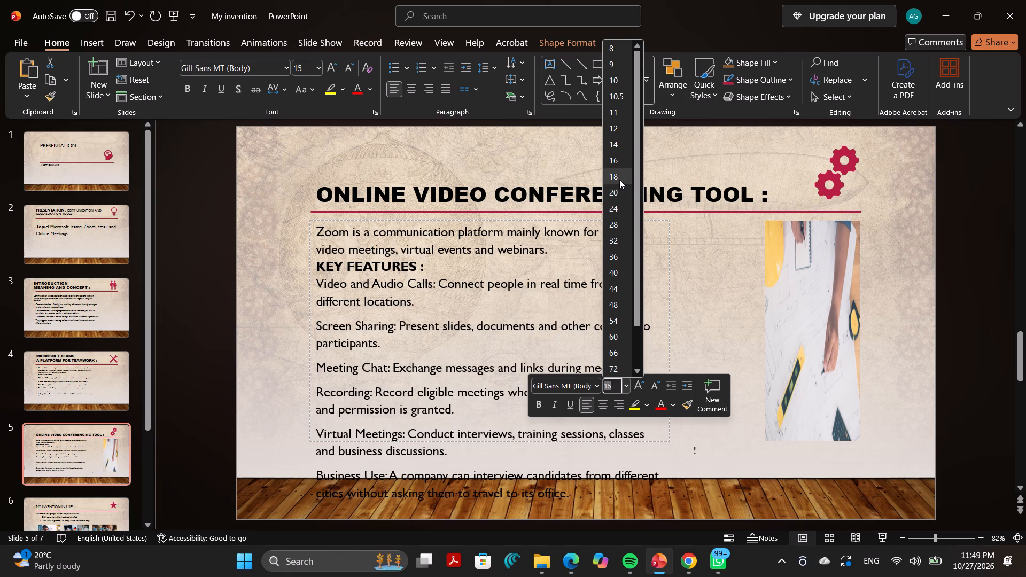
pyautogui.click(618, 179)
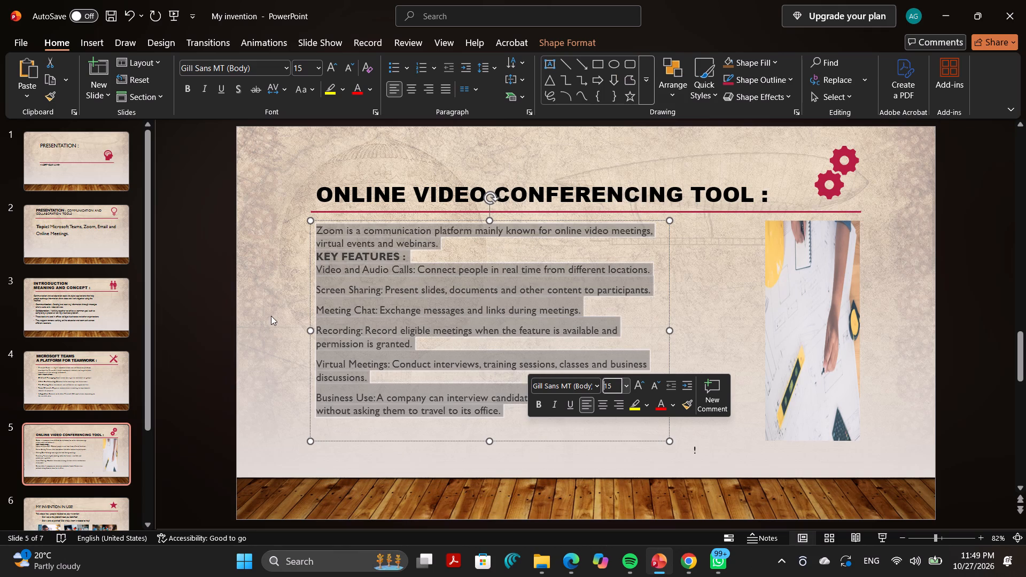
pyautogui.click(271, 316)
# Move slide 5's "ONLINE VIDEO CONFERENCING TOOL :" title slightly upward, leaving a small gap above the red line.
pyautogui.click(399, 260)
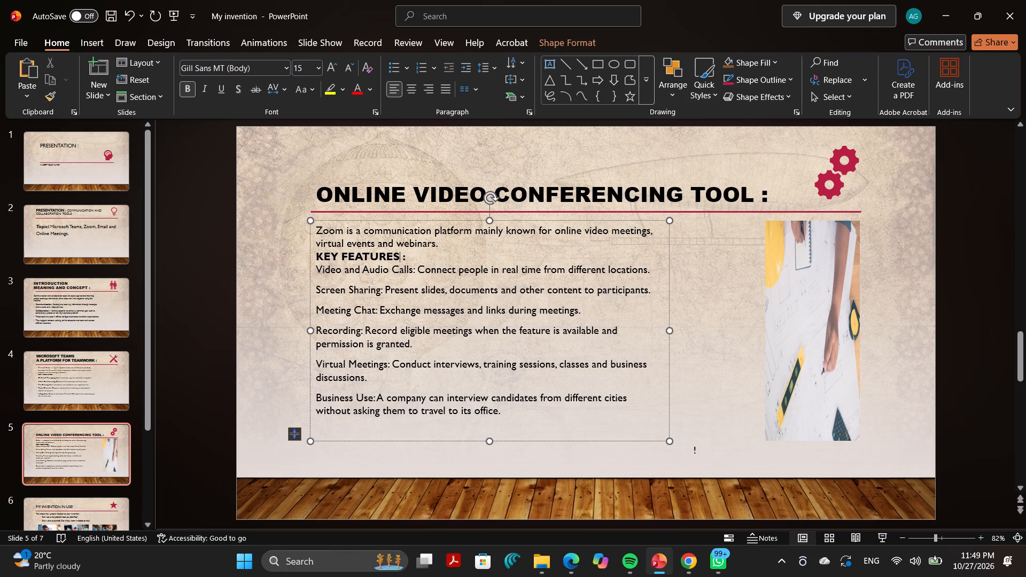
pyautogui.click(460, 210)
pyautogui.moveTo(471, 193); pyautogui.dragTo(473, 183)
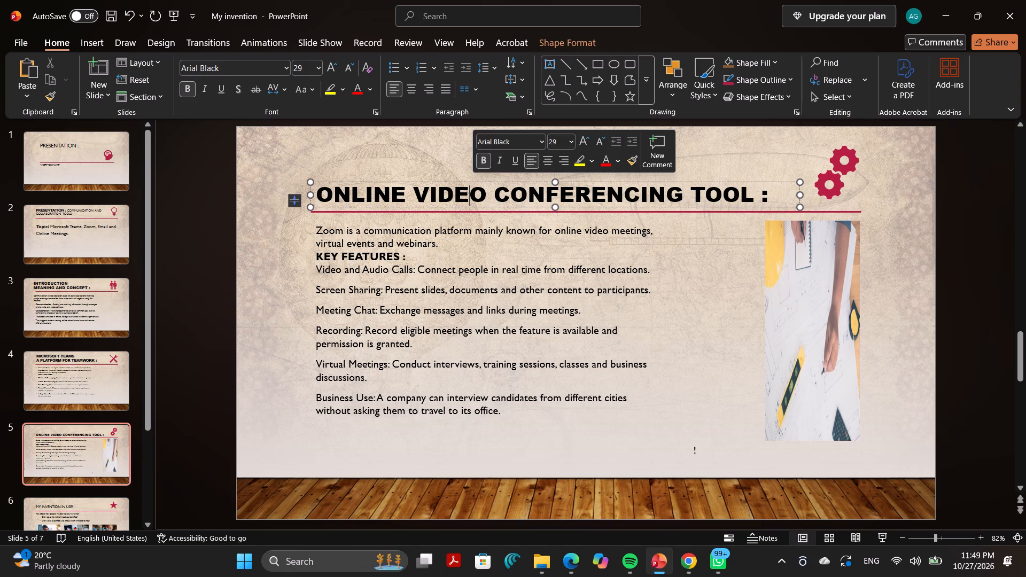
pyautogui.moveTo(473, 183); pyautogui.dragTo(473, 177)
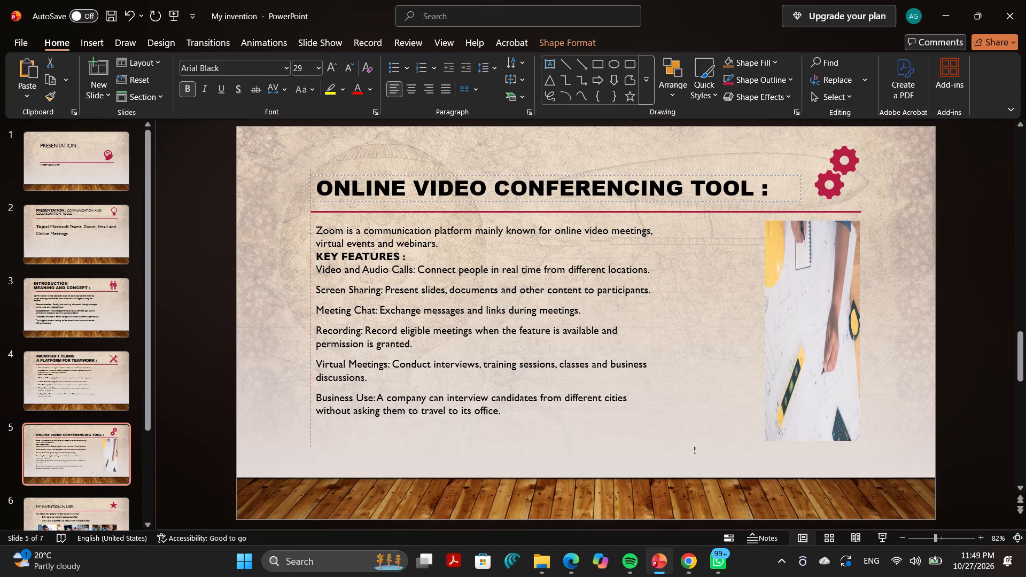
pyautogui.moveTo(473, 177); pyautogui.dragTo(473, 177)
# Move slide 5's body text box slightly upward so its top edge sits just under the red line.
pyautogui.click(455, 237)
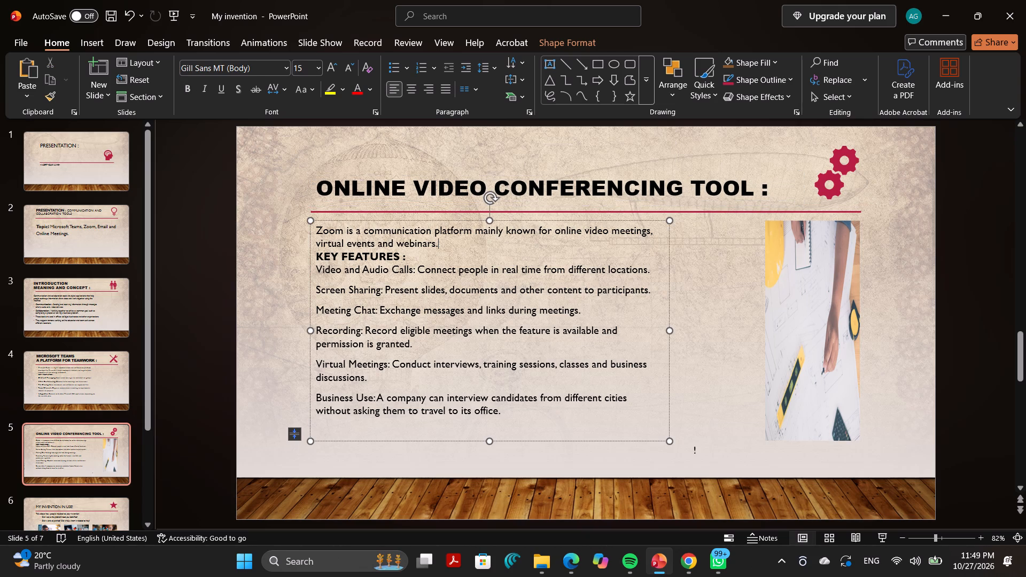
pyautogui.moveTo(453, 222); pyautogui.dragTo(453, 216)
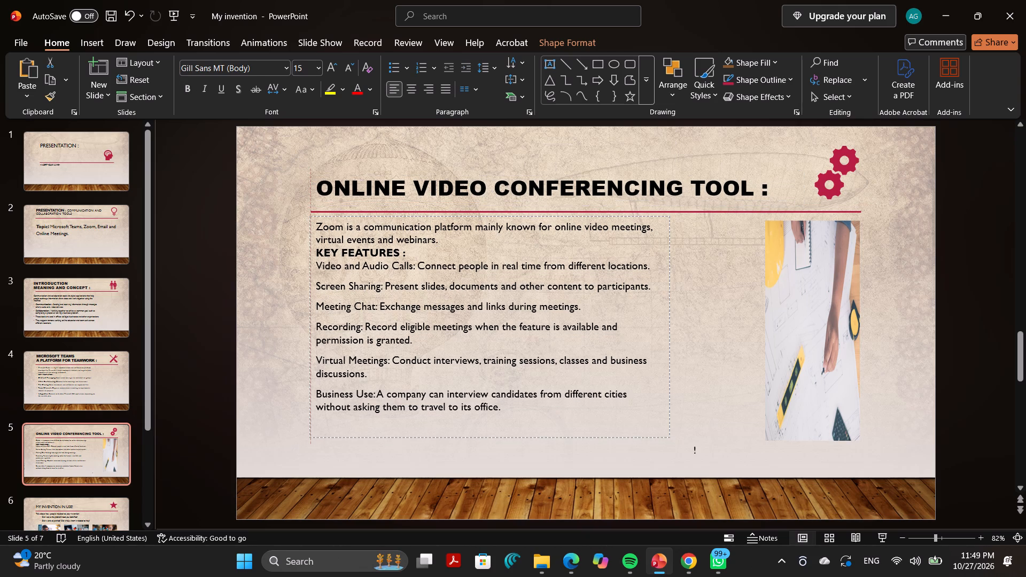
pyautogui.moveTo(453, 216); pyautogui.dragTo(453, 215)
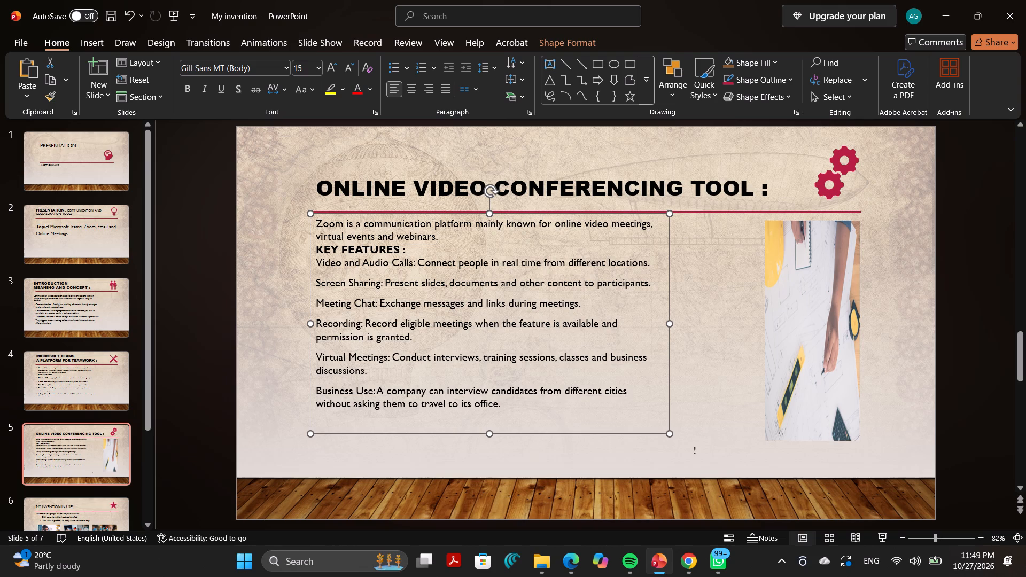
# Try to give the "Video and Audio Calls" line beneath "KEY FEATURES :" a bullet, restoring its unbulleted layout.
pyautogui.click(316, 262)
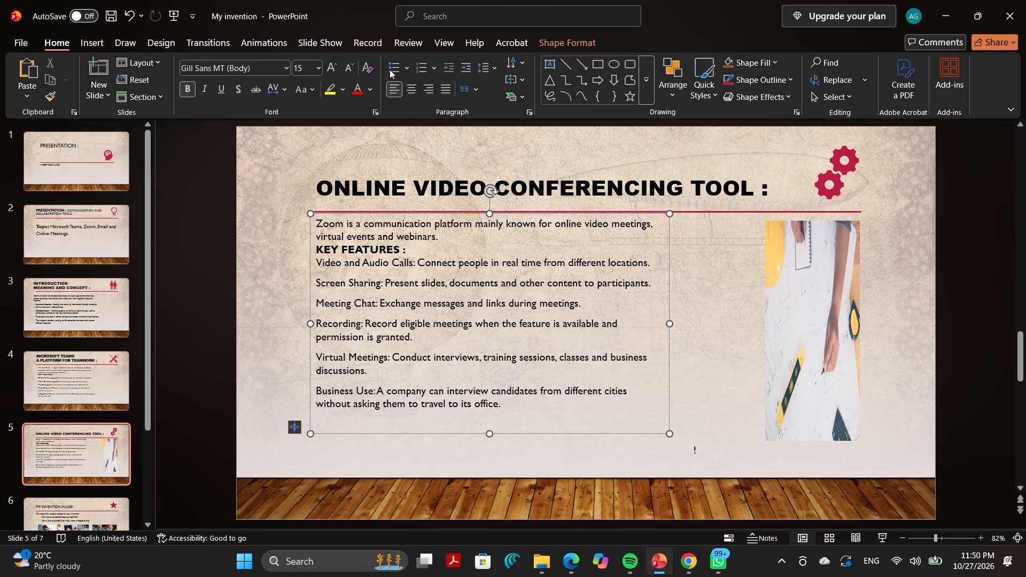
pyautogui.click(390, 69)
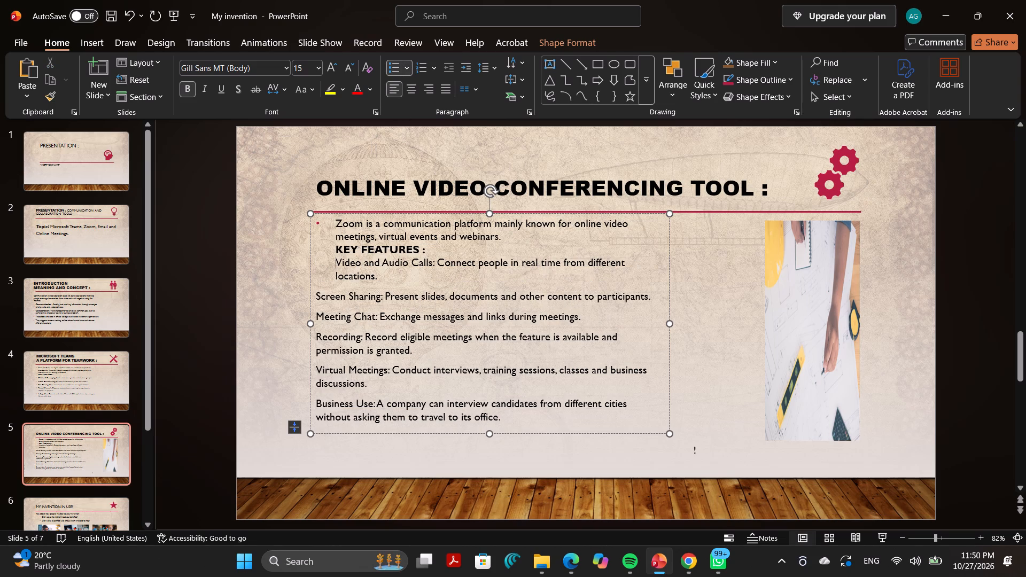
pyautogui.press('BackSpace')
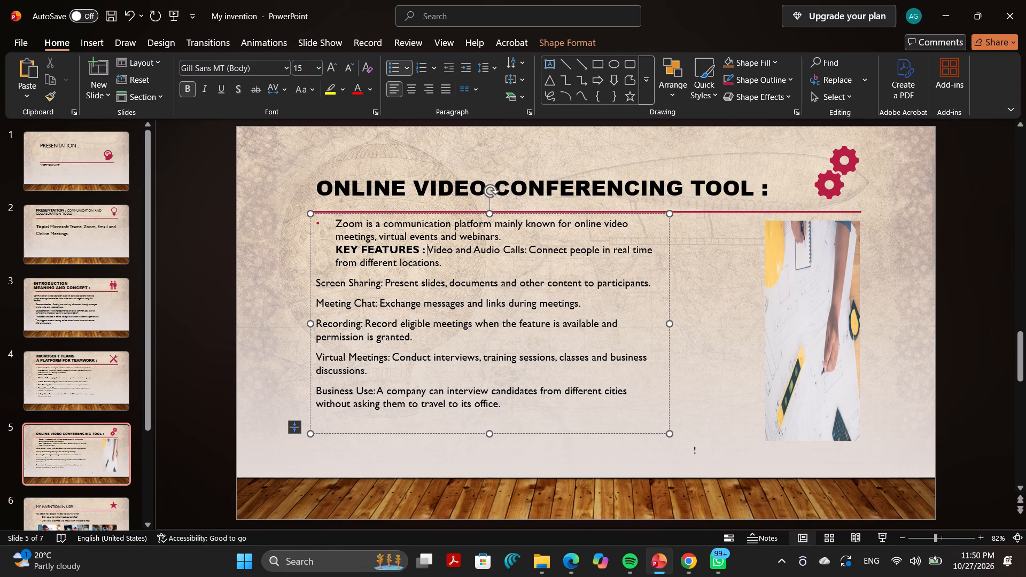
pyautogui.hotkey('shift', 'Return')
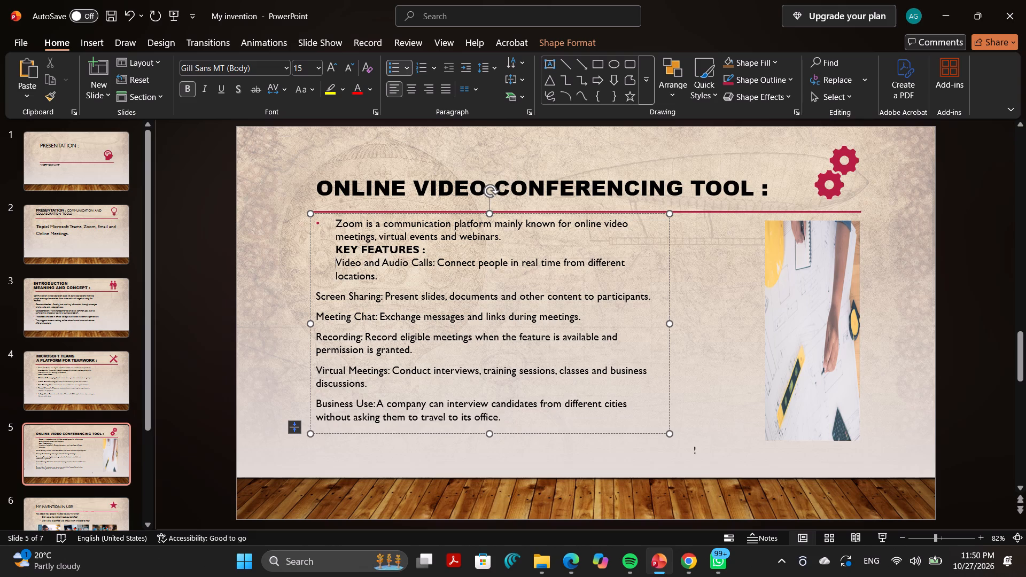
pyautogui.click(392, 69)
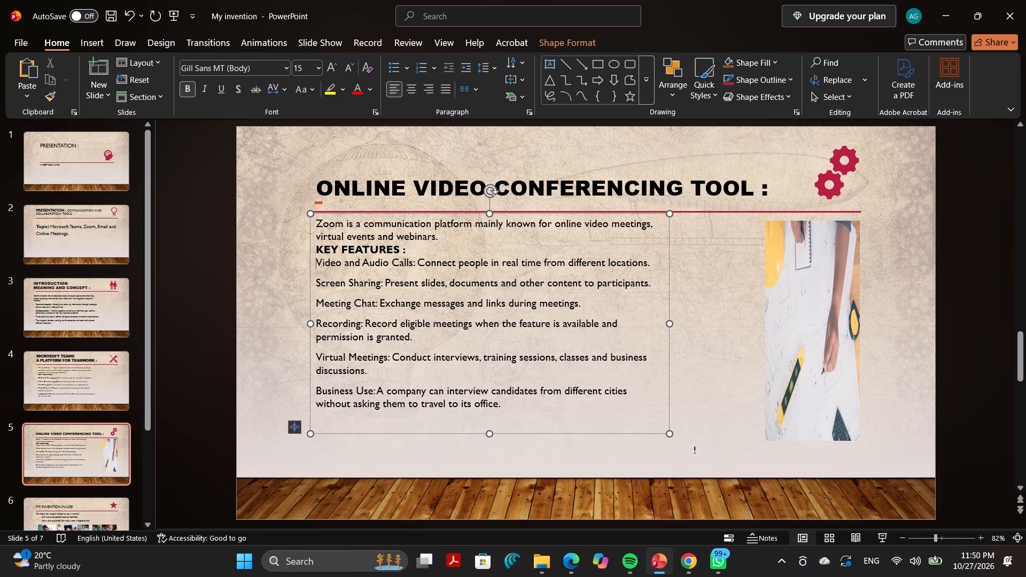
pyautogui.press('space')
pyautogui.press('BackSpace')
# Insert a period and space before the "Video and Audio Calls" and "Screen Sharing" lines, and a period before "Meeting Chat".
pyautogui.write('.')
pyautogui.press('space')
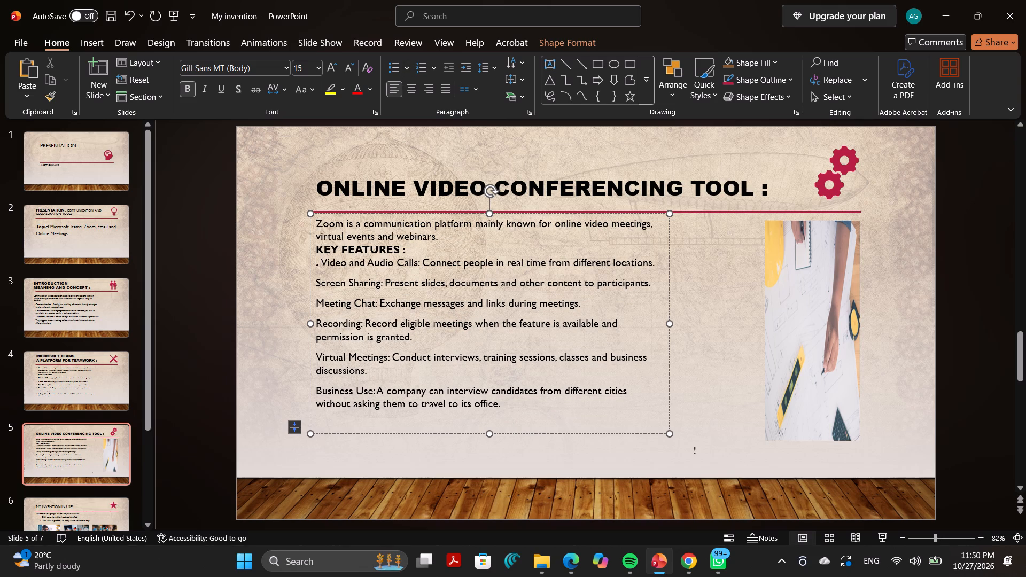
pyautogui.click(315, 279)
pyautogui.write('.')
pyautogui.press('space')
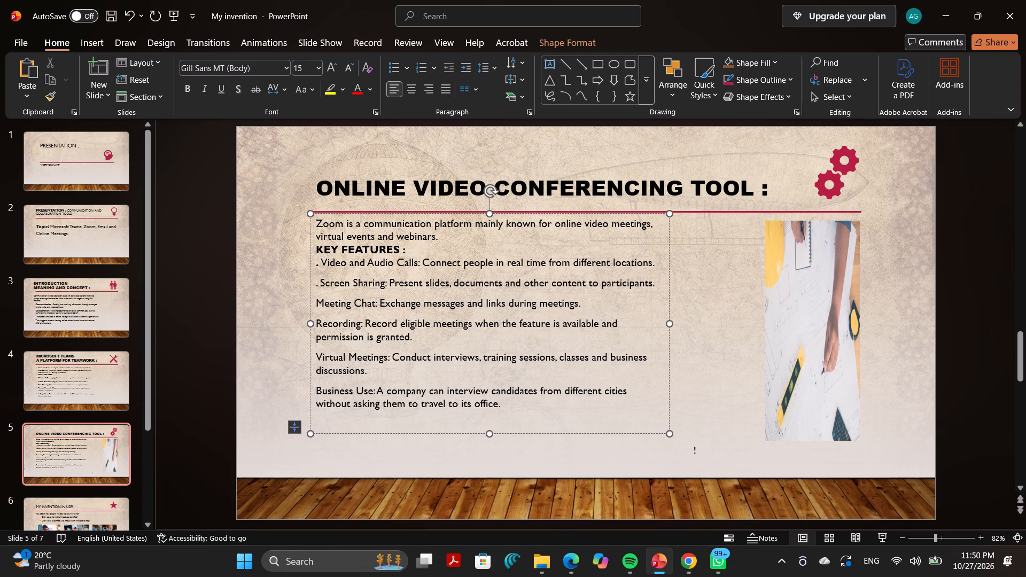
pyautogui.click(314, 304)
pyautogui.press('.')
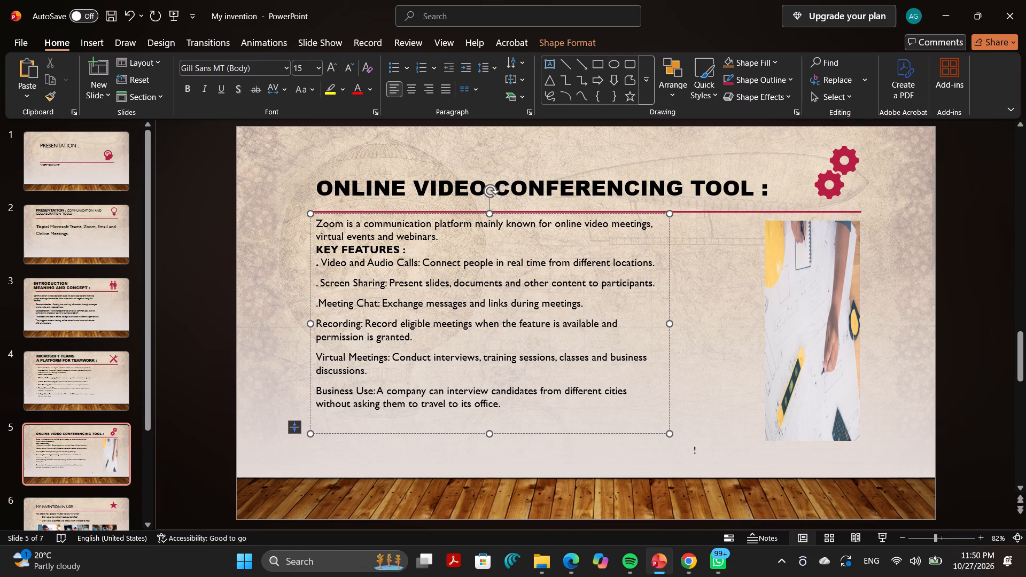
# Delete the "Meeting Chat" line from the Zoom feature list on slide 5.
pyautogui.moveTo(314, 304); pyautogui.dragTo(616, 301)
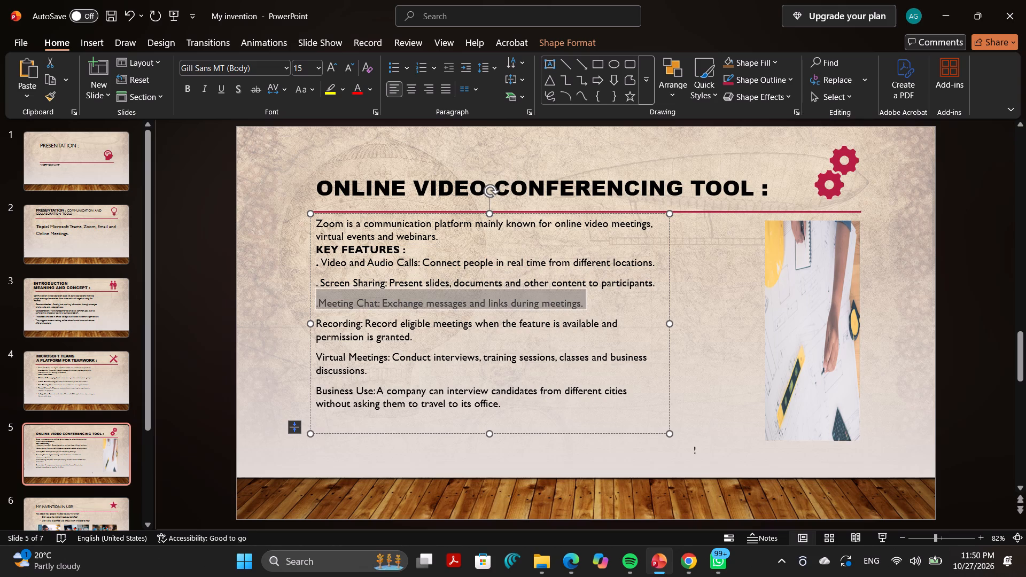
pyautogui.moveTo(616, 301); pyautogui.dragTo(615, 302)
pyautogui.press('BackSpace')
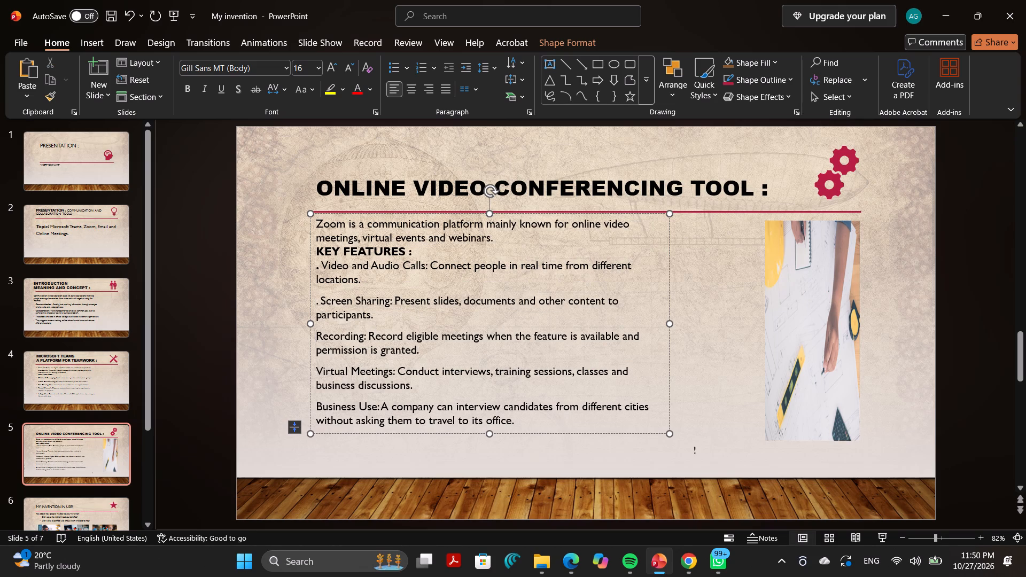
# Insert a blank line above the "Business Use" entry in the feature list.
pyautogui.click(314, 407)
pyautogui.hotkey('shift', 'Return')
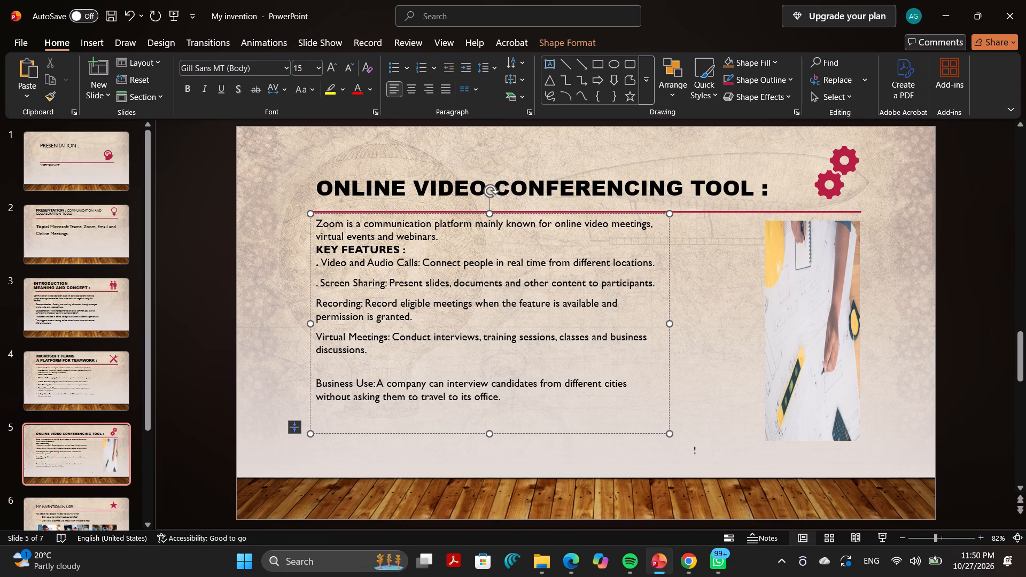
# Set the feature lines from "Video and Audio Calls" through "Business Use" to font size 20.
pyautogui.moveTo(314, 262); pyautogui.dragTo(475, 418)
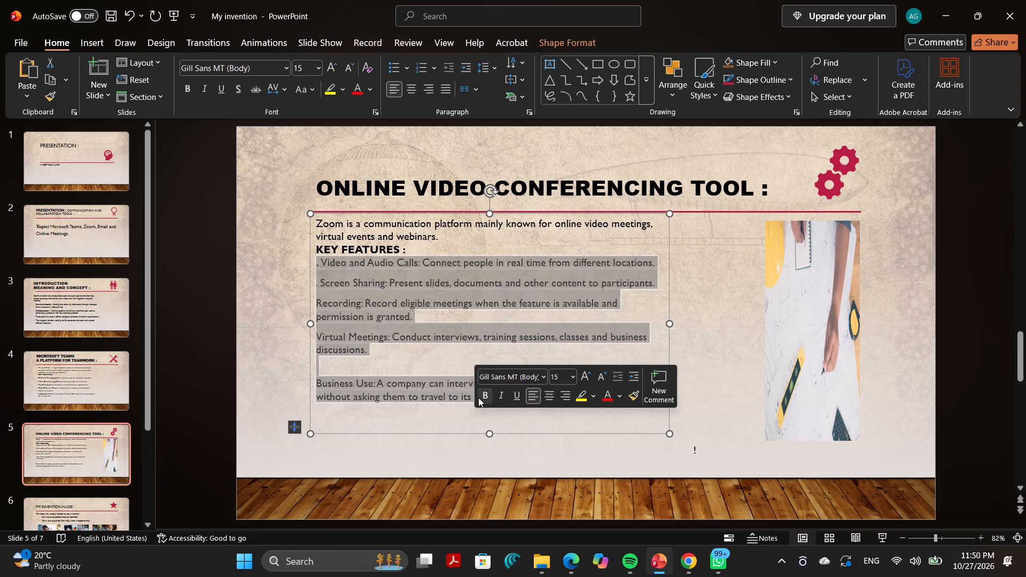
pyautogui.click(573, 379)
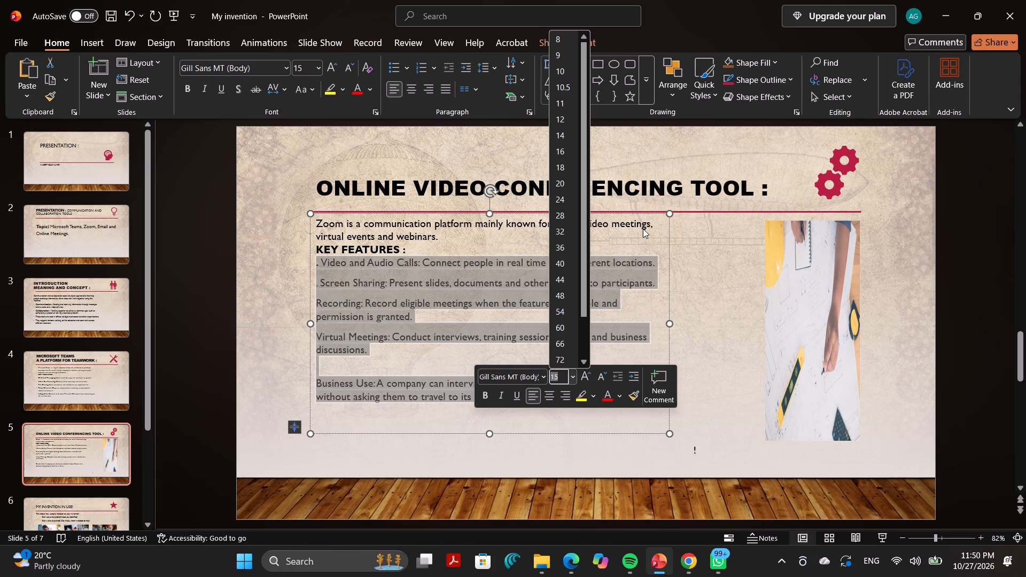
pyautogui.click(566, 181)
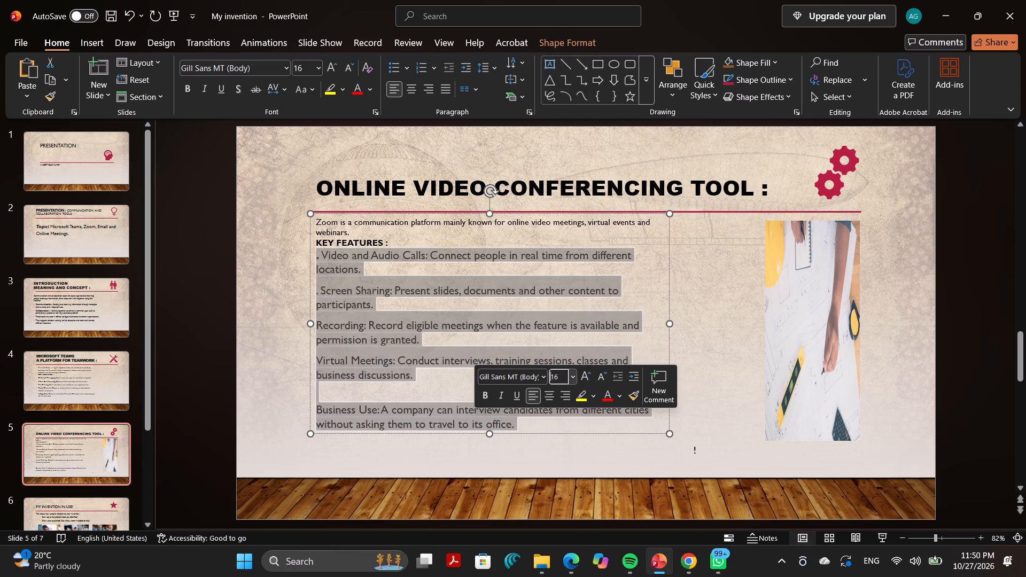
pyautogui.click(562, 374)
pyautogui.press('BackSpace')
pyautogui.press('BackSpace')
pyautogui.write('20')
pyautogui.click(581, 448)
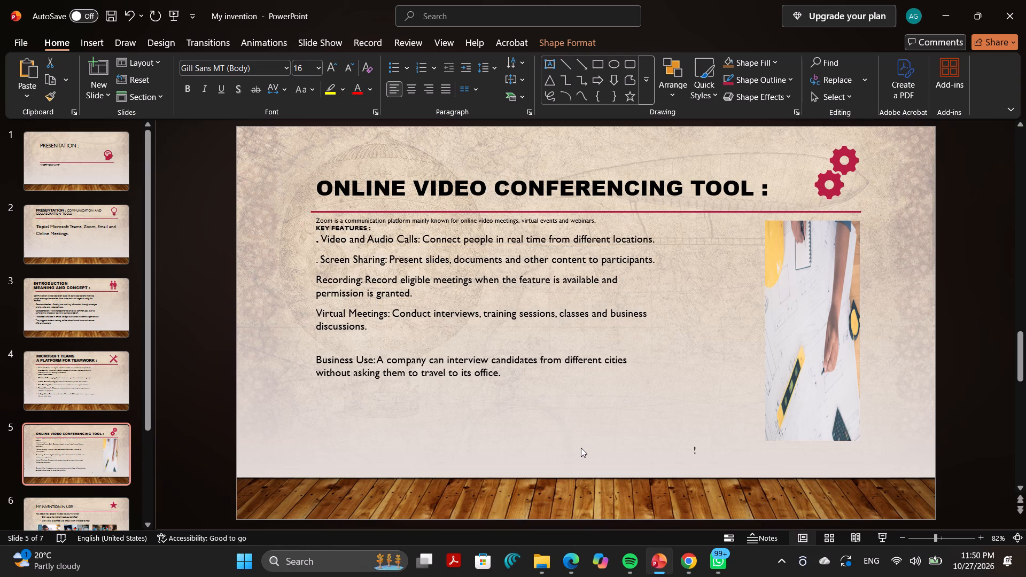
# Make all of slide 5's body text one uniform font size, trying 20 and settling on 16.
pyautogui.click(469, 347)
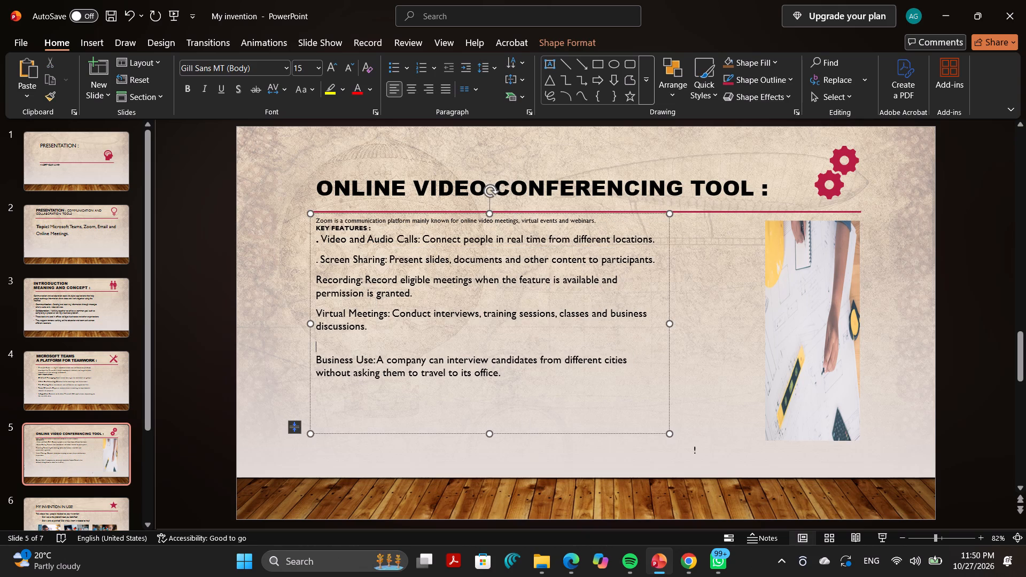
pyautogui.moveTo(318, 221); pyautogui.dragTo(383, 265)
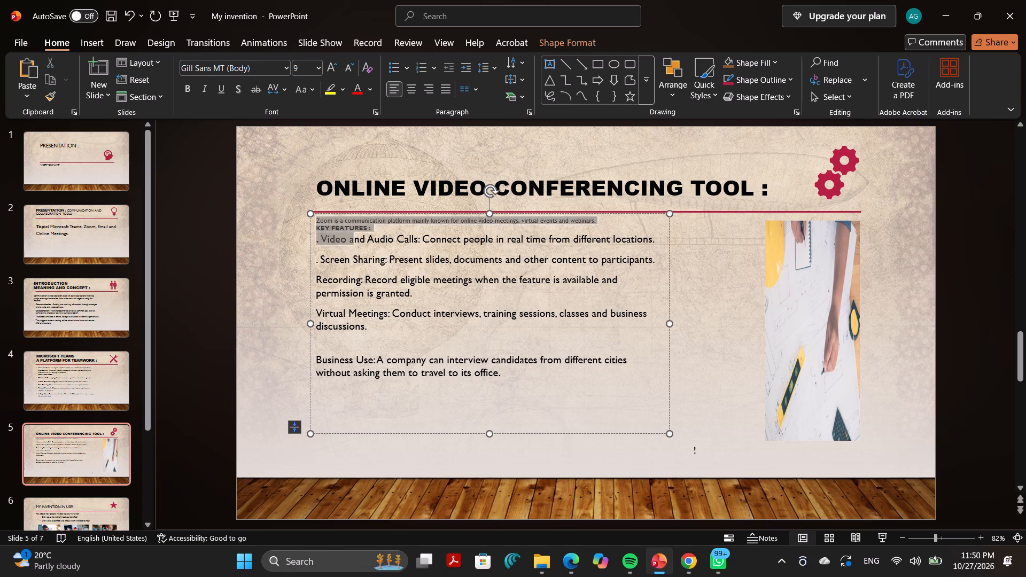
pyautogui.moveTo(383, 265); pyautogui.dragTo(530, 397)
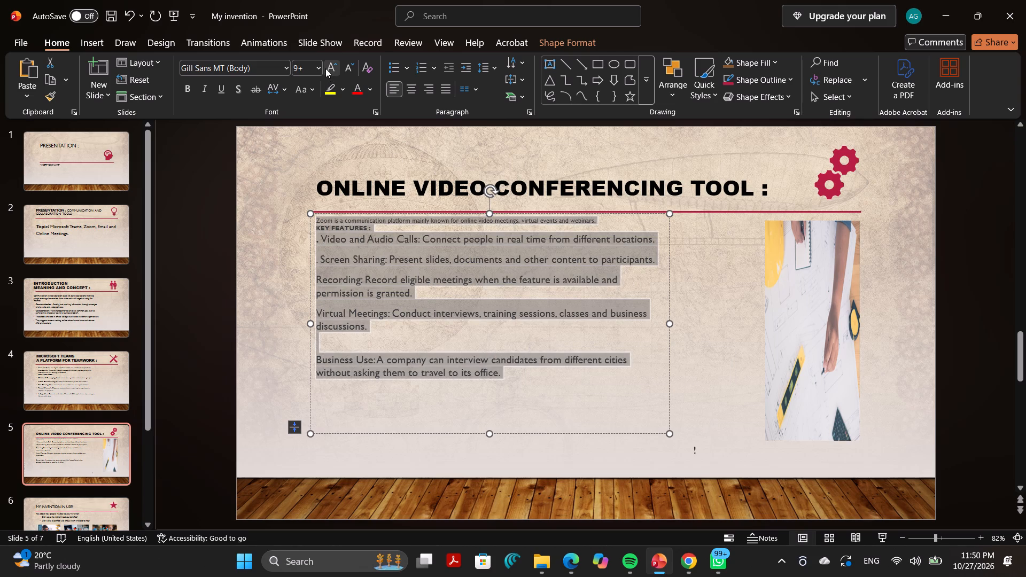
pyautogui.click(322, 67)
pyautogui.click(320, 66)
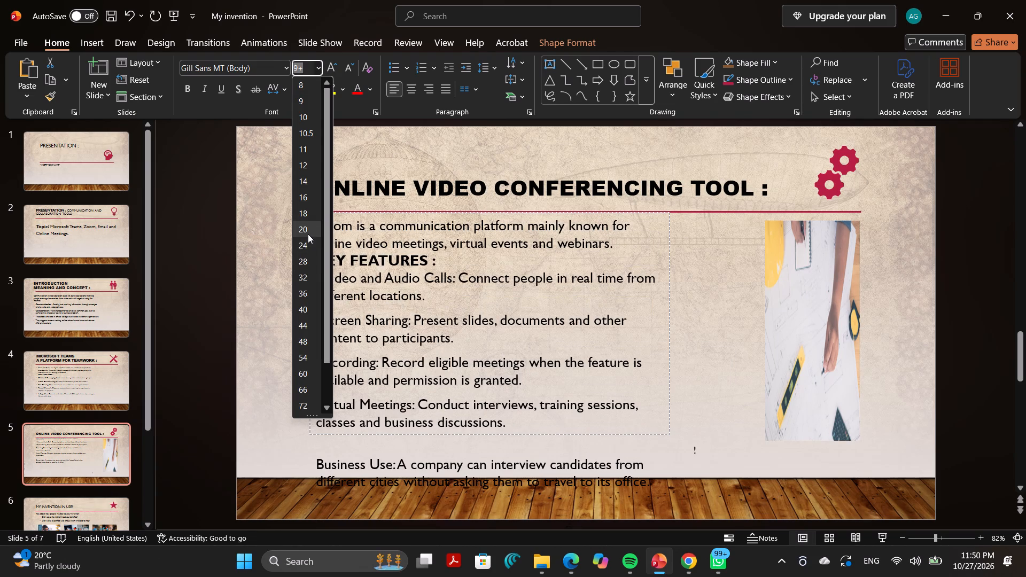
pyautogui.click(308, 234)
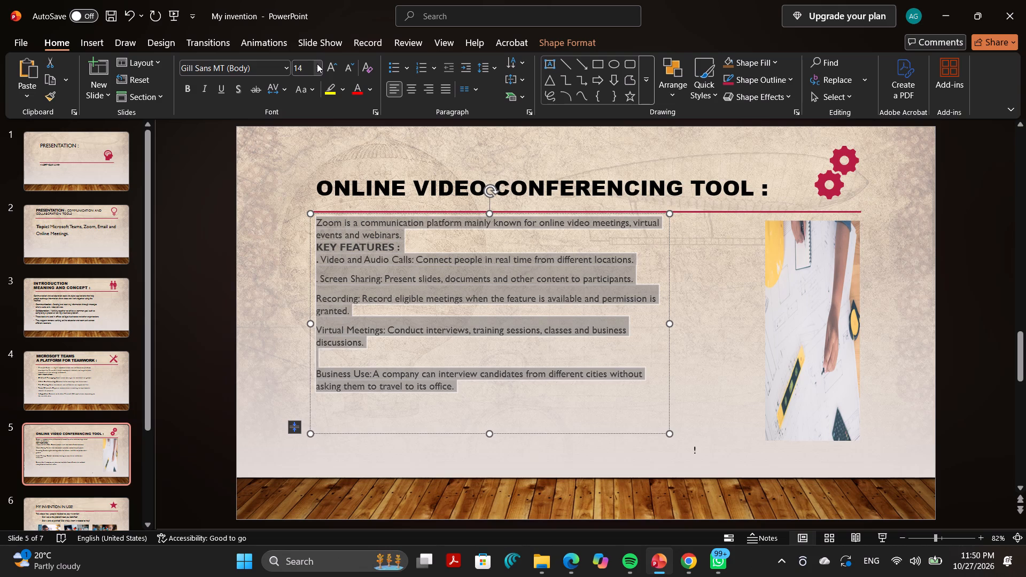
pyautogui.click(317, 64)
pyautogui.click(313, 194)
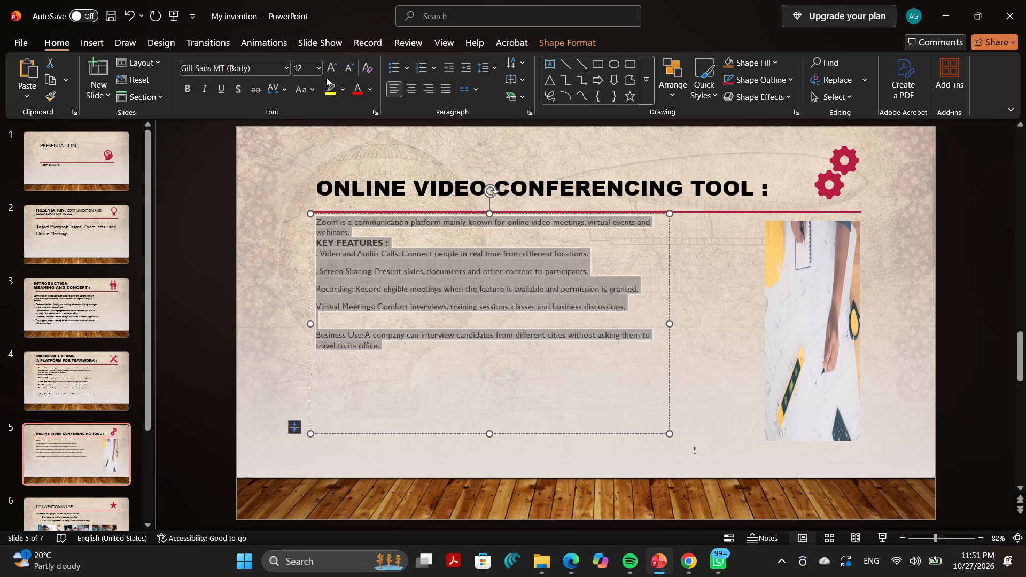
# Set all of slide 5's body text to font size 18, trying 14 first.
pyautogui.click(314, 63)
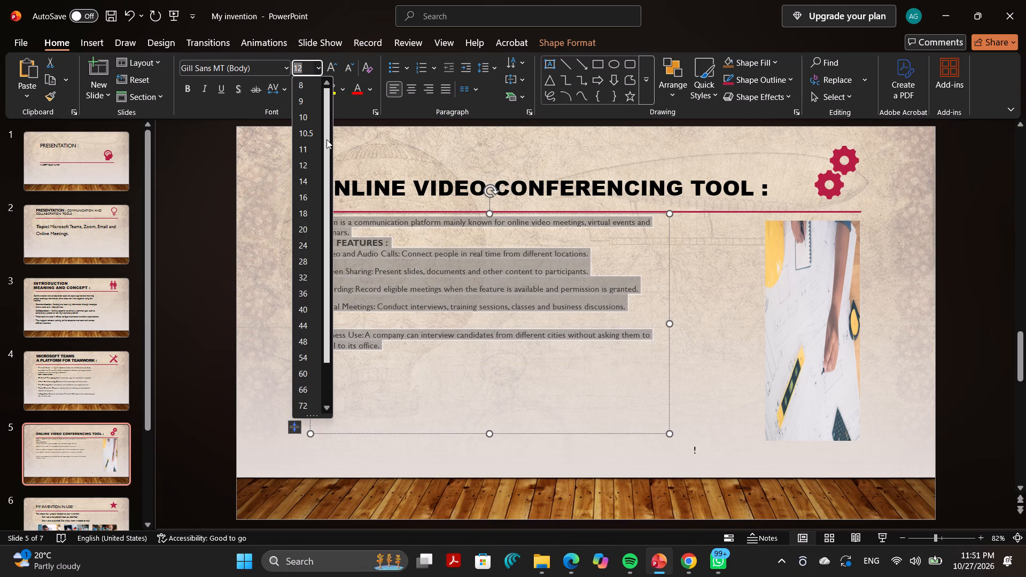
pyautogui.doubleClick(309, 186)
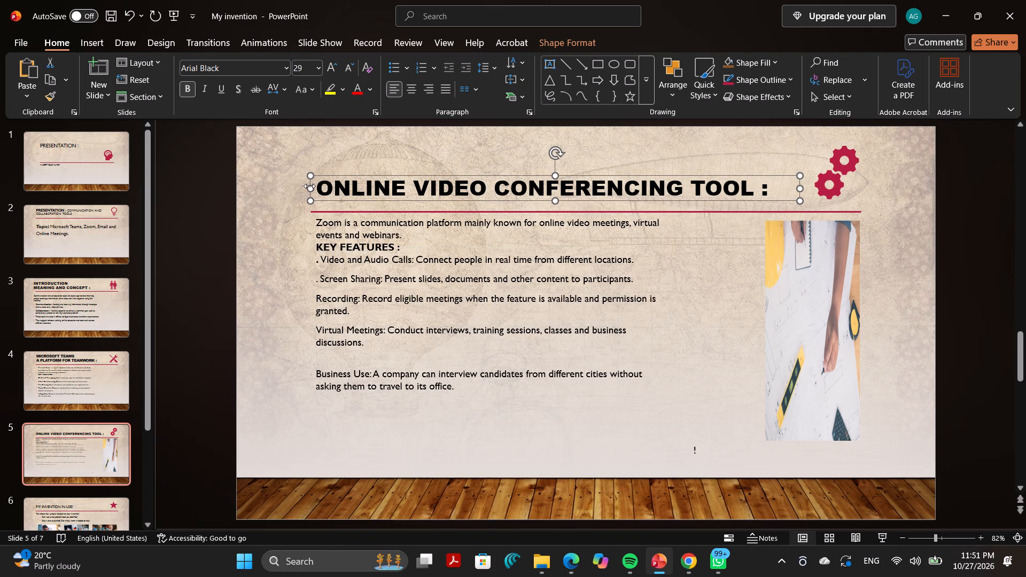
pyautogui.click(321, 224)
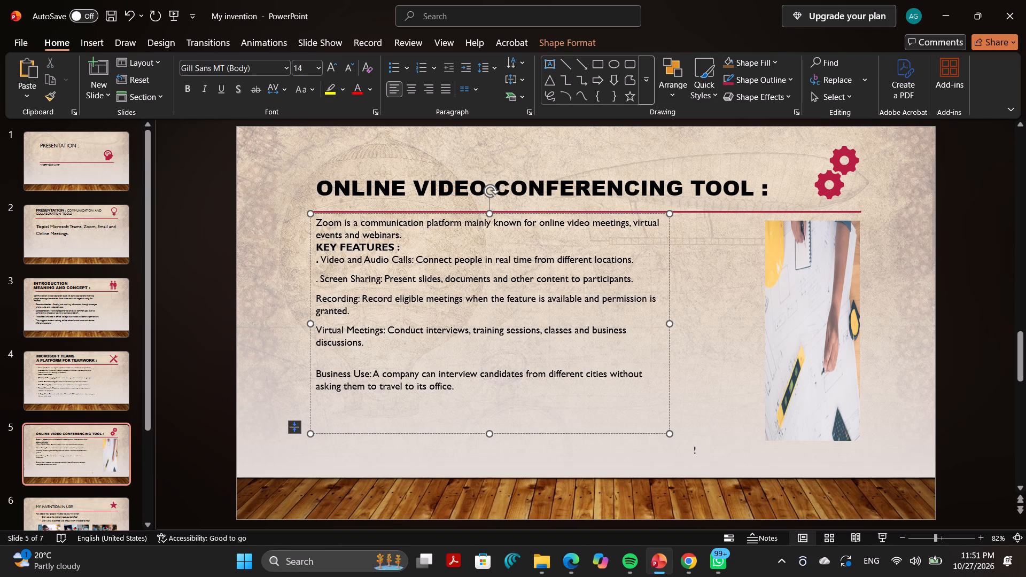
pyautogui.moveTo(315, 225); pyautogui.dragTo(367, 274)
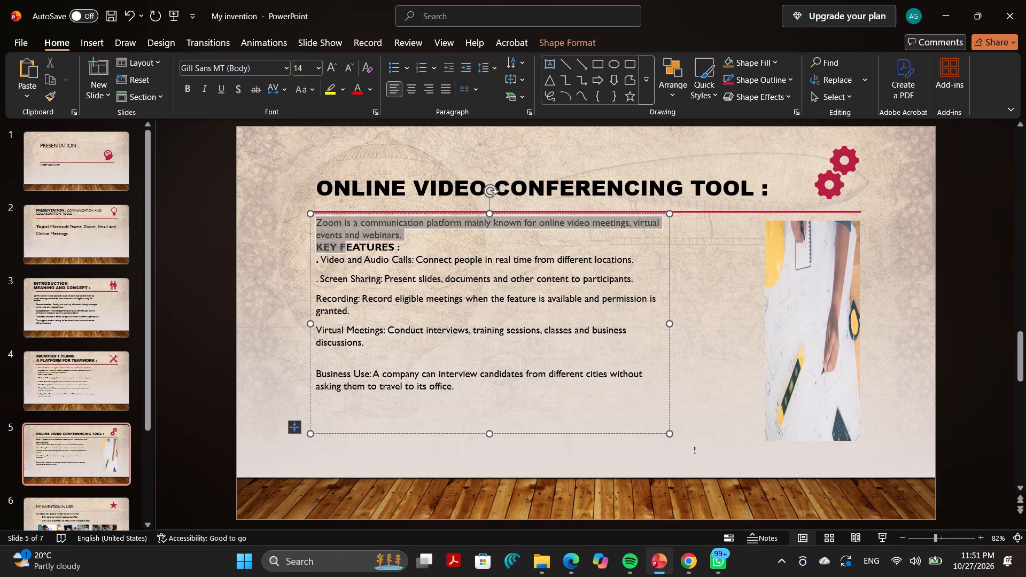
pyautogui.moveTo(367, 274); pyautogui.dragTo(448, 391)
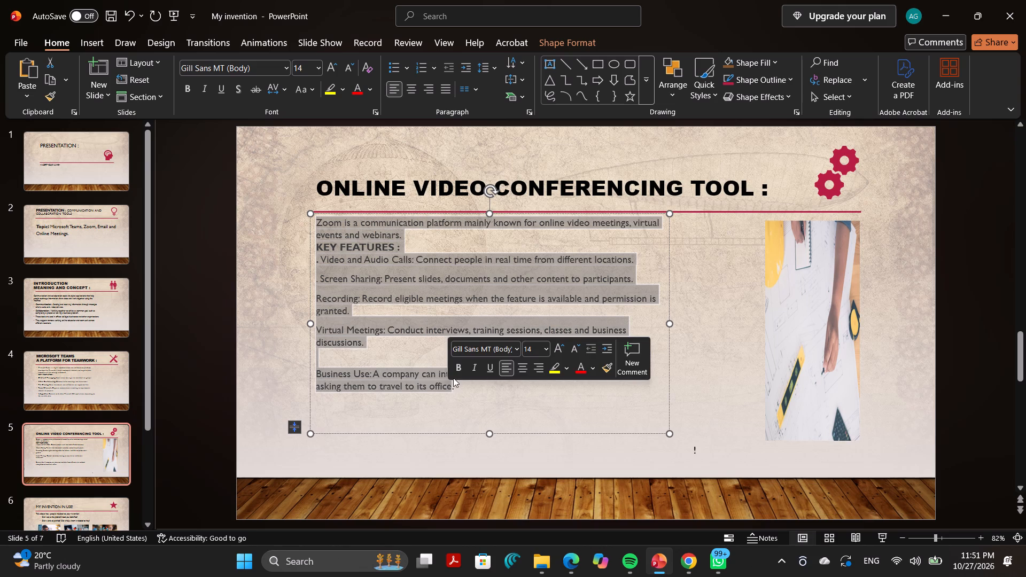
pyautogui.click(546, 349)
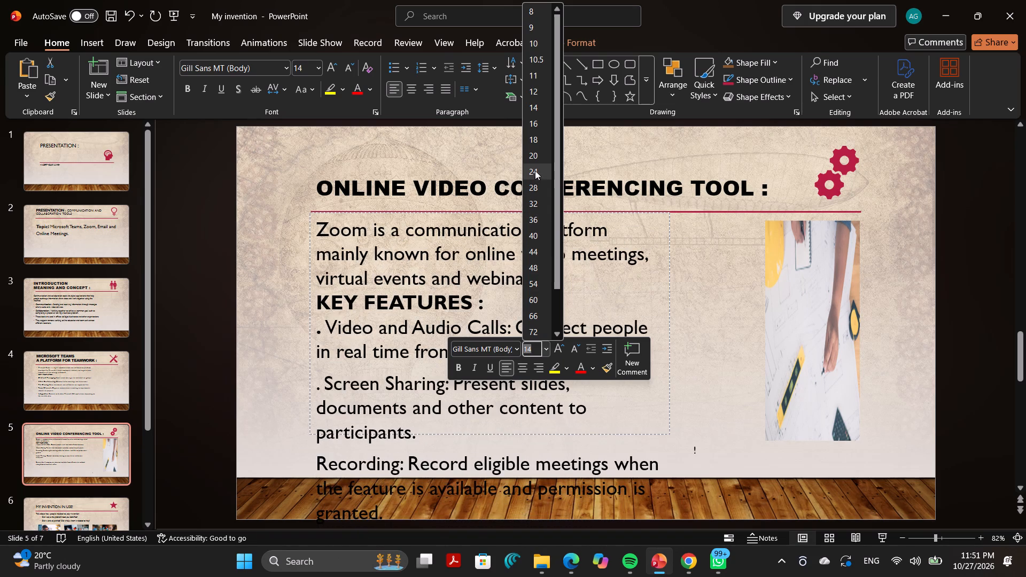
pyautogui.click(538, 144)
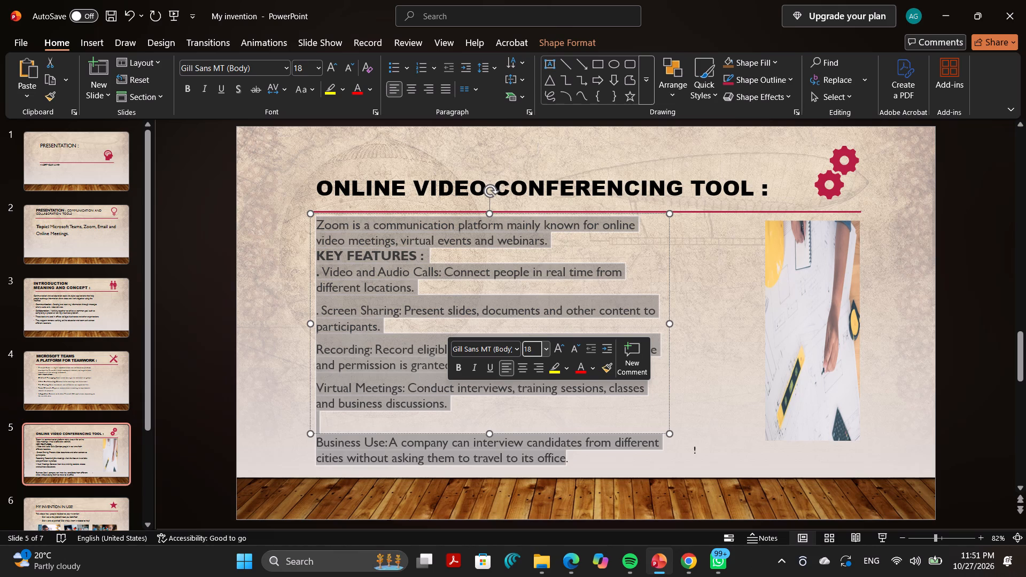
pyautogui.click(258, 278)
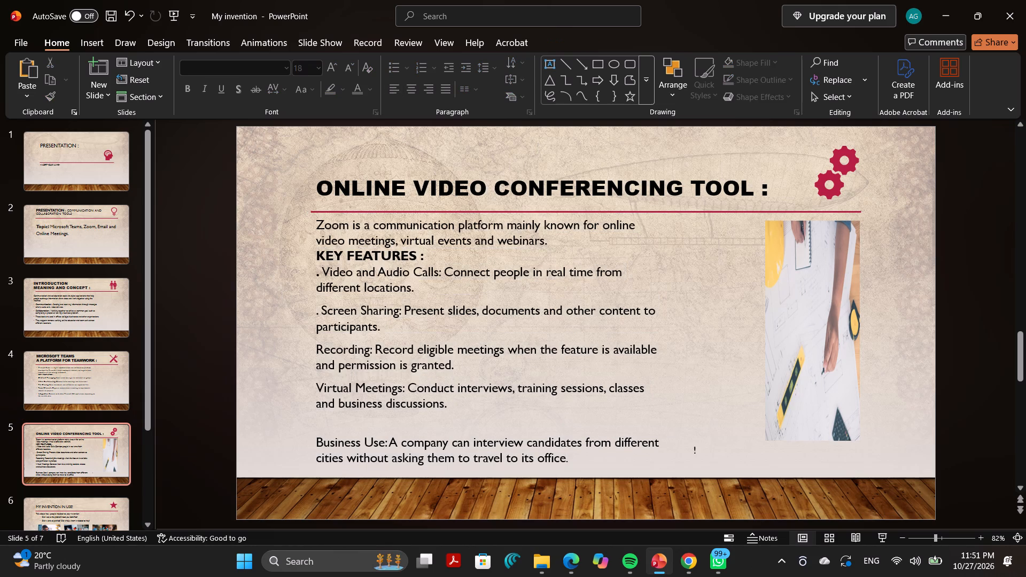
# Retype the dot before "Screen Sharing" and add a dot and space before "Recording" and "Virtual Meetings".
pyautogui.click(348, 342)
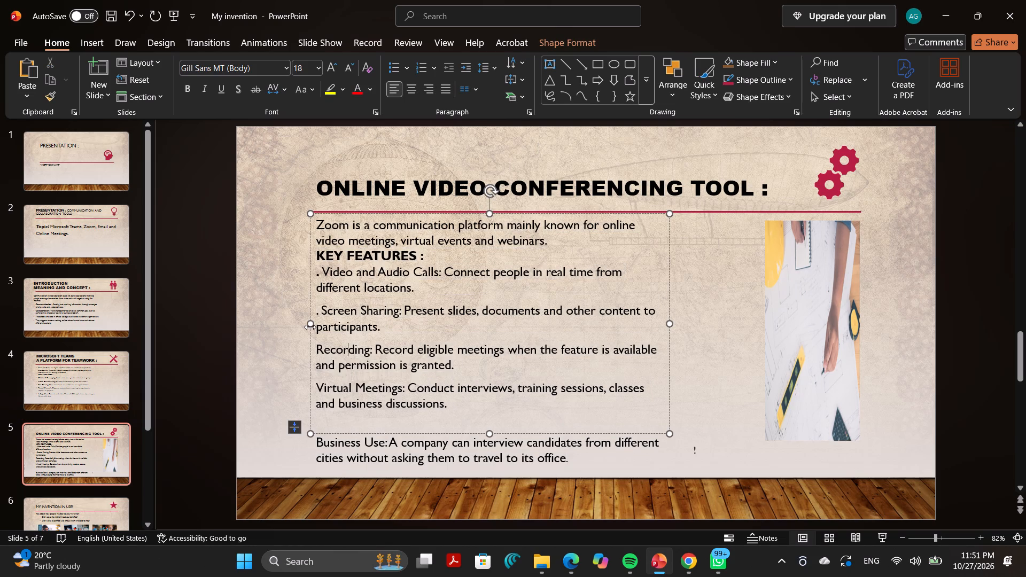
pyautogui.click(310, 327)
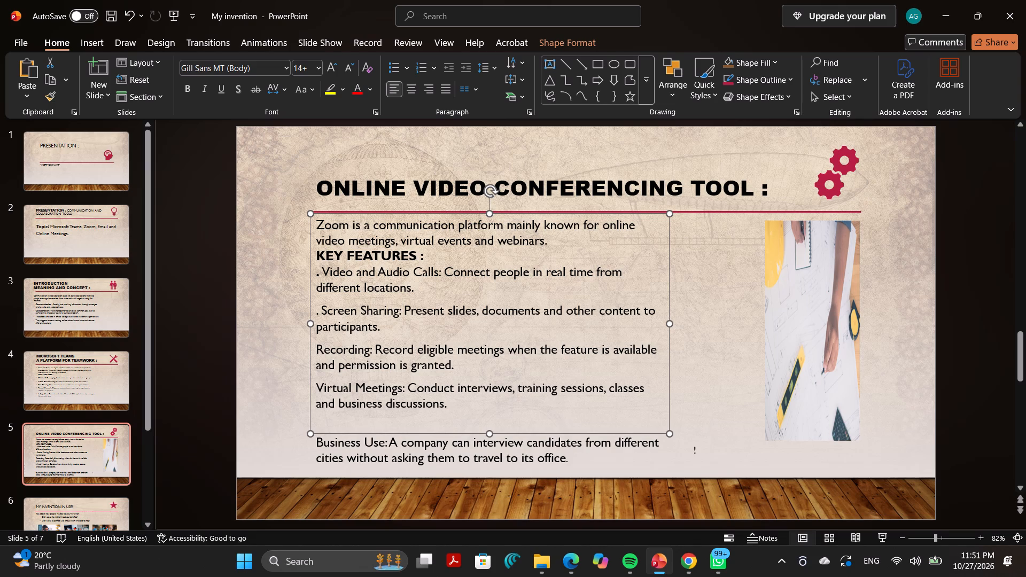
pyautogui.click(318, 312)
pyautogui.press('BackSpace')
pyautogui.press('.')
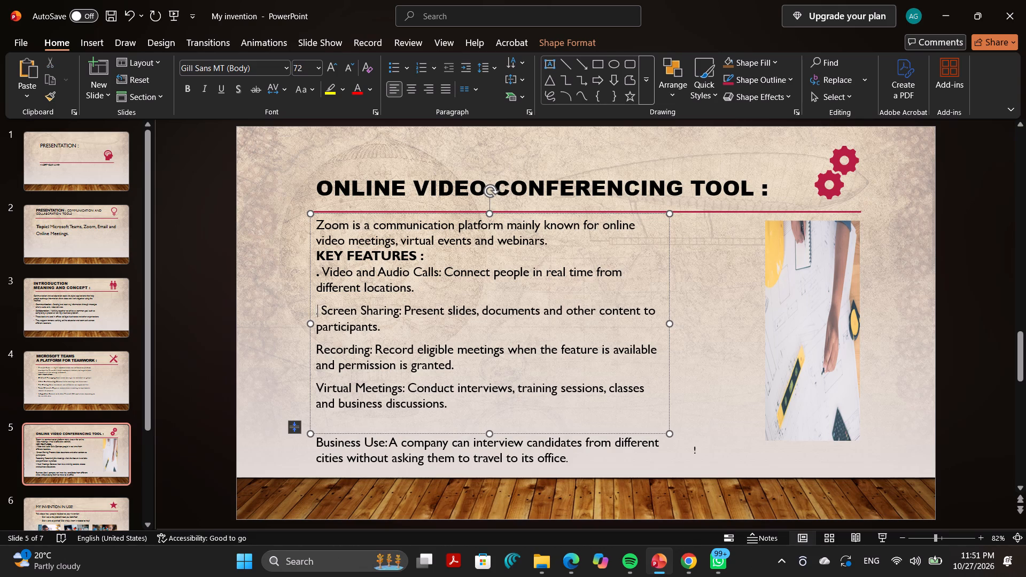
pyautogui.click(314, 355)
pyautogui.write('.')
pyautogui.press('space')
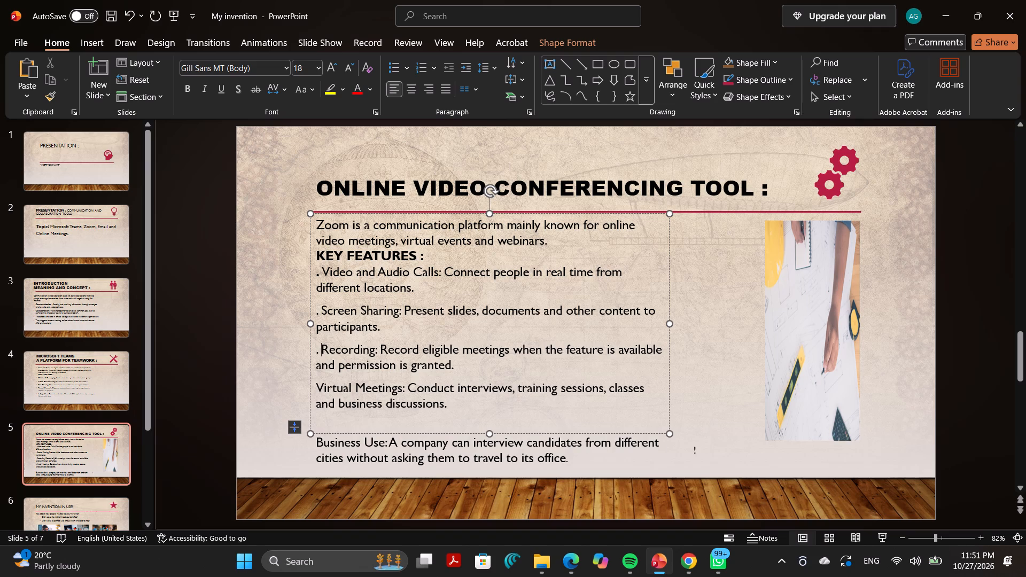
pyautogui.click(314, 387)
pyautogui.write('.')
pyautogui.press('space')
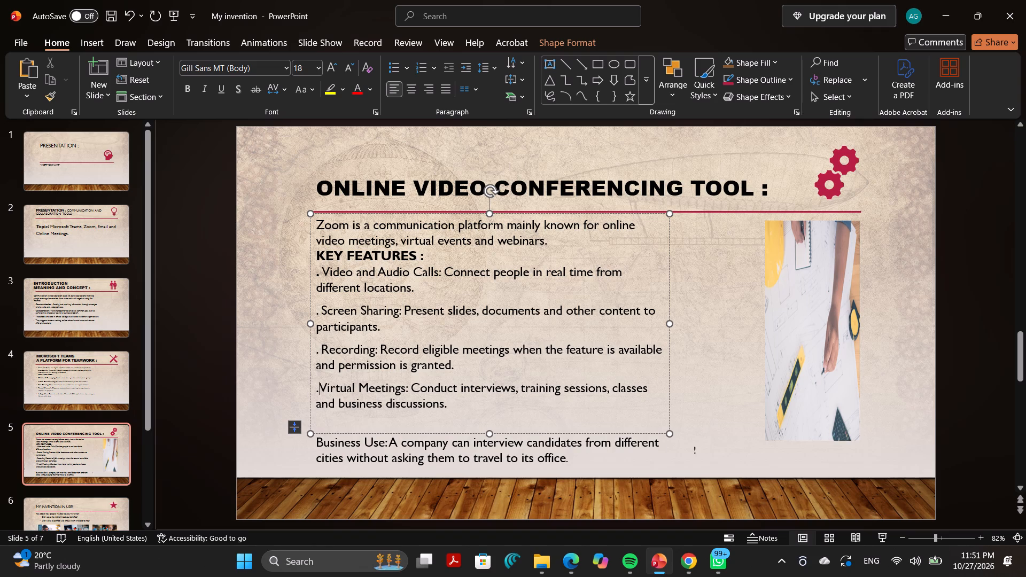
# Bold the feature names "Video and Audio Calls", "Screen Sharing", "Recording" and "Virtual Meetings" with their leading dots.
pyautogui.moveTo(315, 274); pyautogui.dragTo(422, 274)
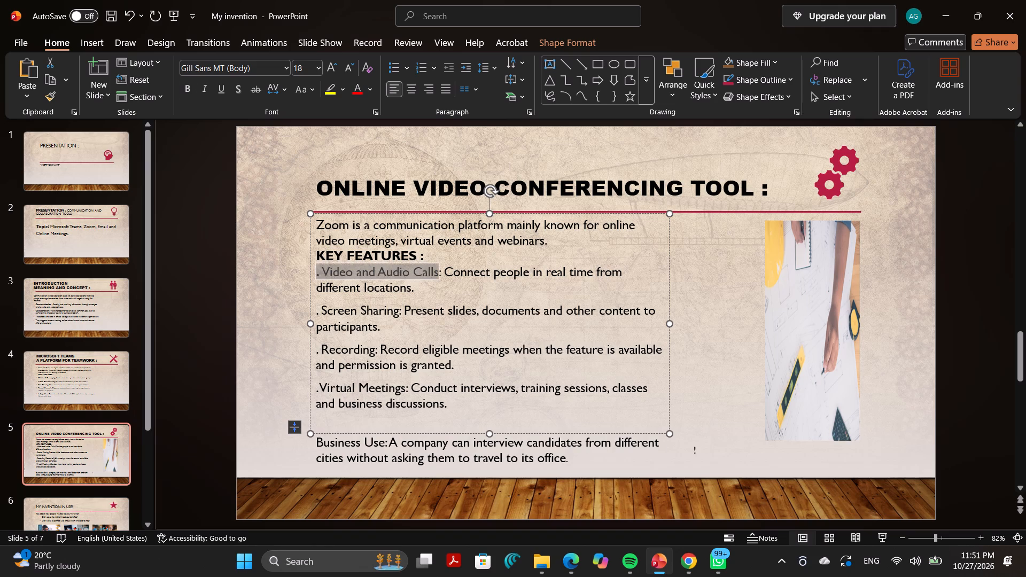
pyautogui.moveTo(422, 274); pyautogui.dragTo(435, 274)
pyautogui.click(445, 252)
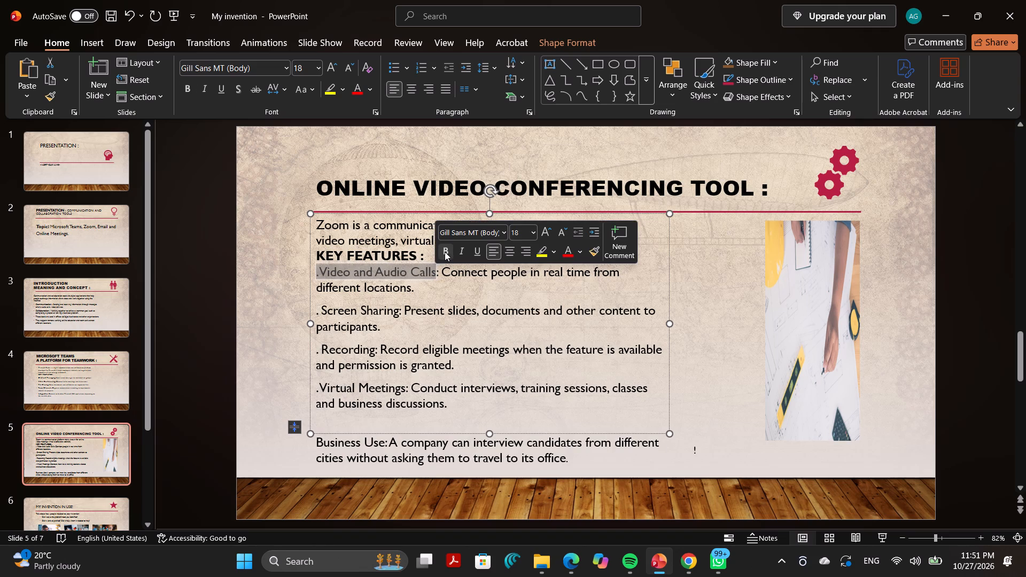
pyautogui.click(442, 254)
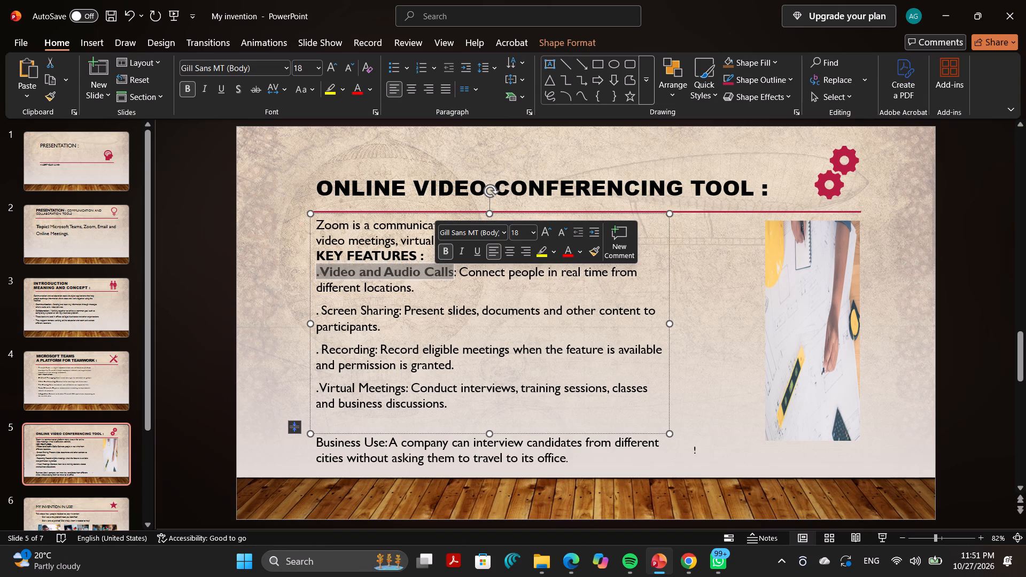
pyautogui.moveTo(315, 313); pyautogui.dragTo(394, 317)
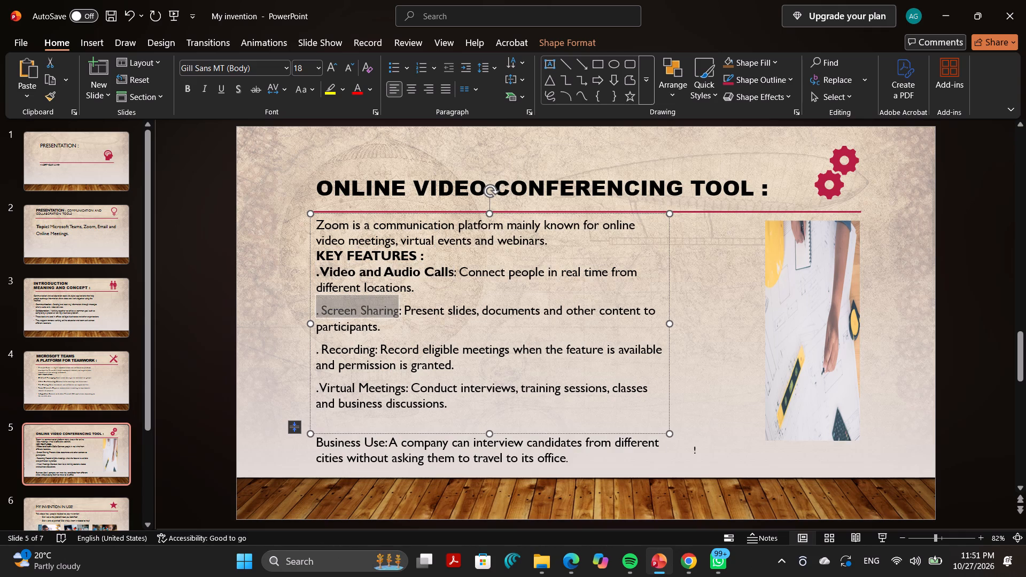
pyautogui.moveTo(394, 317); pyautogui.dragTo(401, 315)
pyautogui.click(410, 286)
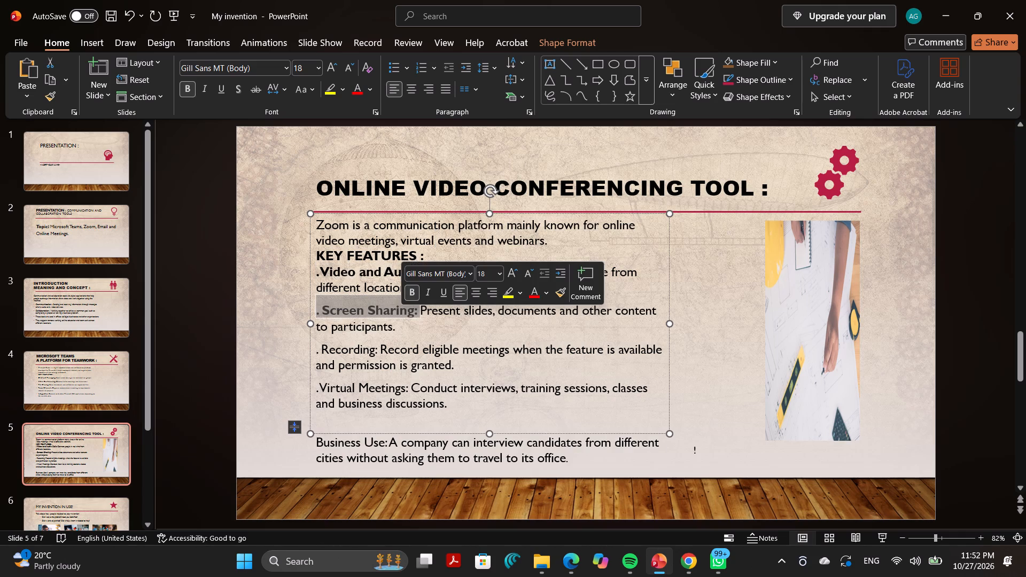
pyautogui.moveTo(314, 350); pyautogui.dragTo(370, 350)
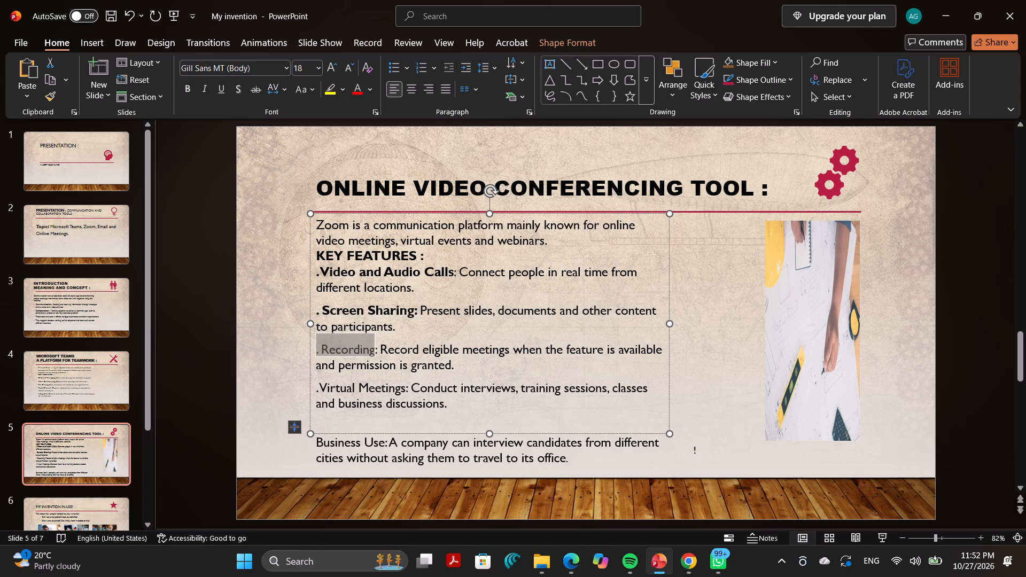
pyautogui.moveTo(370, 350); pyautogui.dragTo(377, 350)
pyautogui.click(384, 330)
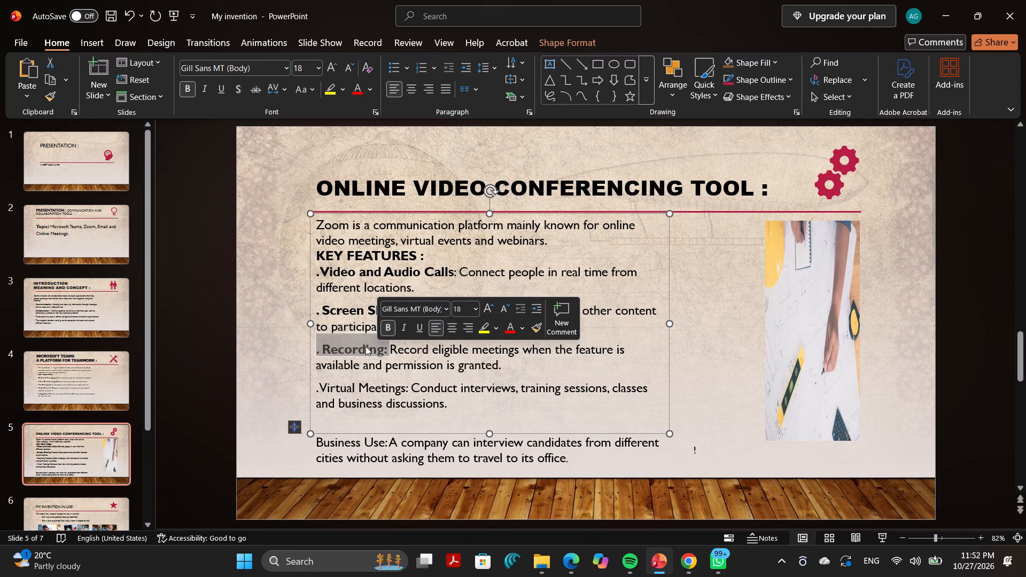
pyautogui.moveTo(315, 390); pyautogui.dragTo(399, 388)
pyautogui.click(410, 368)
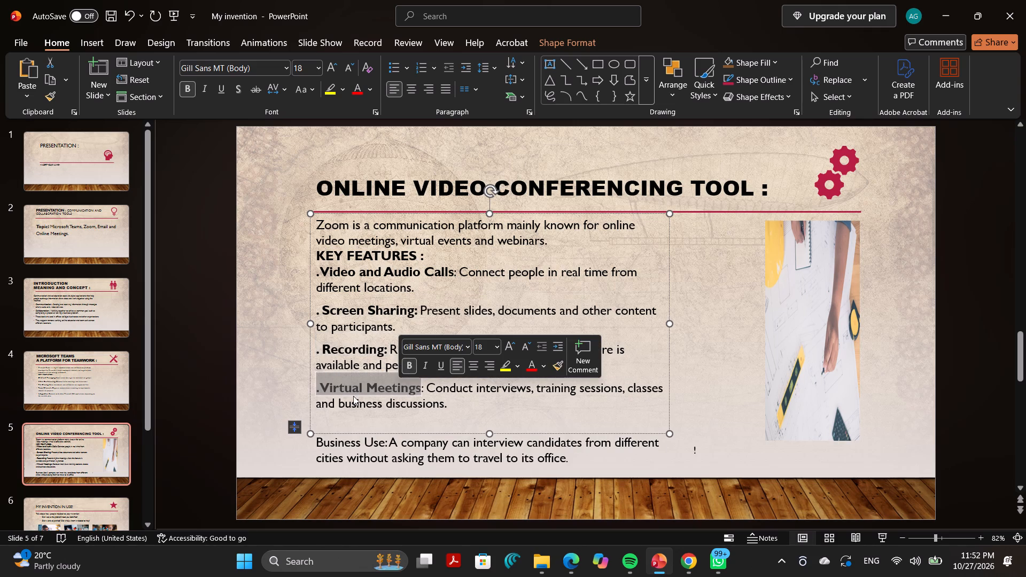
# Bold the entire "Business Use" paragraph at the end of slide 5's text.
pyautogui.moveTo(316, 444); pyautogui.dragTo(338, 447)
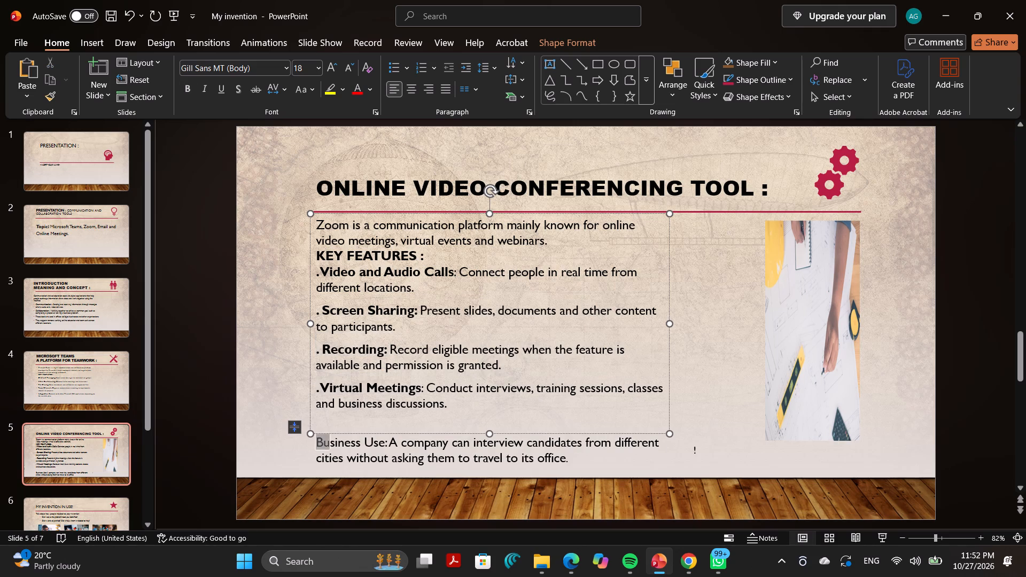
pyautogui.moveTo(338, 447); pyautogui.dragTo(570, 462)
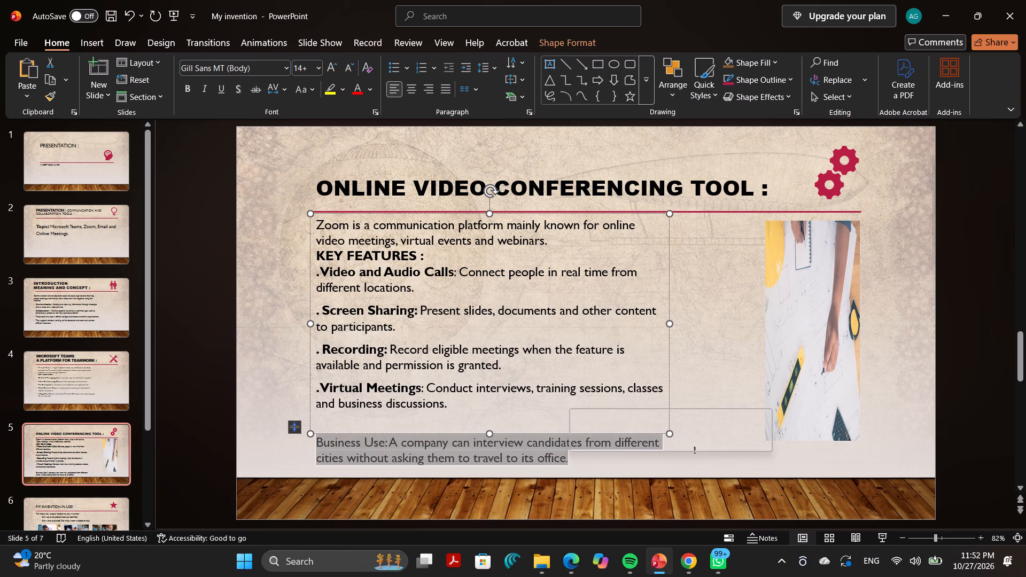
pyautogui.click(582, 436)
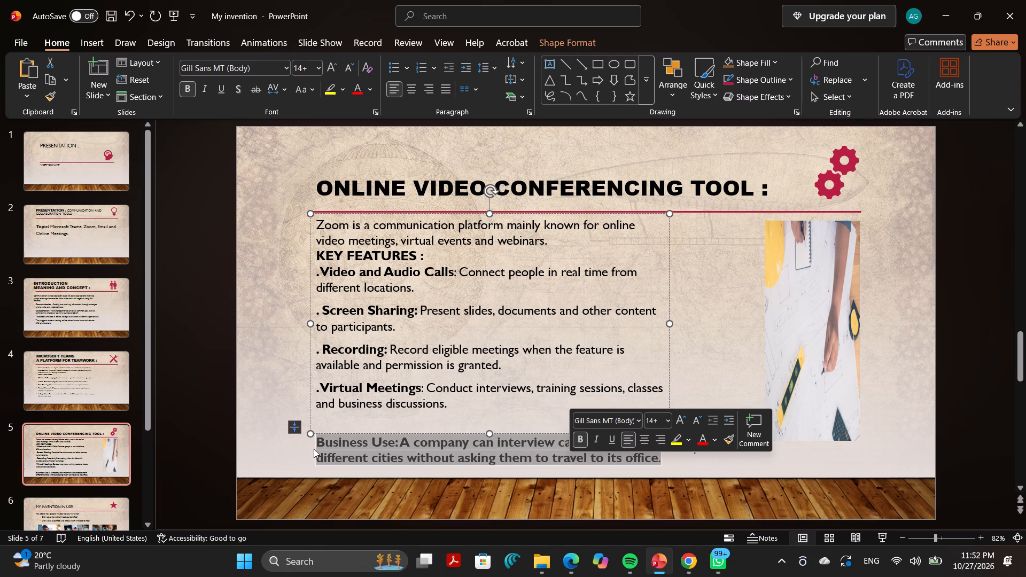
pyautogui.click(305, 449)
pyautogui.click(325, 439)
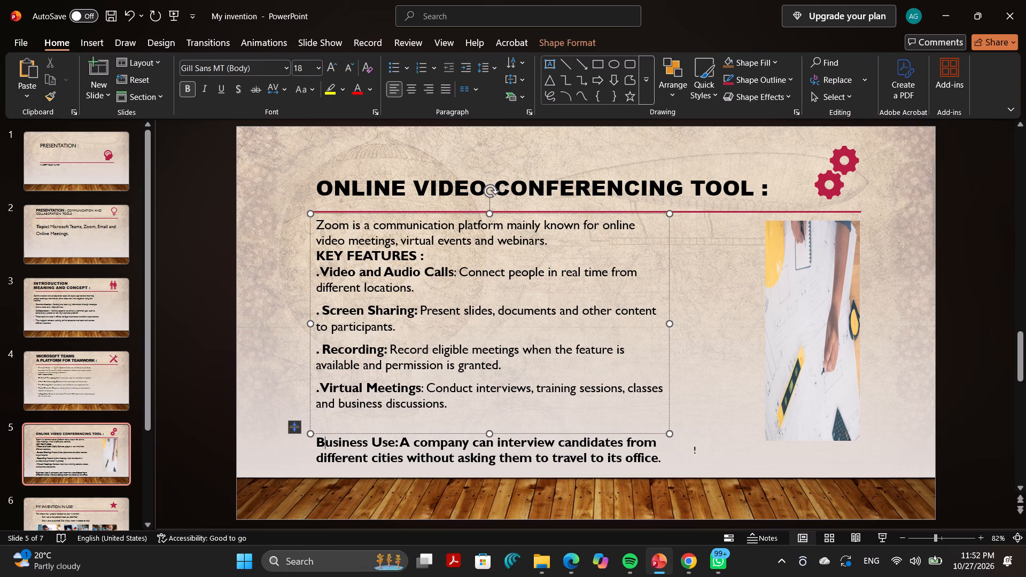
pyautogui.click(315, 442)
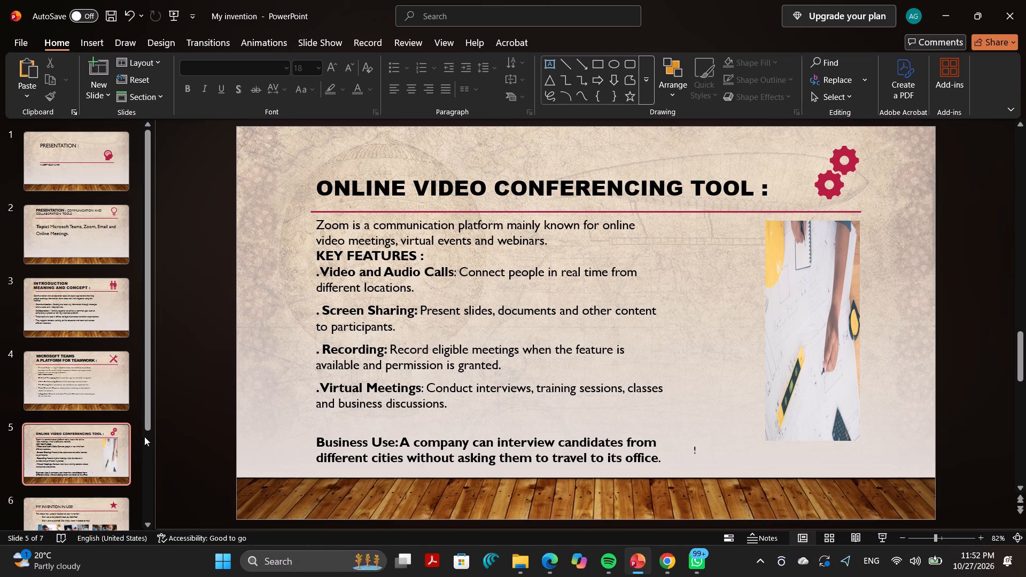
# Open slide 6, "My invention in use!".
pyautogui.moveTo(147, 418); pyautogui.dragTo(152, 556)
pyautogui.click(95, 424)
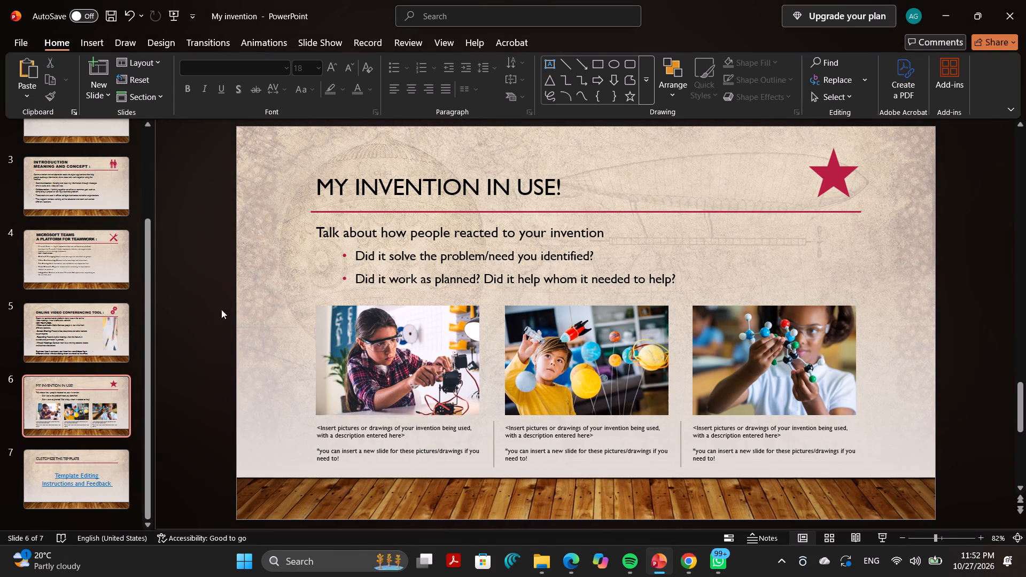
pyautogui.rightClick(82, 415)
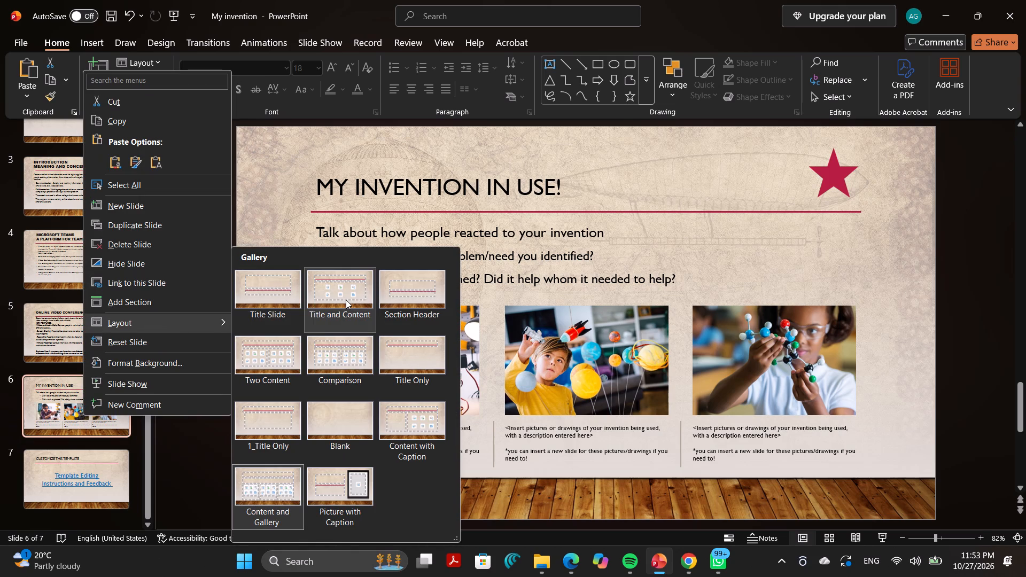
pyautogui.click(346, 300)
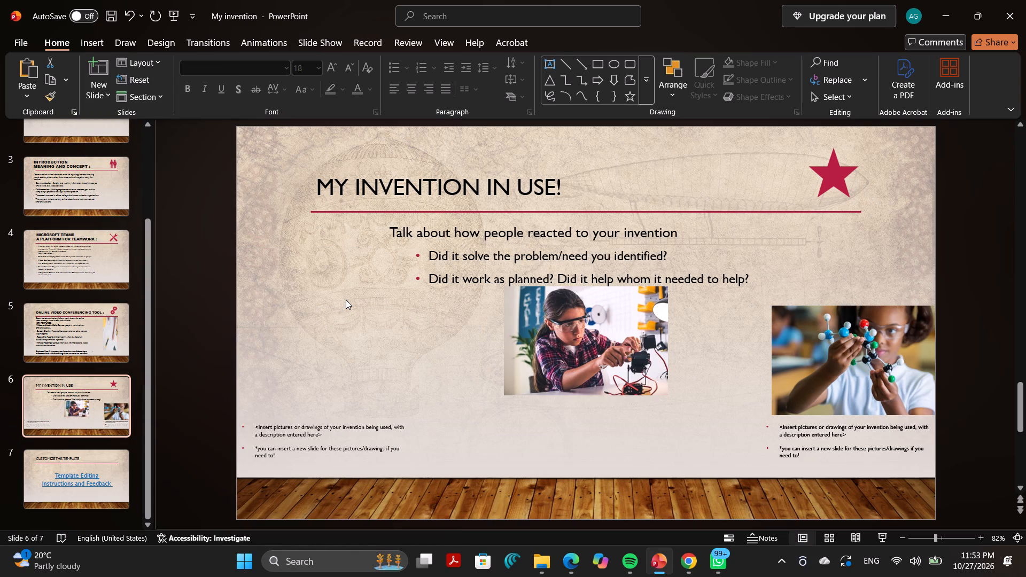
pyautogui.rightClick(84, 409)
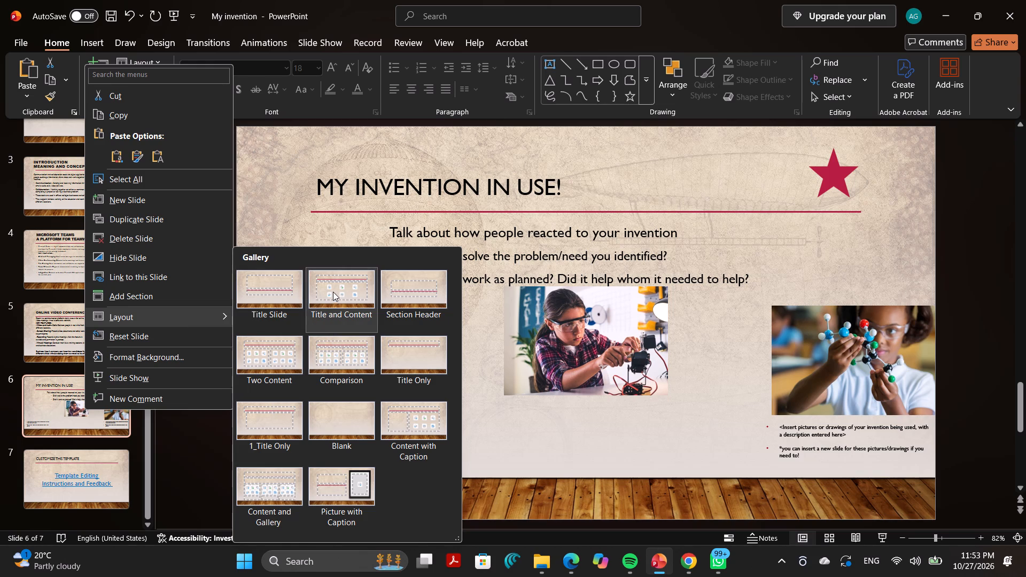
pyautogui.click(333, 292)
# Delete the sample text about how people reacted to the invention, including both sub-bullets, from slide 6.
pyautogui.click(504, 267)
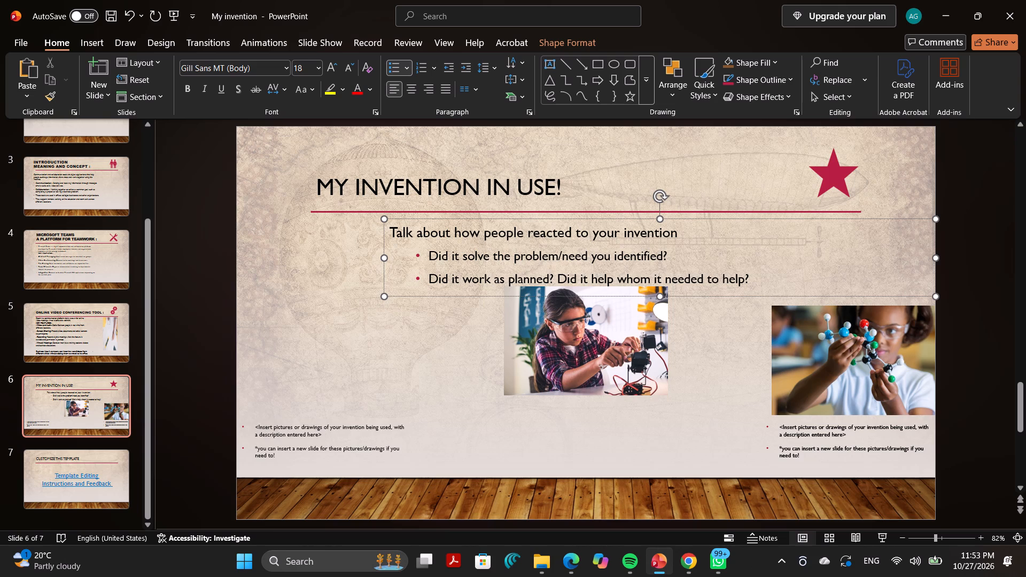
pyautogui.moveTo(690, 244); pyautogui.dragTo(393, 236)
pyautogui.press('BackSpace')
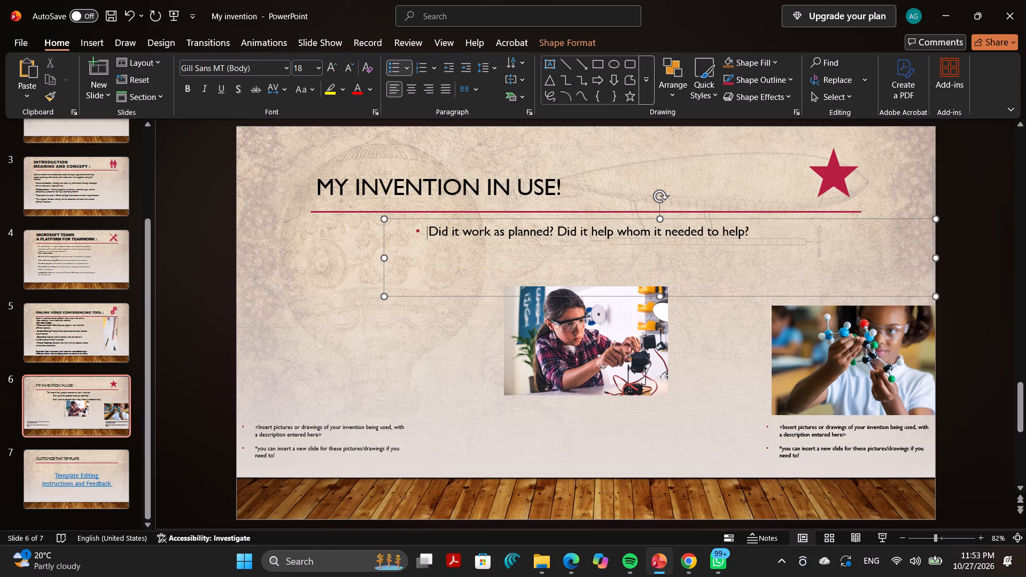
pyautogui.moveTo(756, 240); pyautogui.dragTo(334, 273)
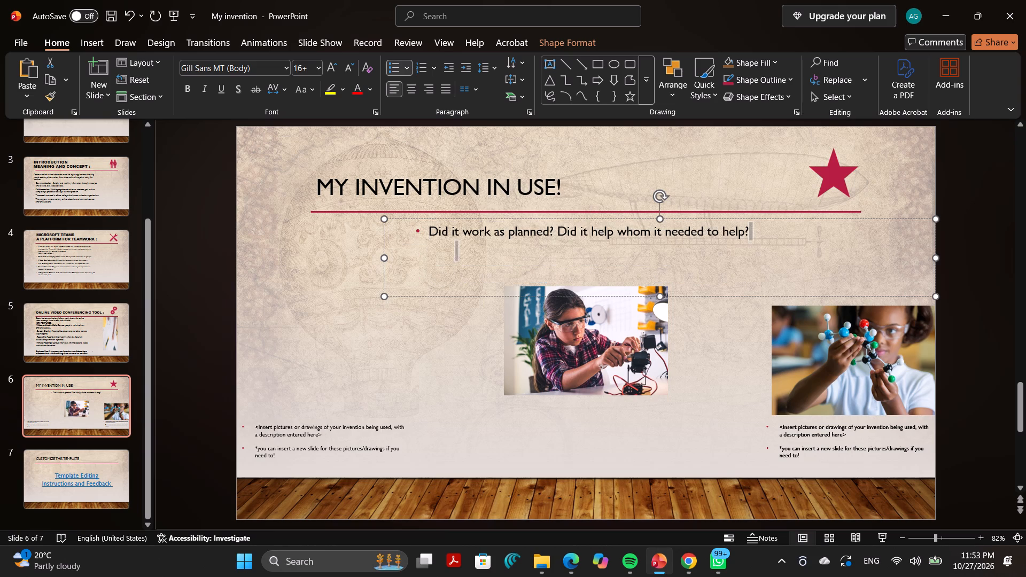
pyautogui.moveTo(334, 273); pyautogui.dragTo(414, 227)
pyautogui.press('BackSpace')
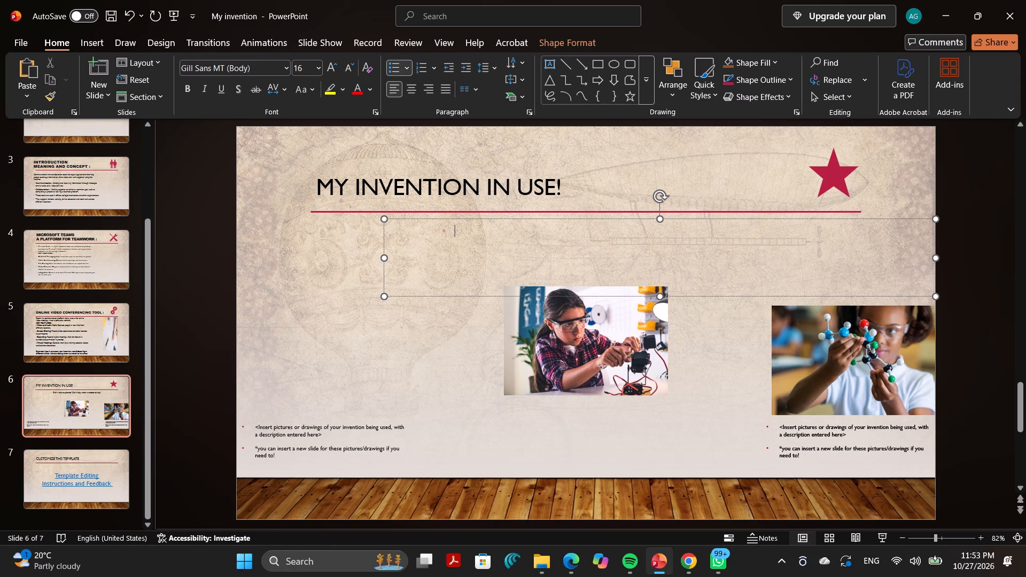
pyautogui.press('BackSpace')
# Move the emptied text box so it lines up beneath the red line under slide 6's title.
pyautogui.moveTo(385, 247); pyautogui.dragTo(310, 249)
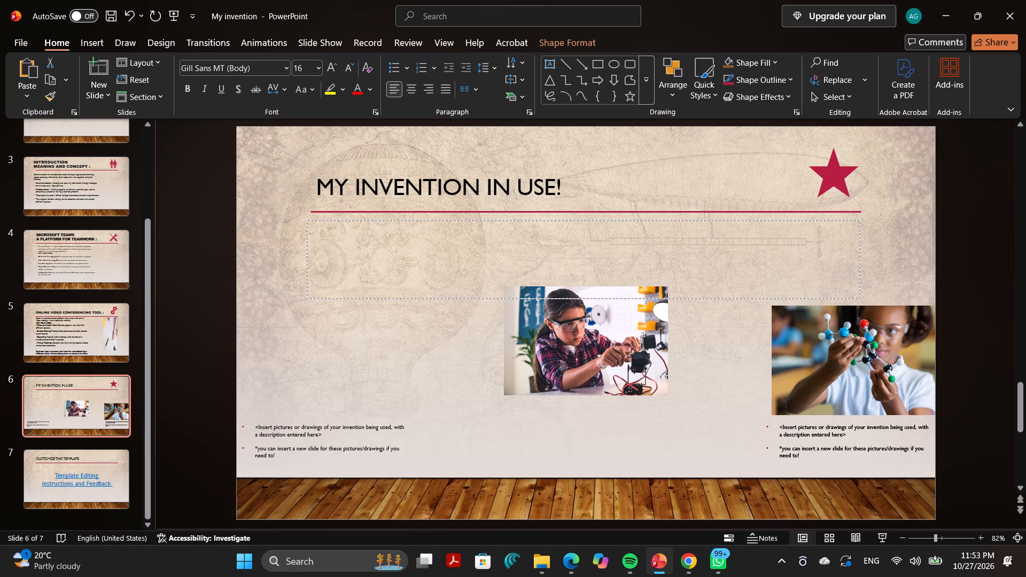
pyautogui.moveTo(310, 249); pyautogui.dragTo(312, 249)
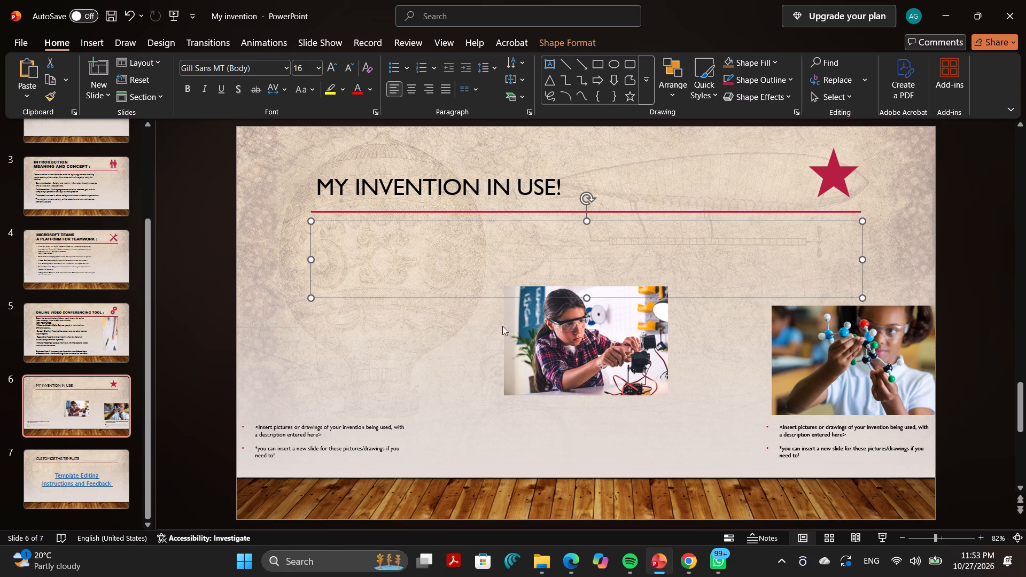
# Delete the three sample pictures of children from slide 6.
pyautogui.click(558, 367)
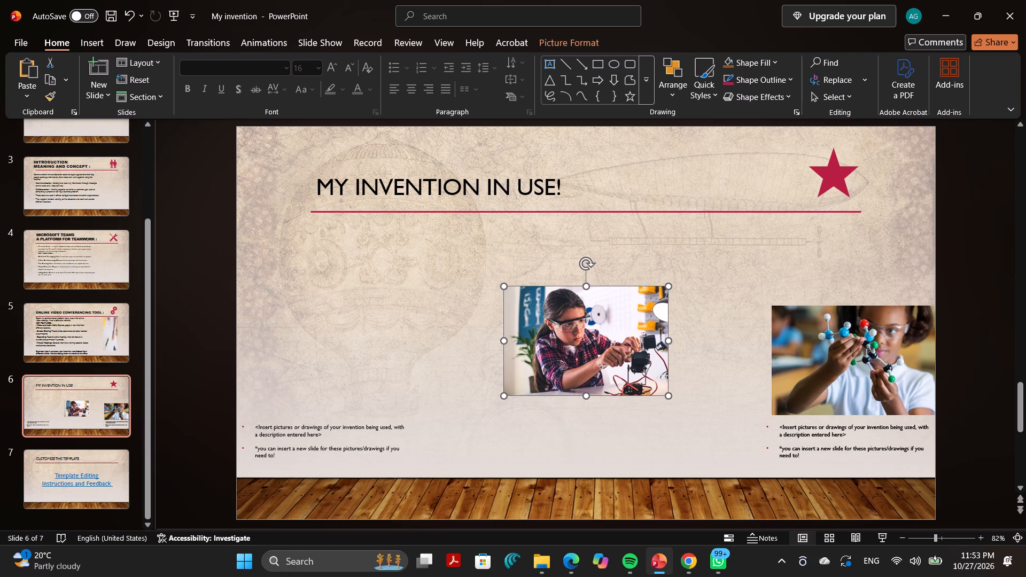
pyautogui.press('Delete')
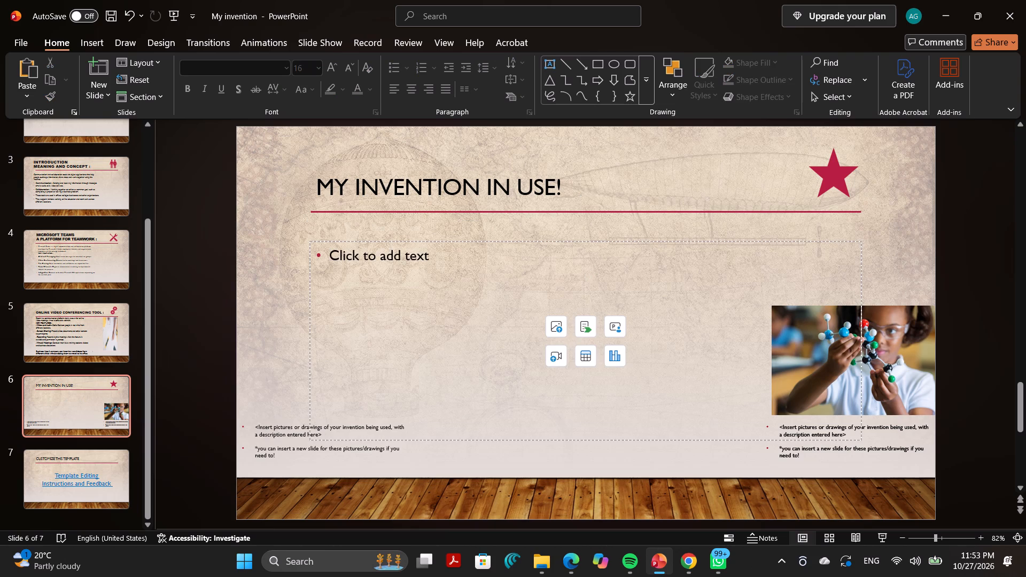
pyautogui.click(825, 363)
pyautogui.click(825, 363)
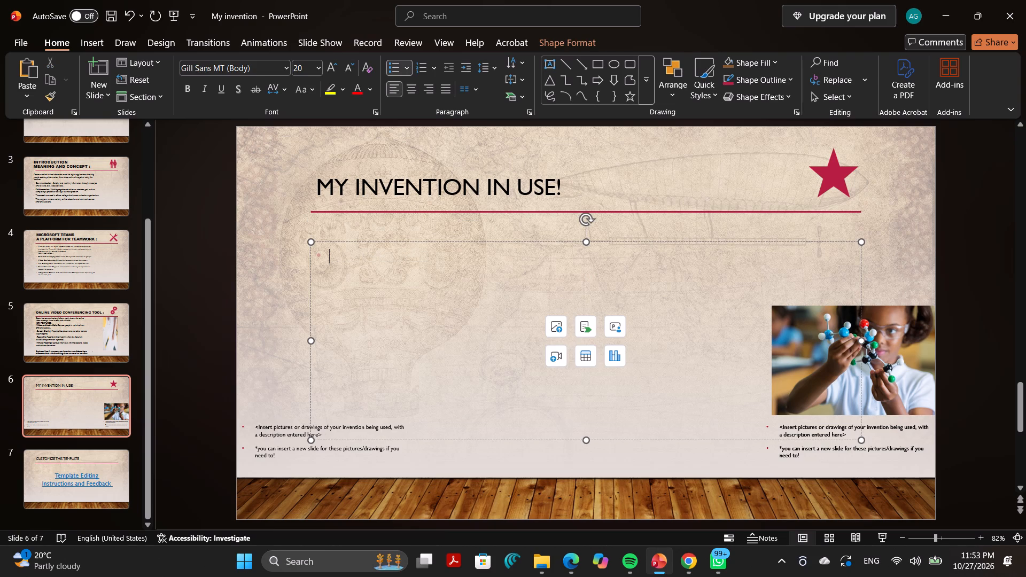
pyautogui.click(899, 369)
pyautogui.press('Delete')
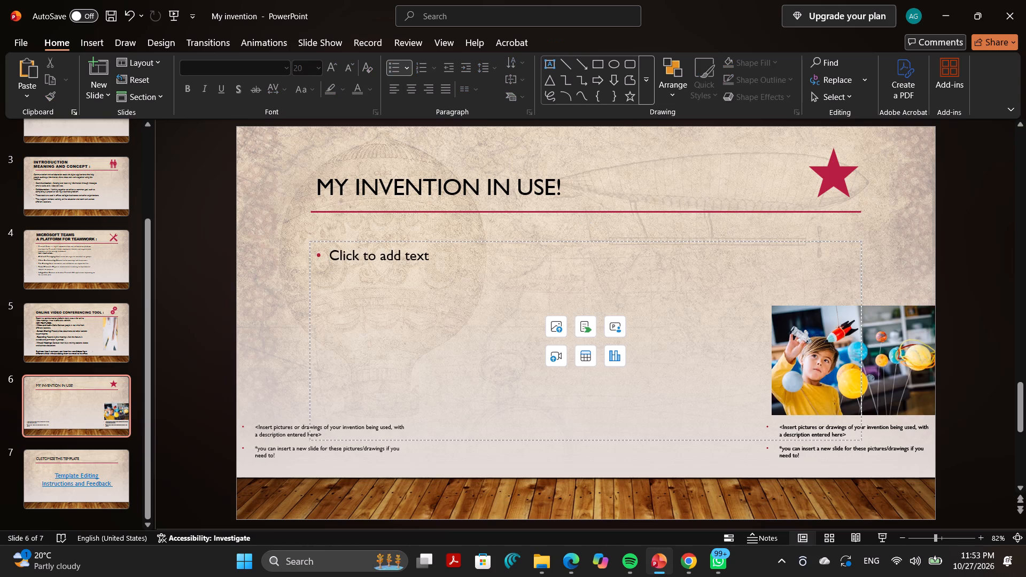
pyautogui.press('BackSpace')
pyautogui.click(906, 370)
pyautogui.press('BackSpace')
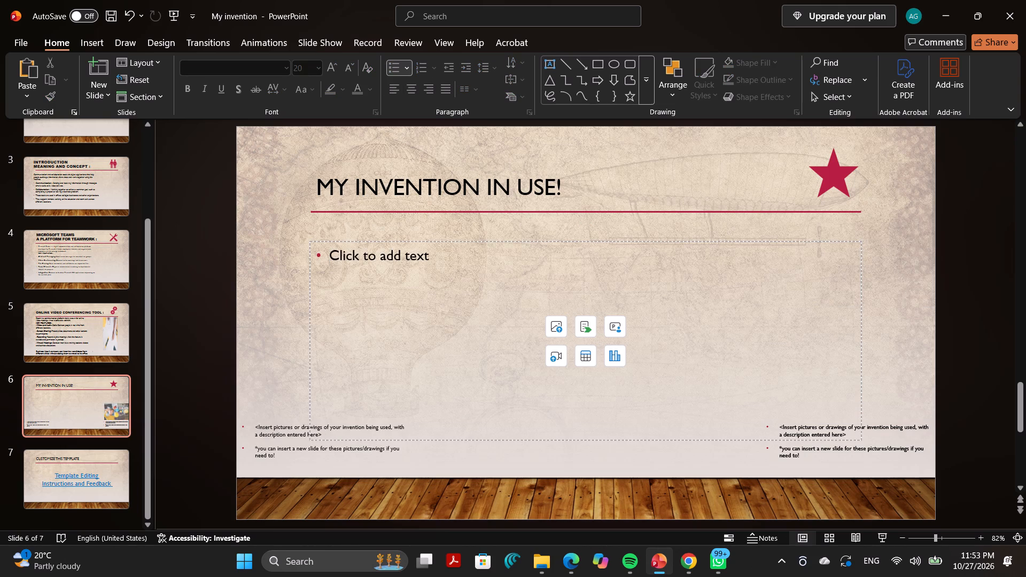
# Delete all the text of the topmost overlapping caption box in slide 6's lower-right corner.
pyautogui.click(896, 427)
pyautogui.press('BackSpace')
pyautogui.press('Delete')
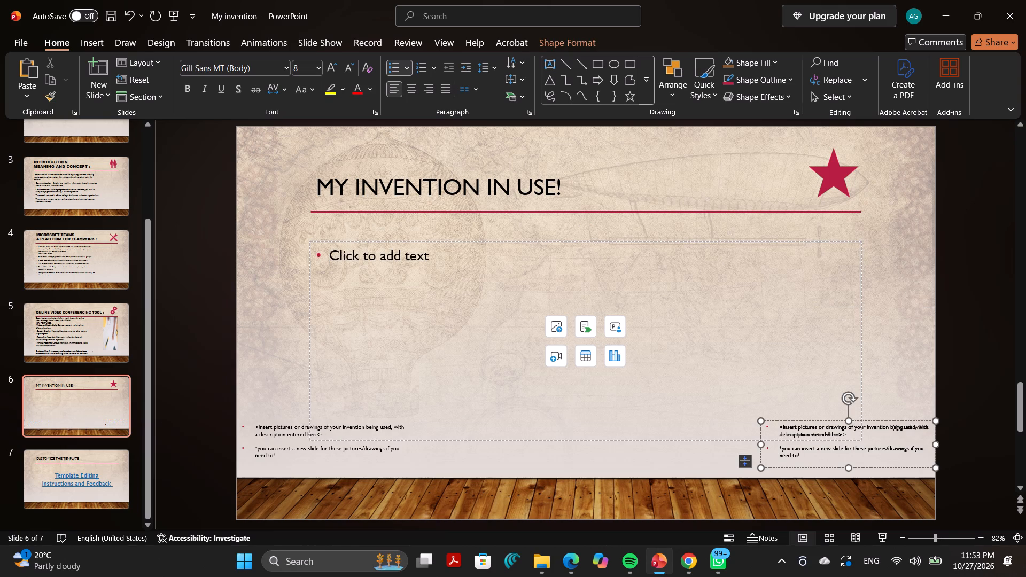
pyautogui.press('Delete')
pyautogui.press('Delete')
pyautogui.press('Delete')
pyautogui.press('Delete')
pyautogui.moveTo(770, 430); pyautogui.dragTo(835, 448)
pyautogui.click(835, 448)
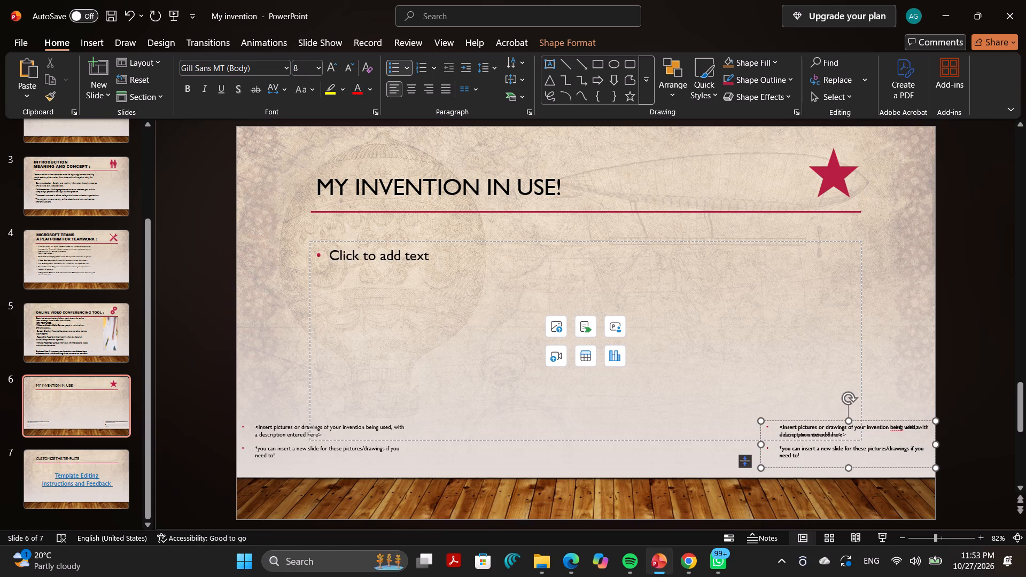
pyautogui.moveTo(842, 455); pyautogui.dragTo(780, 425)
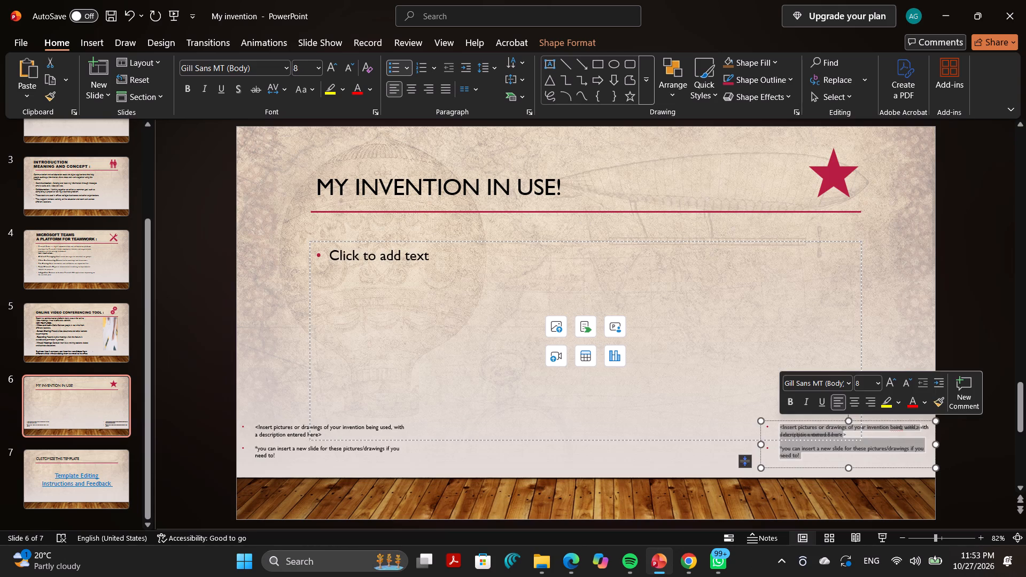
pyautogui.press('BackSpace')
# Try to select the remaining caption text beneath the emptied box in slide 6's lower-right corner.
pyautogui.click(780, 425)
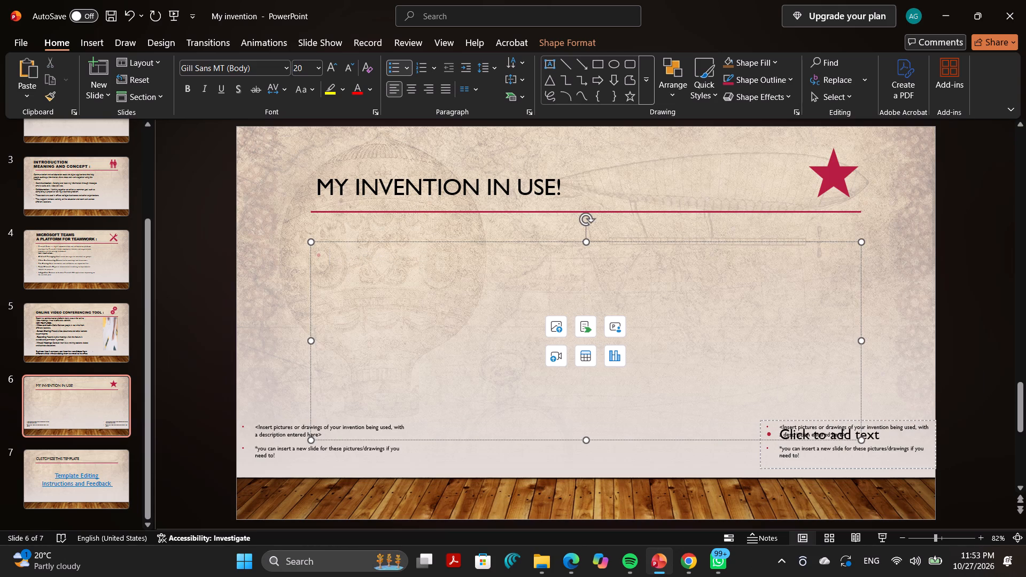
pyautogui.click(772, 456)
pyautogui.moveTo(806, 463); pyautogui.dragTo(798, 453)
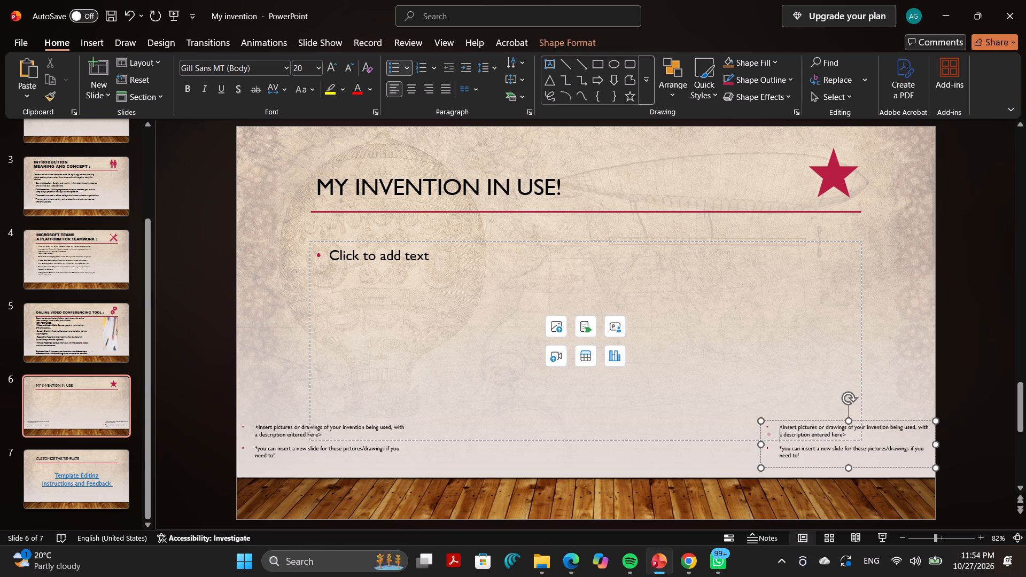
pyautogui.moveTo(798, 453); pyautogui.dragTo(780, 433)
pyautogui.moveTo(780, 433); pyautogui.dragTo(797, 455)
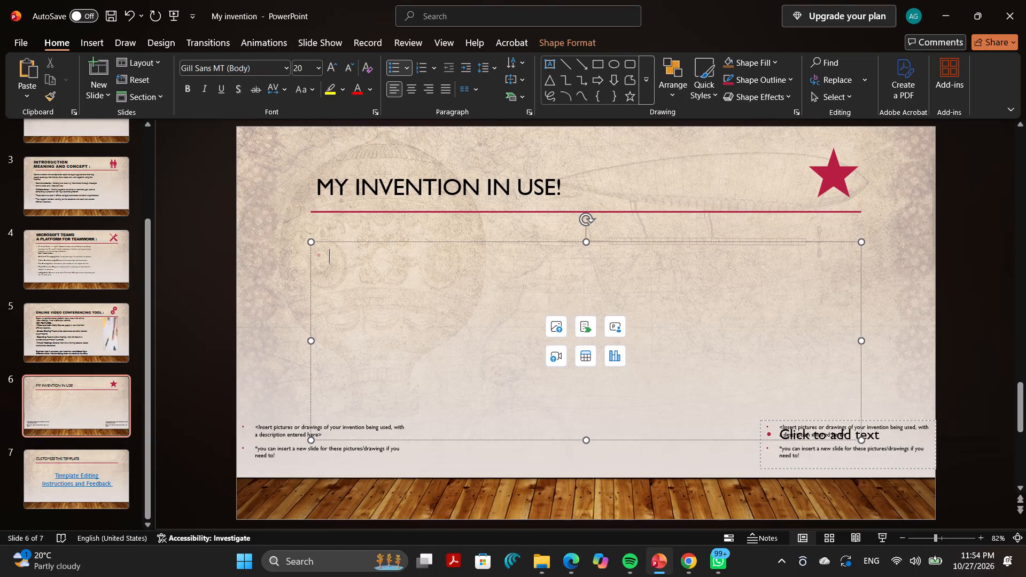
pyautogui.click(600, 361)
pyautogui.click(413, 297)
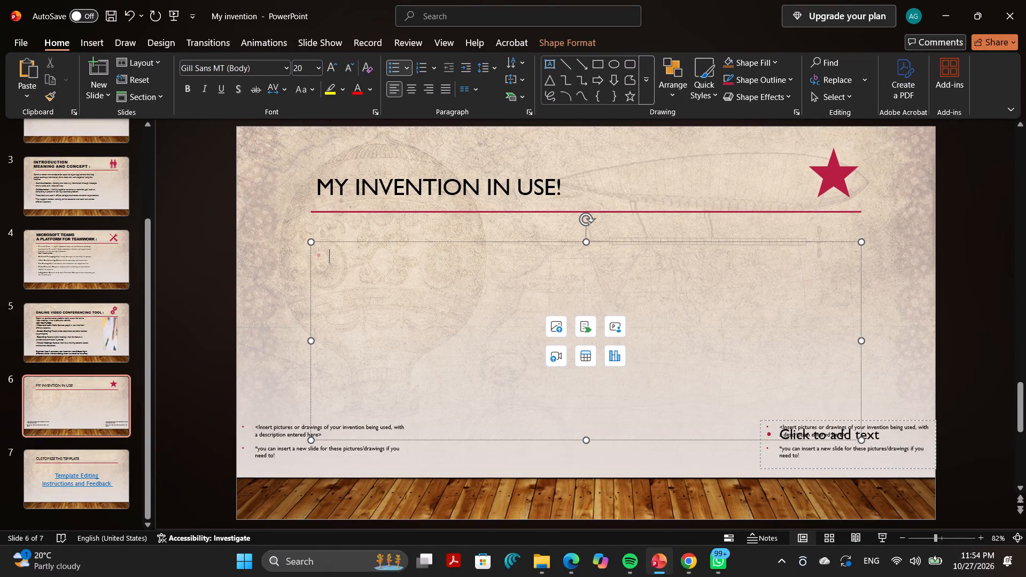
# Delete all the sample caption text from the box in slide 6's lower-left corner.
pyautogui.click(285, 431)
pyautogui.click(285, 431)
pyautogui.press('BackSpace')
pyautogui.press('BackSpace')
pyautogui.press('BackSpace')
pyautogui.press('BackSpace')
pyautogui.press('BackSpace')
pyautogui.press('BackSpace')
pyautogui.press('BackSpace')
pyautogui.press('BackSpace')
pyautogui.press('BackSpace')
pyautogui.press('BackSpace')
pyautogui.press('BackSpace')
pyautogui.press('BackSpace')
pyautogui.press('BackSpace')
pyautogui.press('BackSpace')
pyautogui.press('BackSpace')
pyautogui.press('BackSpace')
pyautogui.press('BackSpace')
pyautogui.press('BackSpace')
pyautogui.press('BackSpace')
pyautogui.press('BackSpace')
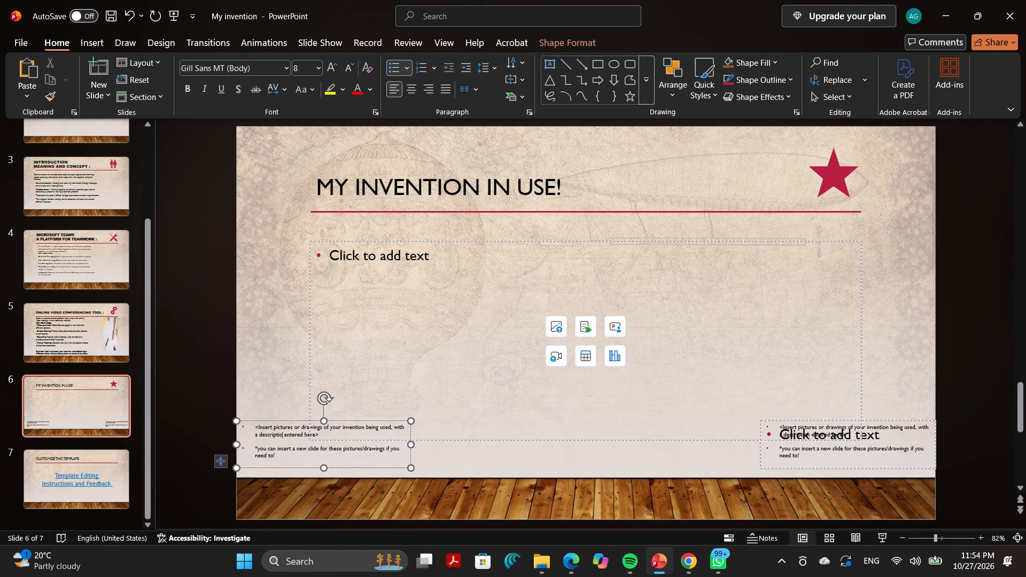
pyautogui.click(285, 431)
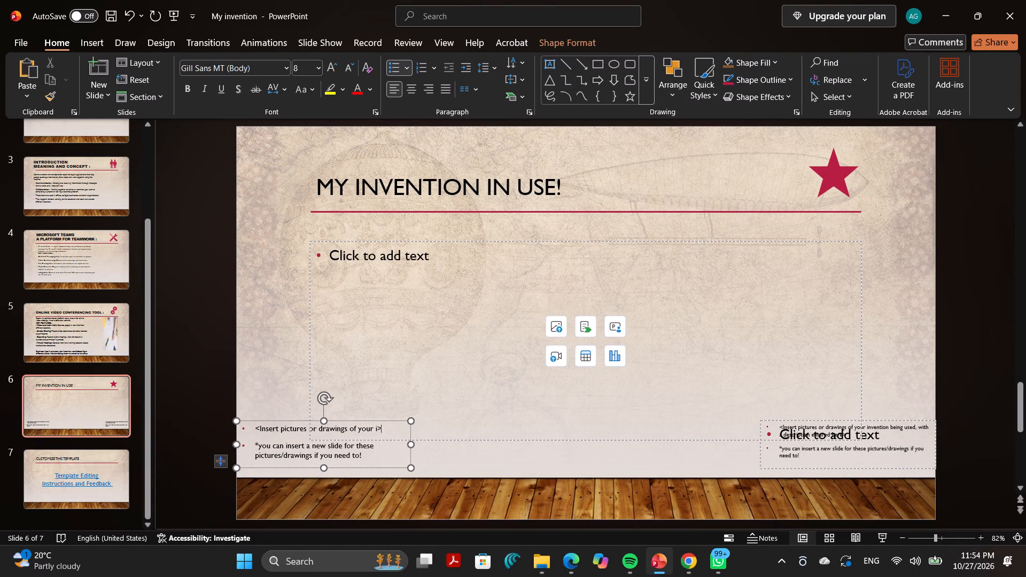
pyautogui.click(363, 455)
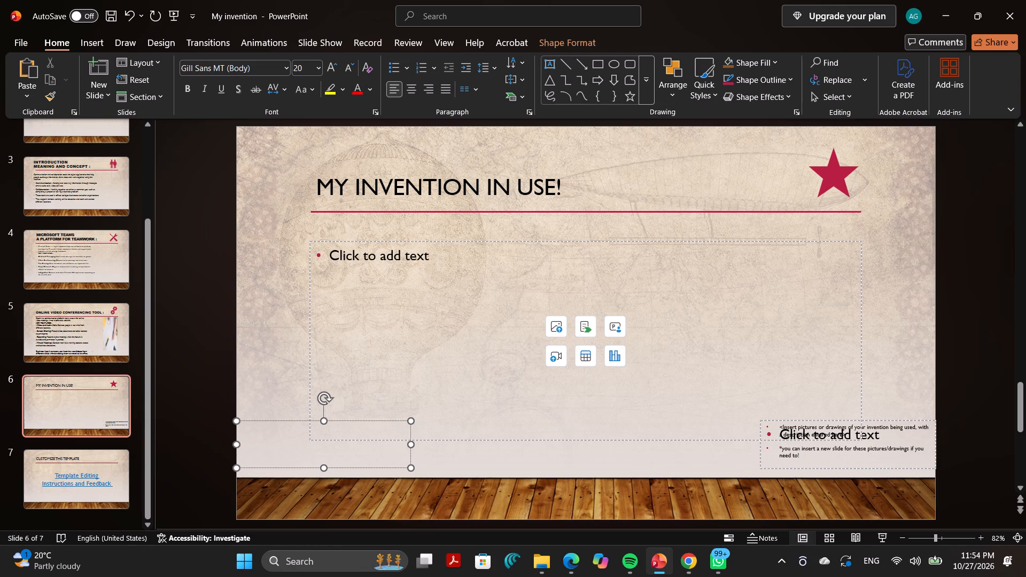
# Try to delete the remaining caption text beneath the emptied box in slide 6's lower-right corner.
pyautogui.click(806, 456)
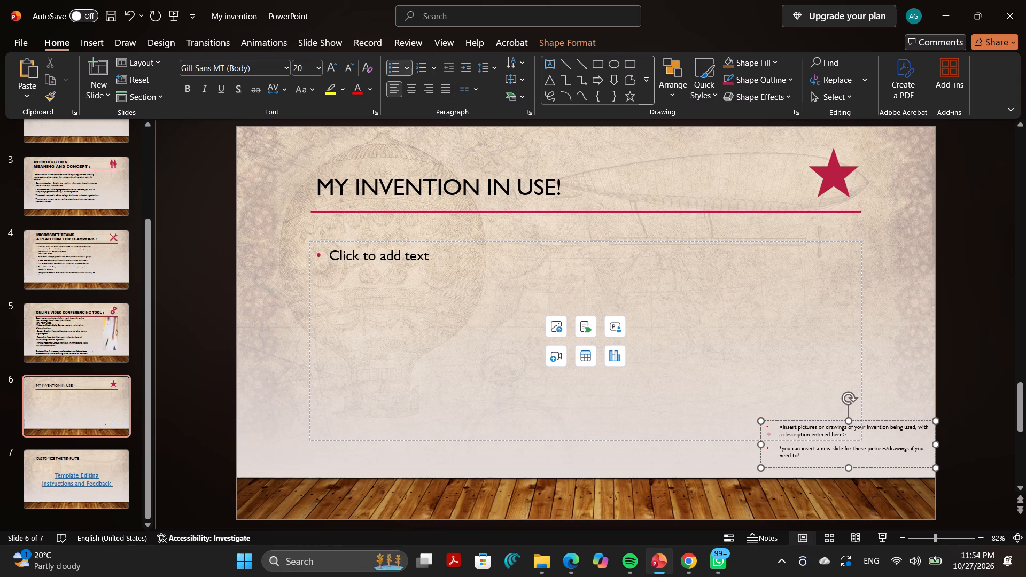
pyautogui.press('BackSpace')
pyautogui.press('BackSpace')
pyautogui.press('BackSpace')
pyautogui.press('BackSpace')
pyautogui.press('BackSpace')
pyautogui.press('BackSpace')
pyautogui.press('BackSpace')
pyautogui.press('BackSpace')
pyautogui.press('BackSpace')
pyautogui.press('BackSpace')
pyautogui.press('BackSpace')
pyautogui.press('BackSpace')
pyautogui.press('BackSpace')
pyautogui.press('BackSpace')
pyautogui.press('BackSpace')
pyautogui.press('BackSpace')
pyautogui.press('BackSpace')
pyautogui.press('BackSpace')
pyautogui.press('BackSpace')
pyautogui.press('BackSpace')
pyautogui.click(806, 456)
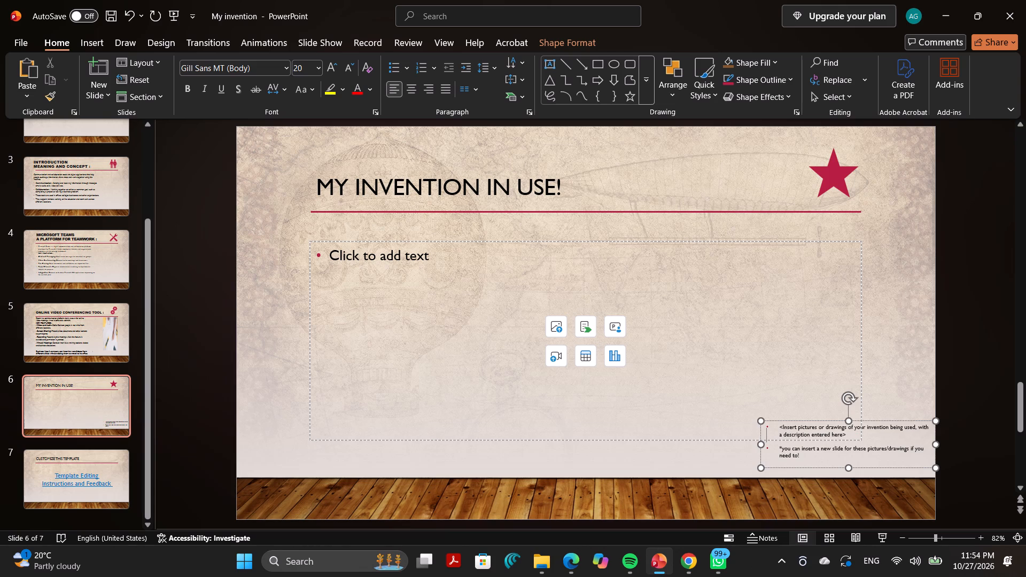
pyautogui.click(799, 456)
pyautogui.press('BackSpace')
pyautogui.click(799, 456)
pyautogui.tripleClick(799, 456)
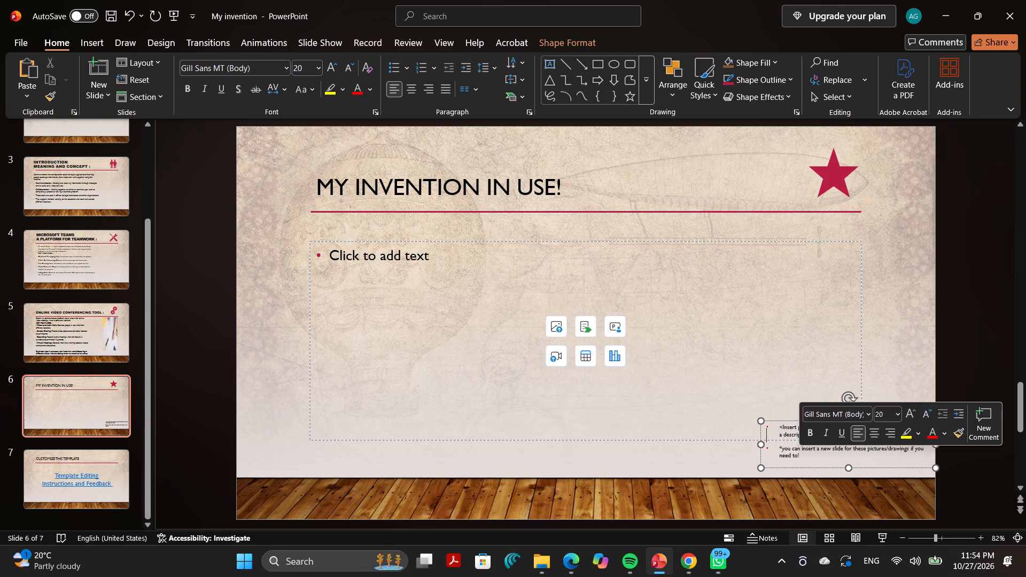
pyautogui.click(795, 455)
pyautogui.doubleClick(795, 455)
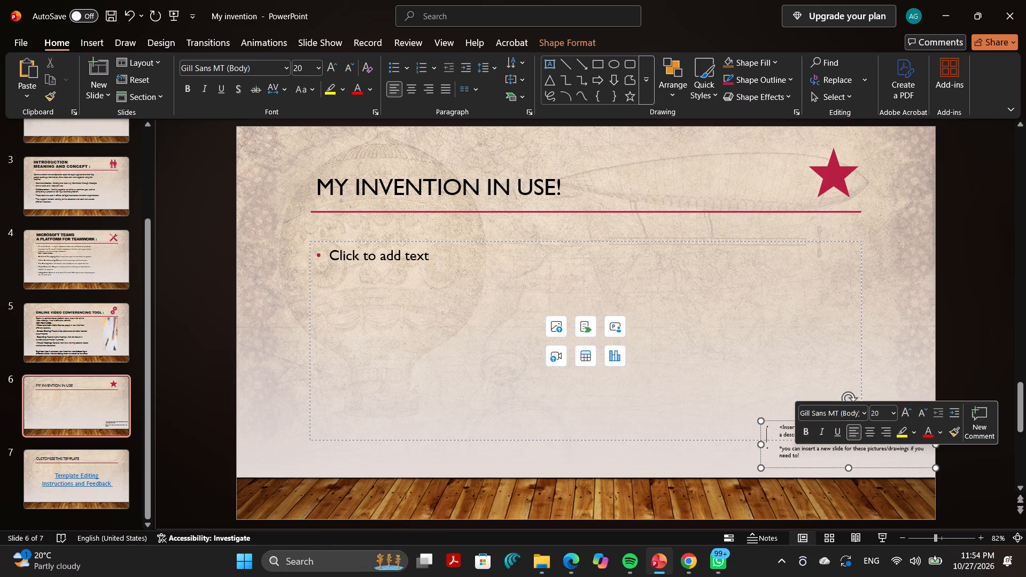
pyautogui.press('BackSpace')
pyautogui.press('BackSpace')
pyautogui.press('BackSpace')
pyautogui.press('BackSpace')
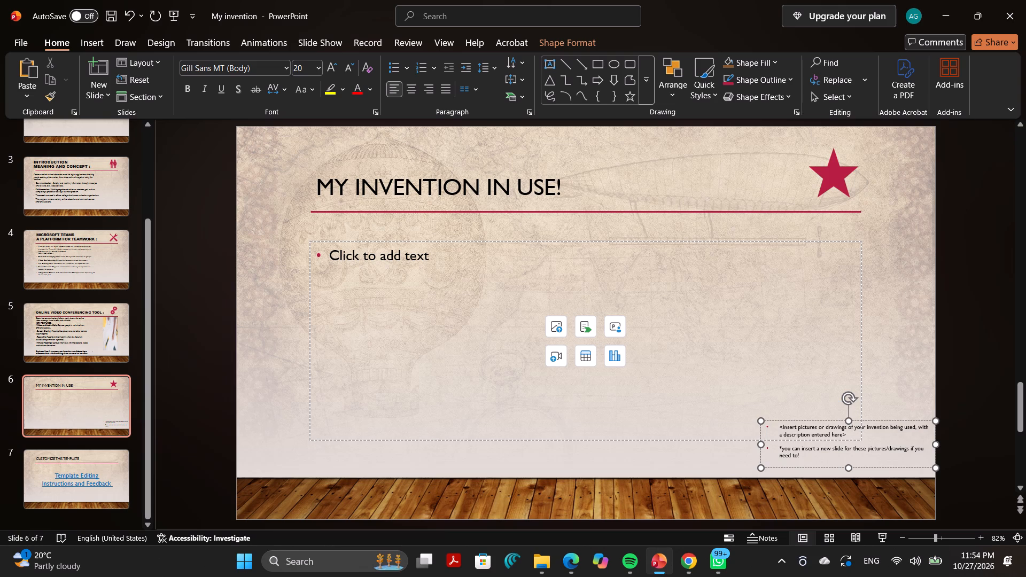
# Shrink the emptied lower-right box from its top edge to about half height, exposing the caption box beneath.
pyautogui.moveTo(850, 423); pyautogui.dragTo(849, 438)
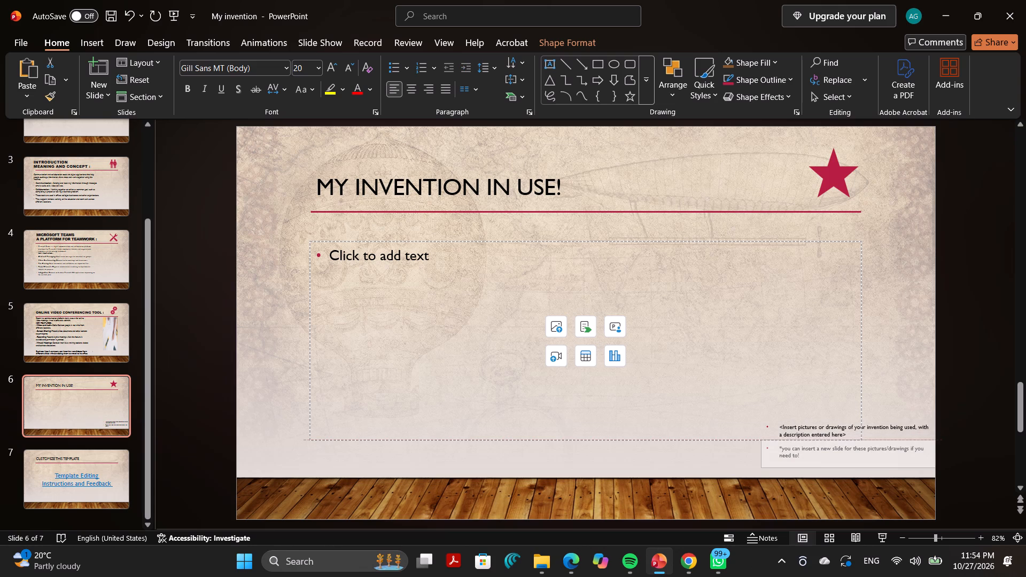
pyautogui.moveTo(849, 438); pyautogui.dragTo(849, 444)
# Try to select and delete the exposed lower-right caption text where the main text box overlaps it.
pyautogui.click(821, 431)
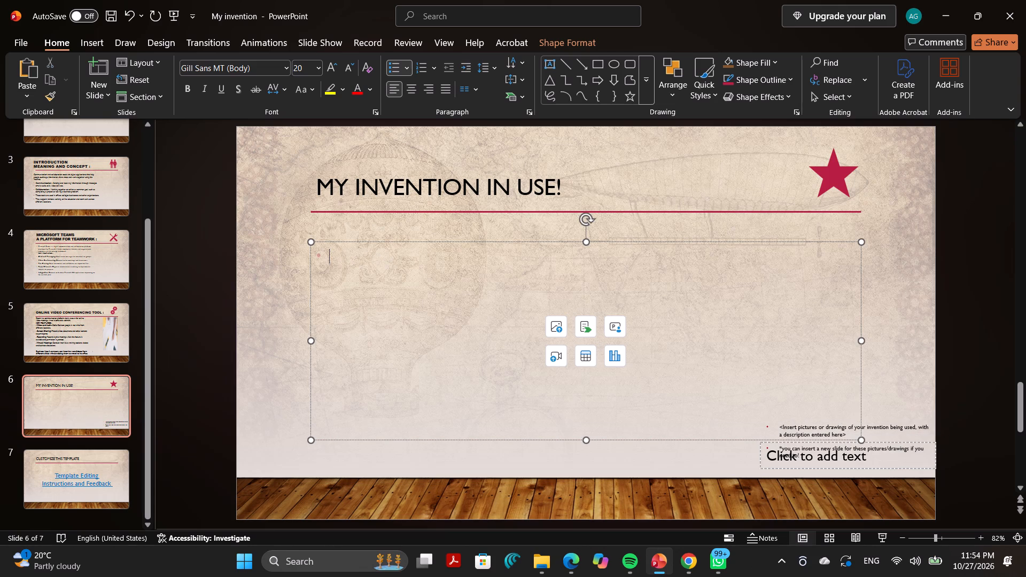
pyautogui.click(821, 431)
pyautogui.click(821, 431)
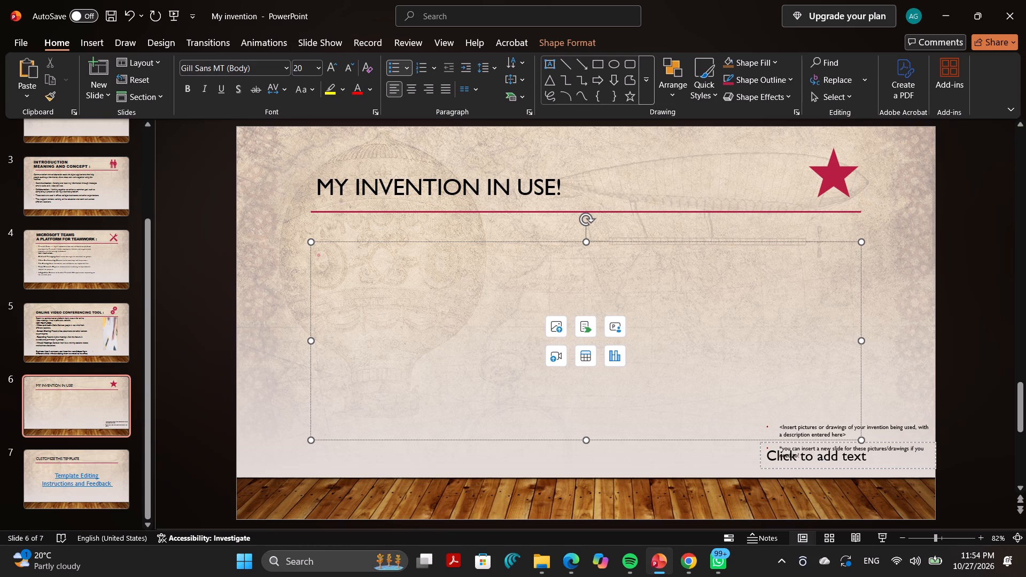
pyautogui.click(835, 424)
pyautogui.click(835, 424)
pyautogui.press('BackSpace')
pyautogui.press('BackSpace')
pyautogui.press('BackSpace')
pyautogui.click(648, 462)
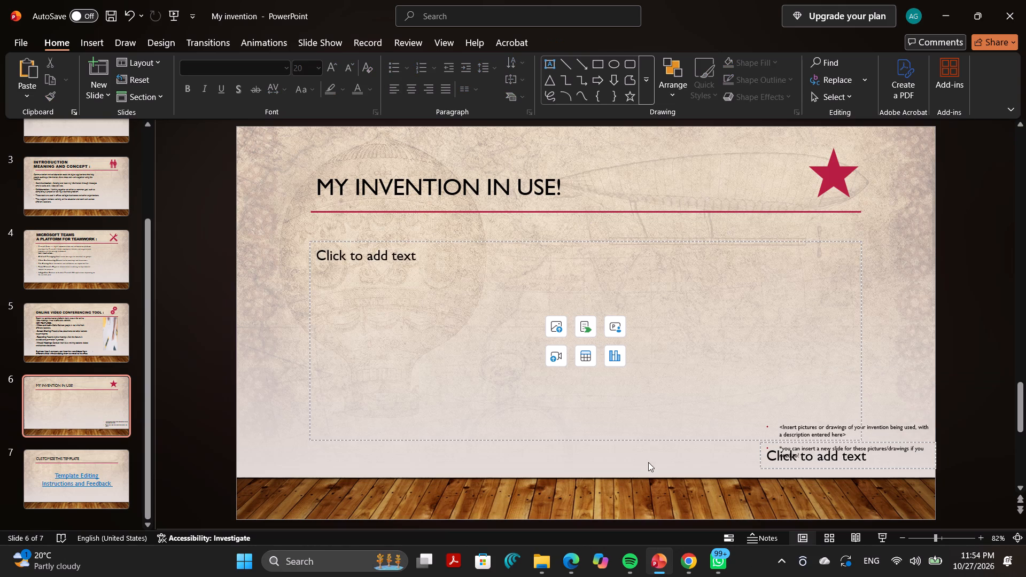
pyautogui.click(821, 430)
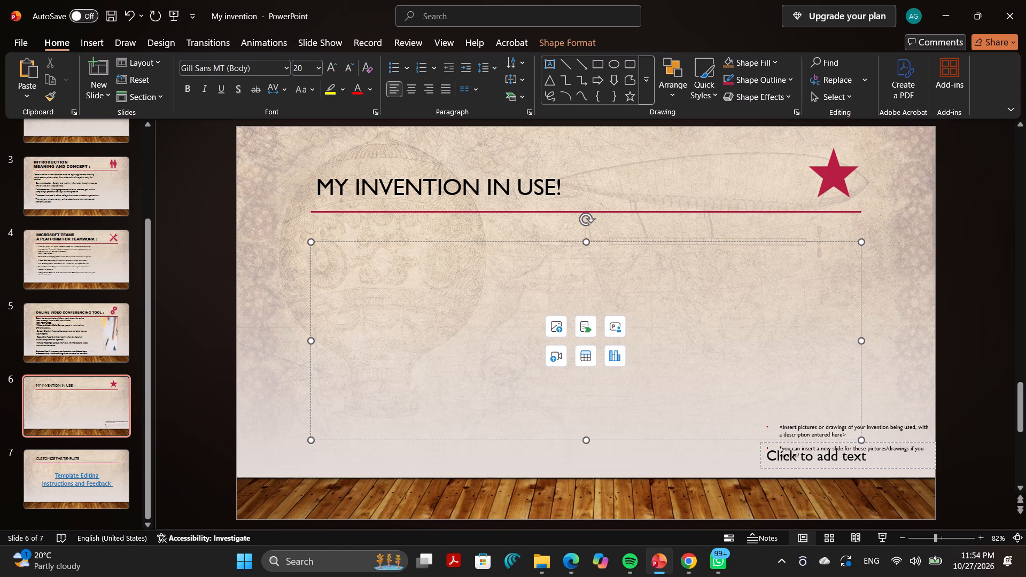
# Delete all the remaining sample caption text from the box in slide 6's lower-right corner.
pyautogui.moveTo(889, 430); pyautogui.dragTo(800, 445)
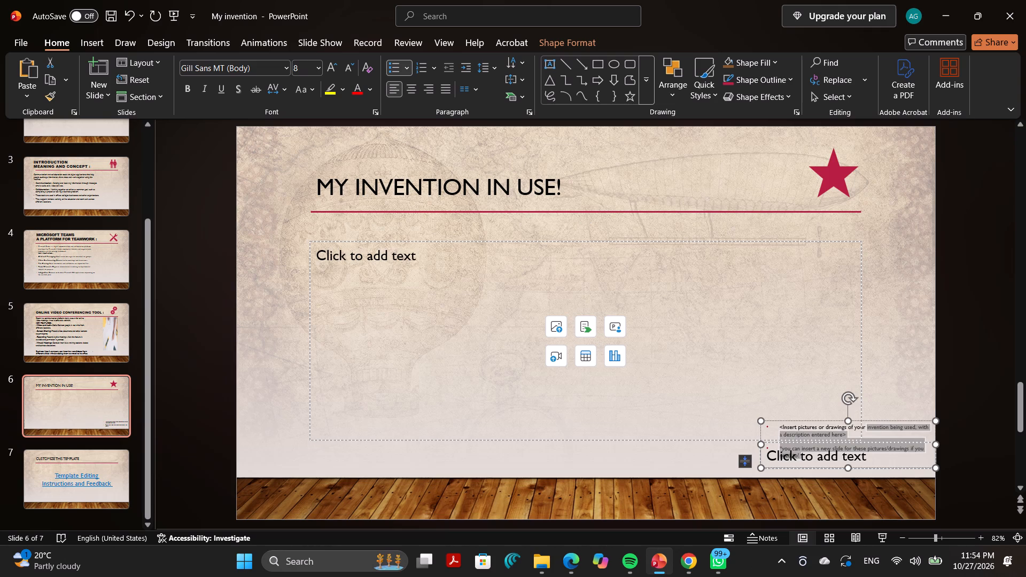
pyautogui.moveTo(800, 445); pyautogui.dragTo(849, 458)
pyautogui.press('BackSpace')
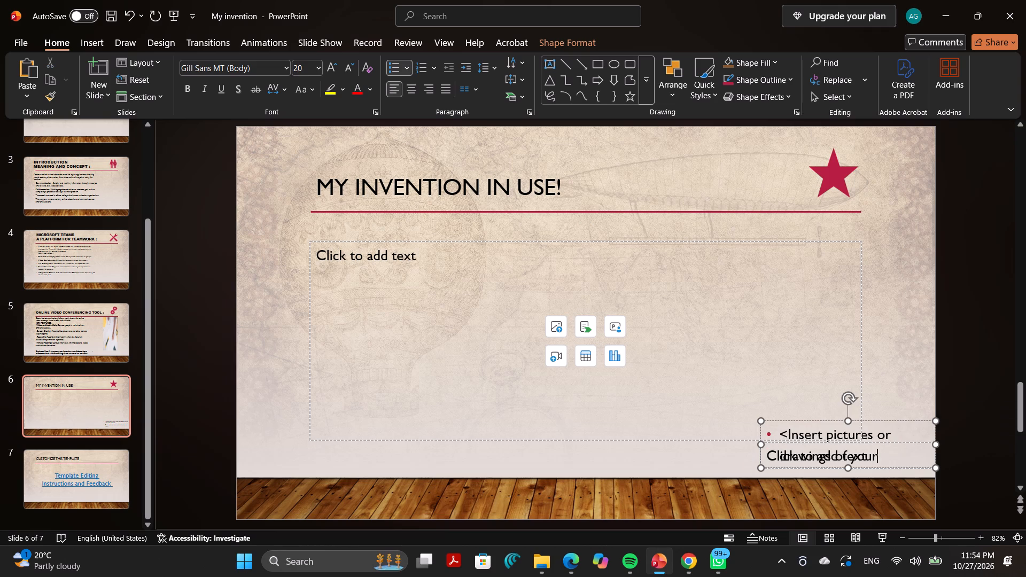
pyautogui.click(887, 440)
pyautogui.press('BackSpace')
pyautogui.press('BackSpace')
pyautogui.press('BackSpace')
pyautogui.press('BackSpace')
pyautogui.press('BackSpace')
pyautogui.press('BackSpace')
pyautogui.press('BackSpace')
pyautogui.press('BackSpace')
pyautogui.press('BackSpace')
pyautogui.press('BackSpace')
pyautogui.press('BackSpace')
pyautogui.press('BackSpace')
pyautogui.press('BackSpace')
pyautogui.press('BackSpace')
pyautogui.press('BackSpace')
pyautogui.press('BackSpace')
pyautogui.press('BackSpace')
pyautogui.press('BackSpace')
pyautogui.press('BackSpace')
pyautogui.press('BackSpace')
pyautogui.press('BackSpace')
pyautogui.press('BackSpace')
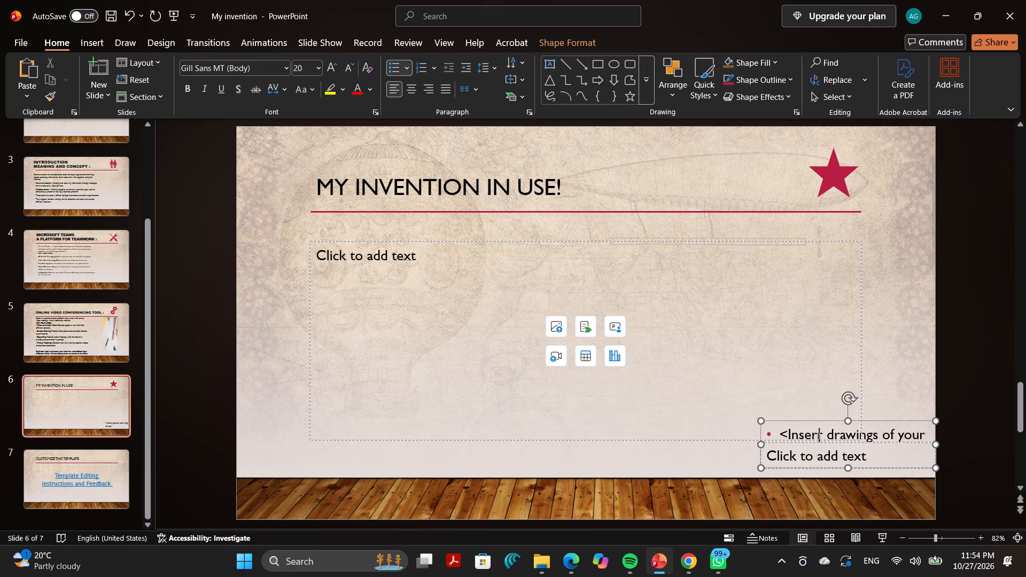
pyautogui.click(887, 440)
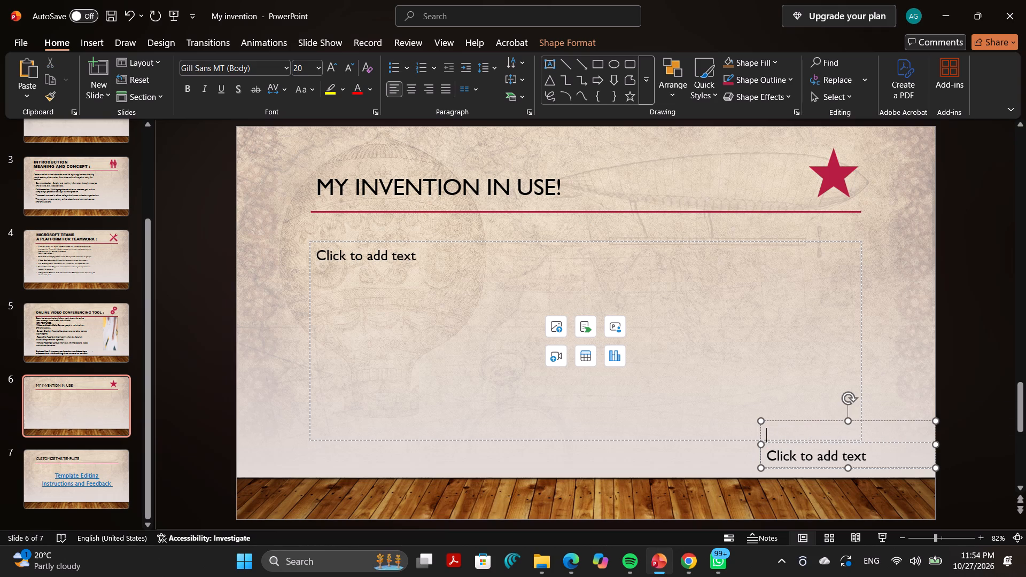
pyautogui.click(887, 464)
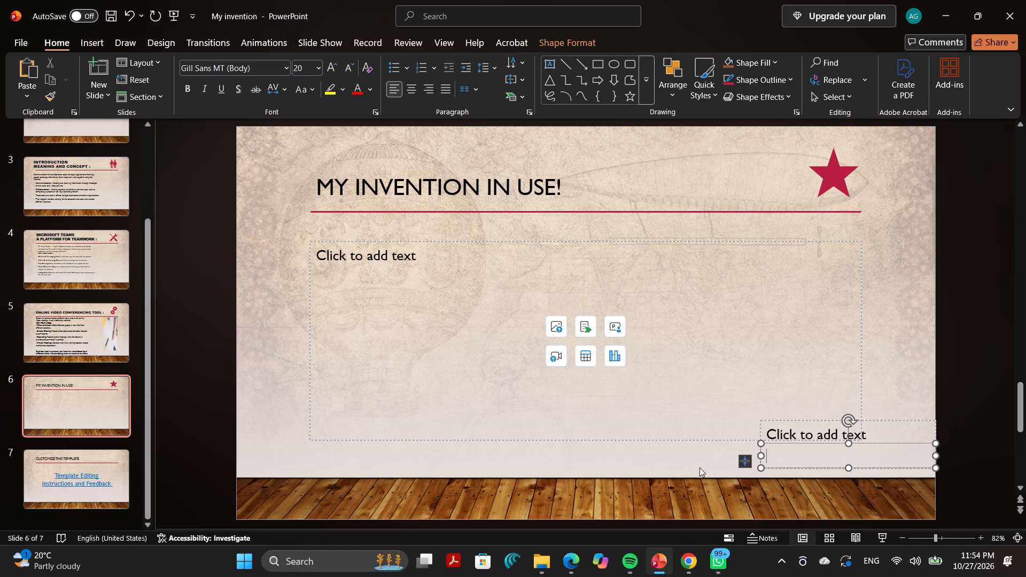
pyautogui.click(699, 467)
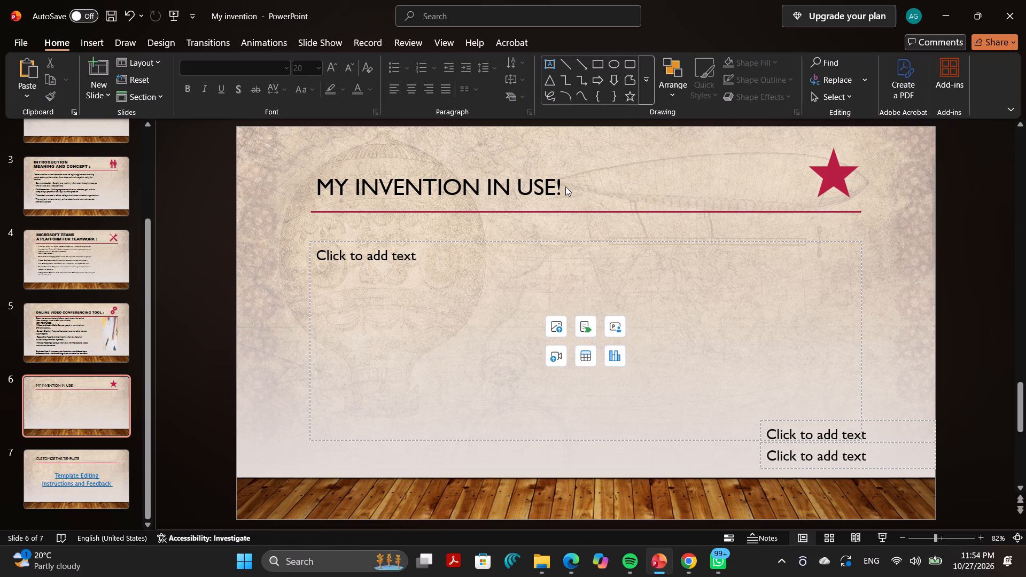
# Delete slide 6's title text "MY INVENTION IN USE!".
pyautogui.click(566, 185)
pyautogui.moveTo(563, 185); pyautogui.dragTo(545, 187)
pyautogui.click(545, 187)
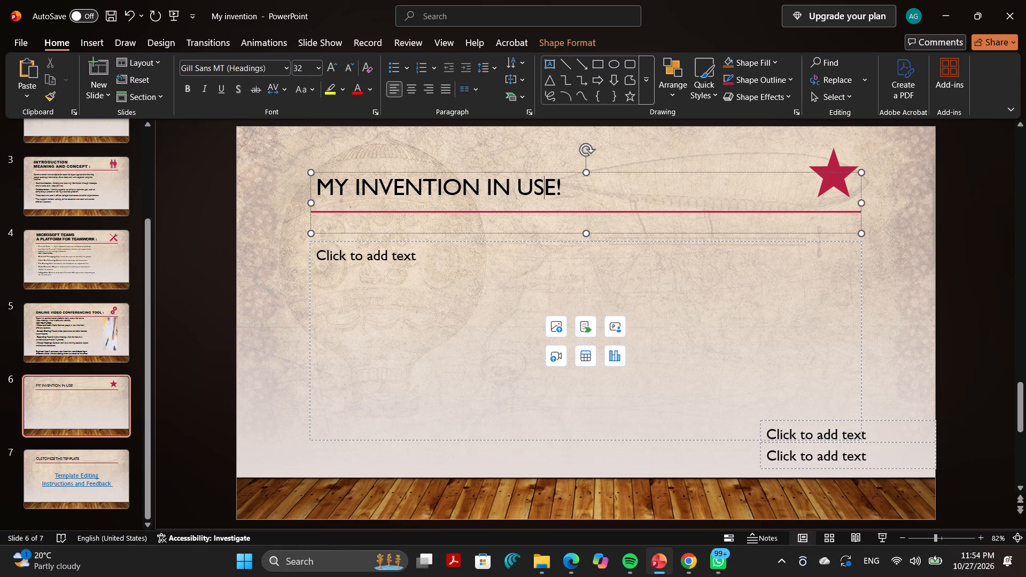
pyautogui.click(562, 188)
pyautogui.press('BackSpace')
pyautogui.press('BackSpace')
pyautogui.press('BackSpace')
pyautogui.press('BackSpace')
pyautogui.press('BackSpace')
pyautogui.press('BackSpace')
pyautogui.press('BackSpace')
pyautogui.press('BackSpace')
pyautogui.press('BackSpace')
pyautogui.press('BackSpace')
pyautogui.press('BackSpace')
pyautogui.press('BackSpace')
pyautogui.press('BackSpace')
pyautogui.press('BackSpace')
pyautogui.press('BackSpace')
pyautogui.press('BackSpace')
pyautogui.press('BackSpace')
pyautogui.press('BackSpace')
pyautogui.press('BackSpace')
pyautogui.press('BackSpace')
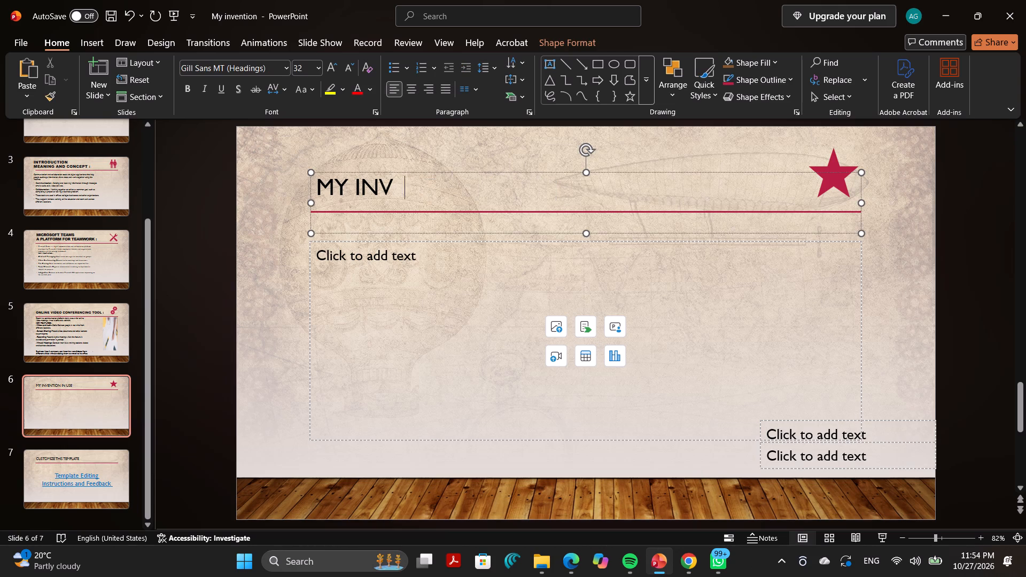
pyautogui.click(681, 576)
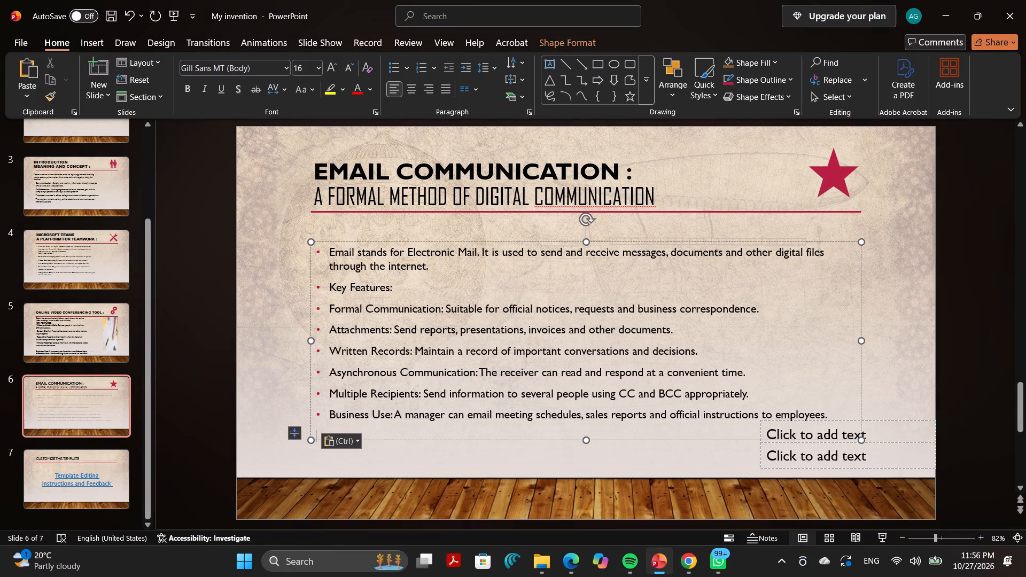
# Remove the bullet from the "Key Features:" line and indent it with three spaces.
pyautogui.click(329, 286)
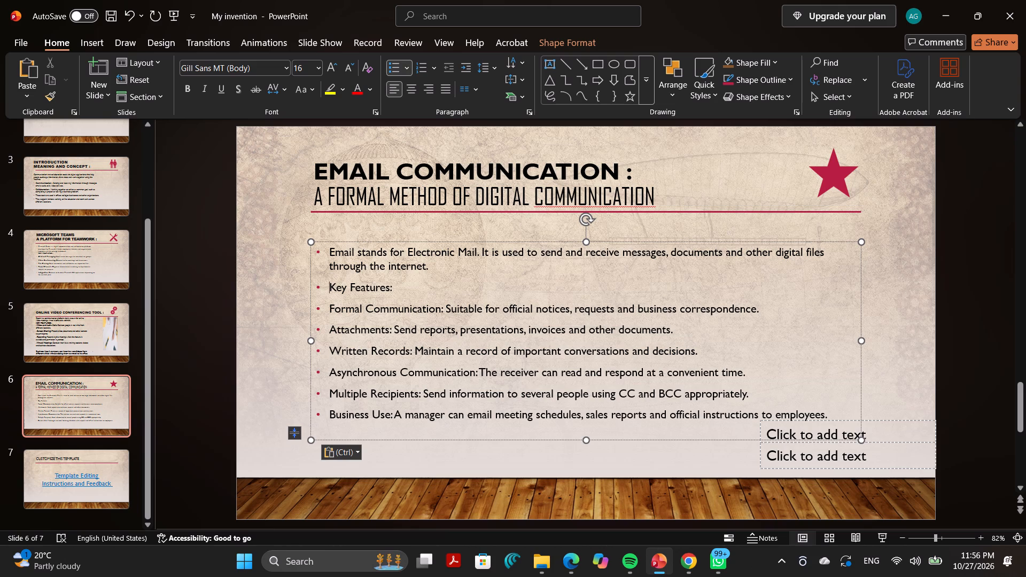
pyautogui.press('BackSpace')
pyautogui.press('space')
pyautogui.press('space')
pyautogui.press('space')
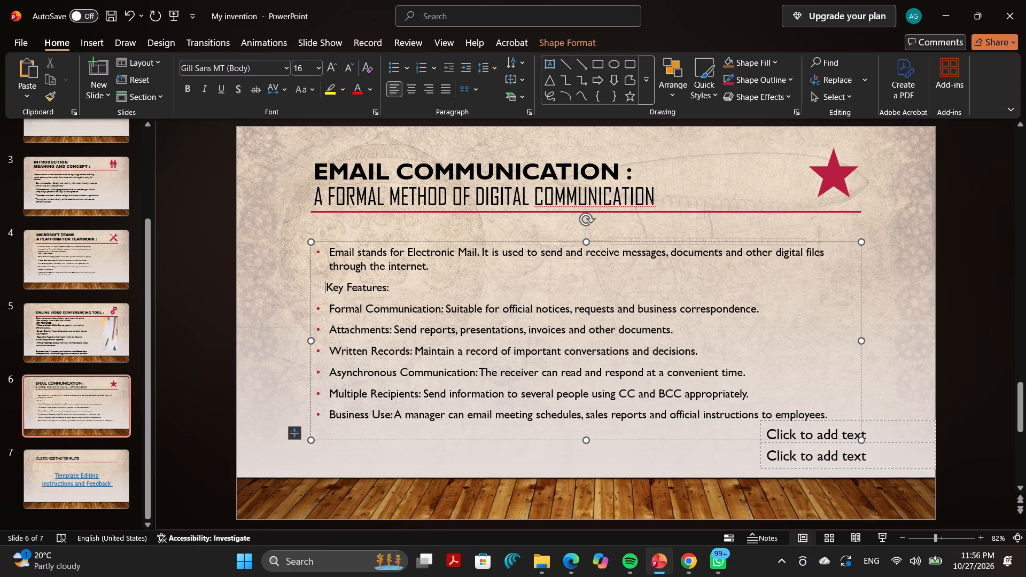
# Make the "Key Features:" line bold and set its font size to 20.
pyautogui.moveTo(322, 285); pyautogui.dragTo(423, 294)
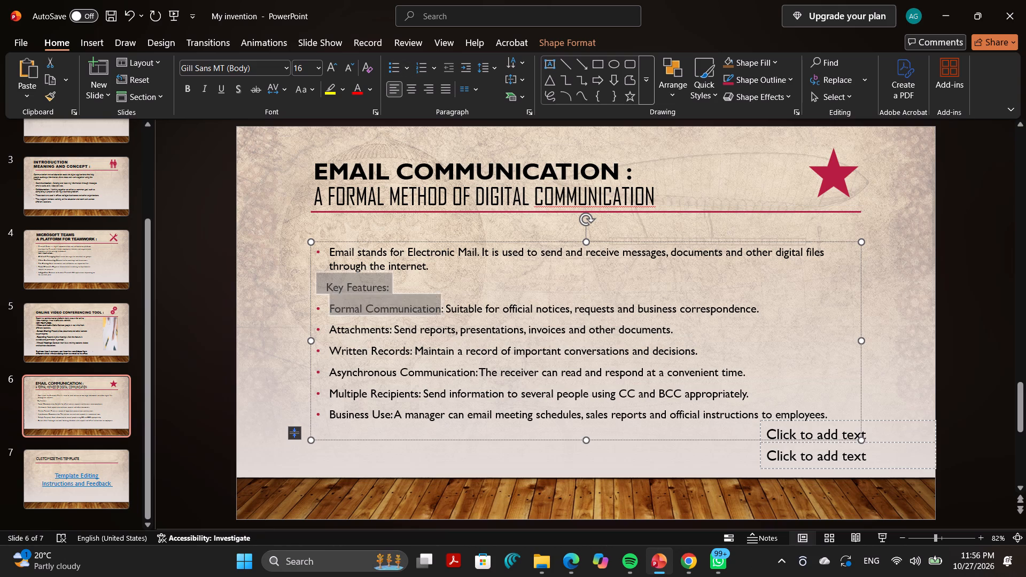
pyautogui.moveTo(423, 294); pyautogui.dragTo(424, 293)
pyautogui.click(436, 270)
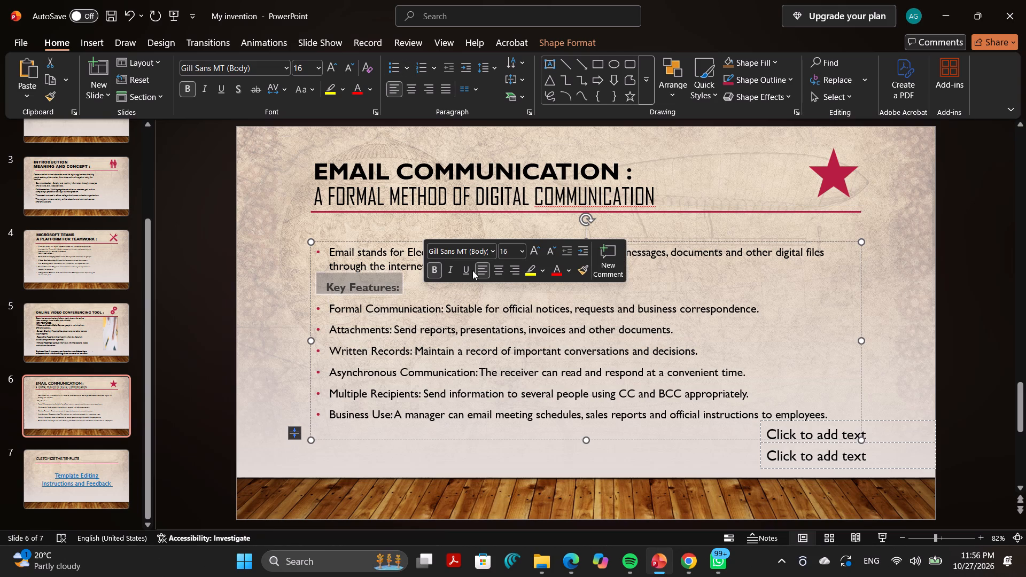
pyautogui.click(519, 252)
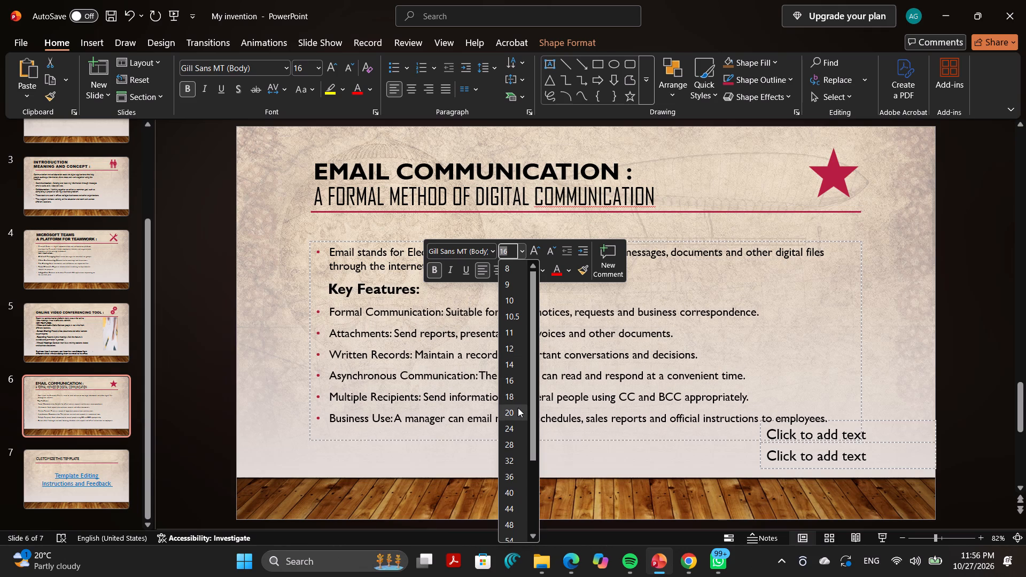
pyautogui.click(518, 408)
pyautogui.click(258, 214)
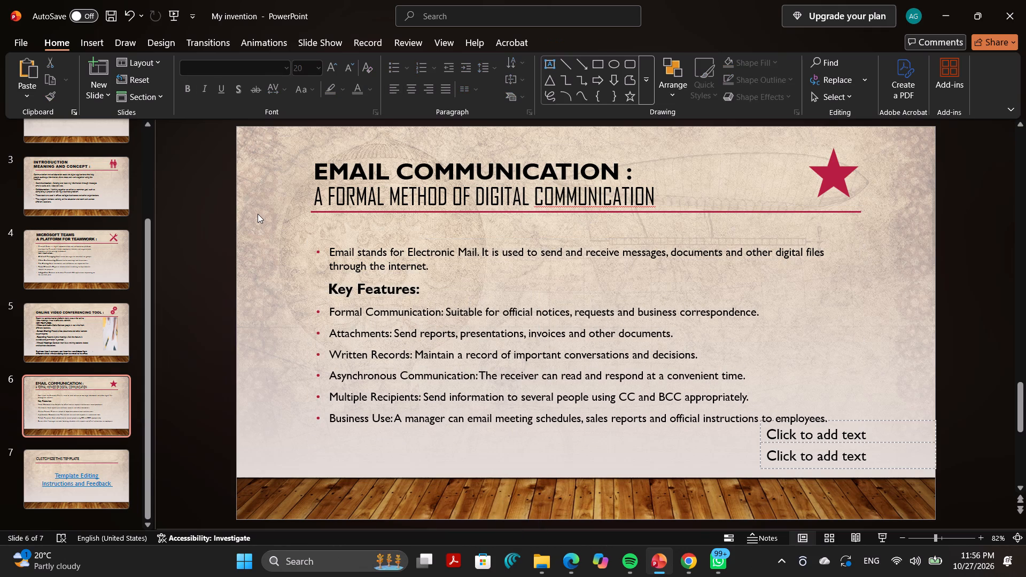
# Remove the bullet from the introductory paragraph beginning "Email stands for Electronic Mail".
pyautogui.click(325, 251)
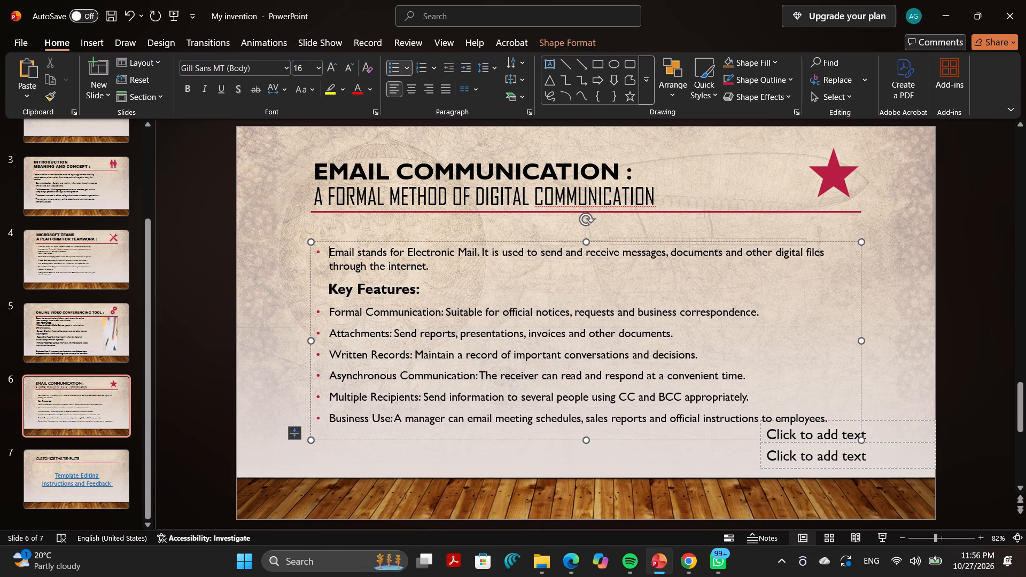
pyautogui.press('BackSpace')
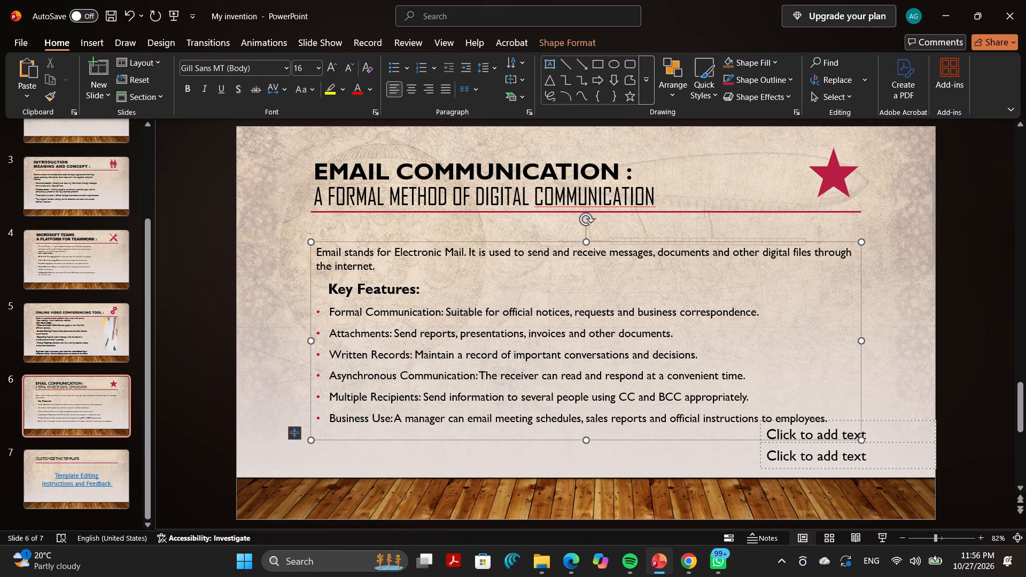
# Reduce the indent before "Key Features:" to a single leading space, keeping it on its own line.
pyautogui.click(326, 288)
pyautogui.press('BackSpace')
pyautogui.press('BackSpace')
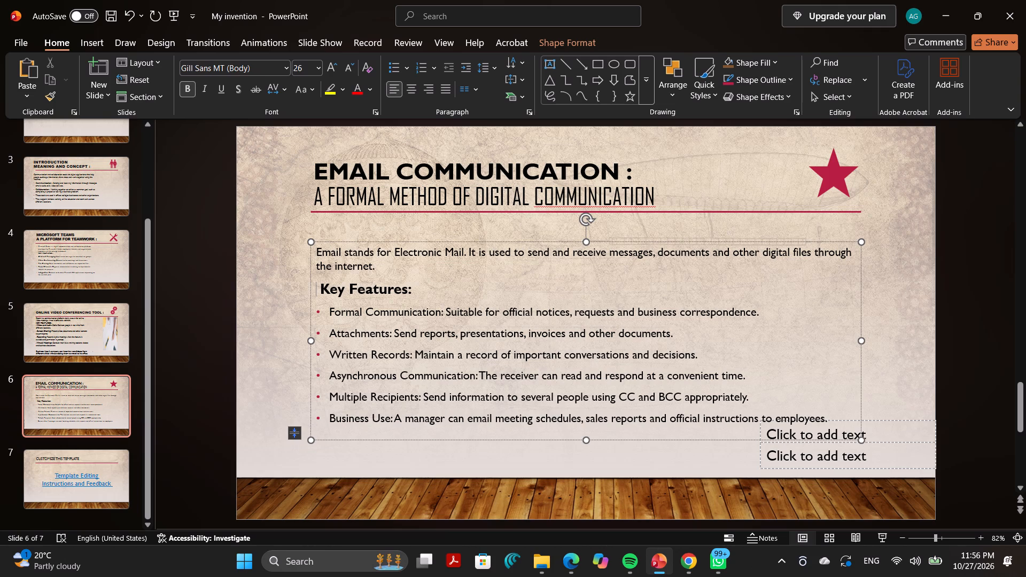
pyautogui.press('BackSpace')
pyautogui.press('Return')
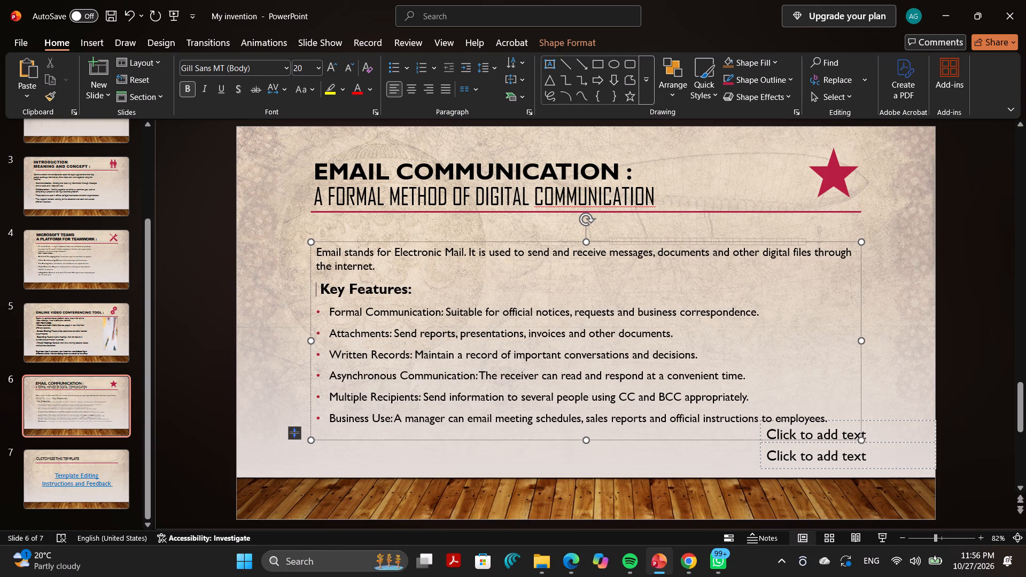
# Make the lead-in labels "Formal Communication:", "Attachments:" and "Written Records:" bold in the Key Features list.
pyautogui.moveTo(323, 313); pyautogui.dragTo(374, 314)
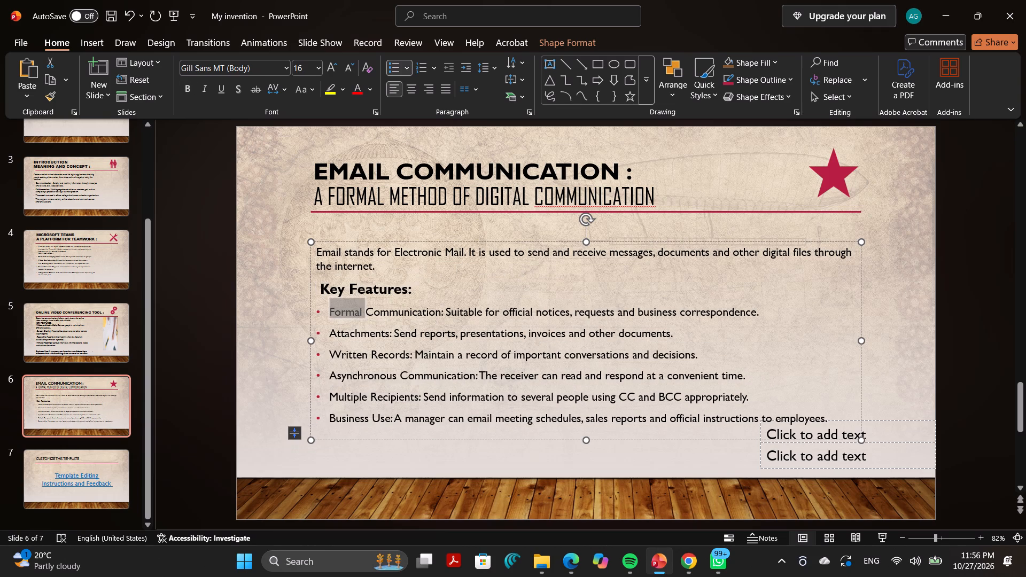
pyautogui.moveTo(374, 314); pyautogui.dragTo(444, 313)
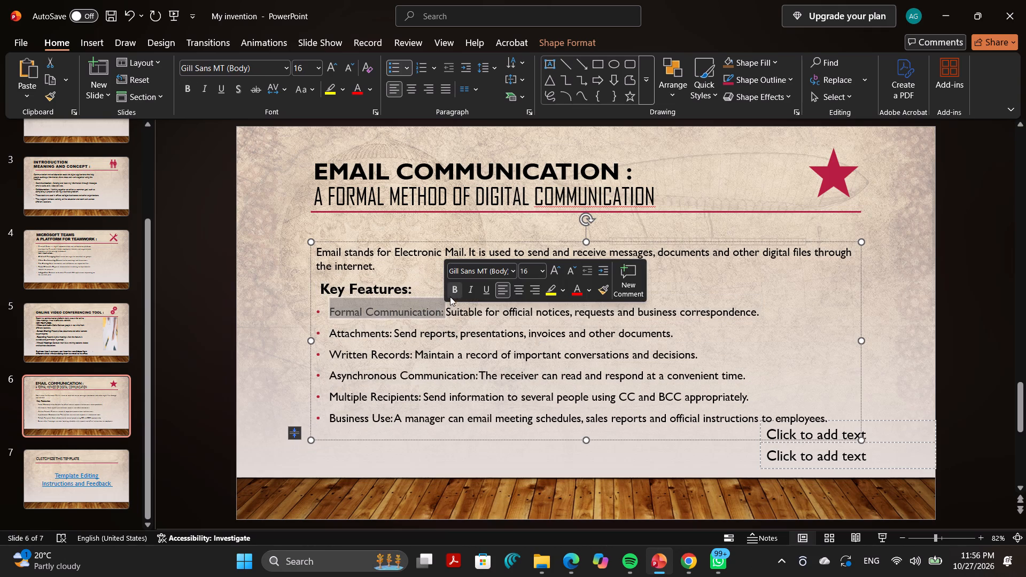
pyautogui.click(453, 292)
pyautogui.moveTo(327, 332); pyautogui.dragTo(345, 333)
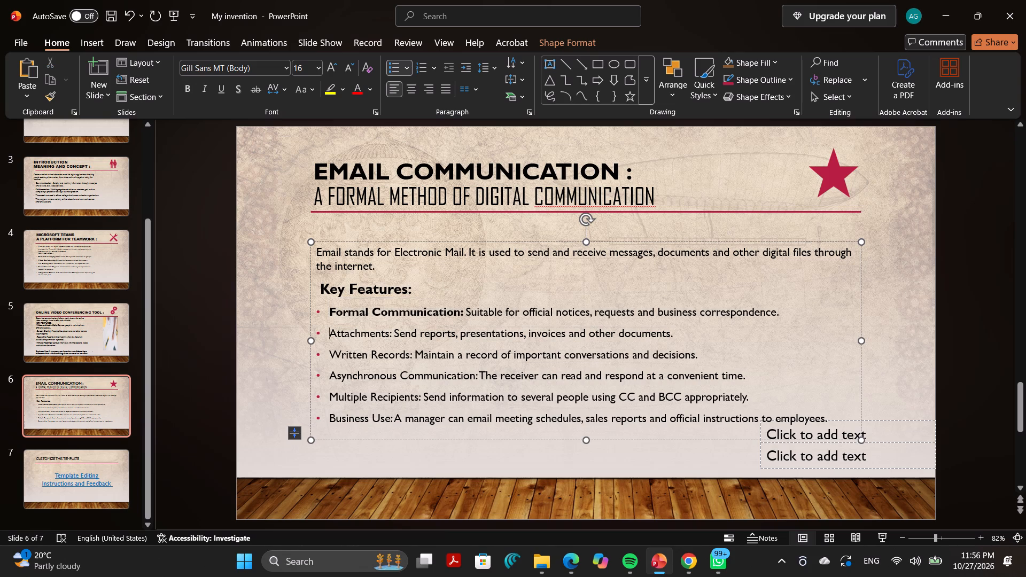
pyautogui.moveTo(345, 333); pyautogui.dragTo(391, 333)
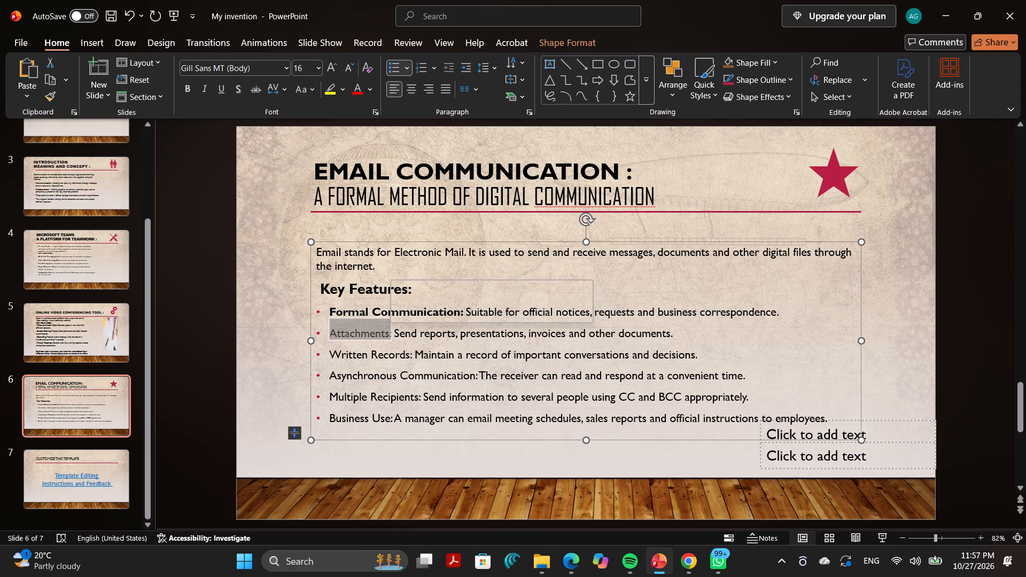
pyautogui.click(401, 313)
pyautogui.moveTo(329, 353); pyautogui.dragTo(411, 360)
pyautogui.click(421, 339)
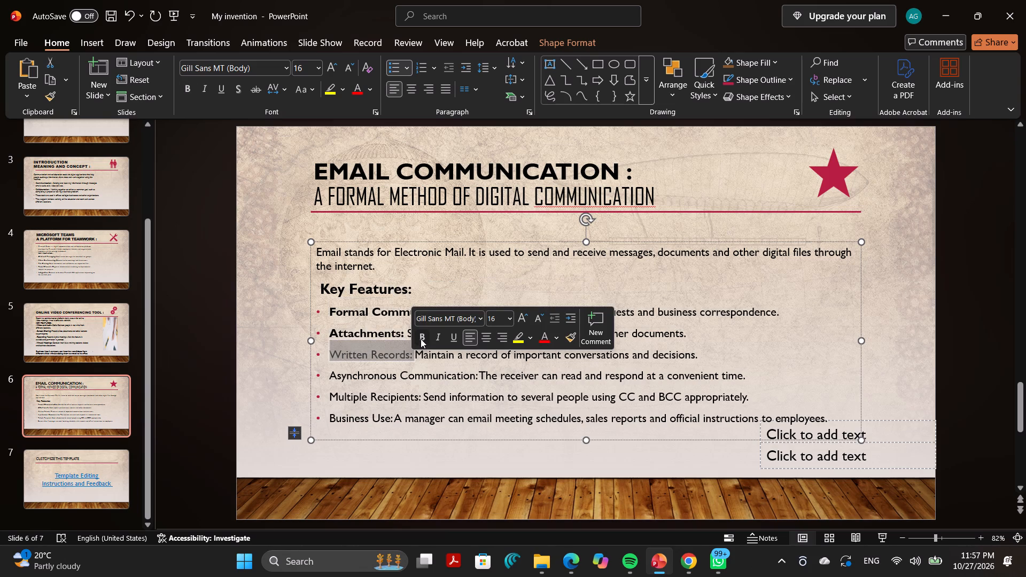
# Make the lead-in labels "Asynchronous Communication:" and "Multiple Recipients:" bold in the Key Features list.
pyautogui.moveTo(329, 376); pyautogui.dragTo(349, 381)
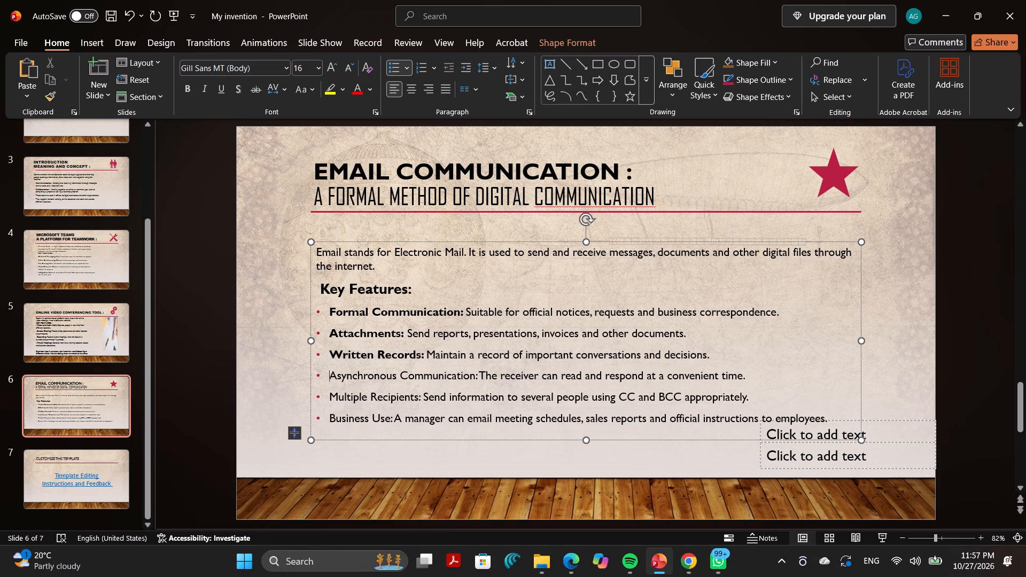
pyautogui.moveTo(349, 381); pyautogui.dragTo(476, 378)
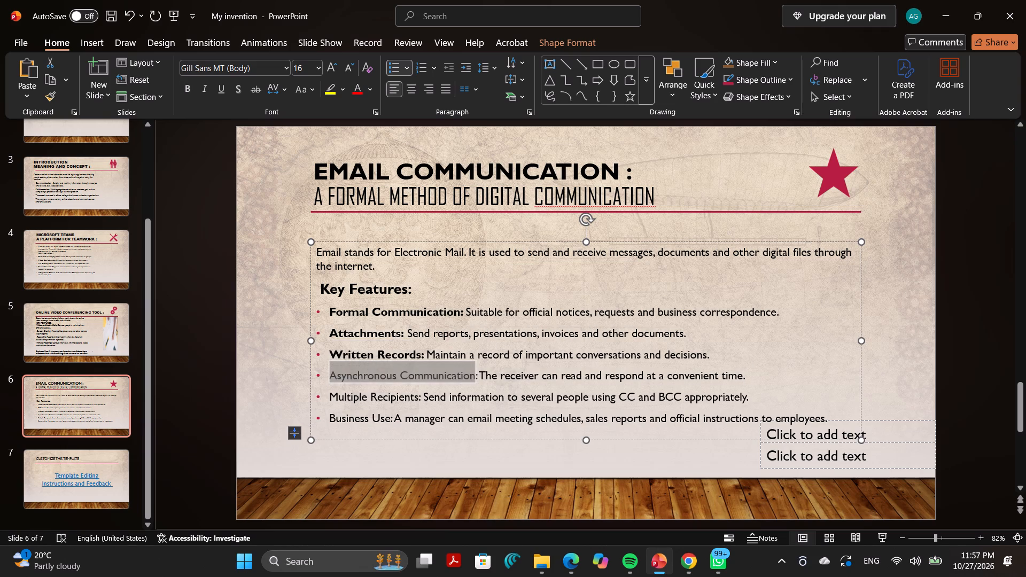
pyautogui.moveTo(476, 378); pyautogui.dragTo(478, 378)
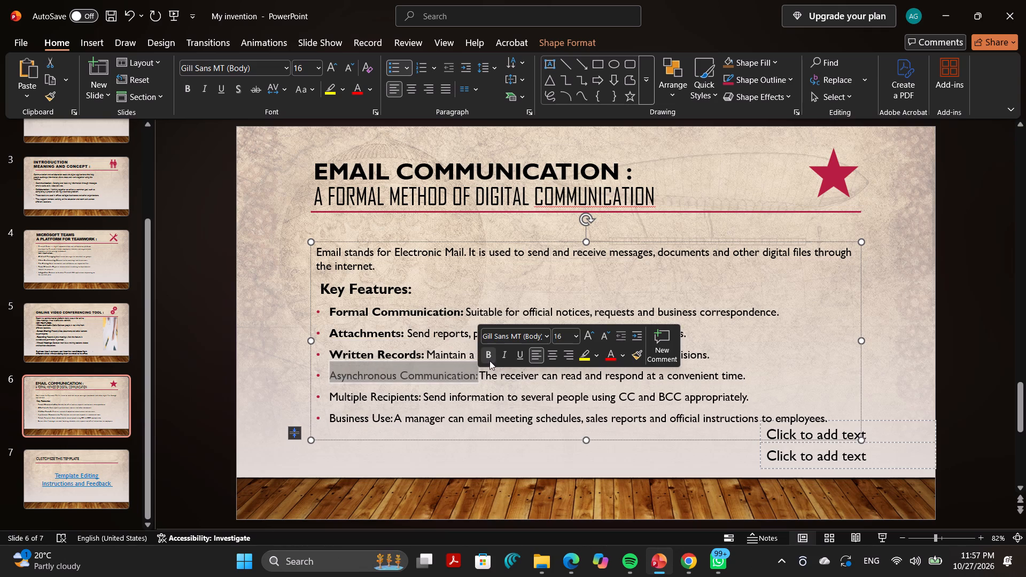
pyautogui.click(489, 360)
pyautogui.moveTo(329, 396); pyautogui.dragTo(339, 397)
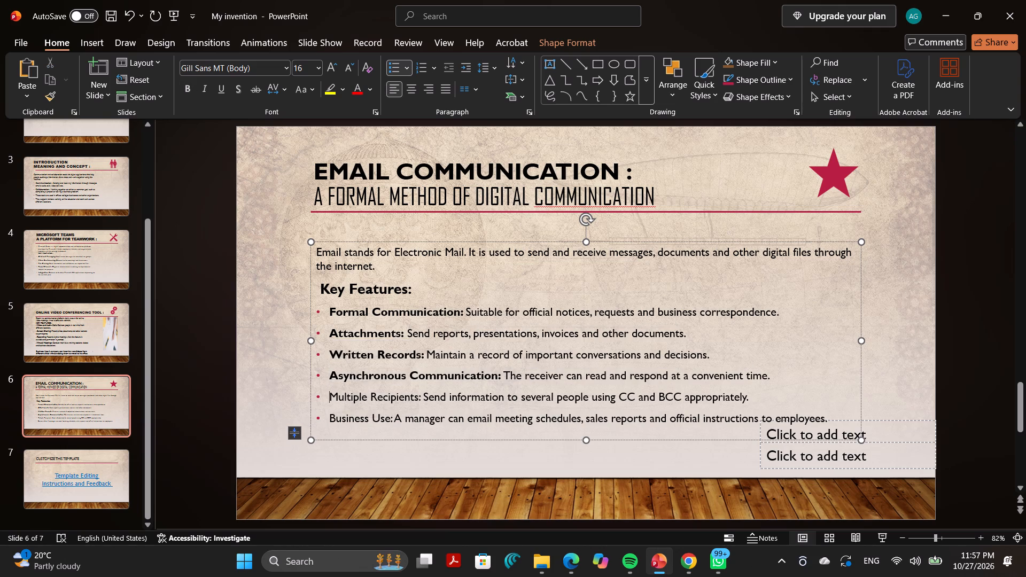
pyautogui.moveTo(339, 397); pyautogui.dragTo(421, 402)
pyautogui.click(430, 385)
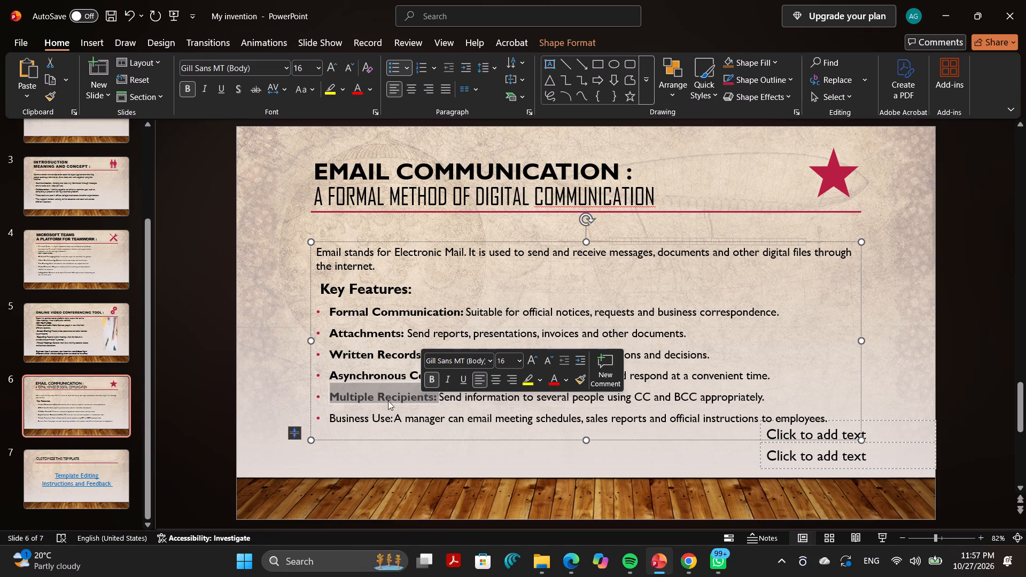
# Make the whole "Business Use" line bold and set its font size to 24.
pyautogui.moveTo(327, 418); pyautogui.dragTo(422, 426)
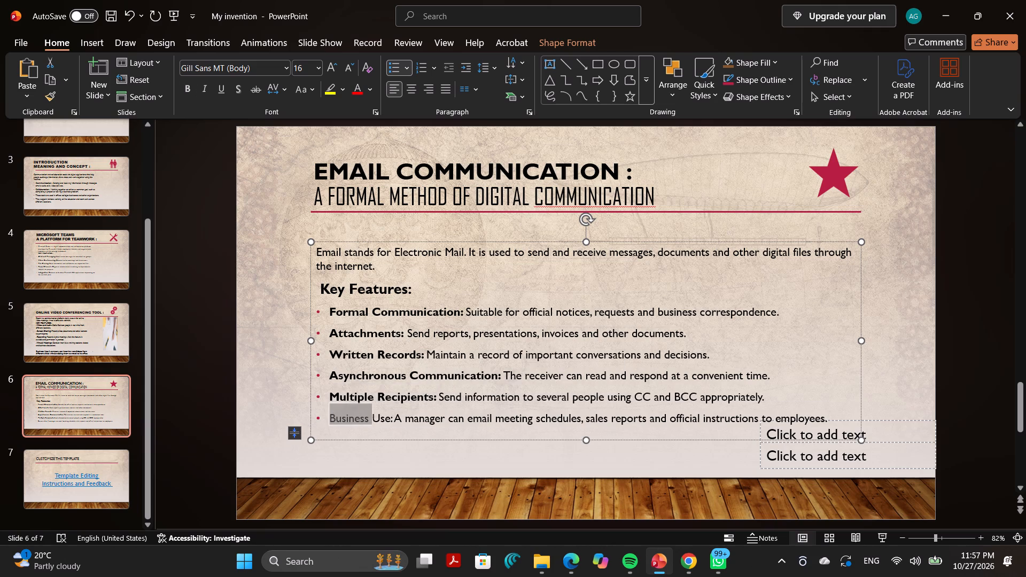
pyautogui.moveTo(422, 426); pyautogui.dragTo(826, 419)
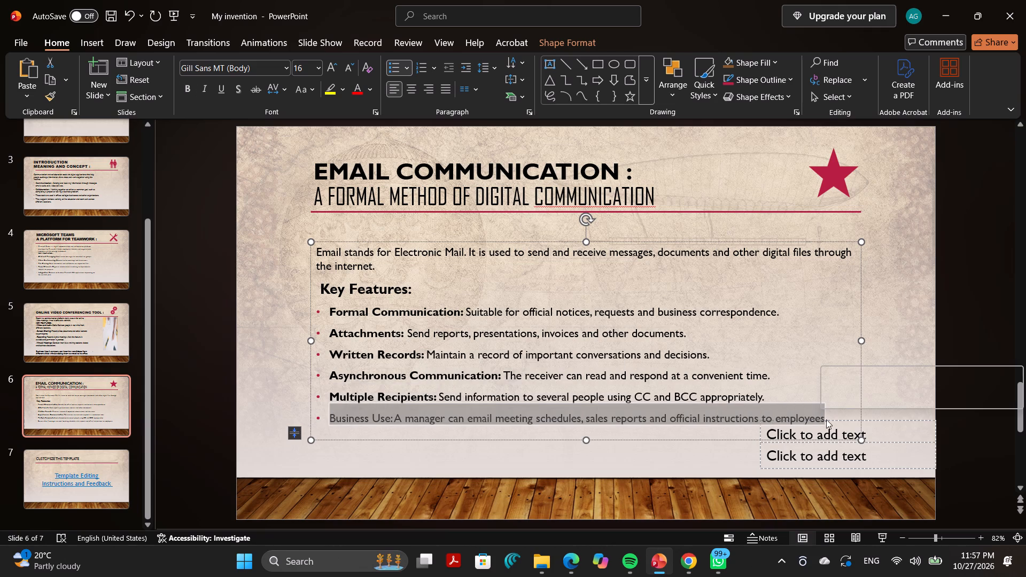
pyautogui.click(830, 397)
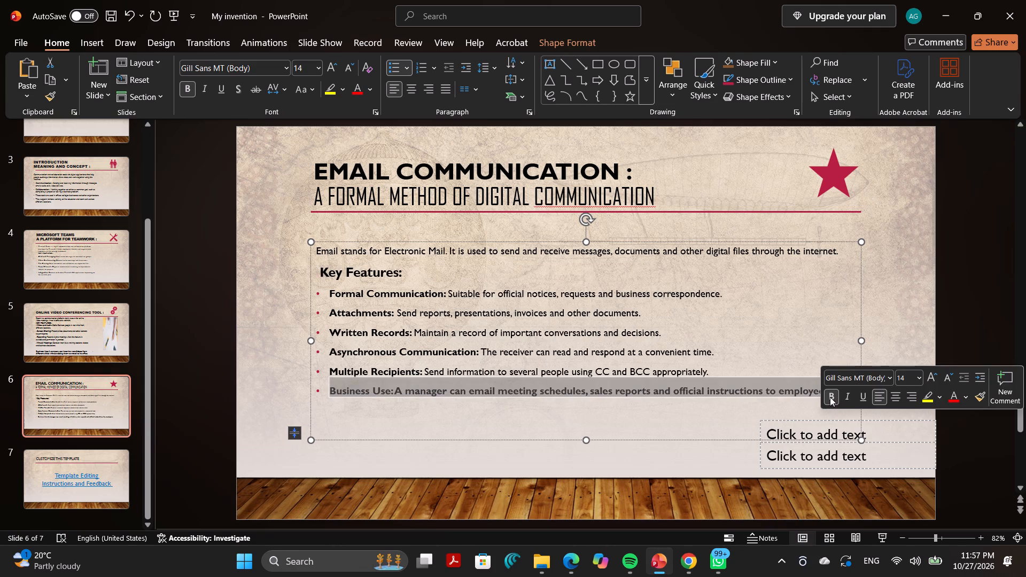
pyautogui.click(917, 374)
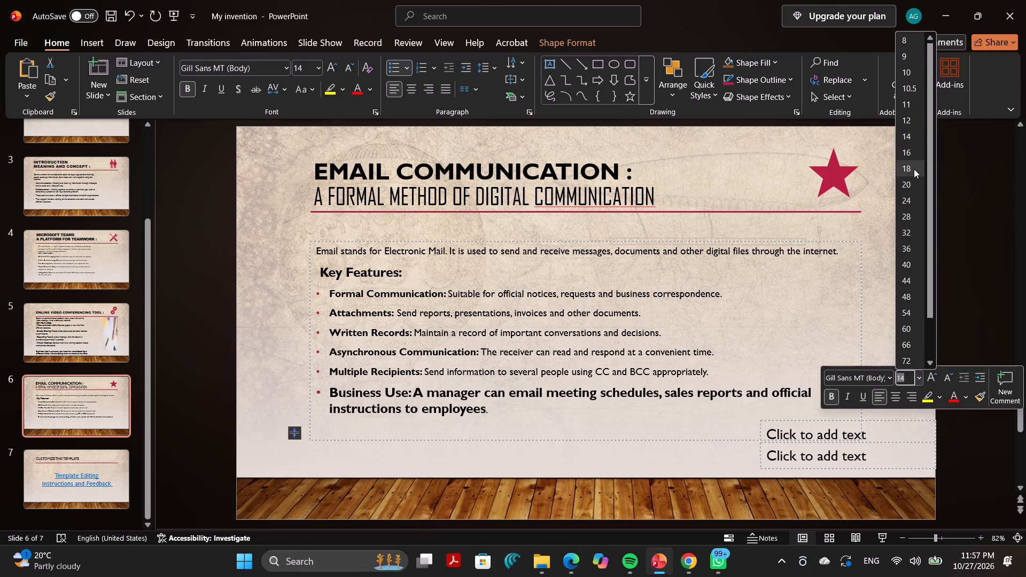
pyautogui.click(912, 199)
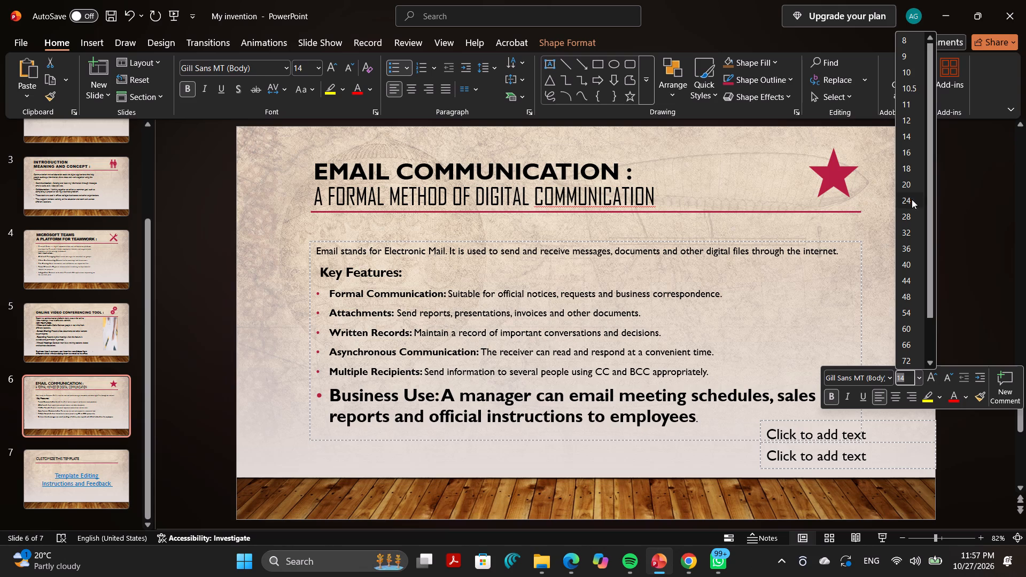
pyautogui.click(295, 391)
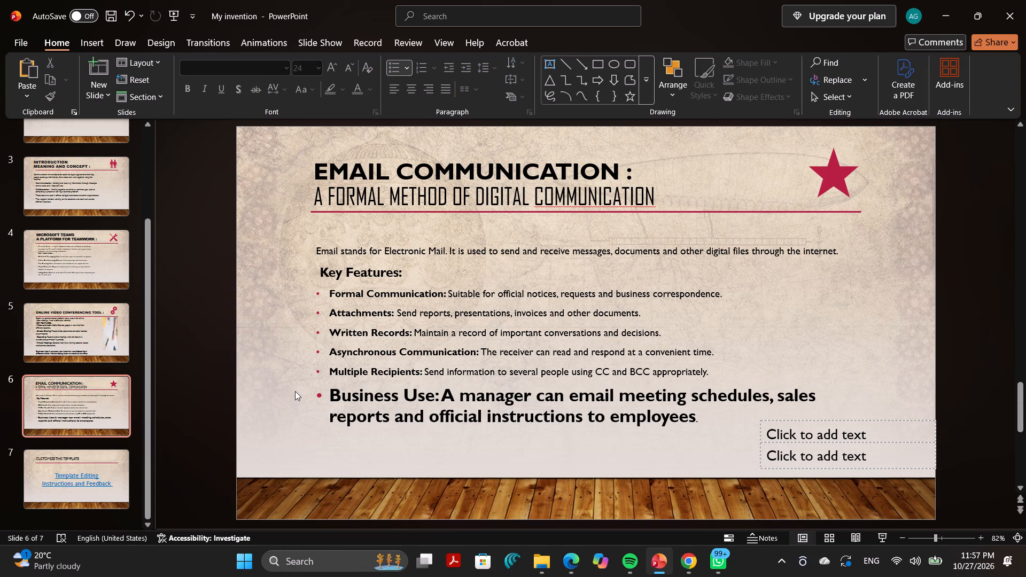
# Remove the bullet from the "Business Use" line, keeping it as a separate paragraph.
pyautogui.click(325, 390)
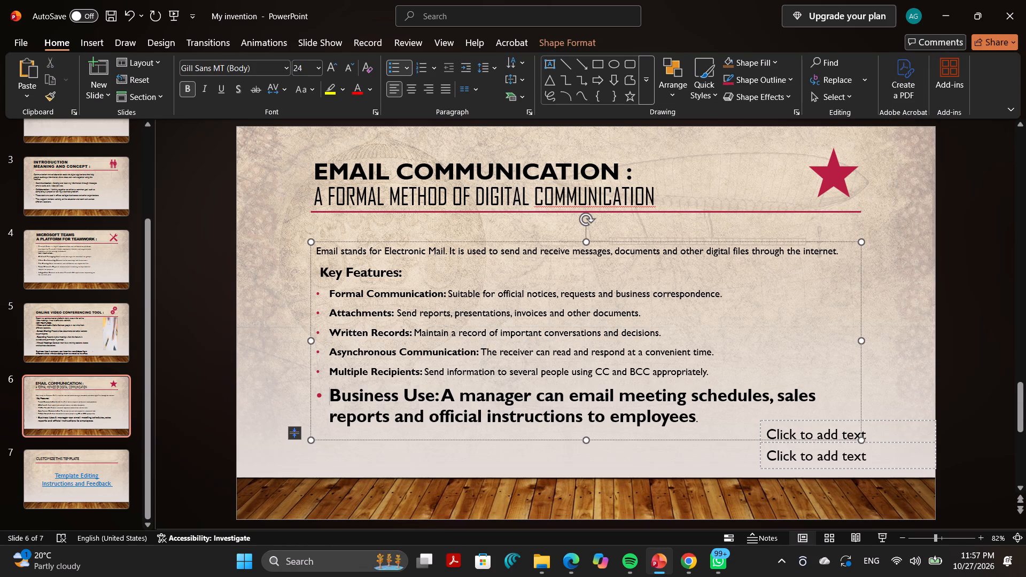
pyautogui.press('Return')
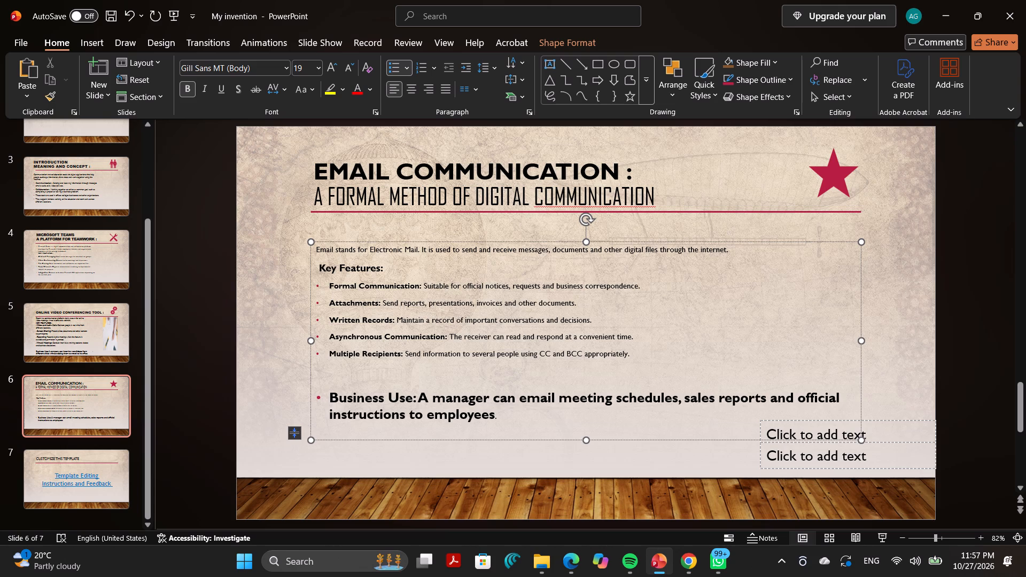
pyautogui.press('BackSpace')
pyautogui.press('BackSpace')
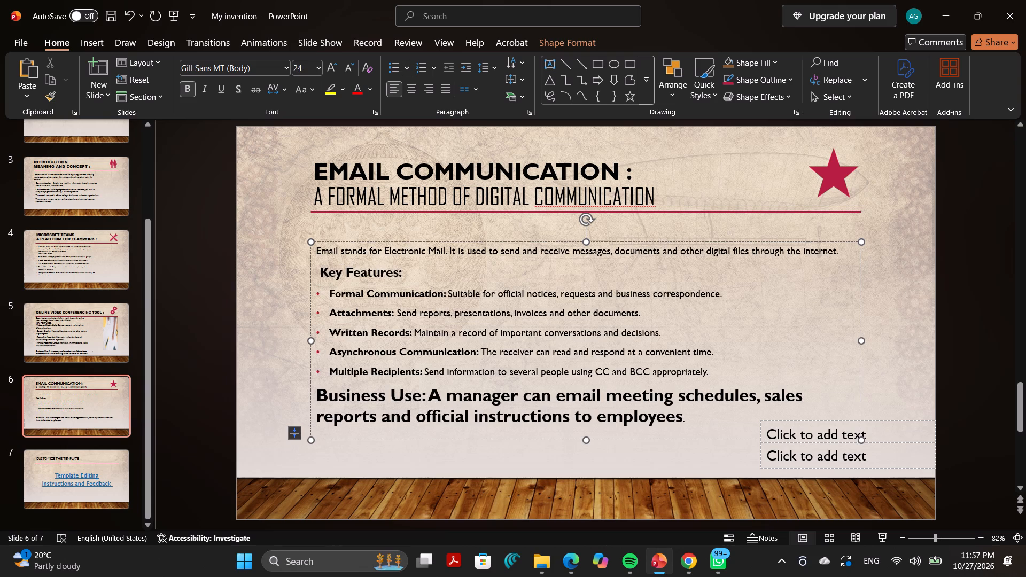
# Set the font size to 18 for the text from the introductory paragraph through the "Multiple Recipients" bullet.
pyautogui.moveTo(314, 248); pyautogui.dragTo(534, 357)
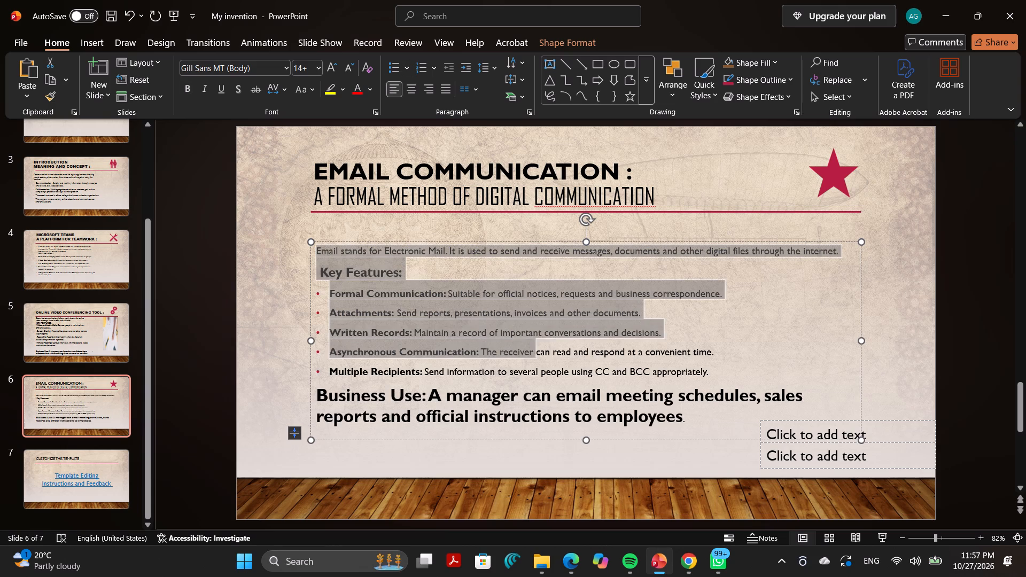
pyautogui.moveTo(534, 357); pyautogui.dragTo(707, 369)
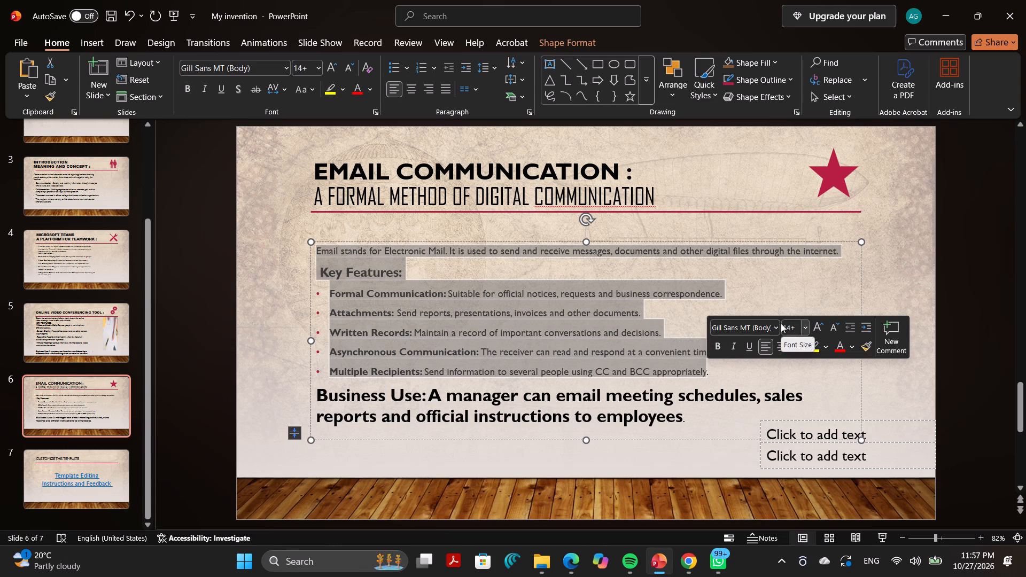
pyautogui.click(802, 328)
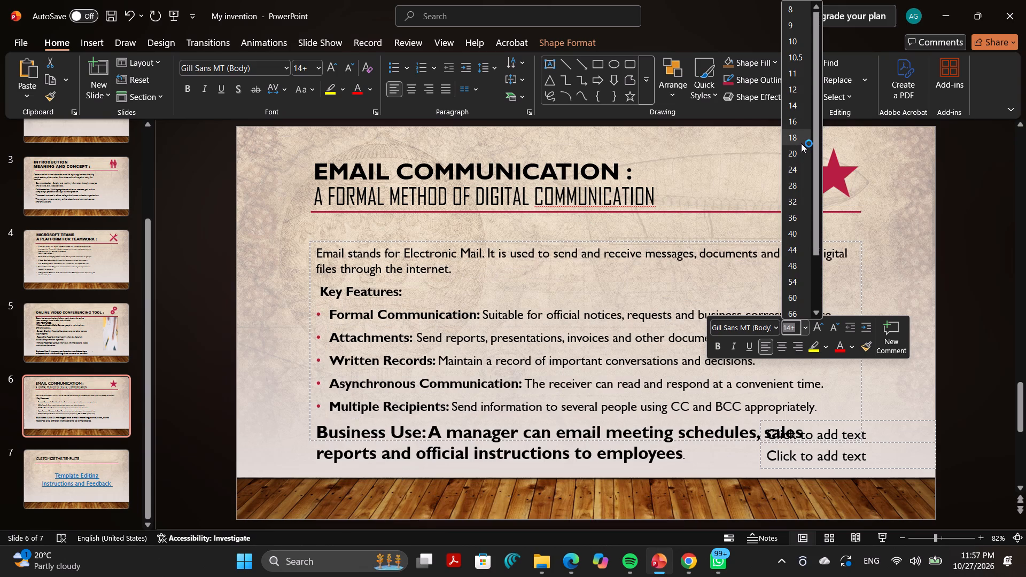
pyautogui.click(801, 142)
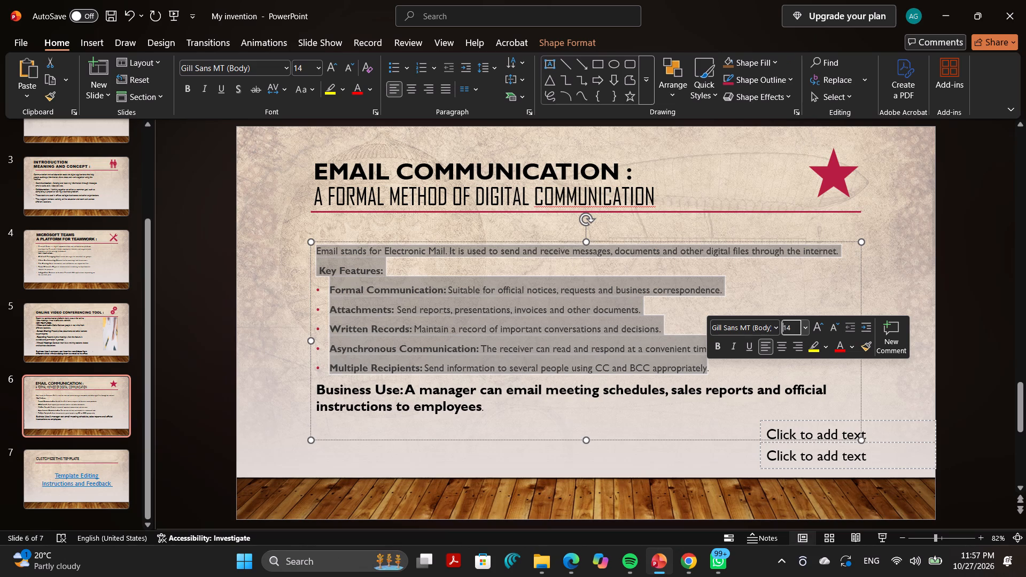
# Move the body text box up to just below the red line under the title.
pyautogui.moveTo(574, 241); pyautogui.dragTo(567, 223)
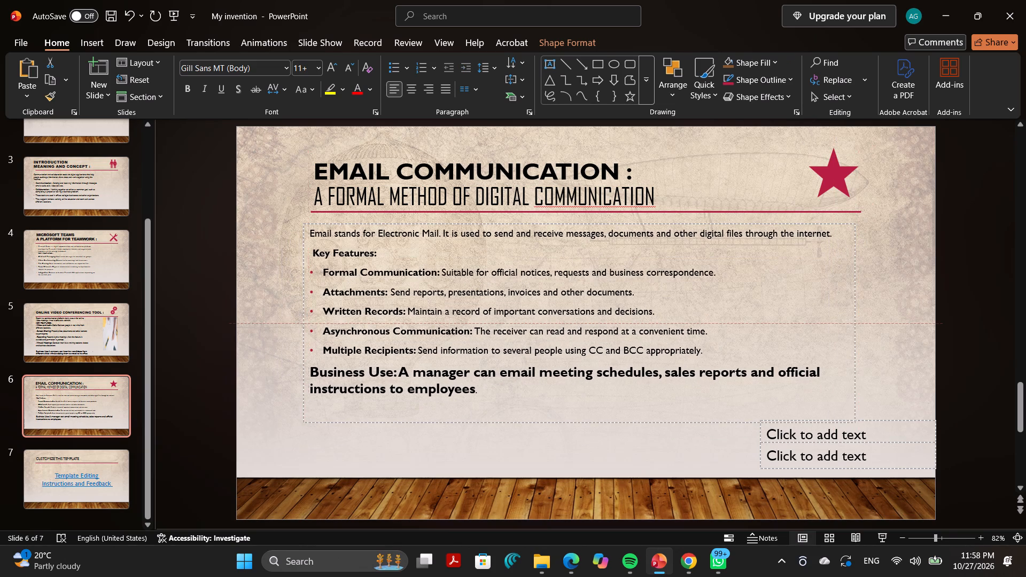
pyautogui.moveTo(567, 223); pyautogui.dragTo(571, 223)
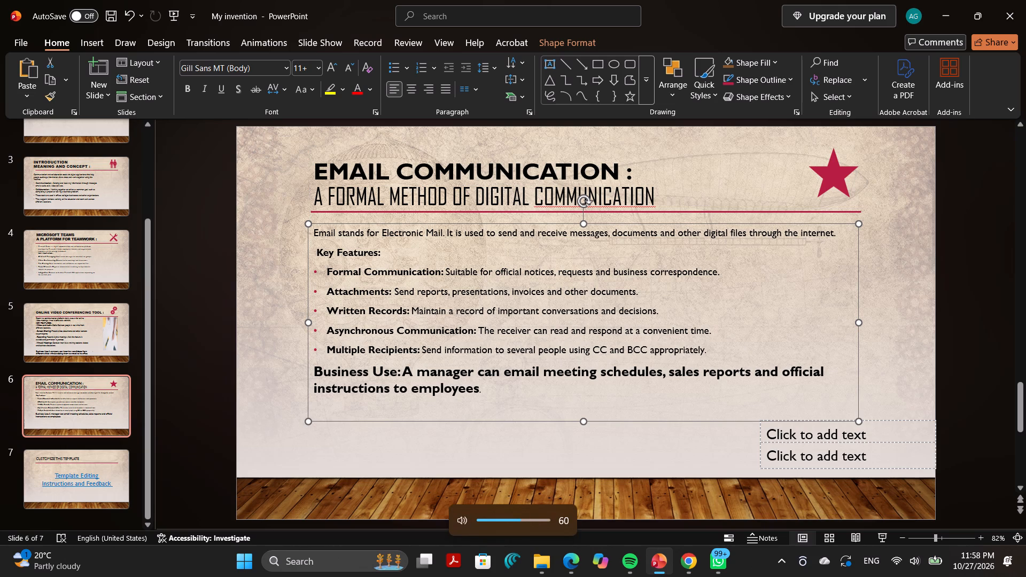
# Narrow the body text box from its right side and extend its bottom edge to just above the wooden floor.
pyautogui.moveTo(860, 325); pyautogui.dragTo(793, 329)
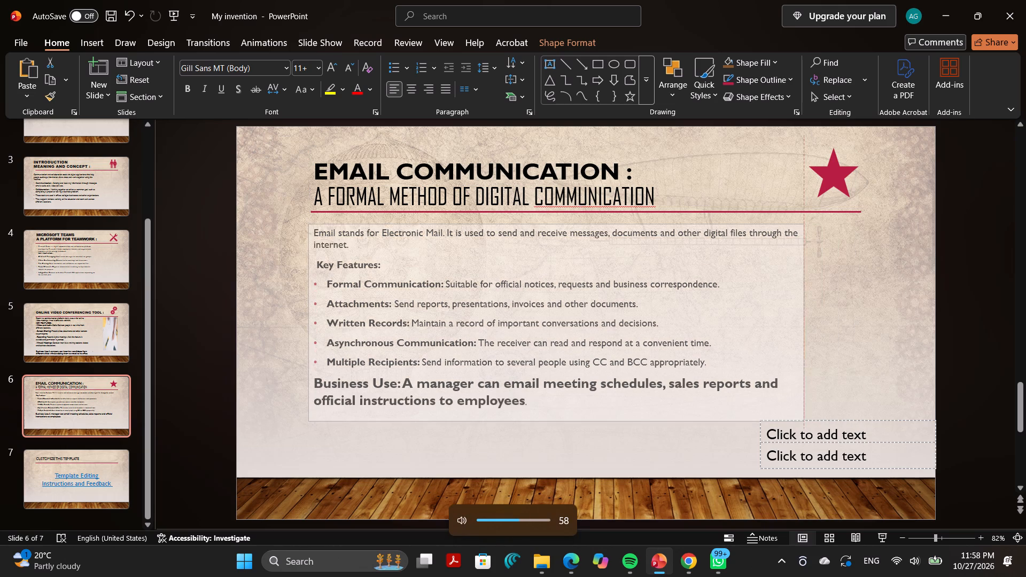
pyautogui.moveTo(793, 329); pyautogui.dragTo(719, 327)
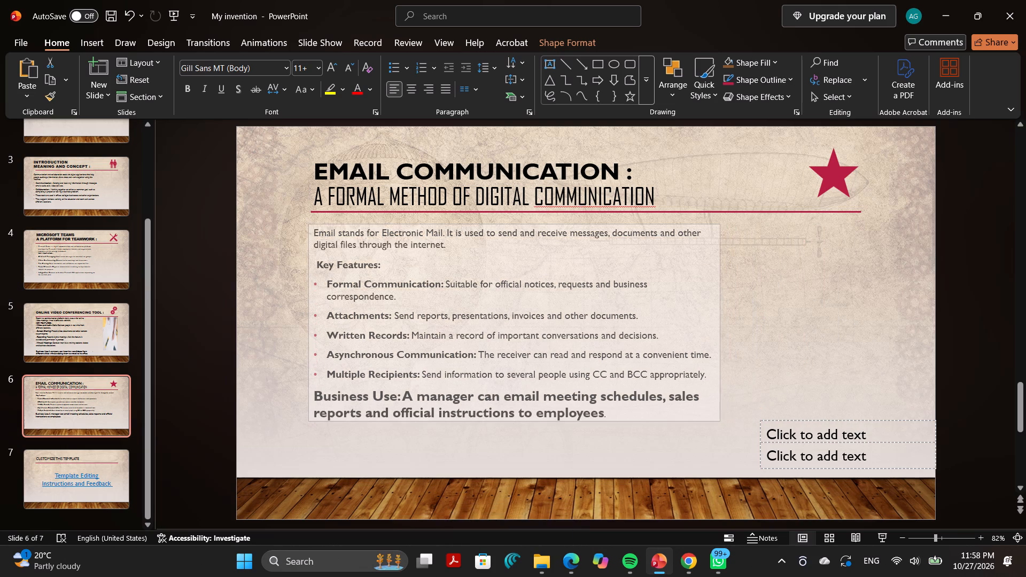
pyautogui.moveTo(719, 327); pyautogui.dragTo(707, 327)
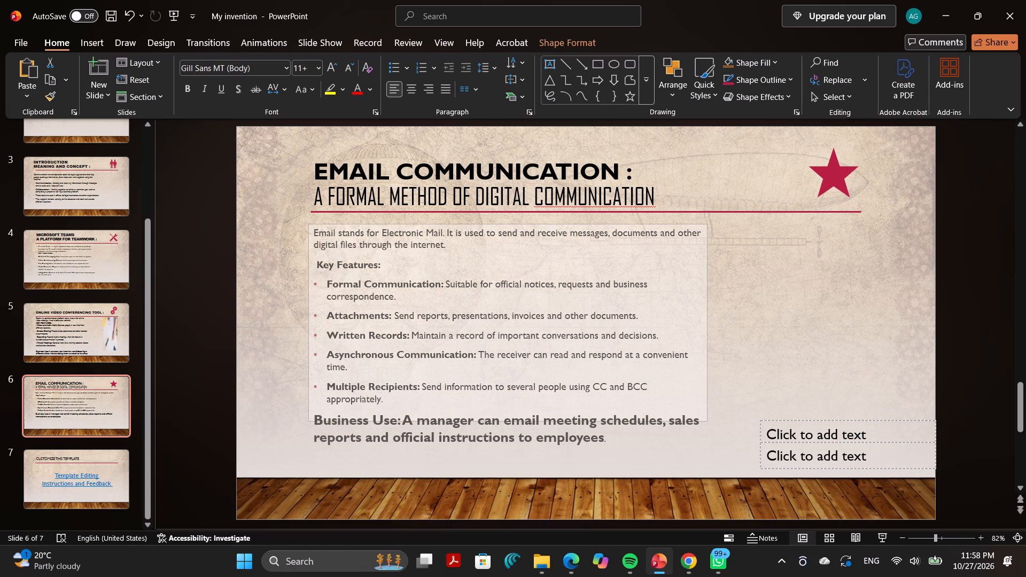
pyautogui.moveTo(707, 327); pyautogui.dragTo(708, 327)
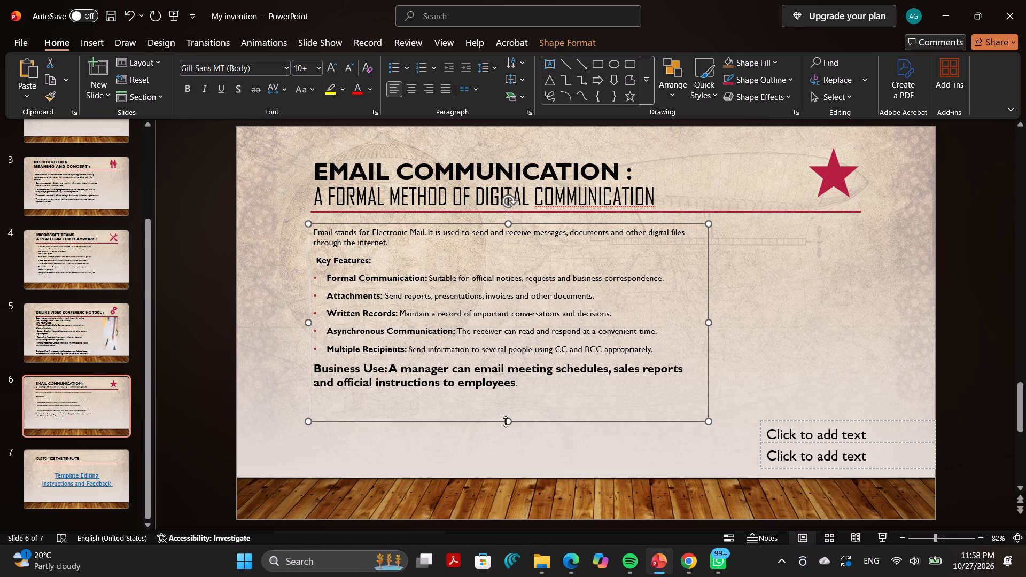
pyautogui.moveTo(508, 420); pyautogui.dragTo(512, 448)
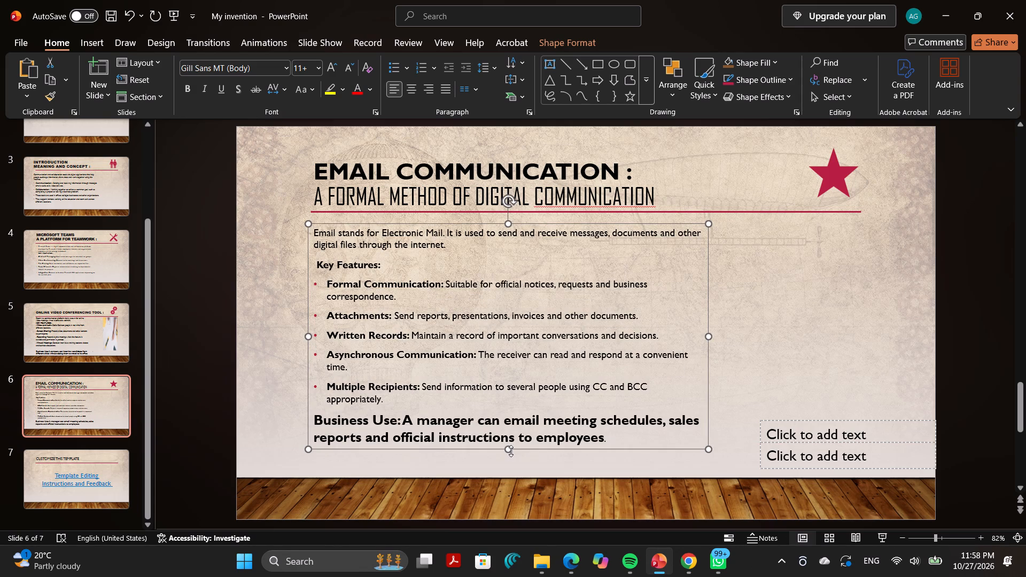
pyautogui.moveTo(508, 451); pyautogui.dragTo(510, 463)
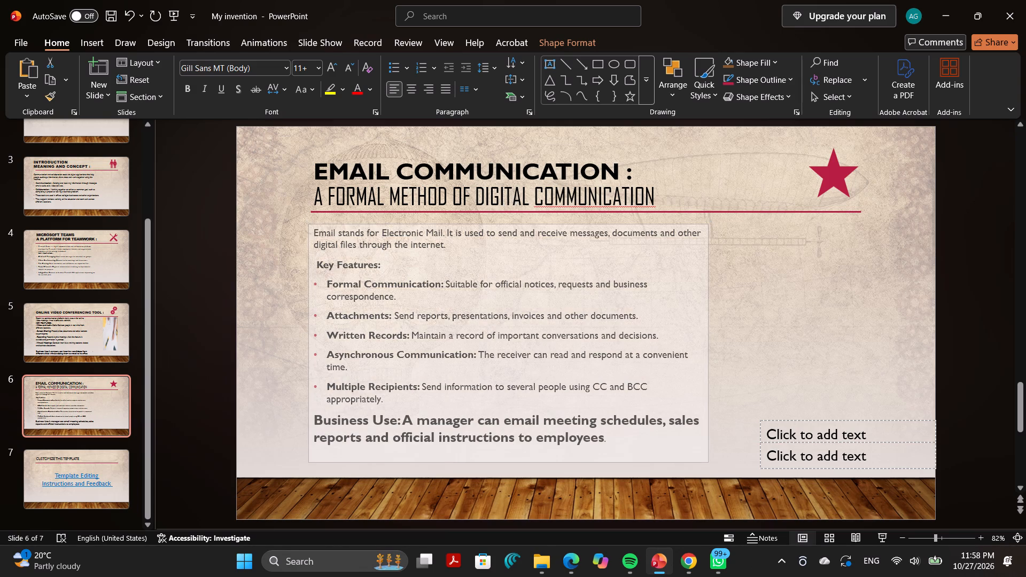
pyautogui.moveTo(510, 463); pyautogui.dragTo(511, 465)
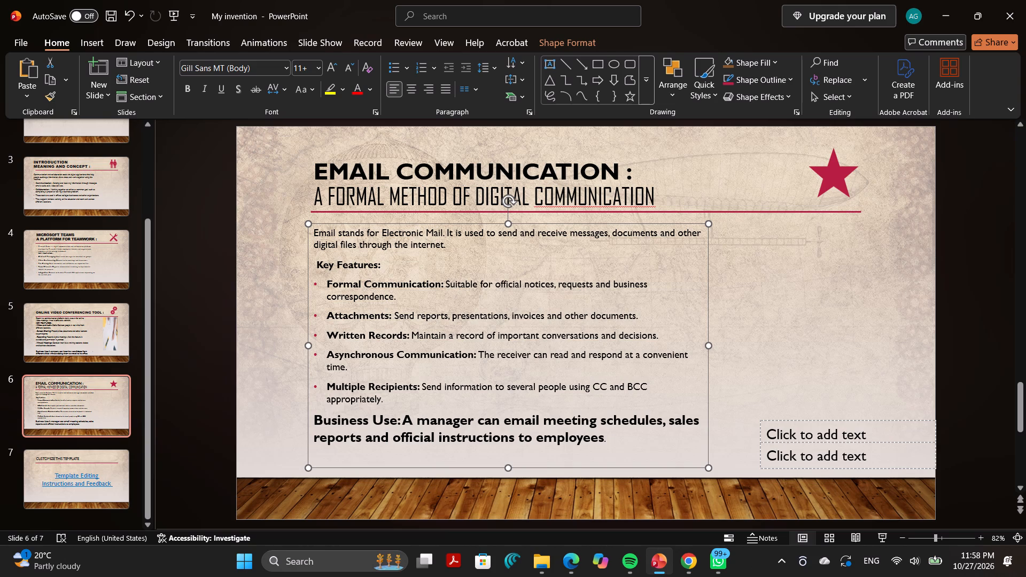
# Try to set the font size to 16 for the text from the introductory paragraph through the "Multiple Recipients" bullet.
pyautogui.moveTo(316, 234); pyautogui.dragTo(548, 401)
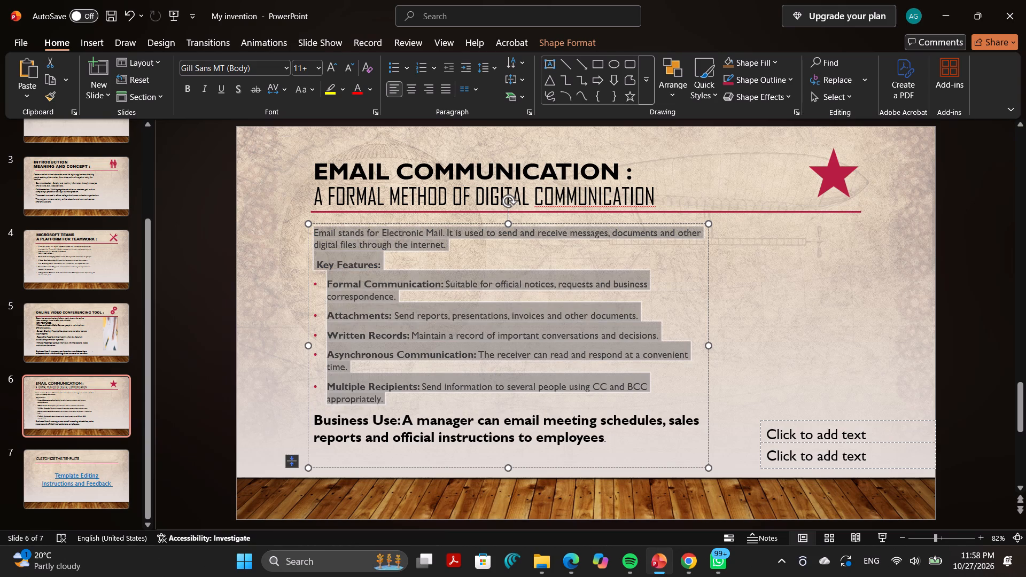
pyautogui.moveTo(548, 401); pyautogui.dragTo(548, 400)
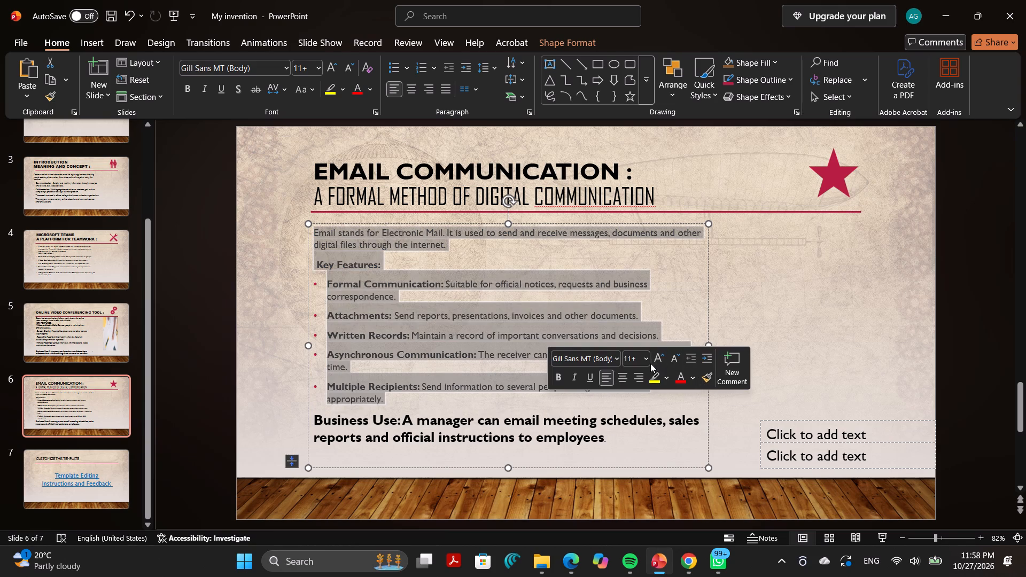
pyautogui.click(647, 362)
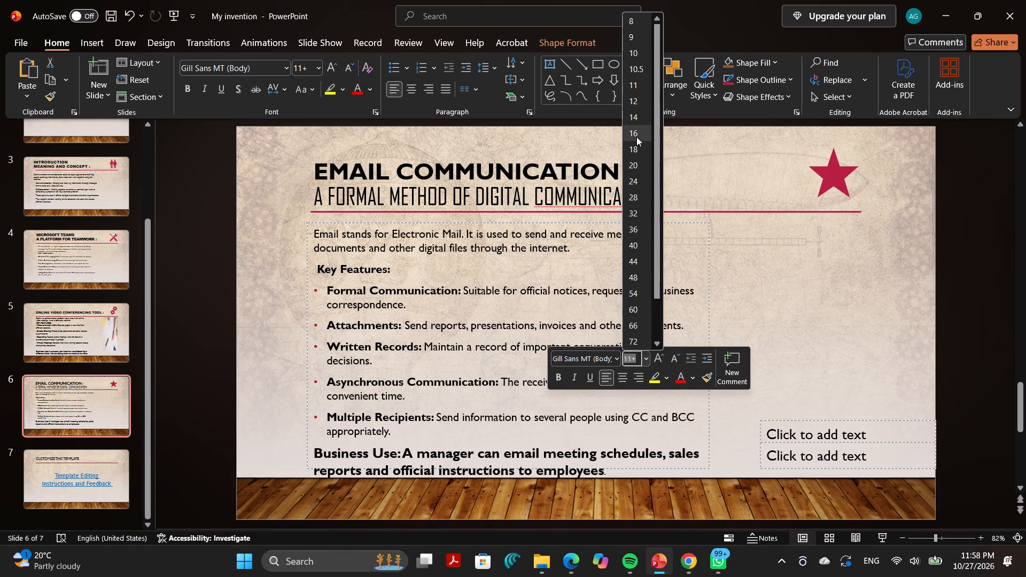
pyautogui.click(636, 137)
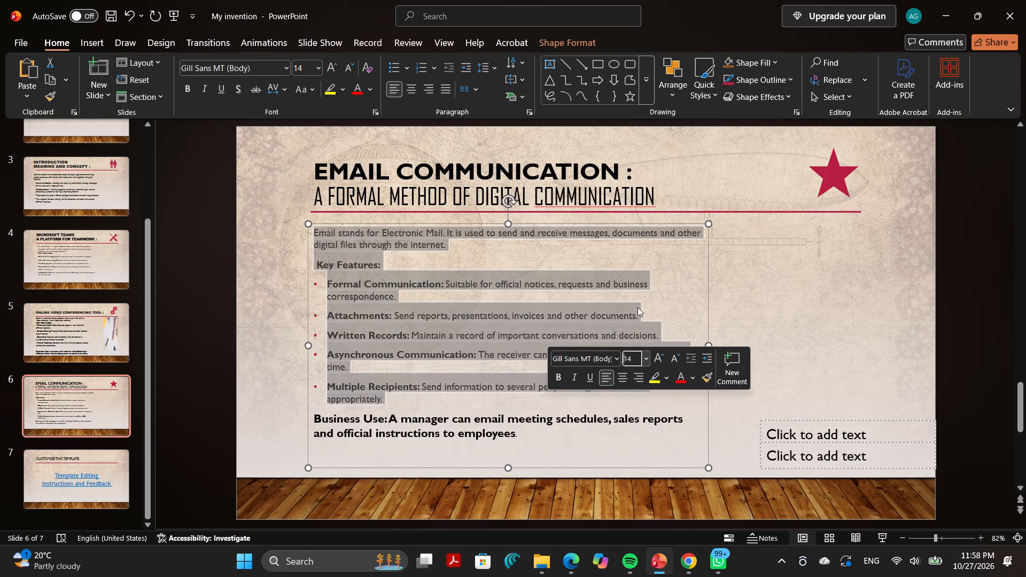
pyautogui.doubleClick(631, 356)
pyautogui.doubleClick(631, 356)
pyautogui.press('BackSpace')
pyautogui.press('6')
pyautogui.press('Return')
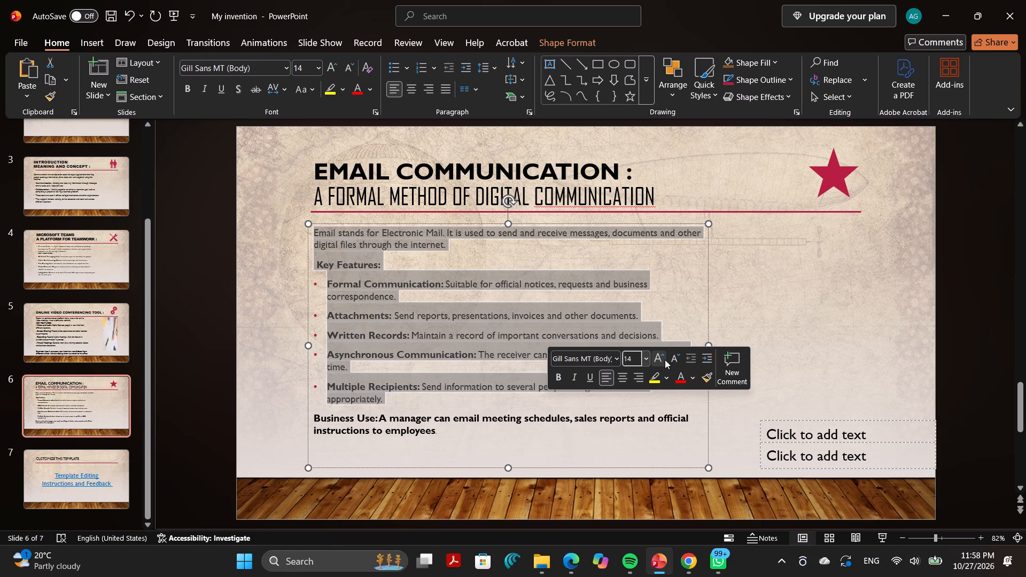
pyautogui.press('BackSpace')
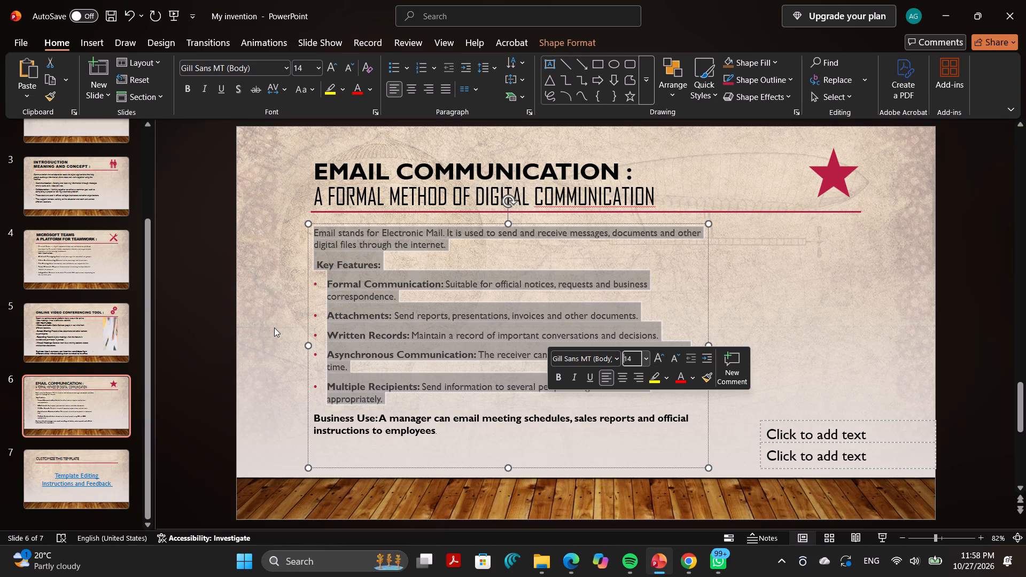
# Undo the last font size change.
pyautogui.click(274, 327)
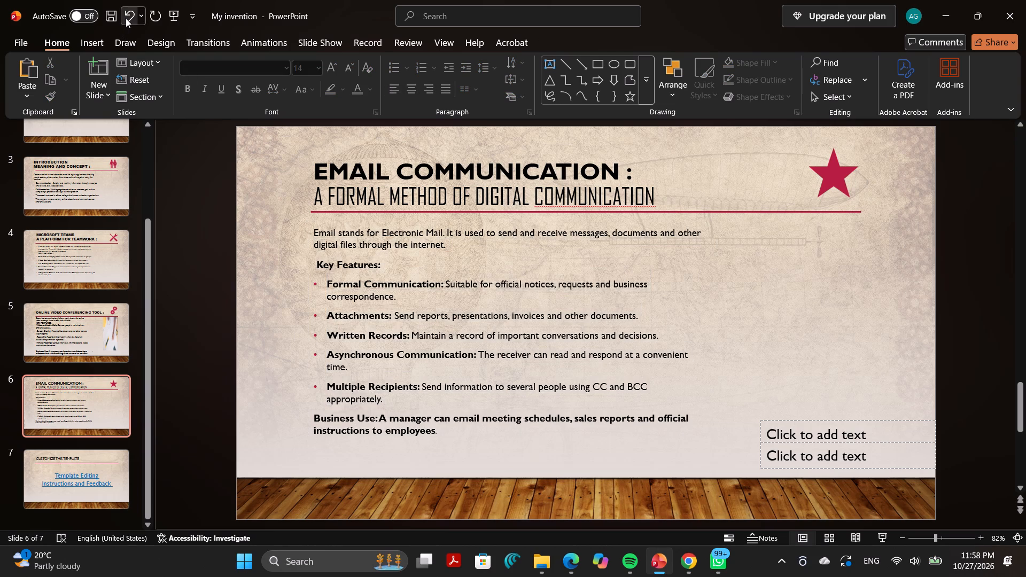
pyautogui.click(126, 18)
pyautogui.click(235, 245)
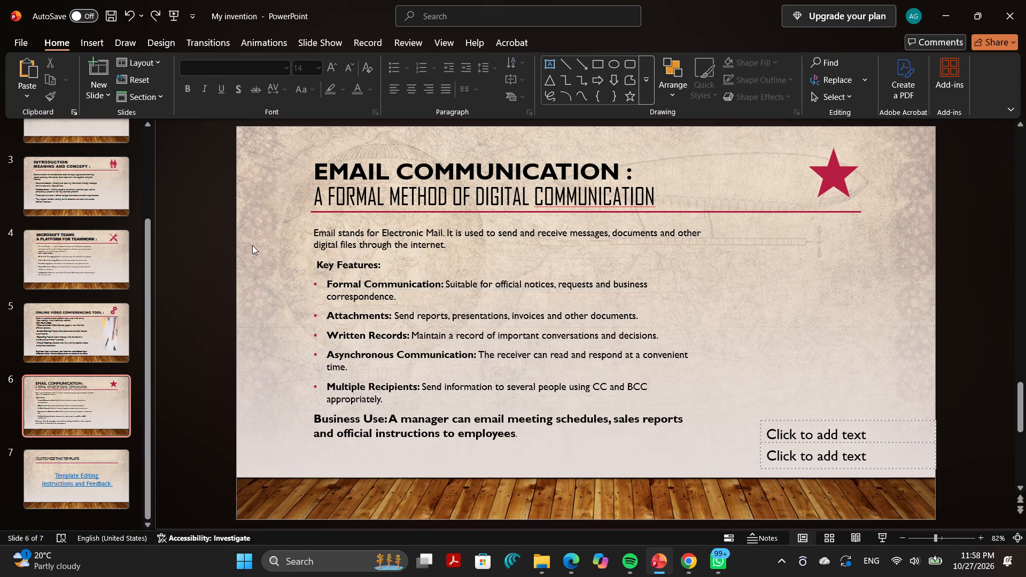
# Set the font size to 18 for the introductory paragraph and for the "Key Features:" heading.
pyautogui.moveTo(315, 231); pyautogui.dragTo(364, 263)
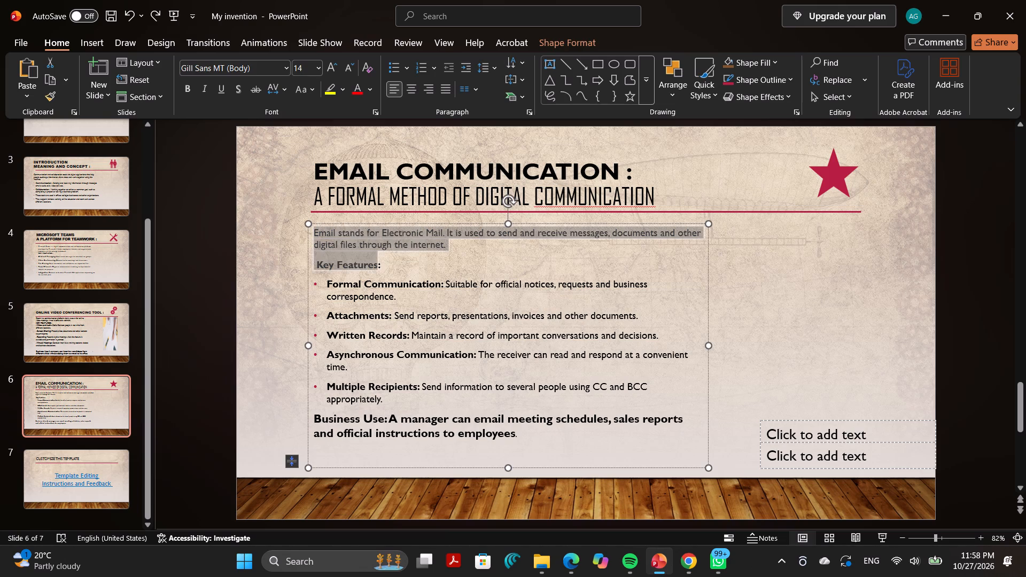
pyautogui.moveTo(364, 263); pyautogui.dragTo(450, 245)
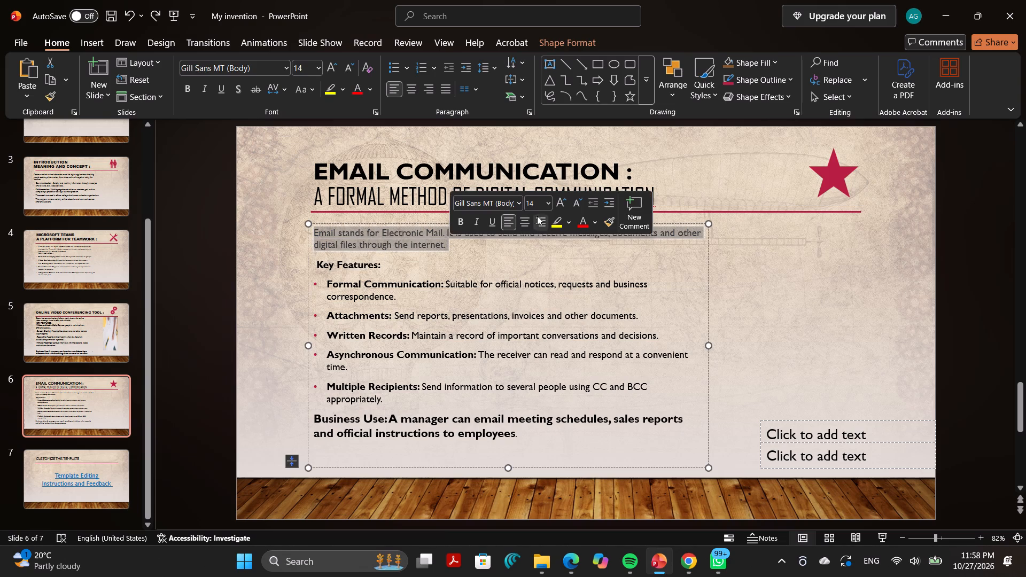
pyautogui.click(553, 205)
pyautogui.click(551, 203)
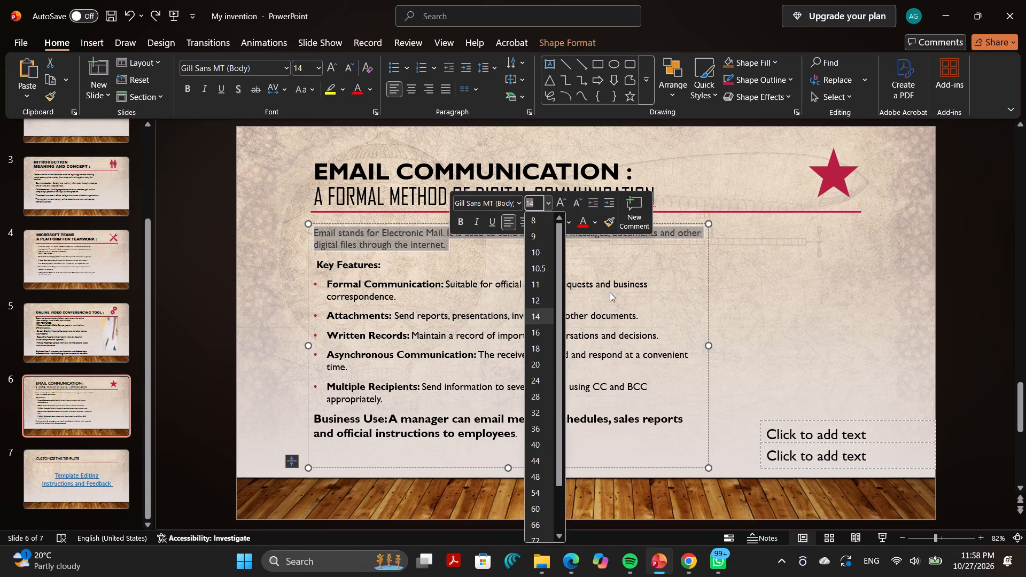
pyautogui.click(540, 349)
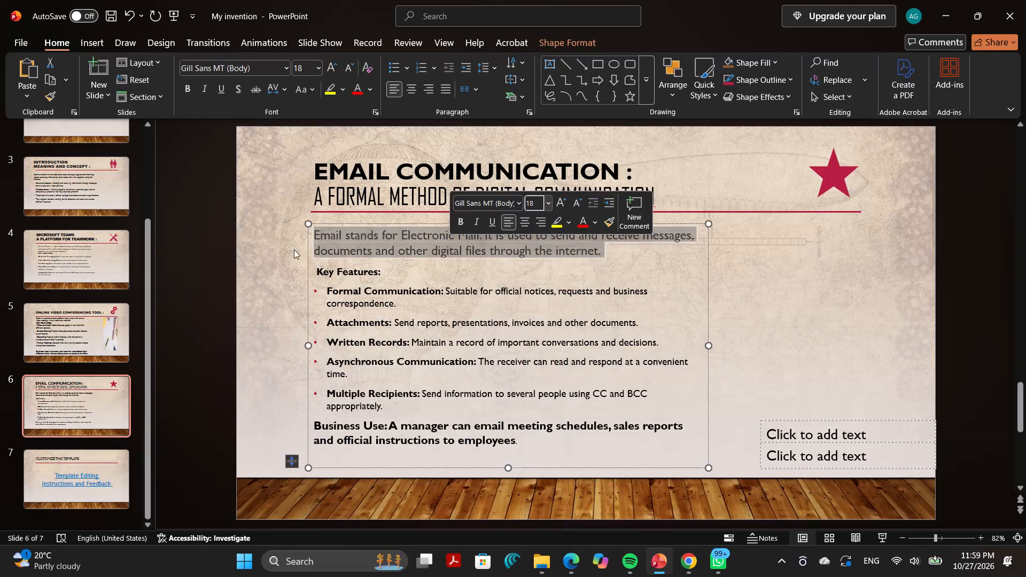
pyautogui.click(284, 247)
pyautogui.moveTo(316, 271); pyautogui.dragTo(388, 274)
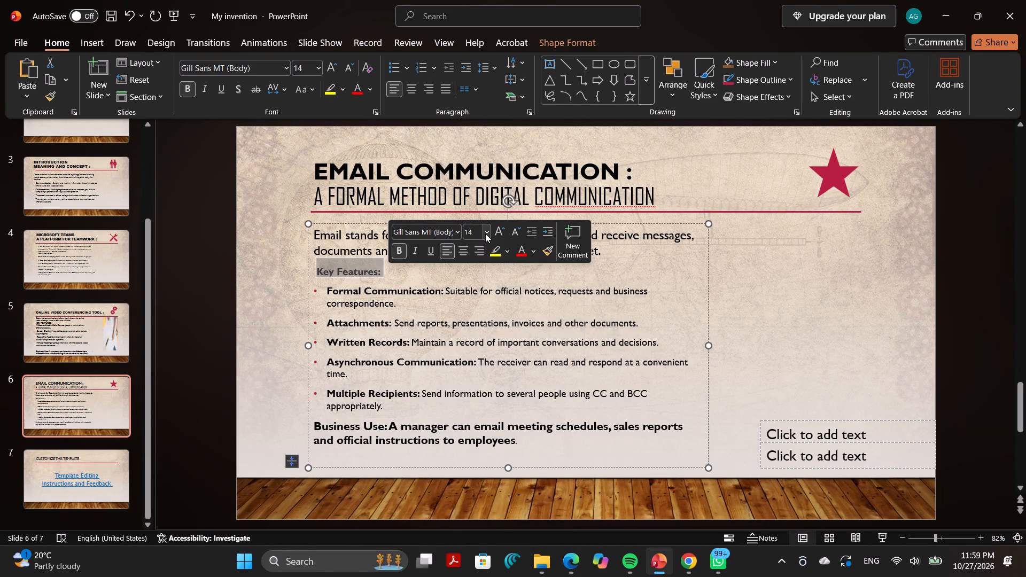
pyautogui.click(485, 233)
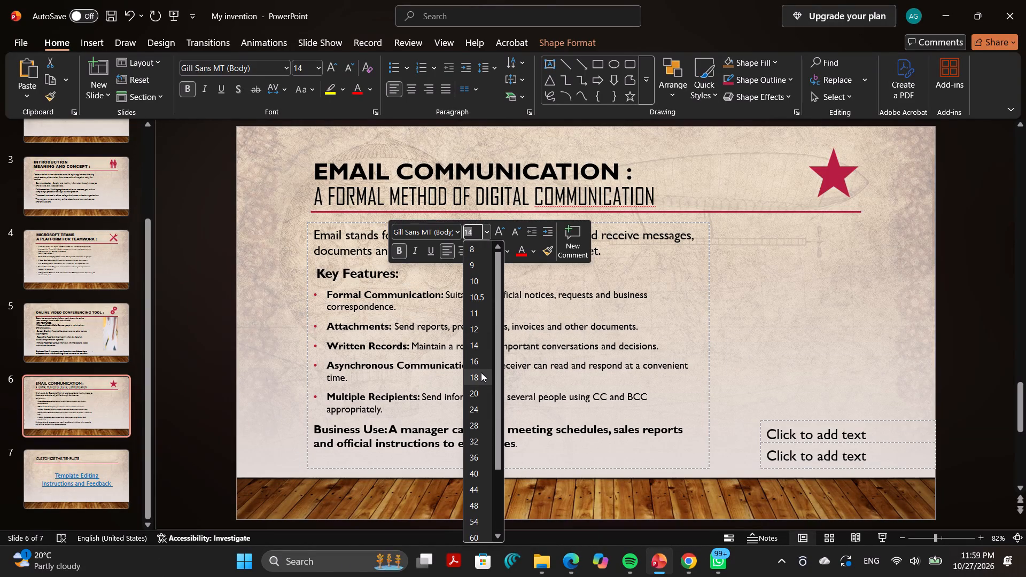
pyautogui.click(481, 373)
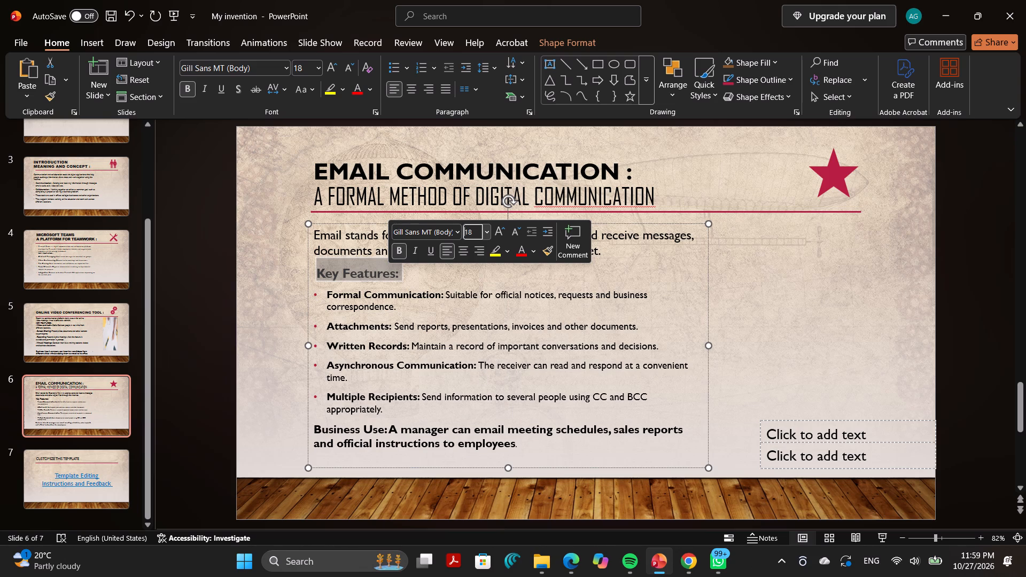
# Format the five bullets from "Formal Communication" to "Multiple Recipients" in Aileron Heavy at font size 16.
pyautogui.moveTo(313, 293); pyautogui.dragTo(458, 408)
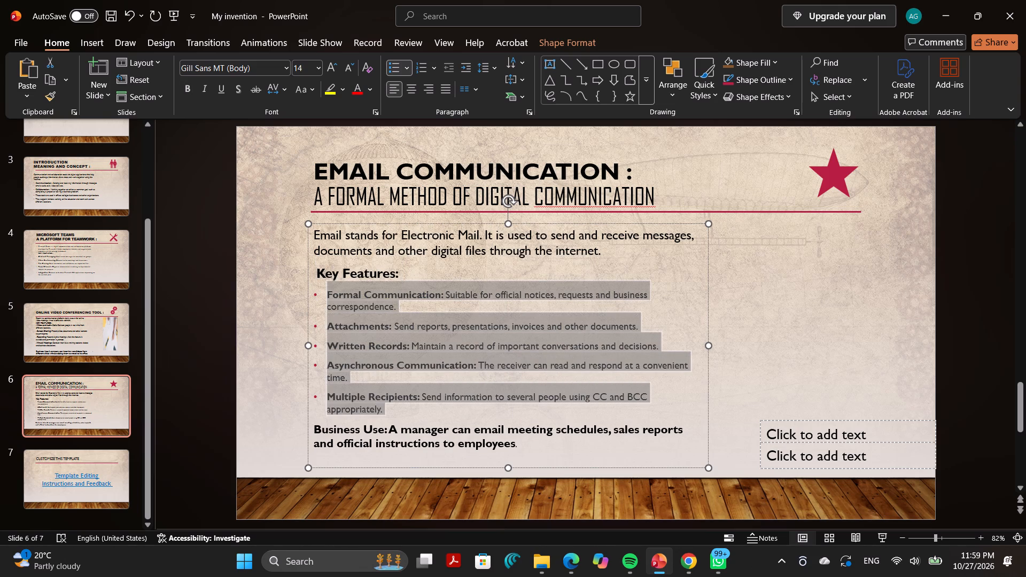
pyautogui.moveTo(458, 408); pyautogui.dragTo(458, 410)
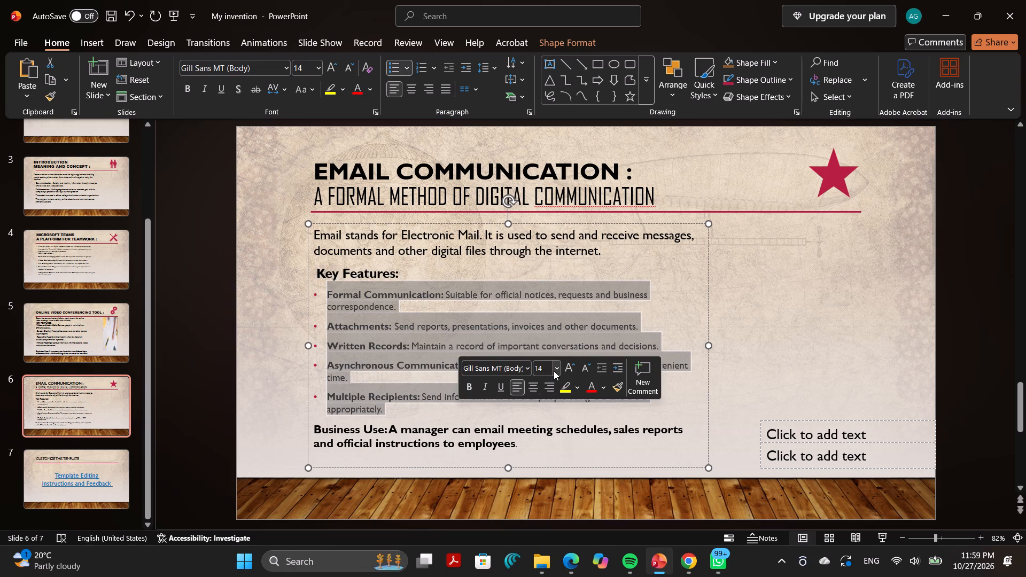
pyautogui.click(554, 371)
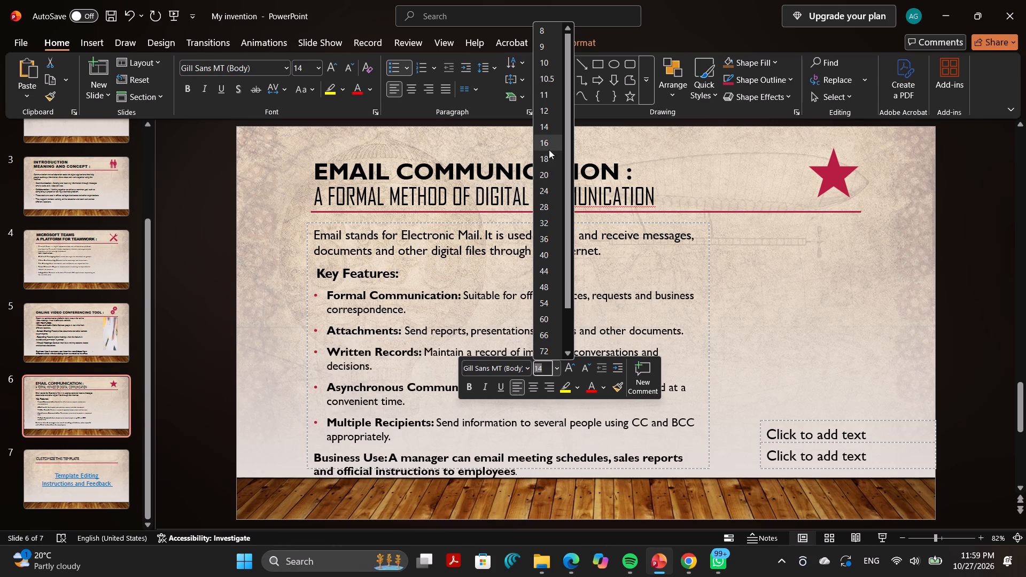
pyautogui.click(549, 150)
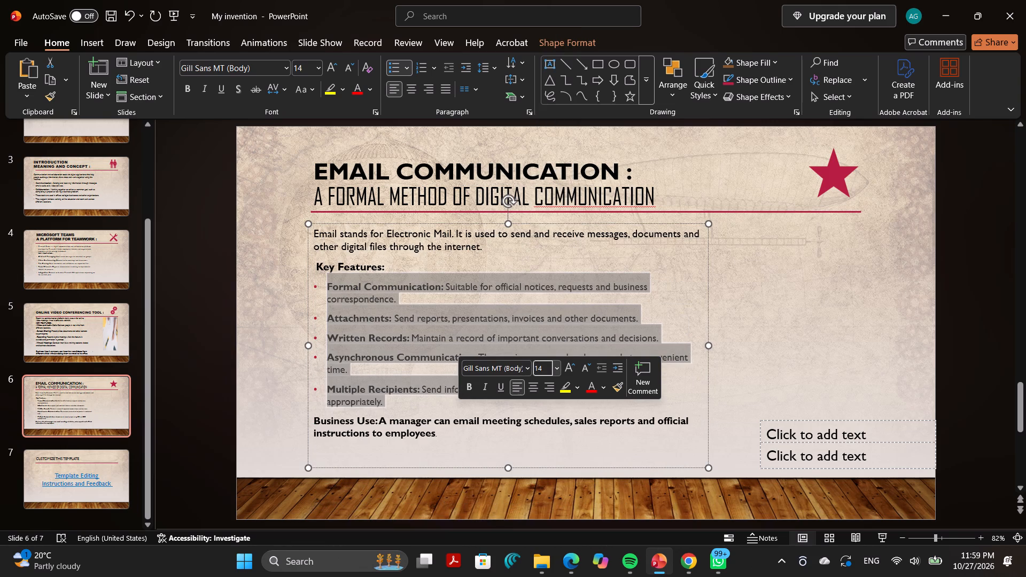
pyautogui.click(526, 370)
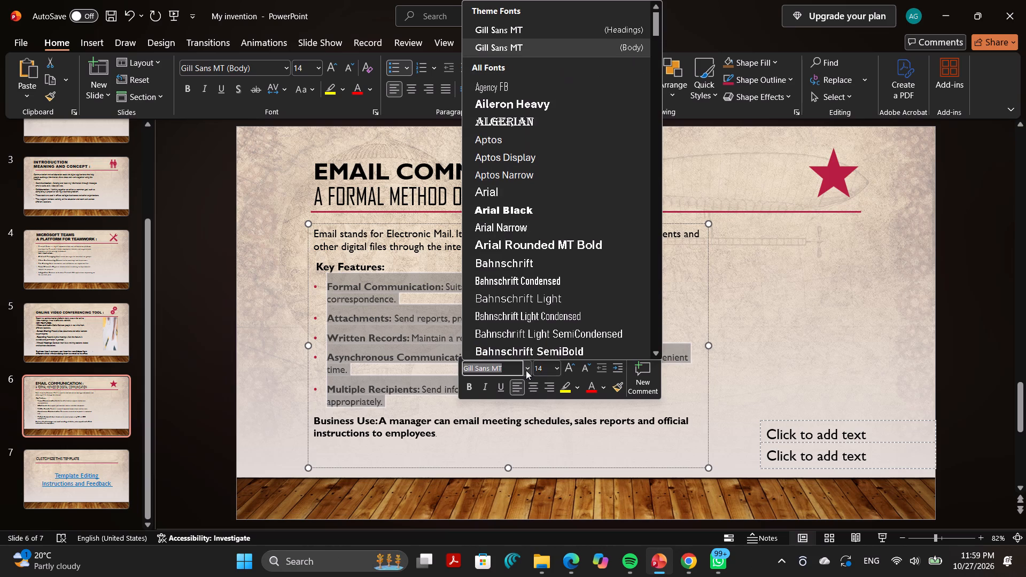
pyautogui.click(509, 107)
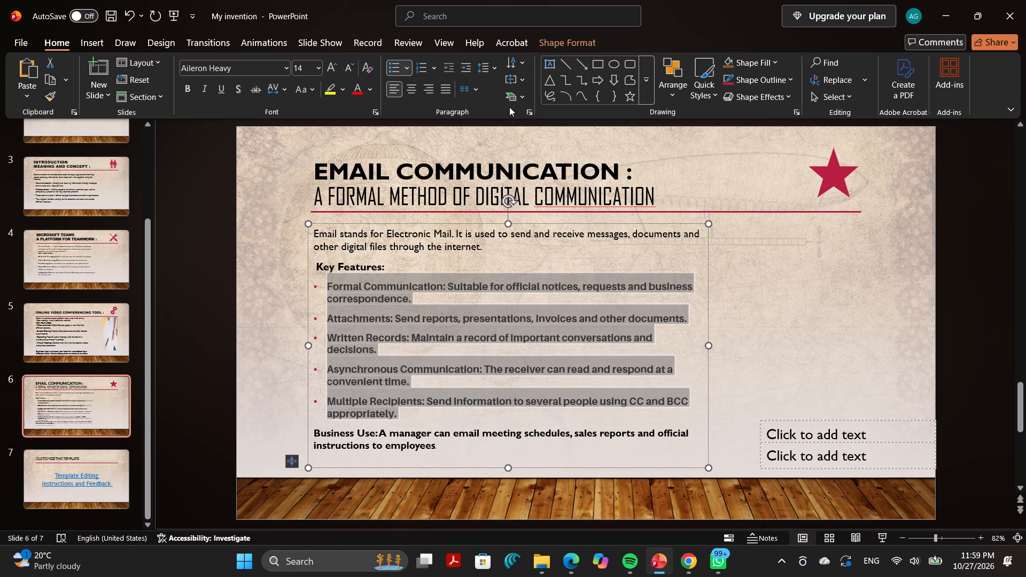
pyautogui.click(250, 317)
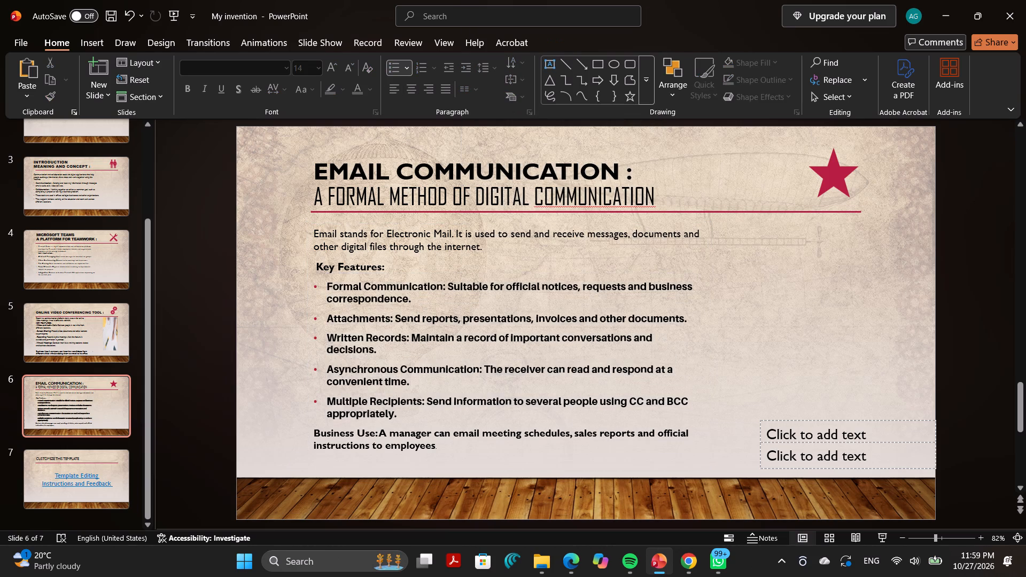
# Insert a space before the colon in each of the five bullet labels and in the "Business Use" label.
pyautogui.click(390, 318)
pyautogui.press('space')
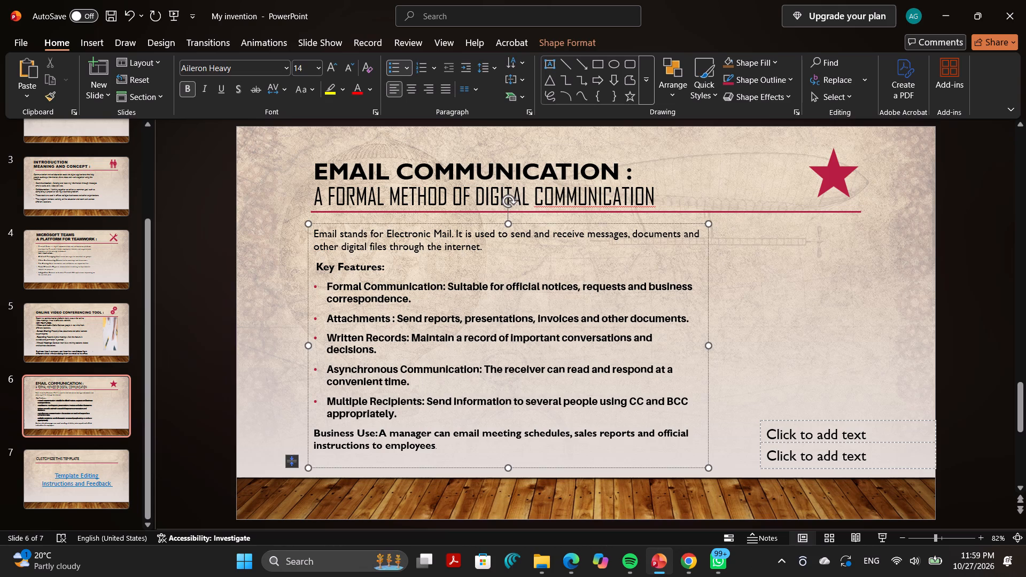
pyautogui.click(408, 340)
pyautogui.press('space')
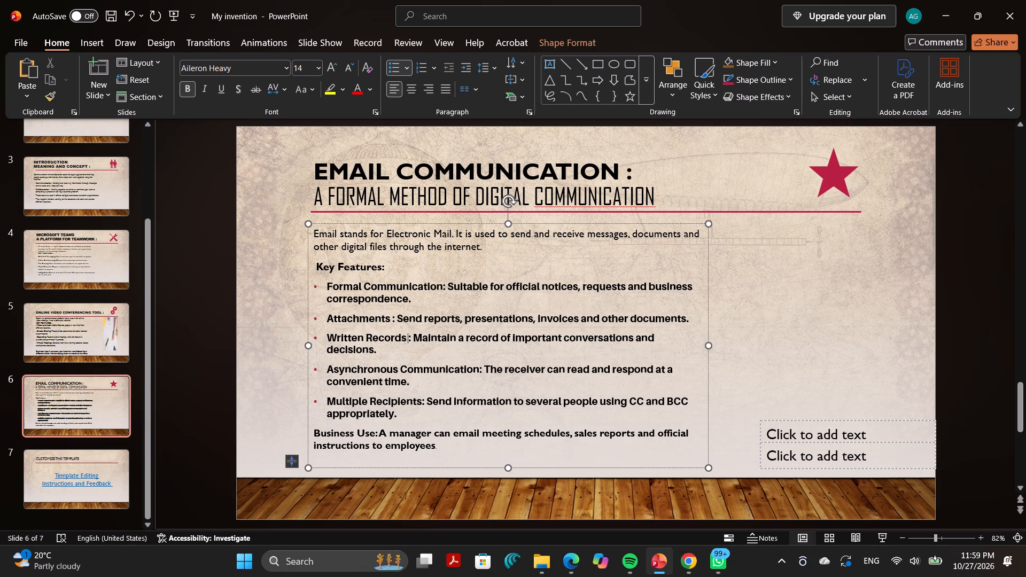
pyautogui.click(477, 370)
pyautogui.press('space')
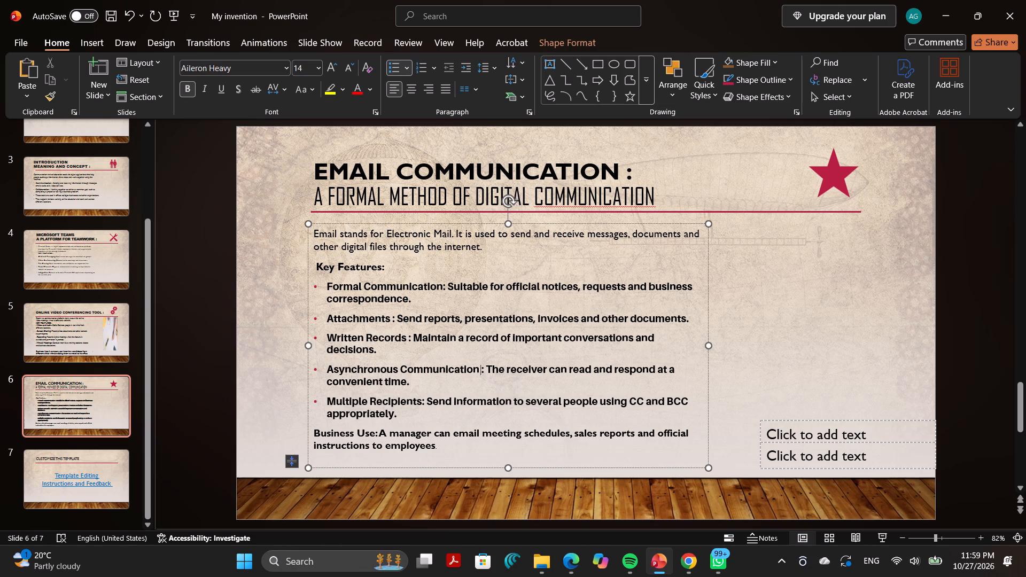
pyautogui.click(419, 407)
pyautogui.press('space')
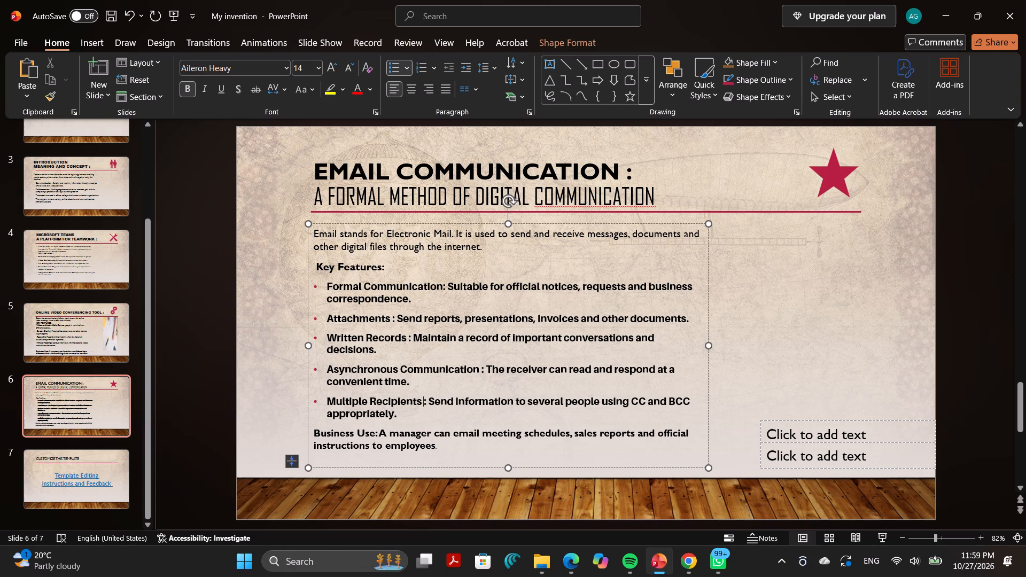
pyautogui.click(375, 432)
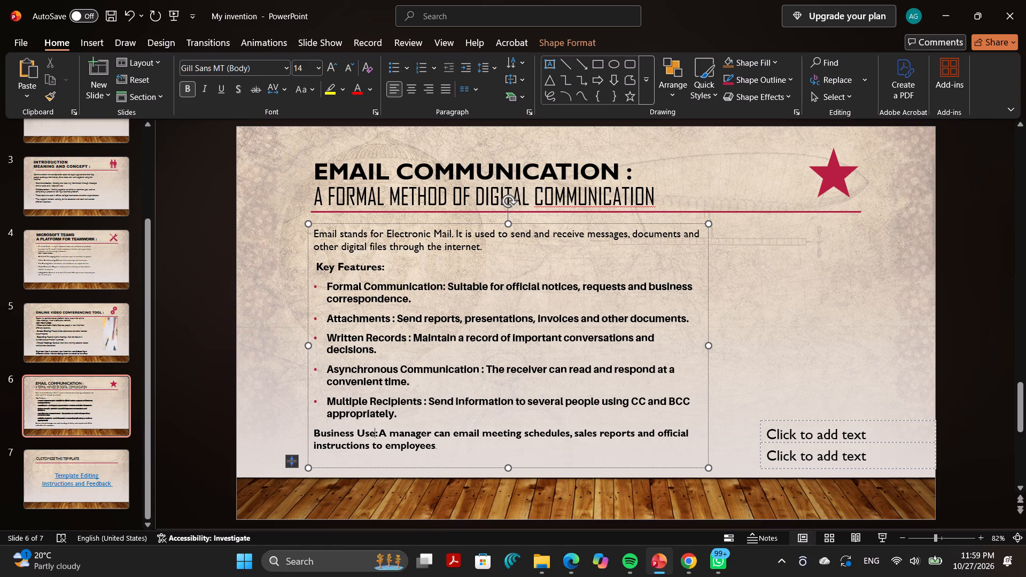
pyautogui.press('space')
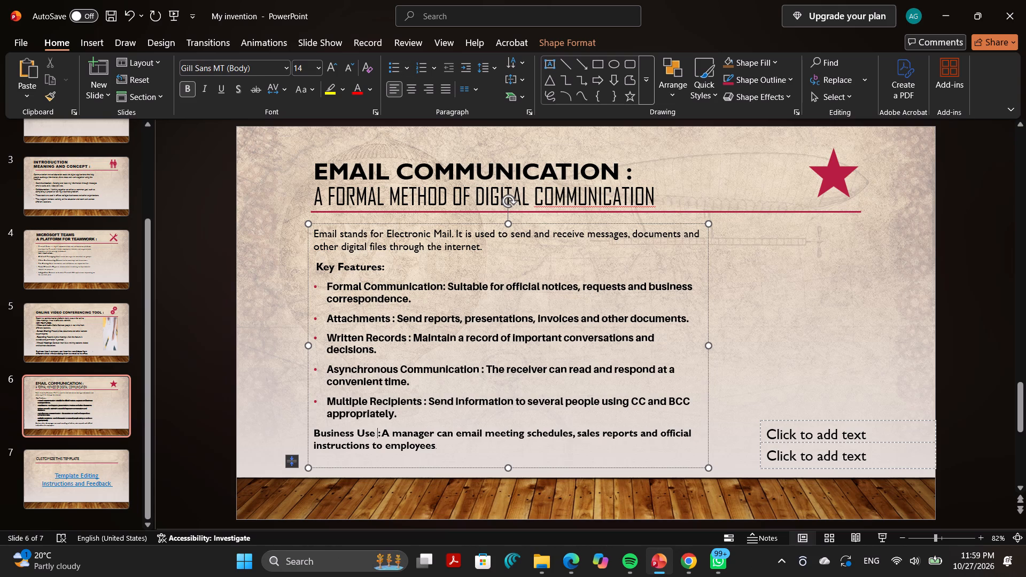
pyautogui.click(442, 287)
pyautogui.press('space')
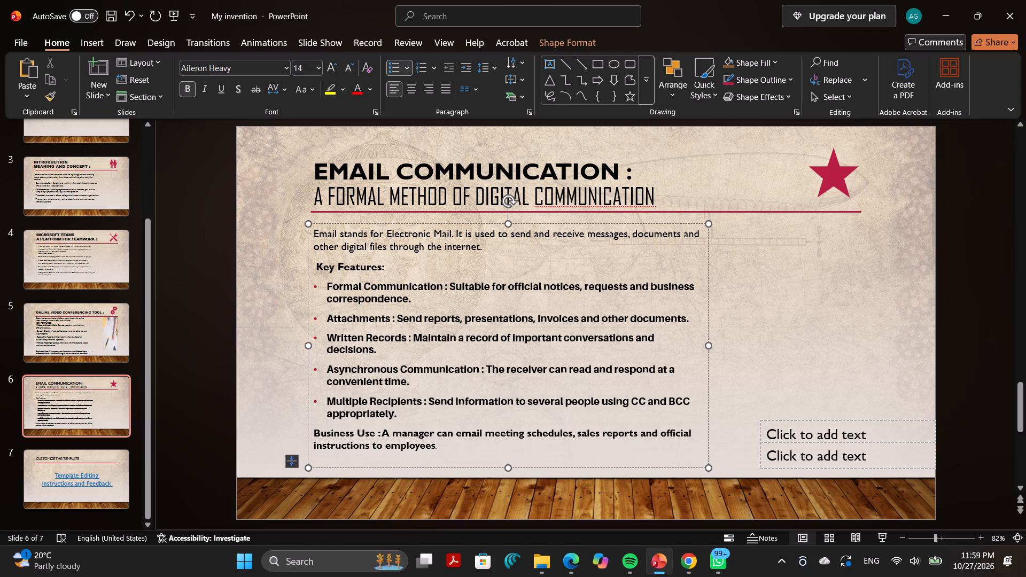
# Make the whole "Business Use" paragraph bold and set its font size to 20.
pyautogui.moveTo(313, 432); pyautogui.dragTo(444, 452)
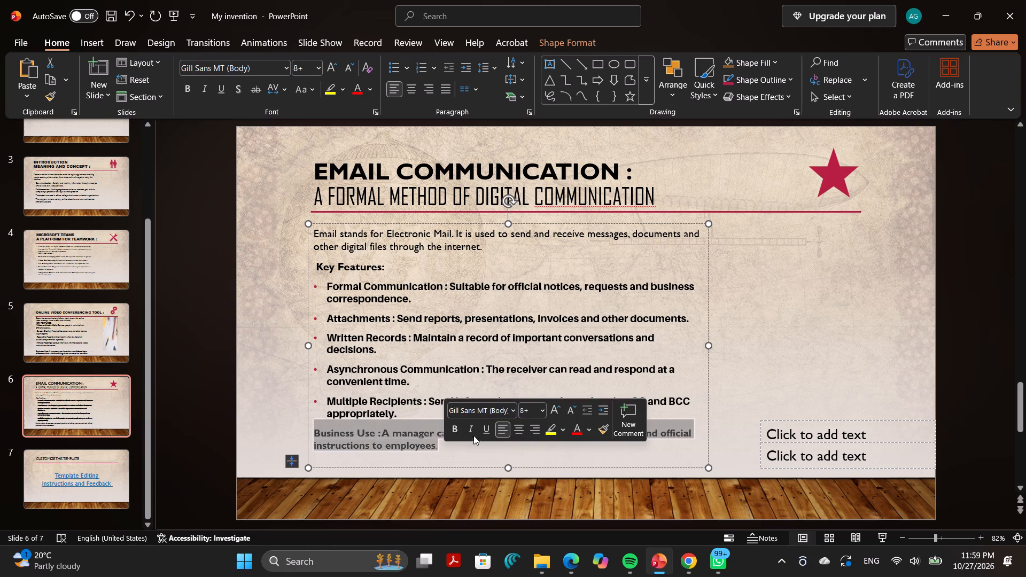
pyautogui.click(455, 433)
pyautogui.click(455, 433)
pyautogui.click(543, 411)
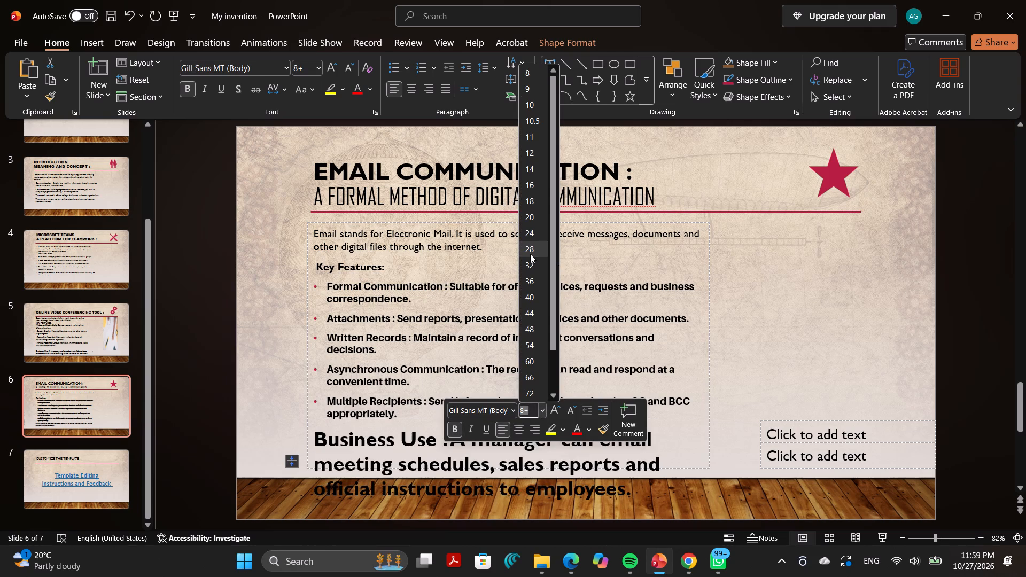
pyautogui.click(530, 221)
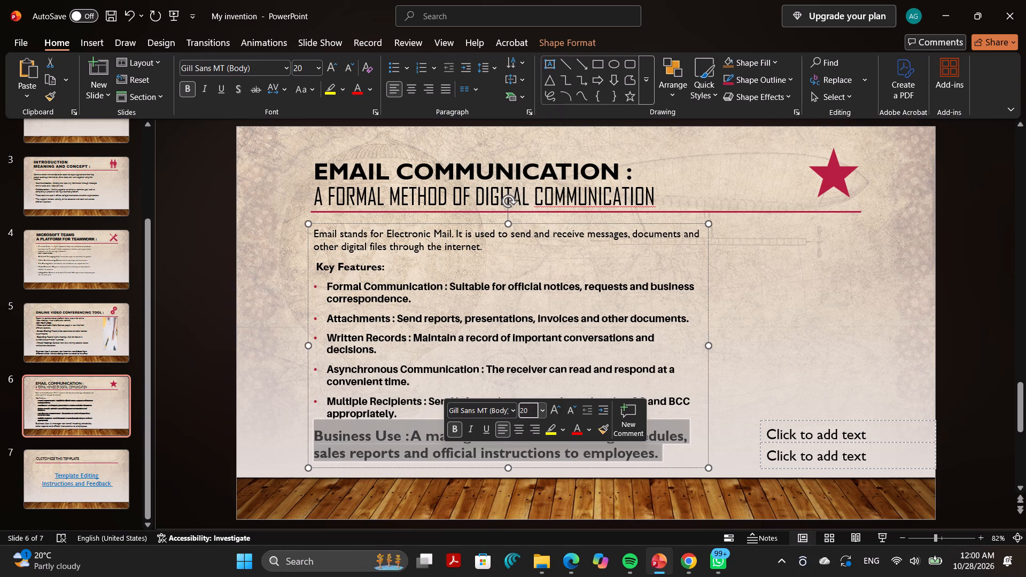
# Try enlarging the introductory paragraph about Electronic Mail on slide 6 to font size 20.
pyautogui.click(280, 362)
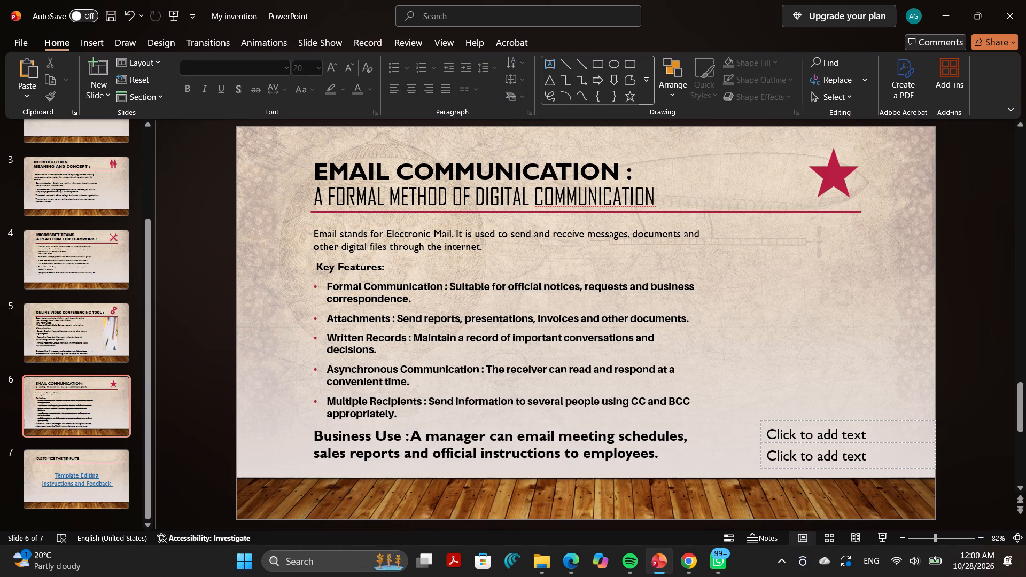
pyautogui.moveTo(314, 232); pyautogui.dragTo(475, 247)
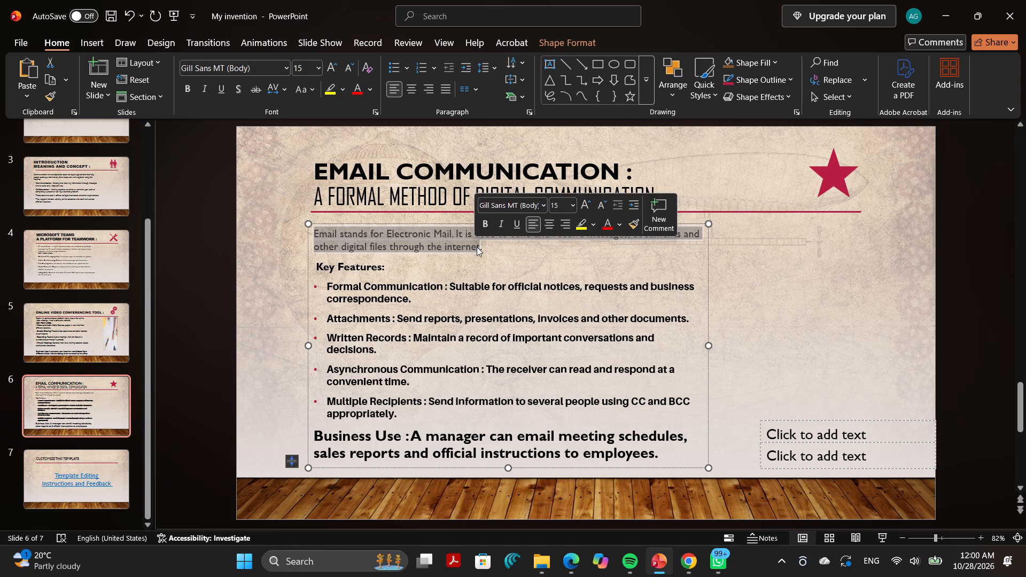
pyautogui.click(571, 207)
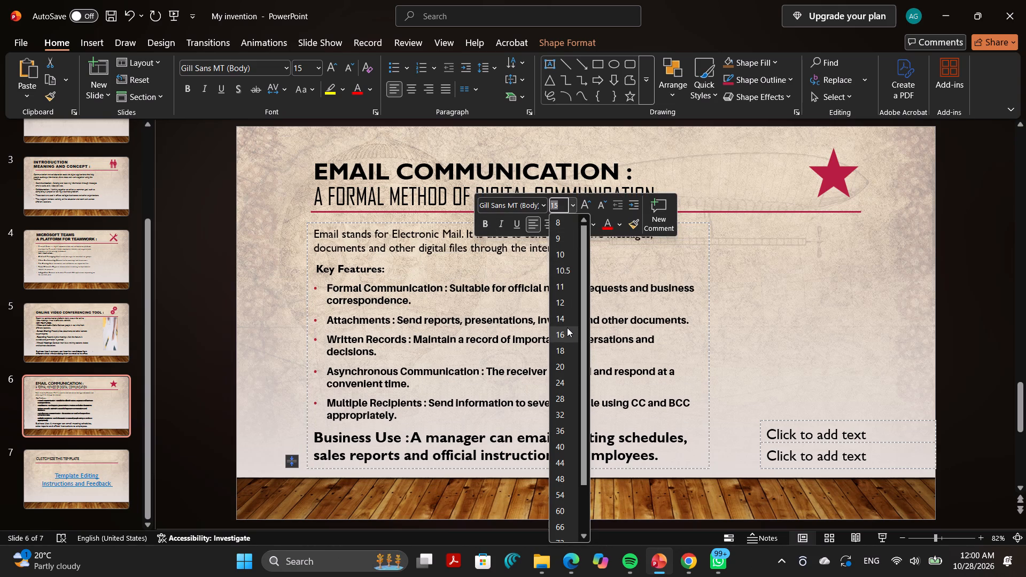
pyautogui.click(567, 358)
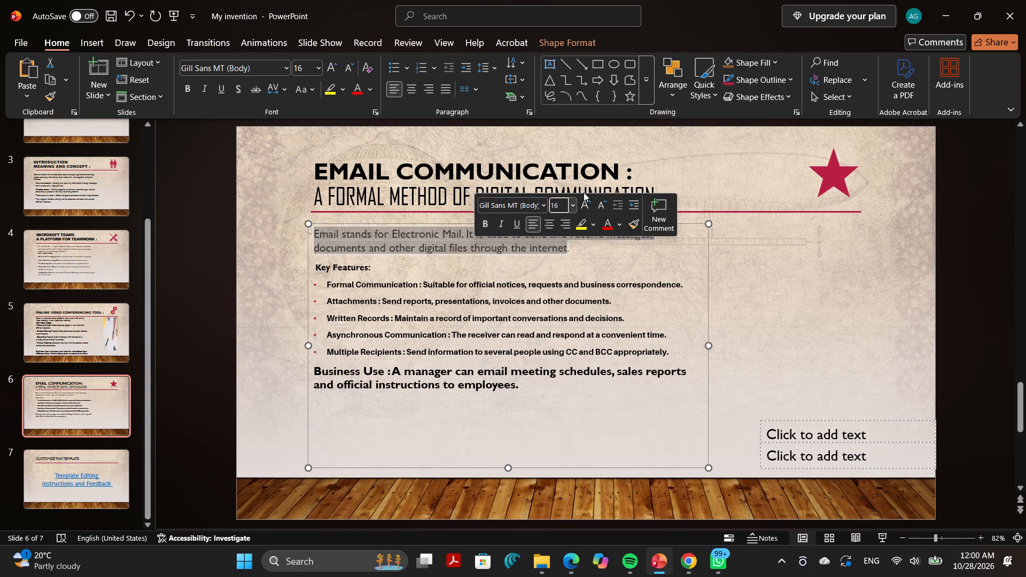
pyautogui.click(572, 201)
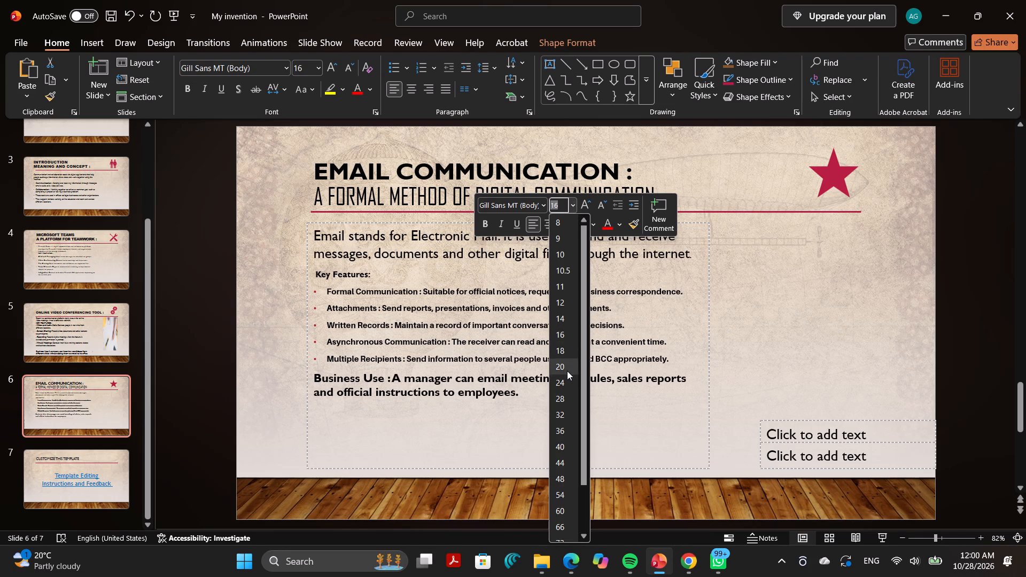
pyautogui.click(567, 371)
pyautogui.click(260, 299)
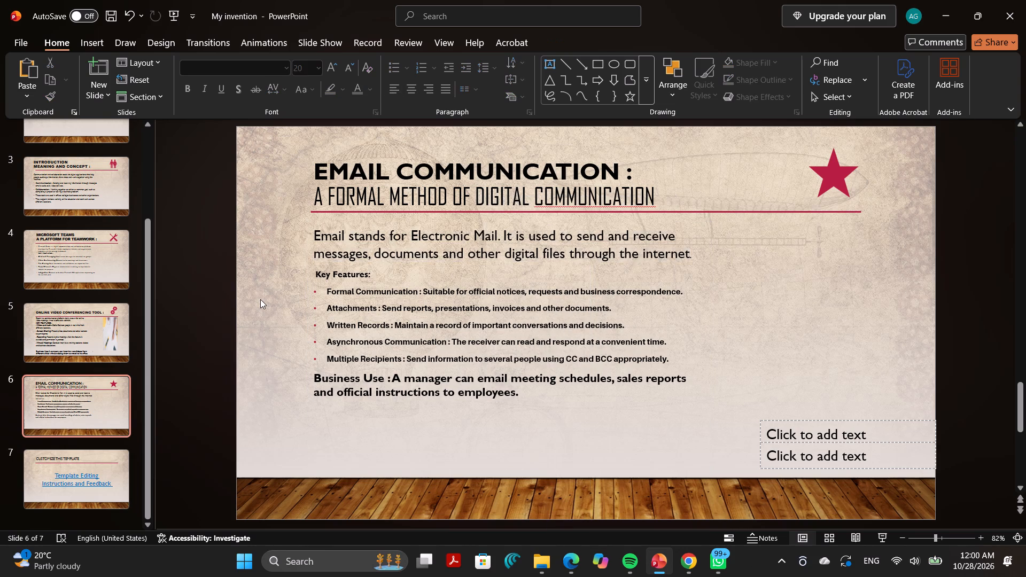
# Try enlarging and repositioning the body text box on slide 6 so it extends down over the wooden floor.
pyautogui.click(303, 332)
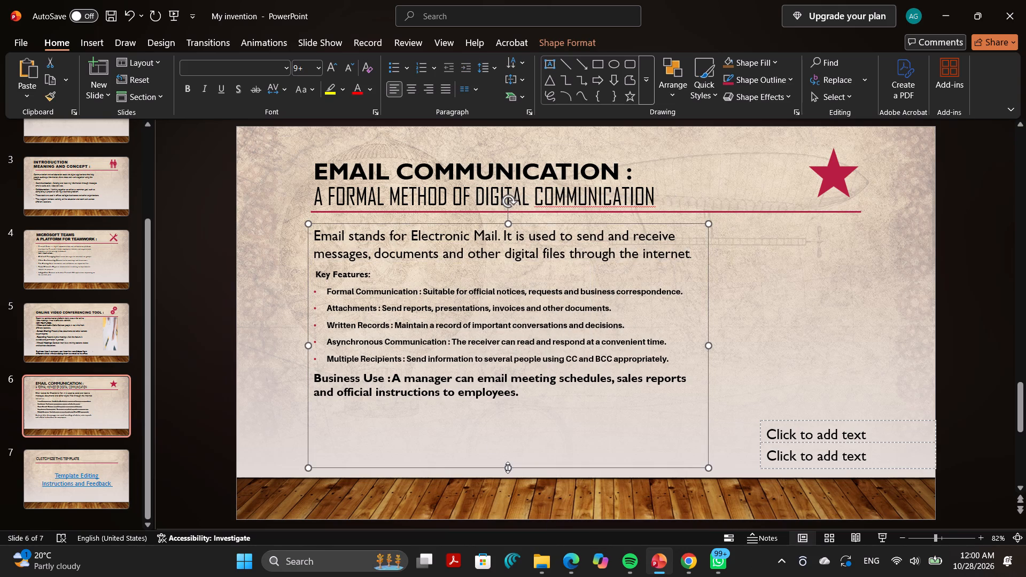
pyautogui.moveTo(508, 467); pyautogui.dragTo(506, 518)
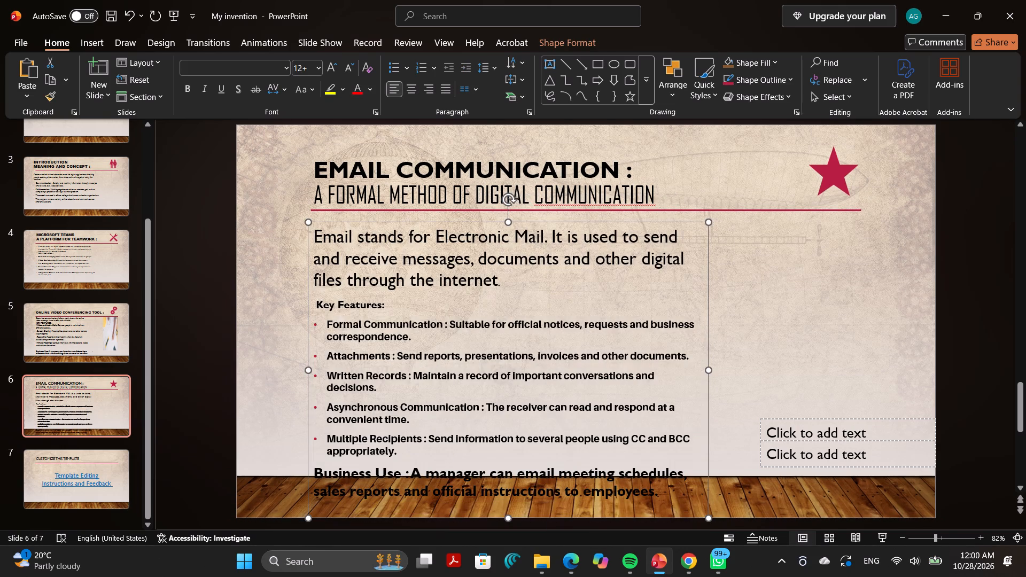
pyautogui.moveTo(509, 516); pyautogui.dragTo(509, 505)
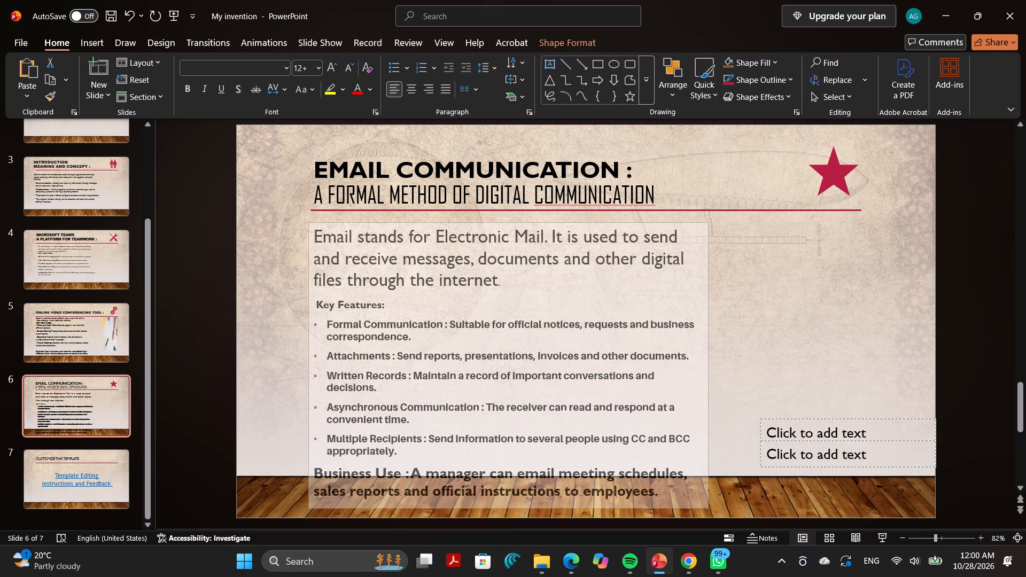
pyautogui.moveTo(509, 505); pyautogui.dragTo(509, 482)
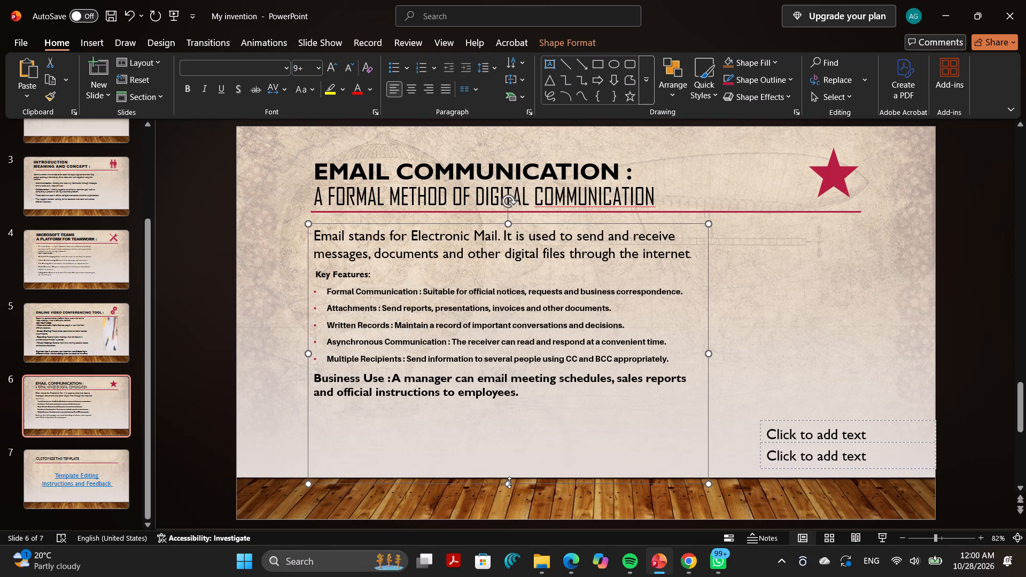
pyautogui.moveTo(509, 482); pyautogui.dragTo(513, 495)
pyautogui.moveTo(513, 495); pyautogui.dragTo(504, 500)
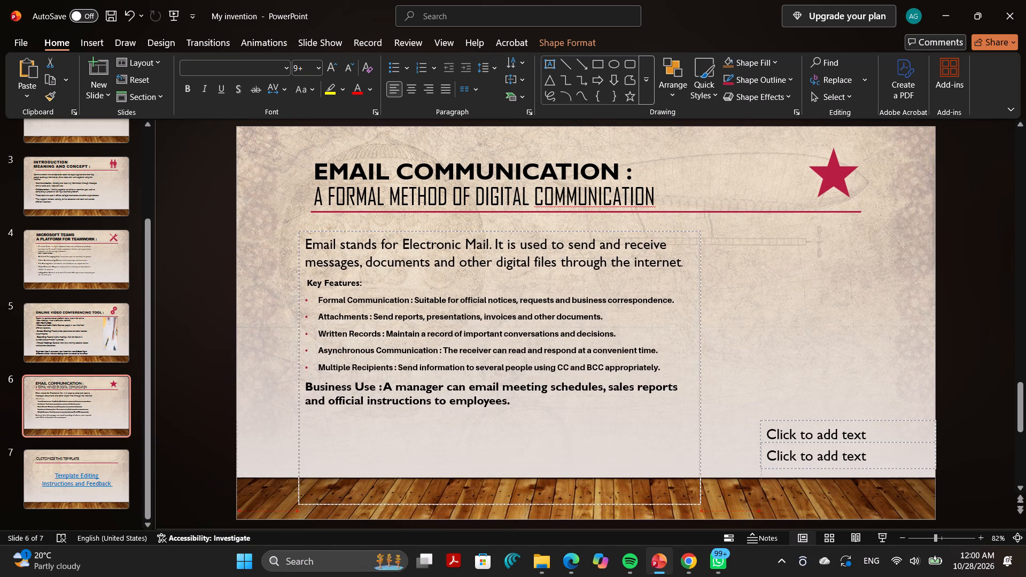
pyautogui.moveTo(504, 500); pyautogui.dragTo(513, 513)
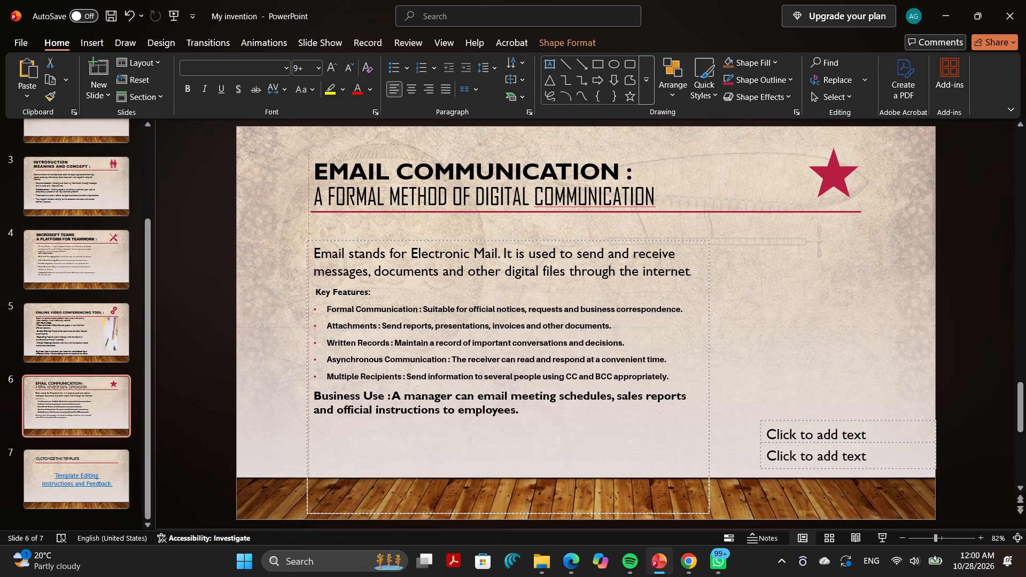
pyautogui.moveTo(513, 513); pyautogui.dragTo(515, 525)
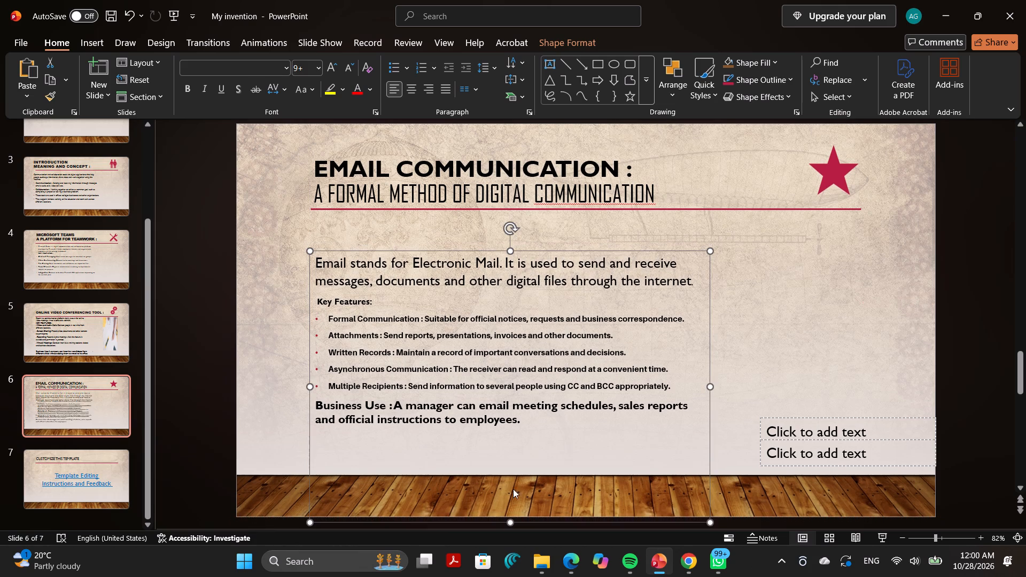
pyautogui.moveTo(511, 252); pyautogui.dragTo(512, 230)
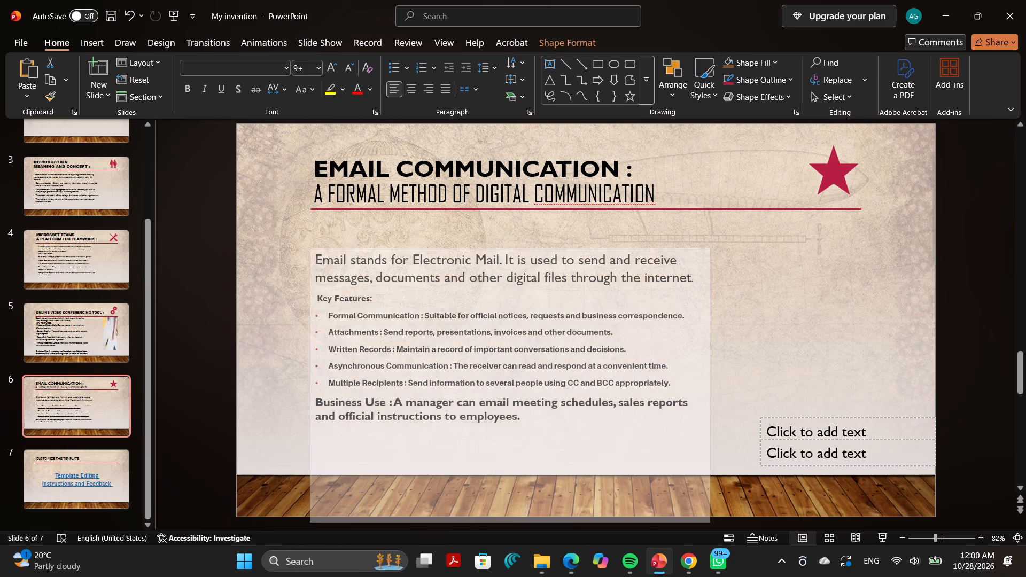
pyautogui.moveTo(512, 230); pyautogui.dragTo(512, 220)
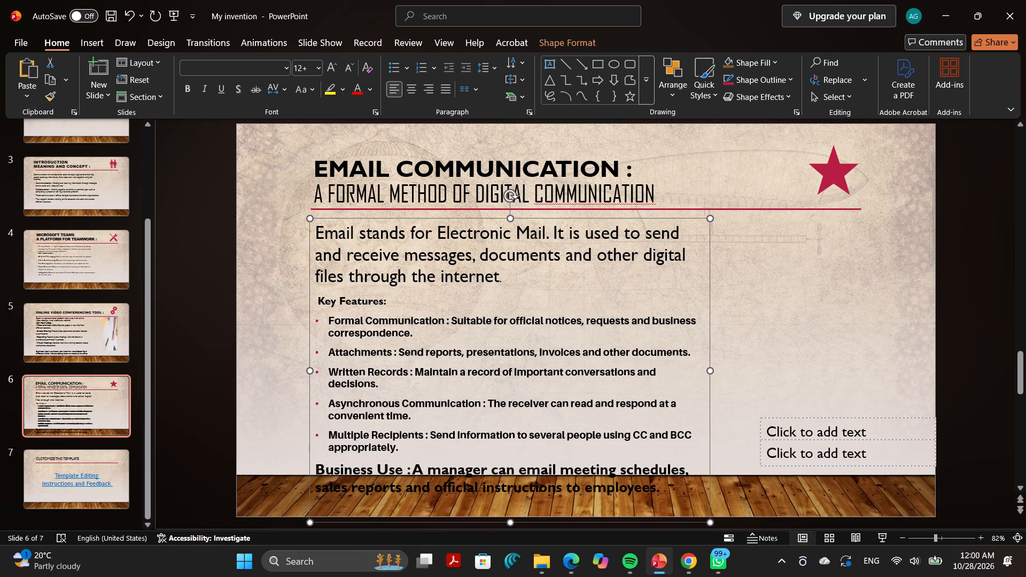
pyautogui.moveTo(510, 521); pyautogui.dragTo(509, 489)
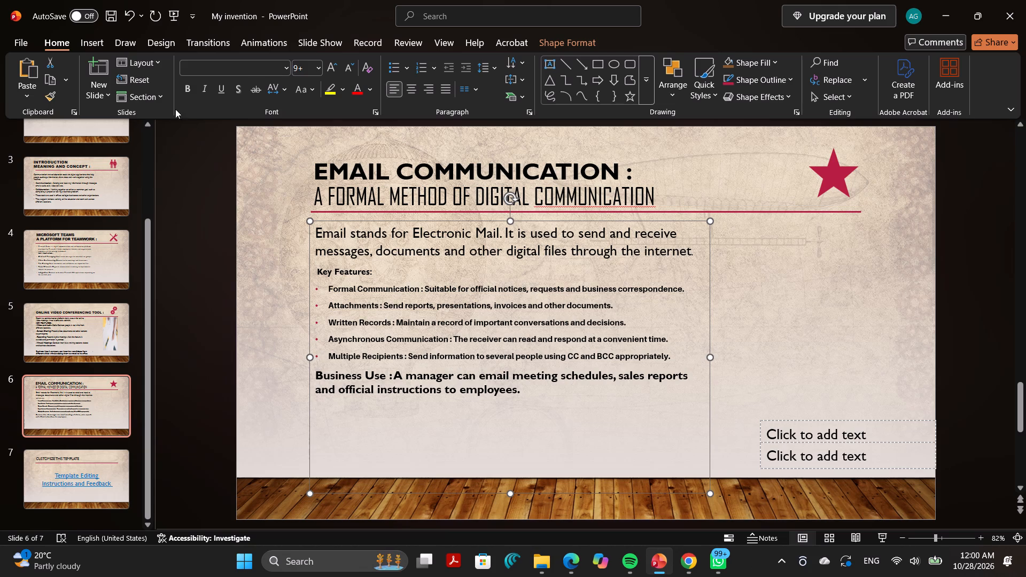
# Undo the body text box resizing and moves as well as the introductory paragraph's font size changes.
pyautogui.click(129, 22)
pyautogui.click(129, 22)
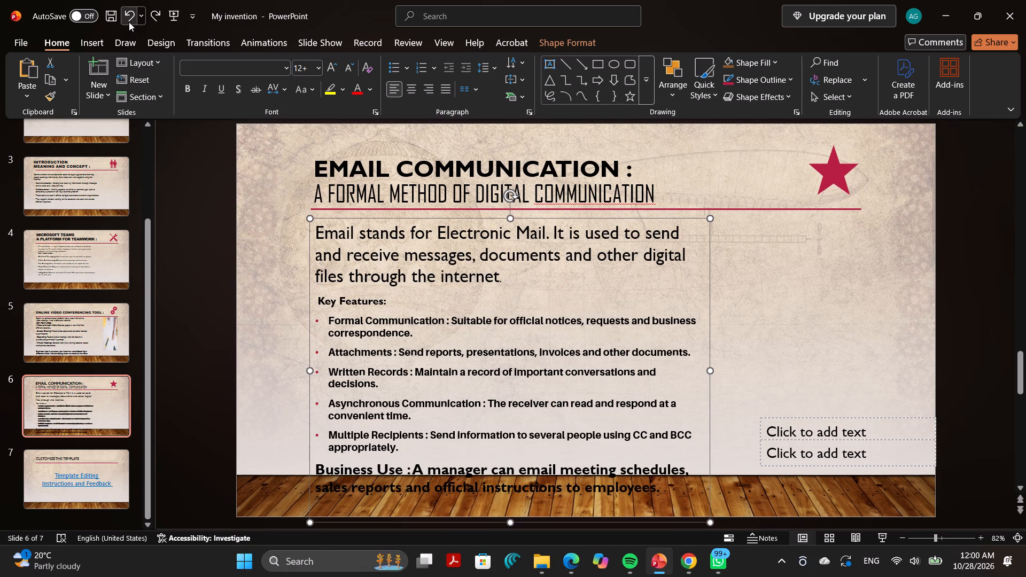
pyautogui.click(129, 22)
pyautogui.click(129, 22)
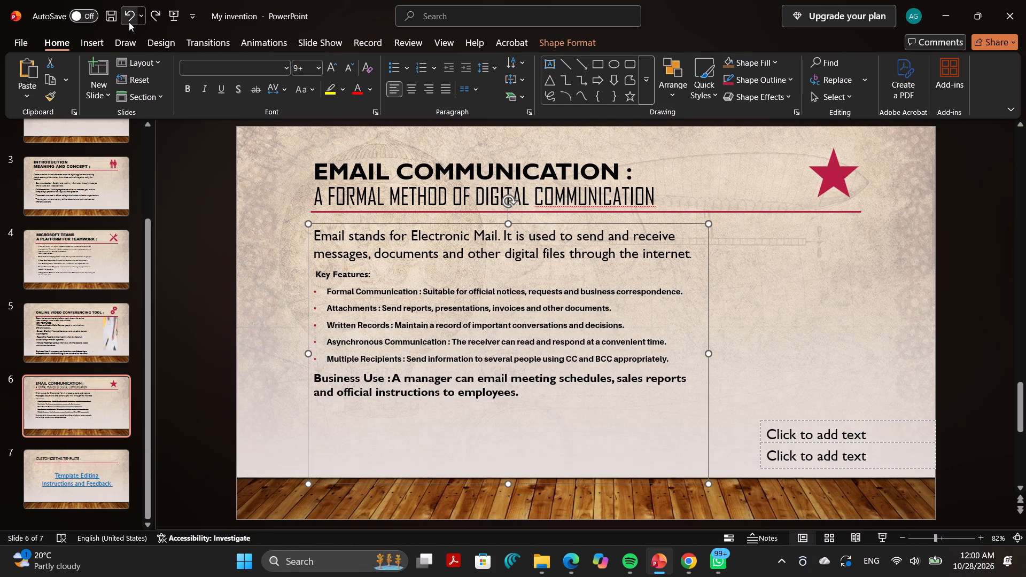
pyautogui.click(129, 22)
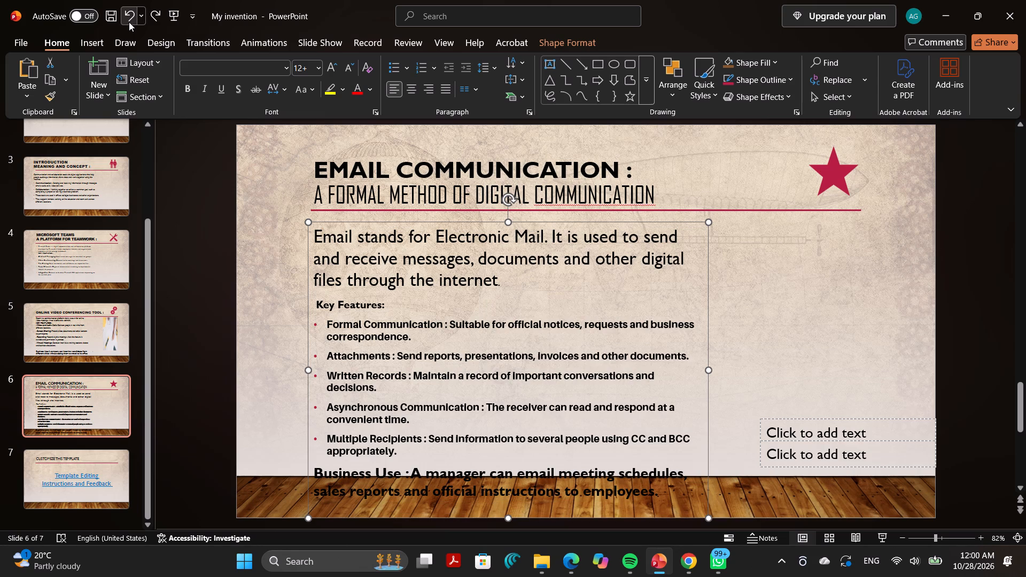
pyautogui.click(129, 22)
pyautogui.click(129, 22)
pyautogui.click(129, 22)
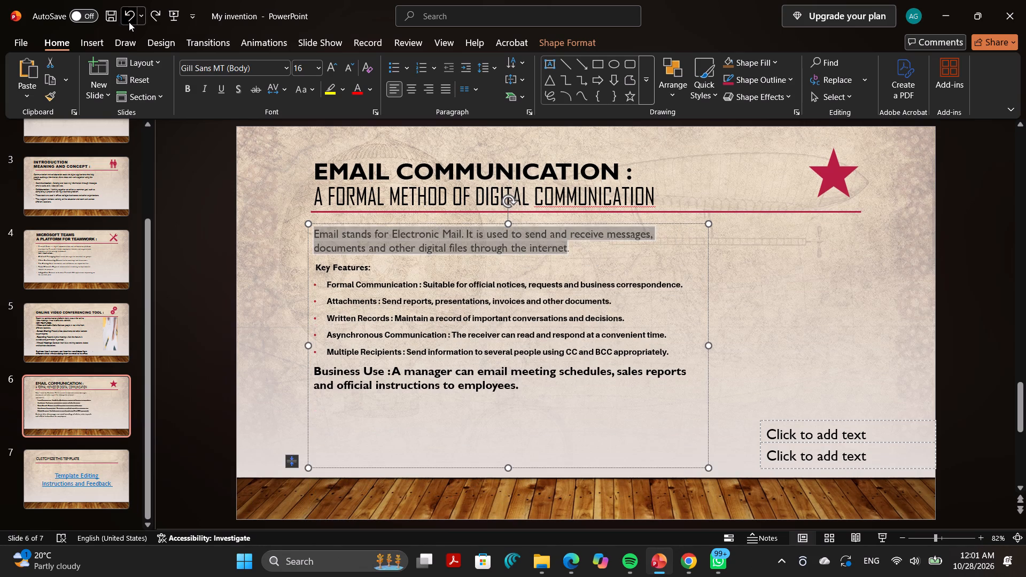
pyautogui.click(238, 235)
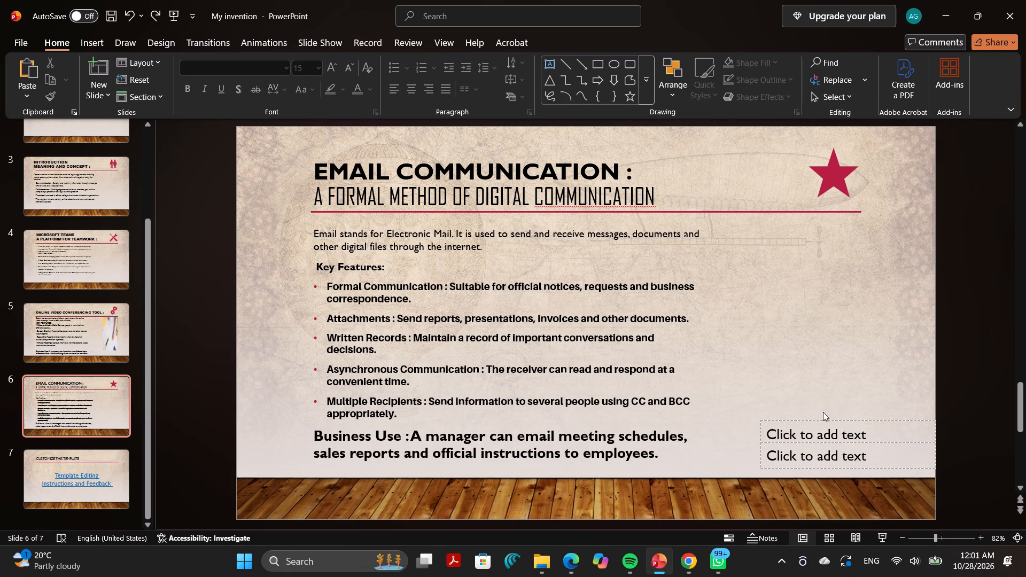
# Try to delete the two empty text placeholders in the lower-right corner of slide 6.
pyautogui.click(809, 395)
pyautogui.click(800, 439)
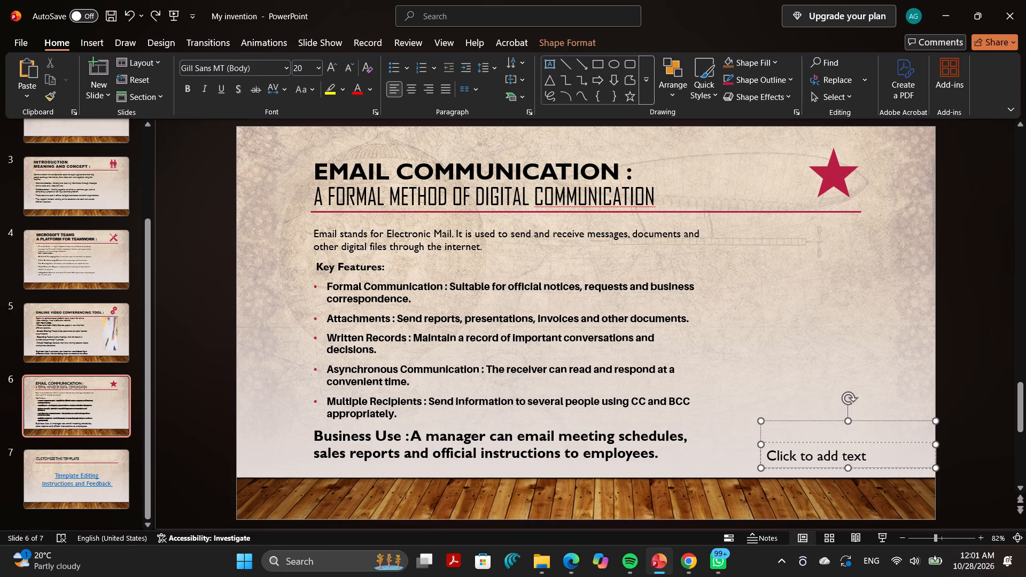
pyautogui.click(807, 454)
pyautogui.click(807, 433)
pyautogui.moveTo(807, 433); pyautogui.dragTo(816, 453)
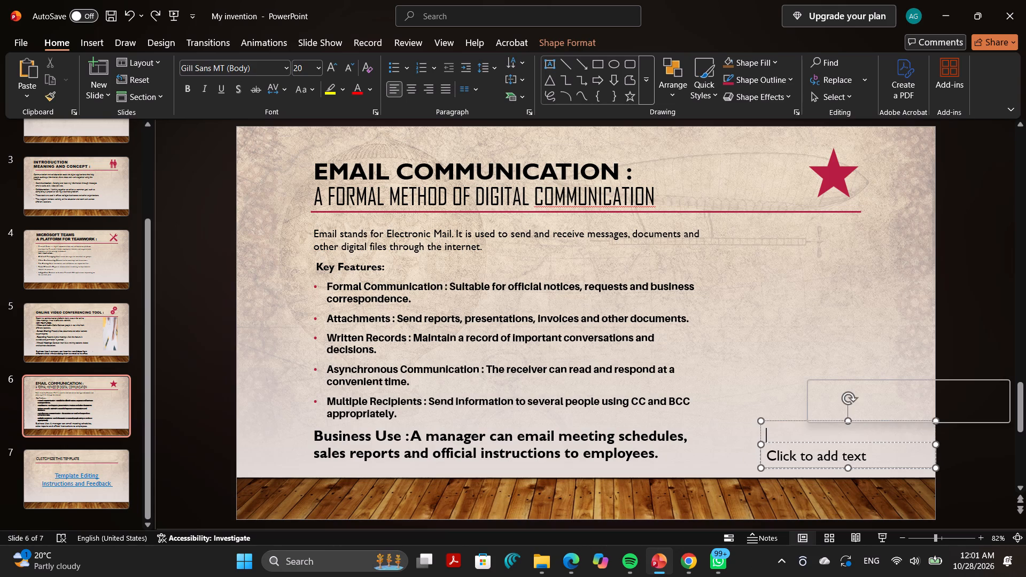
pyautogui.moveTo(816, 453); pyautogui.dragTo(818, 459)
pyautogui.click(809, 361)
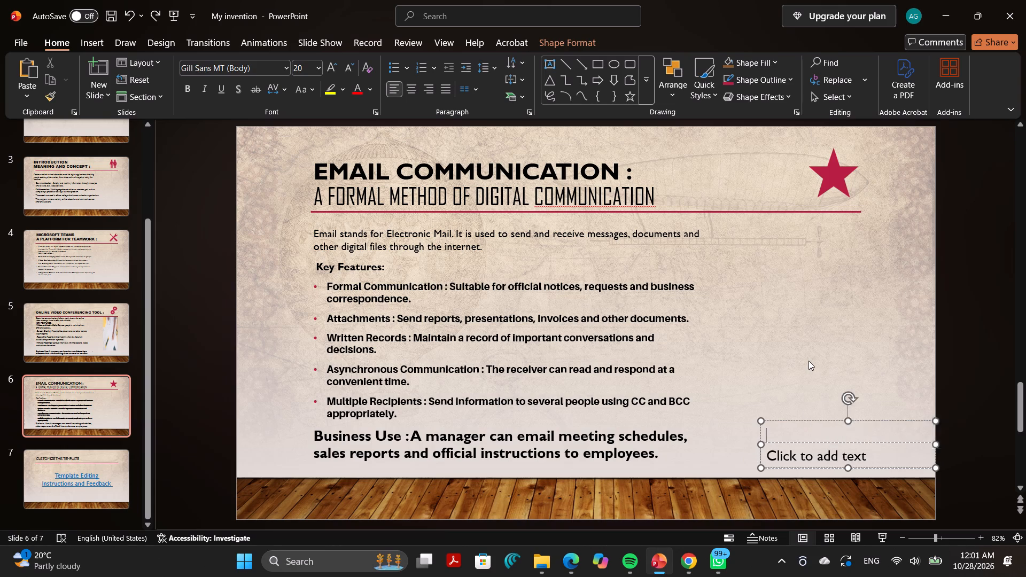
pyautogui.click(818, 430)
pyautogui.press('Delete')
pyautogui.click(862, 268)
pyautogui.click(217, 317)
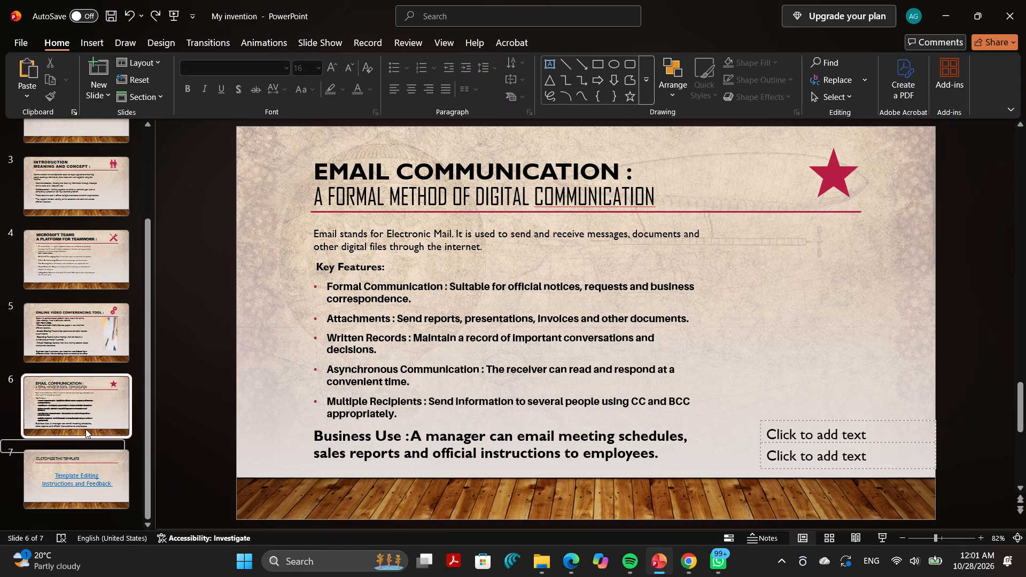
# Change the layout of slide 7, "Customize this template", to Title and Content.
pyautogui.click(95, 463)
pyautogui.scroll(-1, 95, 463)
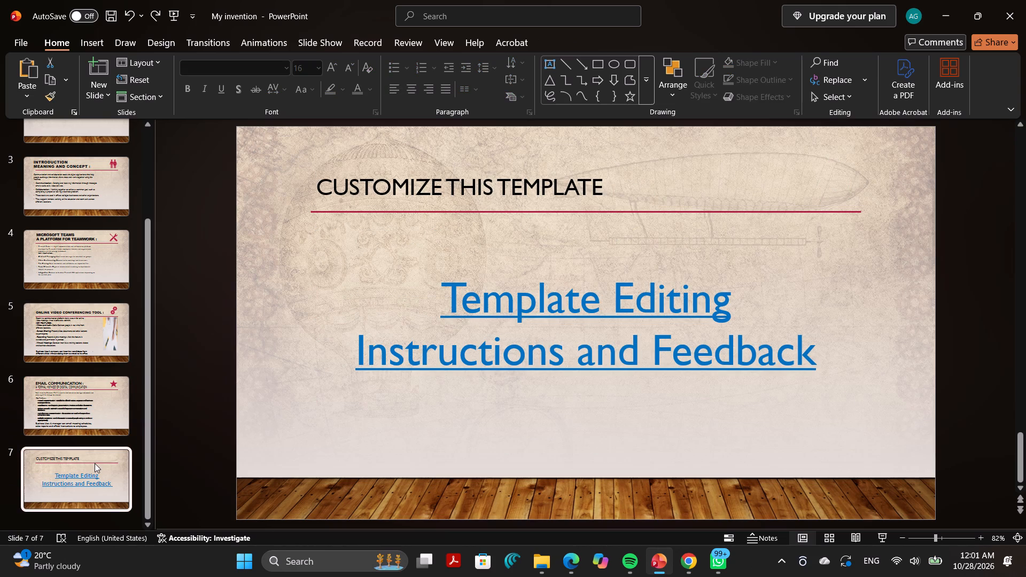
pyautogui.scroll(-1, 95, 463)
pyautogui.click(100, 418)
pyautogui.click(111, 456)
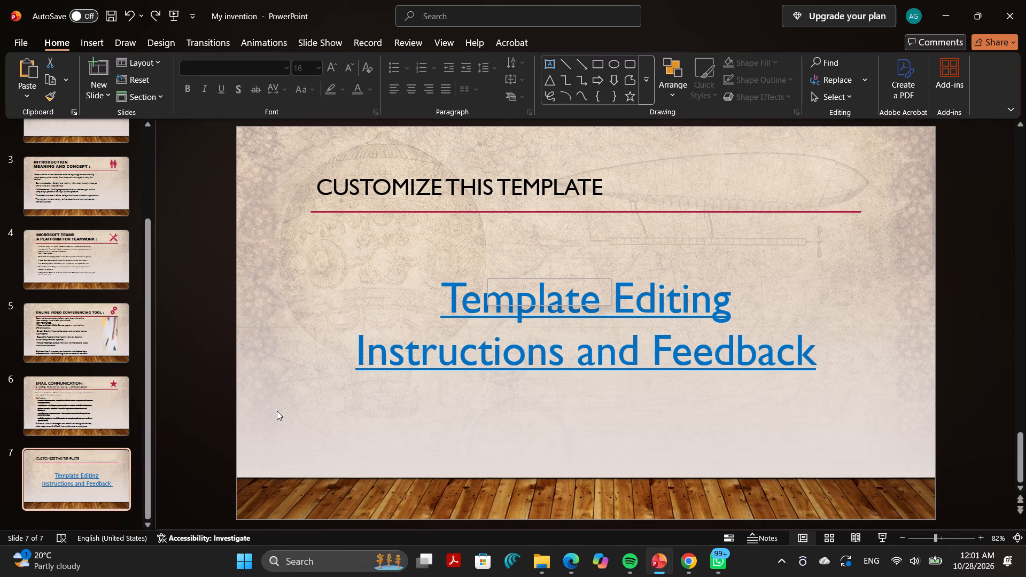
pyautogui.rightClick(124, 469)
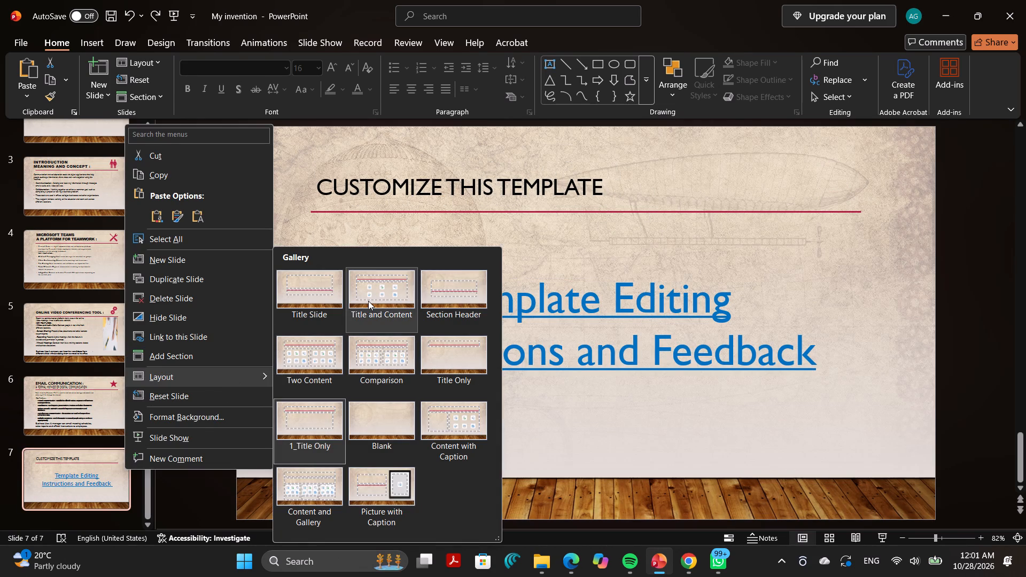
pyautogui.click(368, 301)
# Delete the "Template Editing Instructions and Feedback" link text and its bullet from the body of slide 7.
pyautogui.click(518, 247)
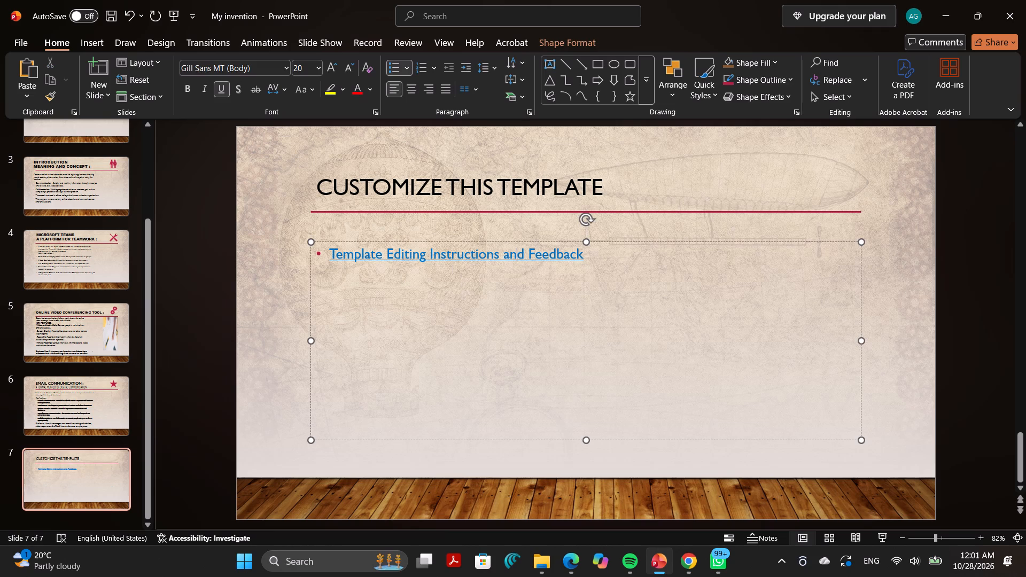
pyautogui.moveTo(616, 264); pyautogui.dragTo(247, 304)
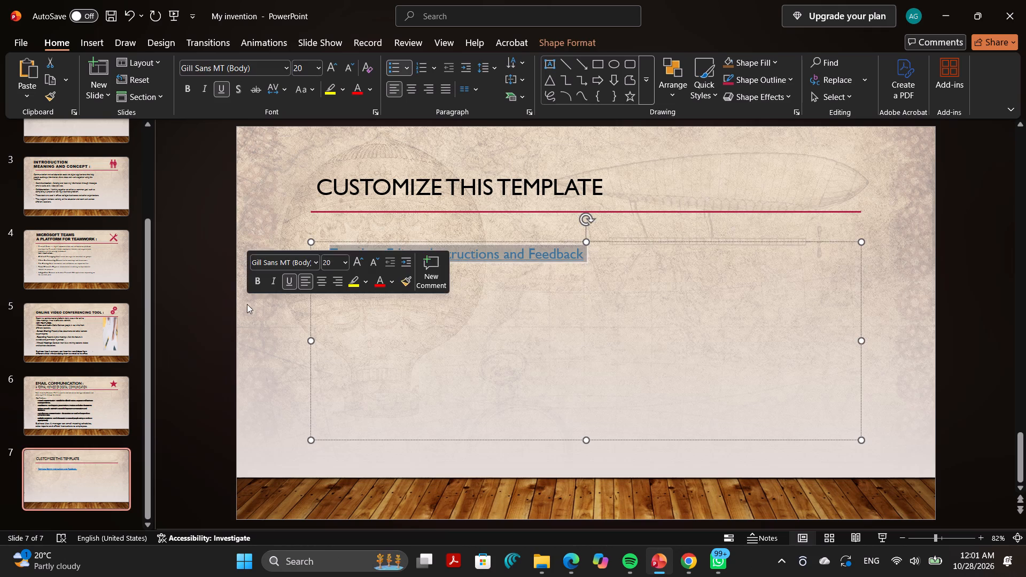
pyautogui.press('BackSpace')
pyautogui.write(']]]')
pyautogui.press('BackSpace')
pyautogui.press('BackSpace')
pyautogui.press('BackSpace')
pyautogui.press('BackSpace')
pyautogui.press('BackSpace')
pyautogui.press('BackSpace')
pyautogui.press('BackSpace')
pyautogui.press('BackSpace')
pyautogui.press('BackSpace')
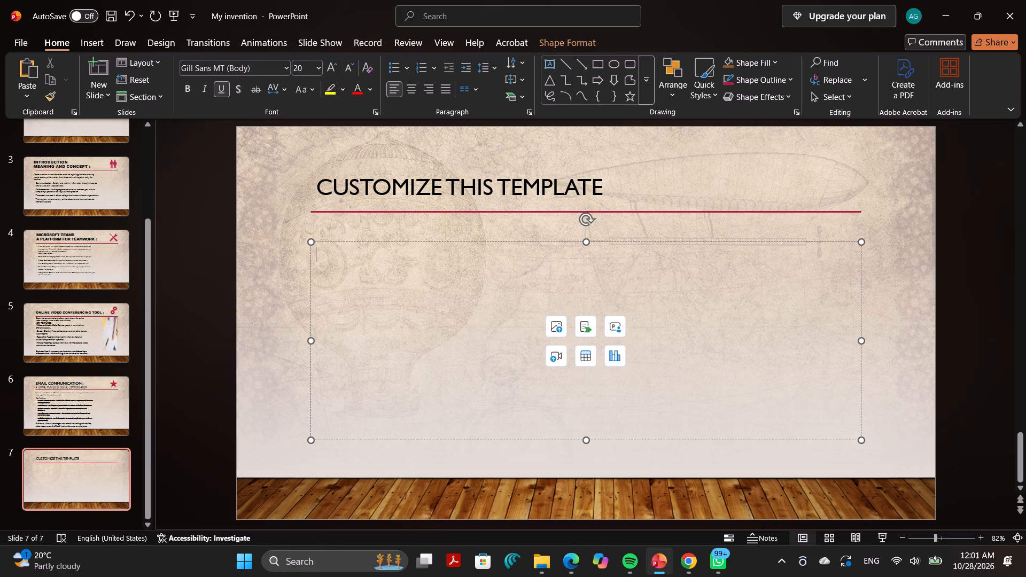
# Clear the title text "Customize this template" from slide 7.
pyautogui.click(618, 191)
pyautogui.press('BackSpace')
pyautogui.press('BackSpace')
pyautogui.press('BackSpace')
pyautogui.press('BackSpace')
pyautogui.press('BackSpace')
pyautogui.press('BackSpace')
pyautogui.press('BackSpace')
pyautogui.press('BackSpace')
pyautogui.press('BackSpace')
pyautogui.press('BackSpace')
pyautogui.press('BackSpace')
pyautogui.press('BackSpace')
pyautogui.press('BackSpace')
pyautogui.press('BackSpace')
pyautogui.press('BackSpace')
pyautogui.press('BackSpace')
pyautogui.press('BackSpace')
pyautogui.press('BackSpace')
pyautogui.press('BackSpace')
pyautogui.press('BackSpace')
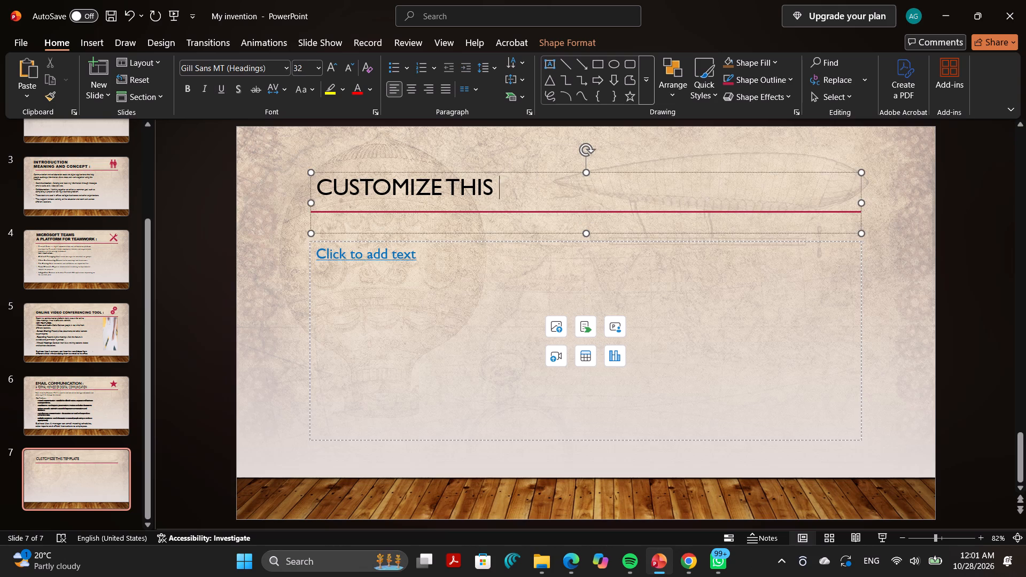
pyautogui.click(700, 575)
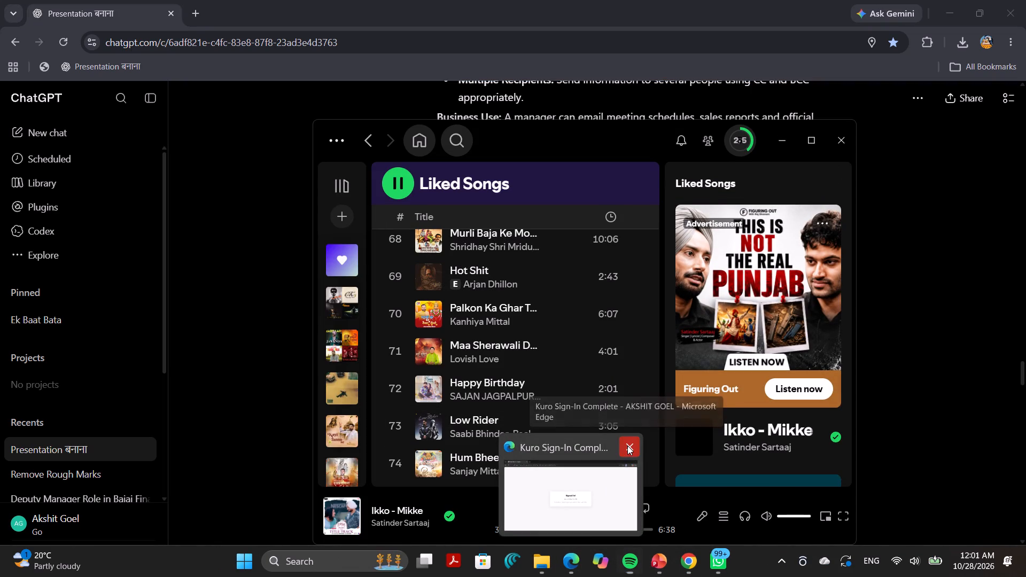
pyautogui.click(632, 556)
pyautogui.click(662, 574)
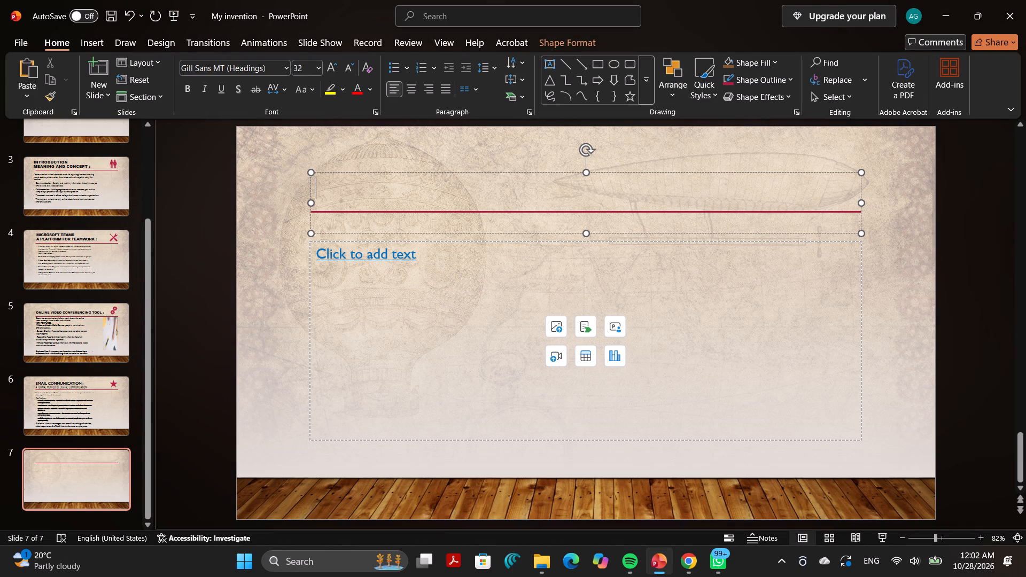
pyautogui.write('online meetings')
pyautogui.press('space')
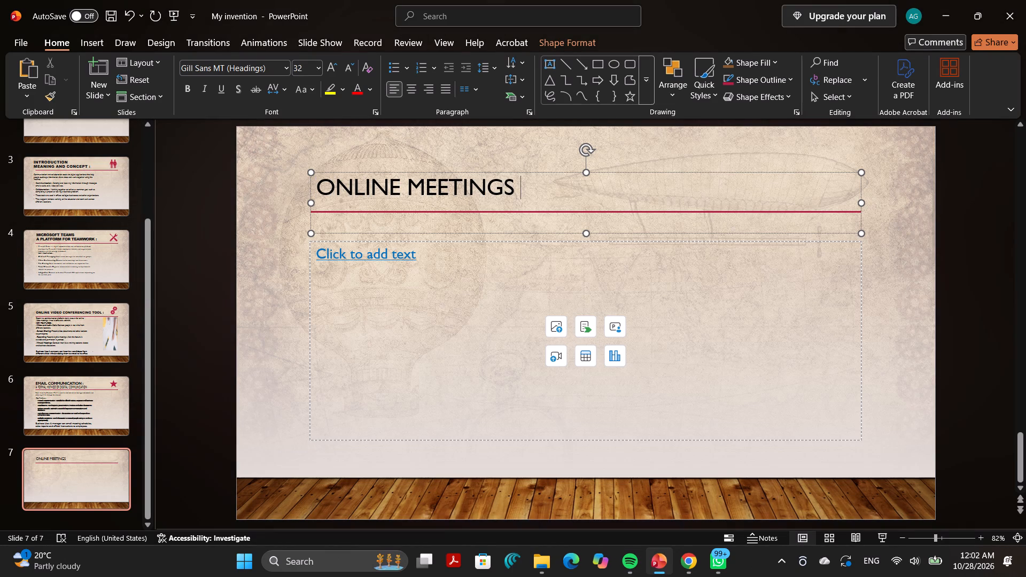
pyautogui.press('Return')
pyautogui.write('meanings , process')
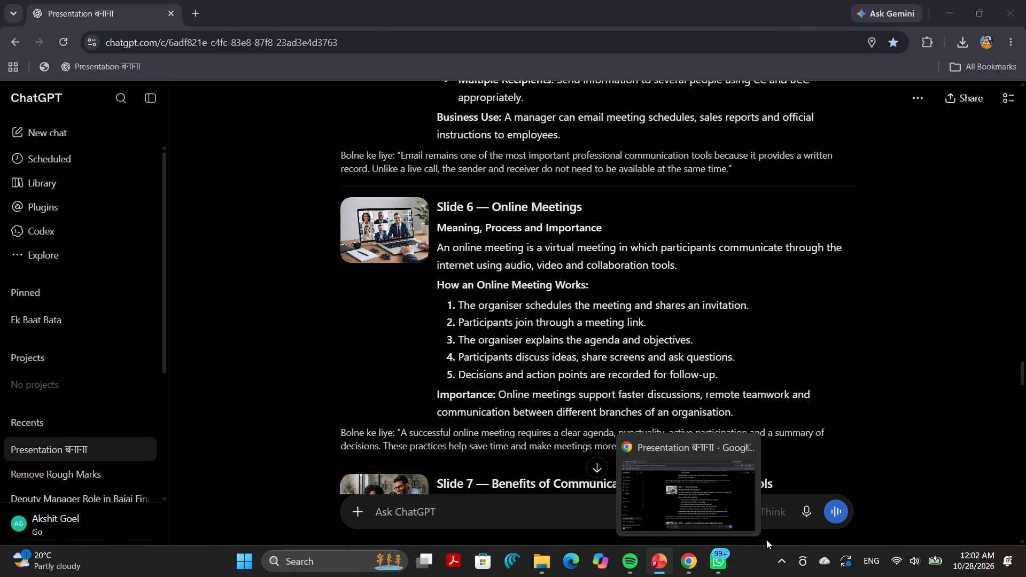
pyautogui.press('space')
pyautogui.write('and importance')
pyautogui.press('space')
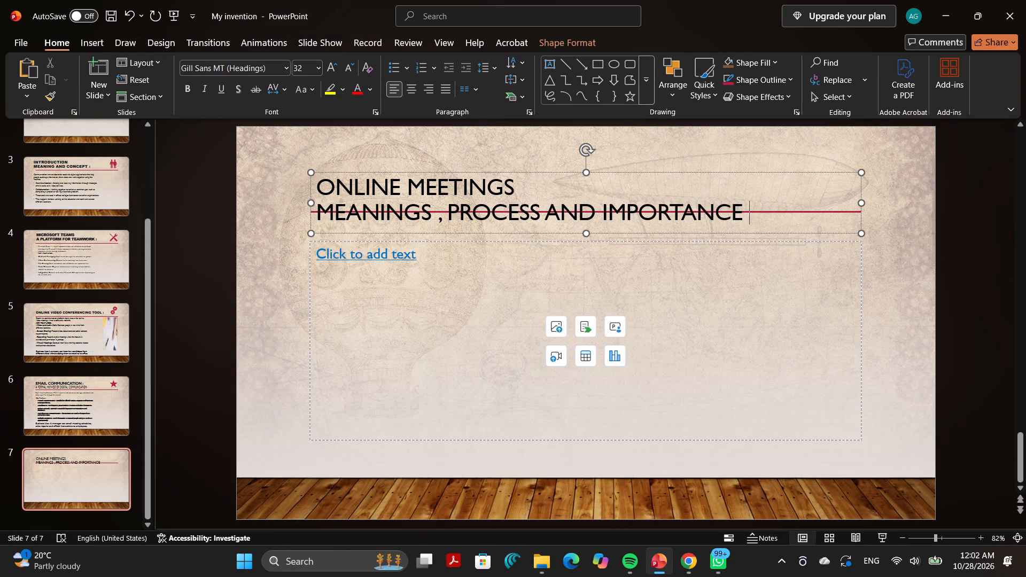
pyautogui.hotkey('shift', ':')
pyautogui.press('space')
pyautogui.press('BackSpace')
pyautogui.press('BackSpace')
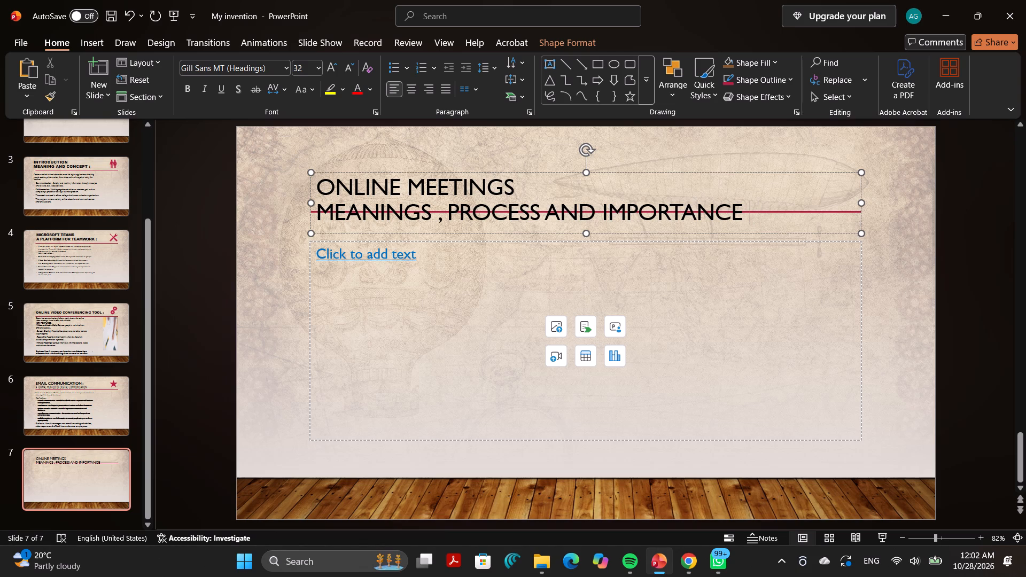
pyautogui.click(575, 199)
pyautogui.write(':')
pyautogui.press('space')
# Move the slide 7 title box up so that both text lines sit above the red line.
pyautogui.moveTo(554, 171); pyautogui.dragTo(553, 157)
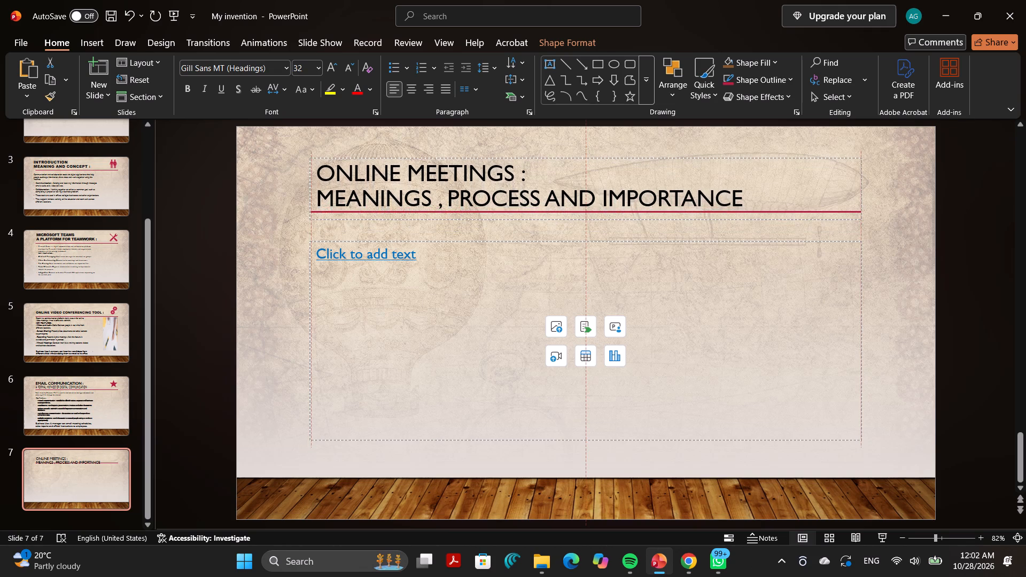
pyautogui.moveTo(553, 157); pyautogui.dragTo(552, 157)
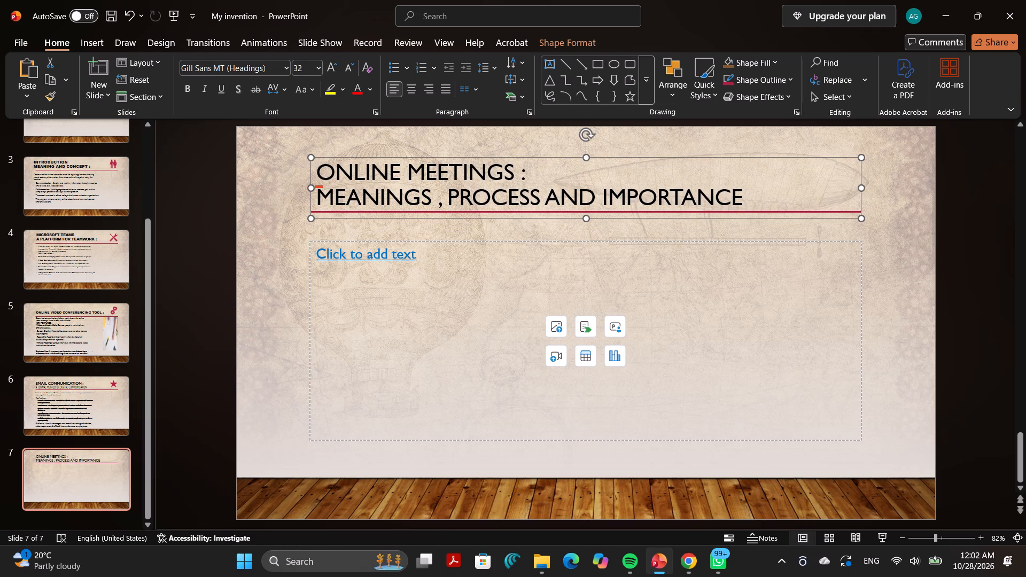
# Format both lines of the slide 7 title as bold Arial Black at size 32.
pyautogui.moveTo(318, 167); pyautogui.dragTo(737, 196)
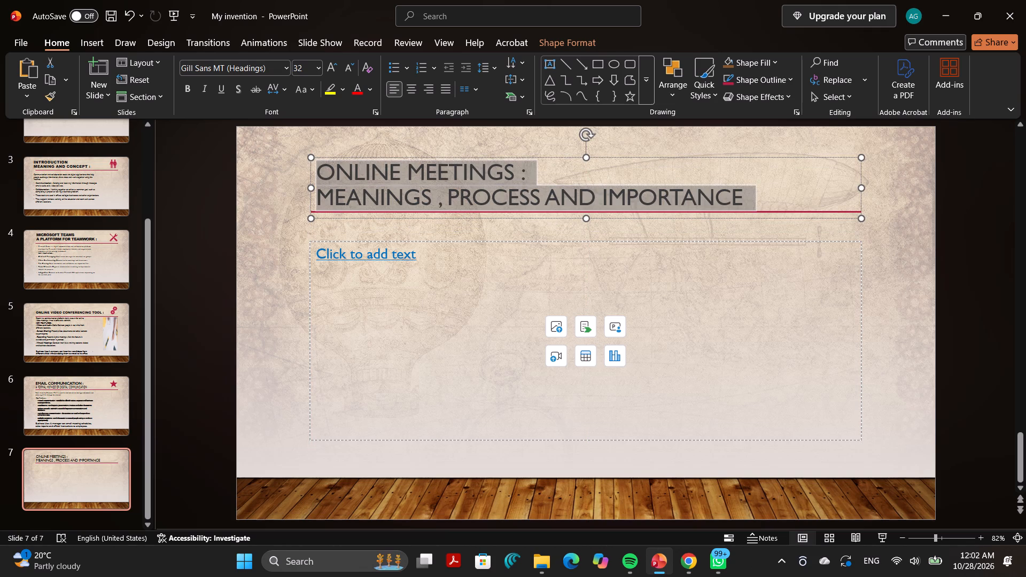
pyautogui.moveTo(737, 196); pyautogui.dragTo(741, 198)
pyautogui.click(747, 181)
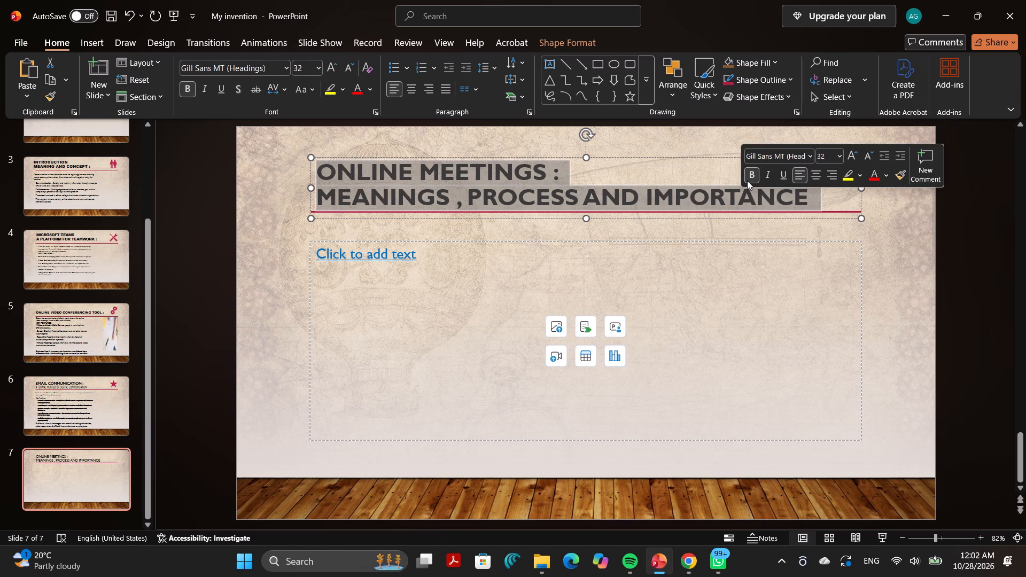
pyautogui.click(809, 158)
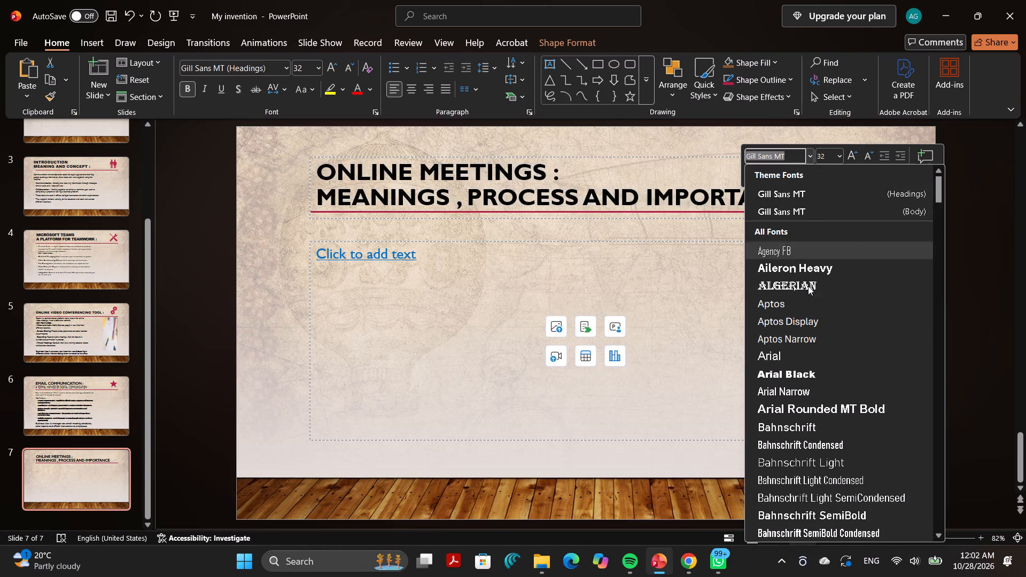
pyautogui.click(804, 370)
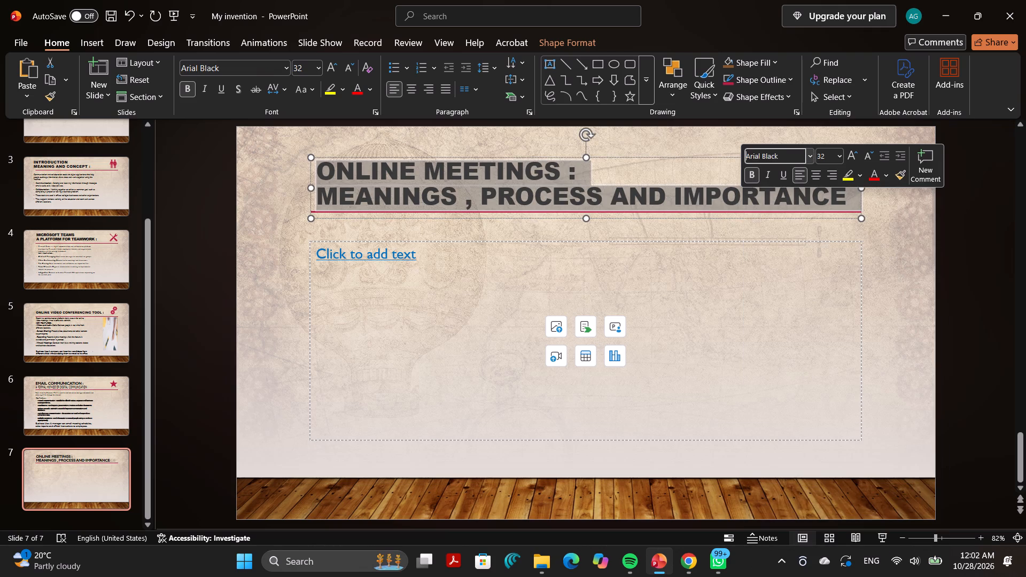
pyautogui.click(840, 153)
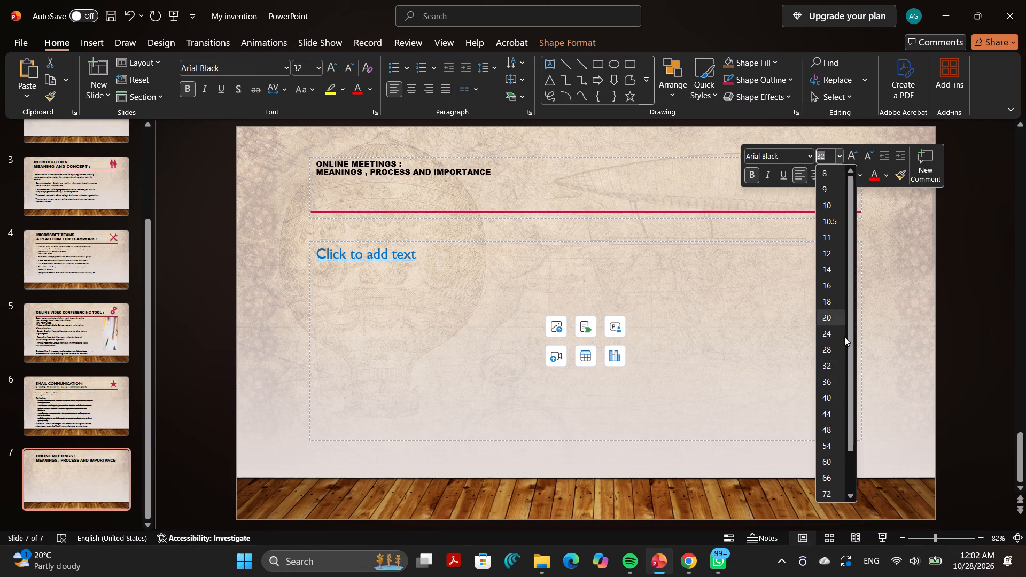
pyautogui.click(837, 370)
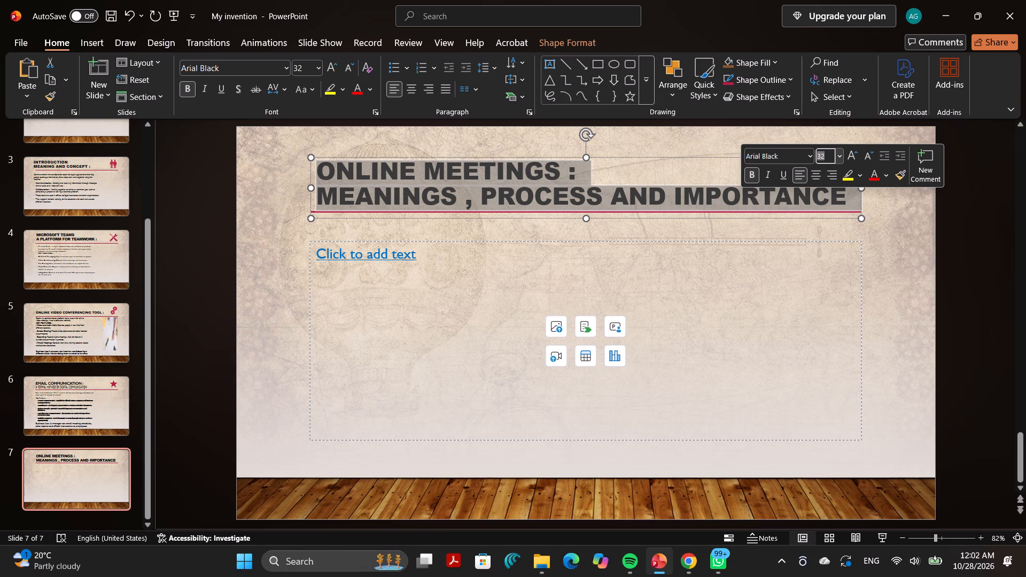
# Correct the comma spacing in the title's second line to read "MEANINGS, PROCESS AND IMPORTANCE".
pyautogui.click(700, 281)
pyautogui.click(465, 201)
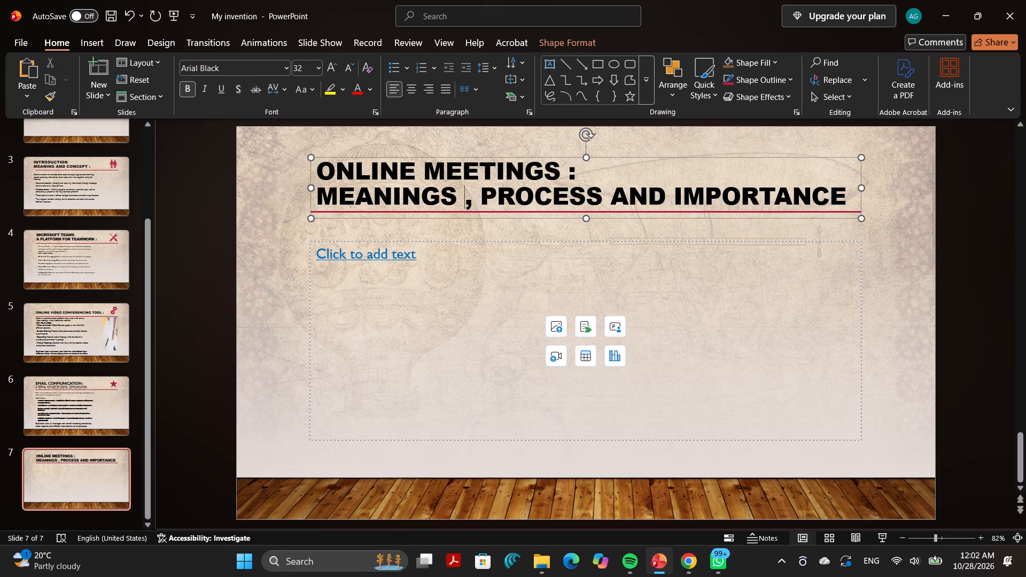
pyautogui.press('BackSpace')
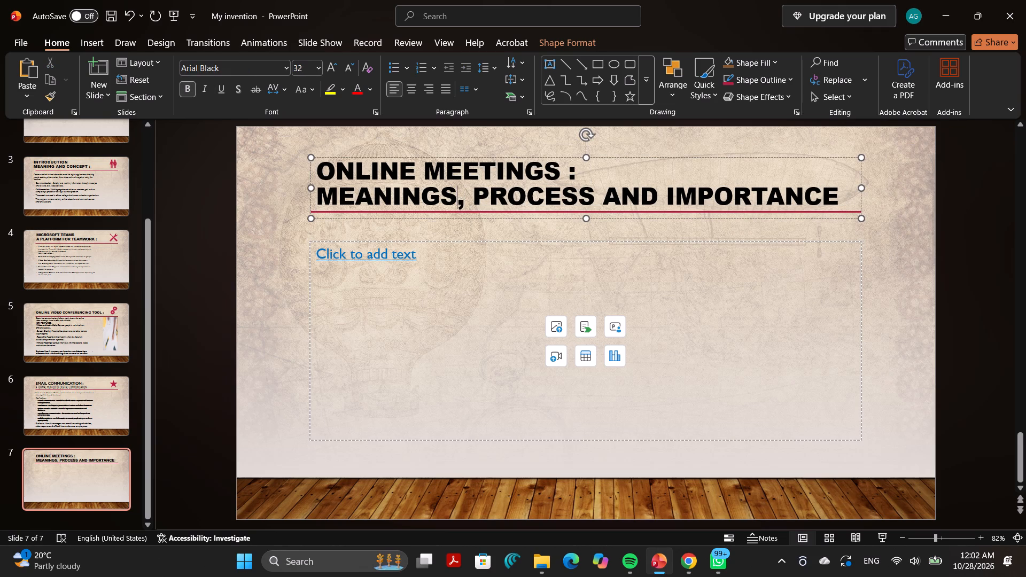
pyautogui.click(467, 201)
pyautogui.press('Right')
pyautogui.press('BackSpace')
pyautogui.click(215, 207)
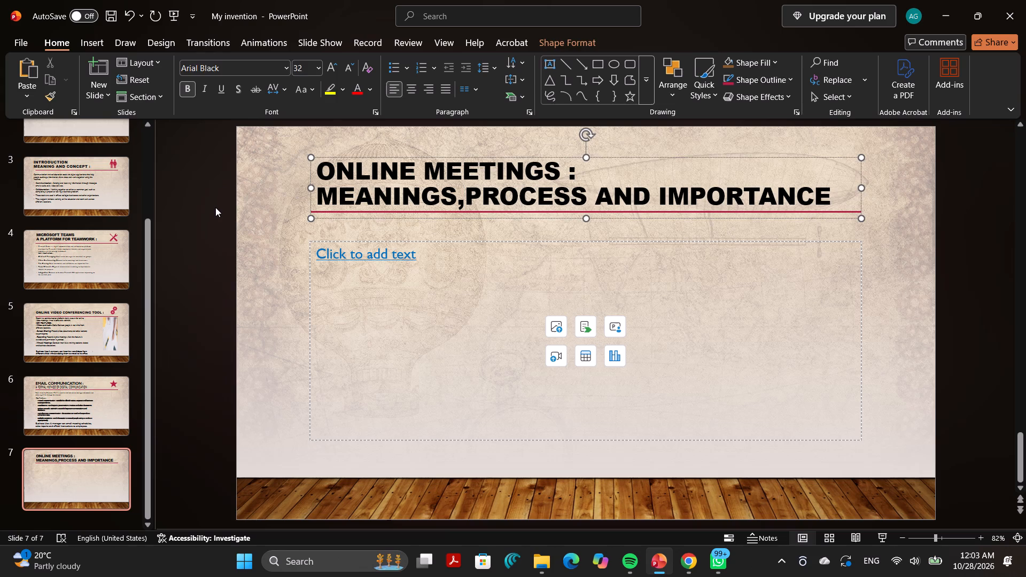
pyautogui.click(462, 199)
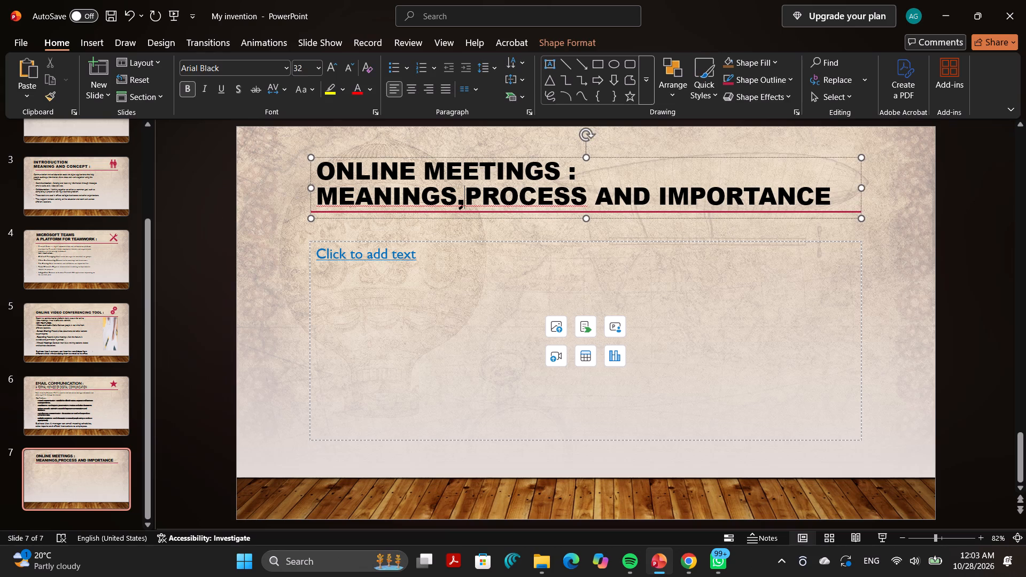
pyautogui.press('space')
pyautogui.click(457, 195)
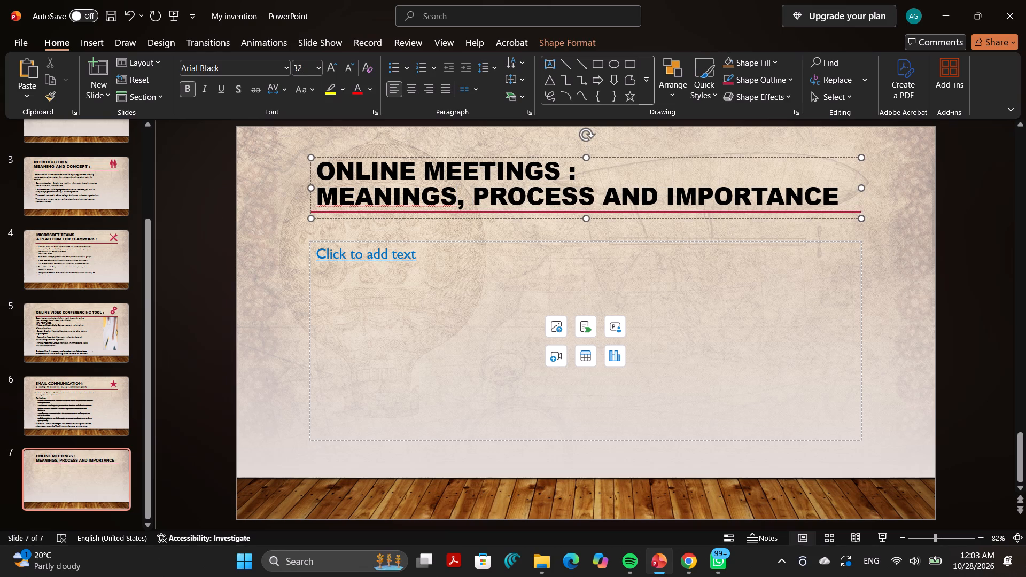
pyautogui.press('space')
pyautogui.press('BackSpace')
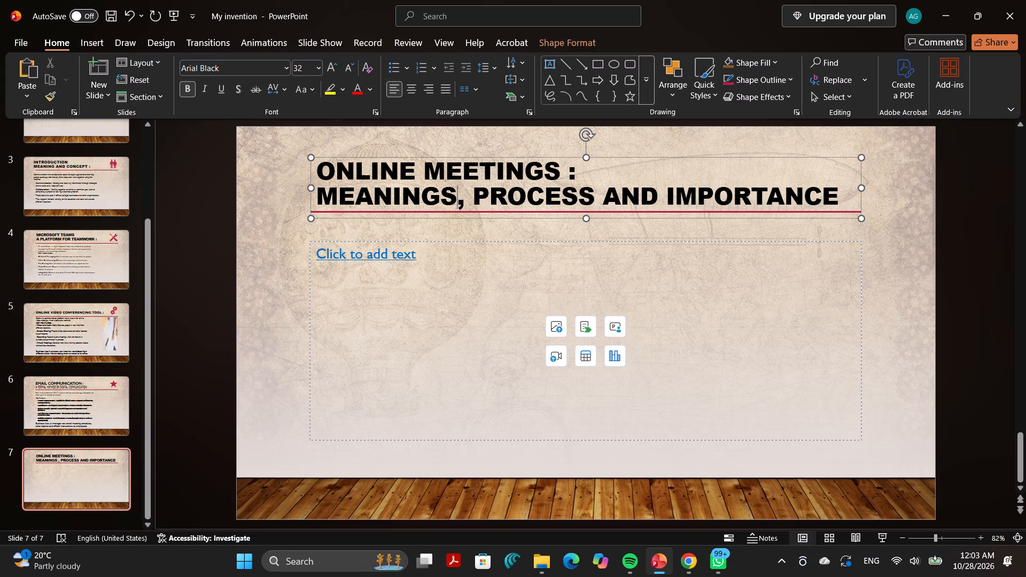
pyautogui.click(275, 192)
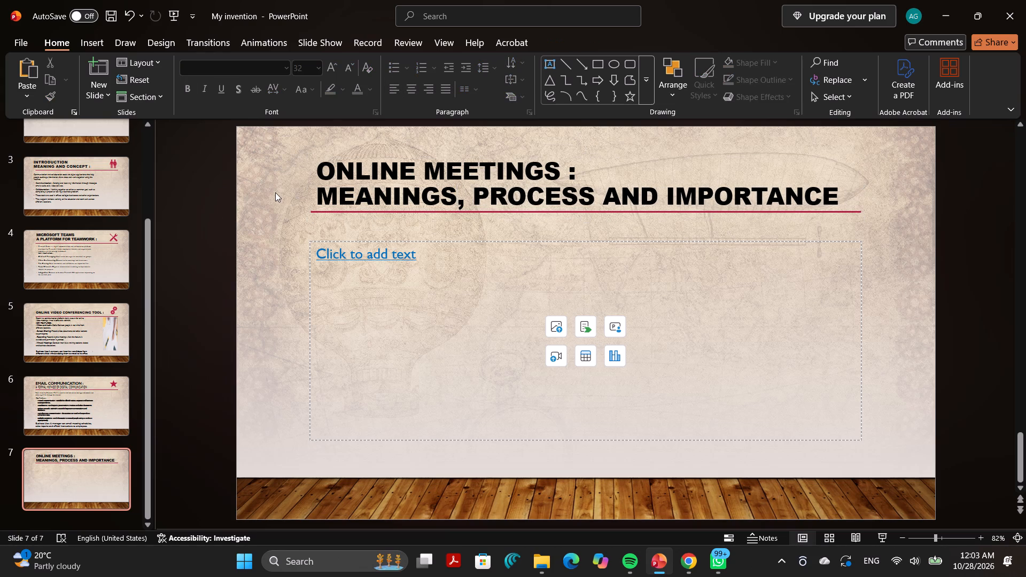
# Set the font colour of the empty body placeholder on slide 7 to black.
pyautogui.click(364, 279)
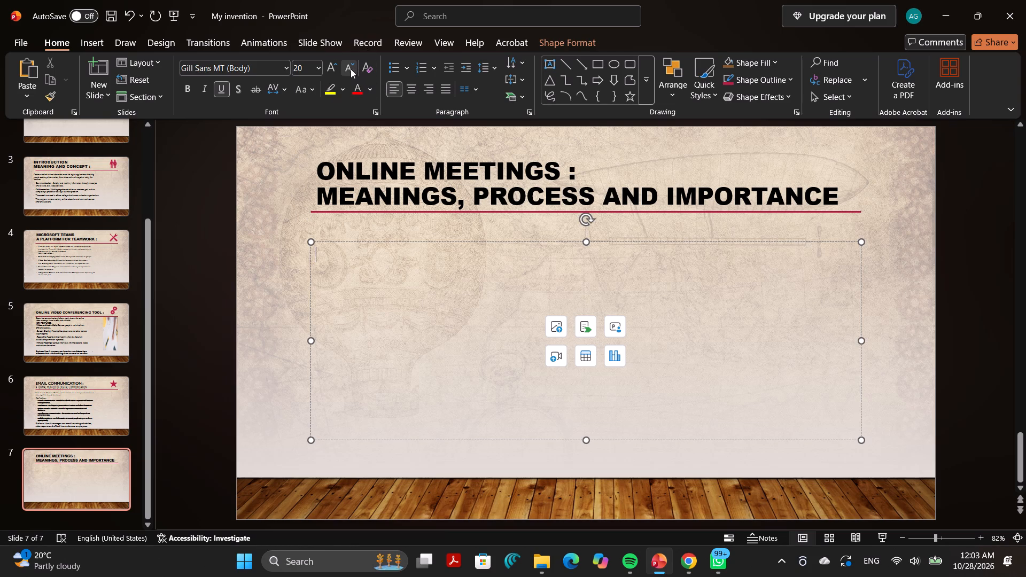
pyautogui.click(367, 90)
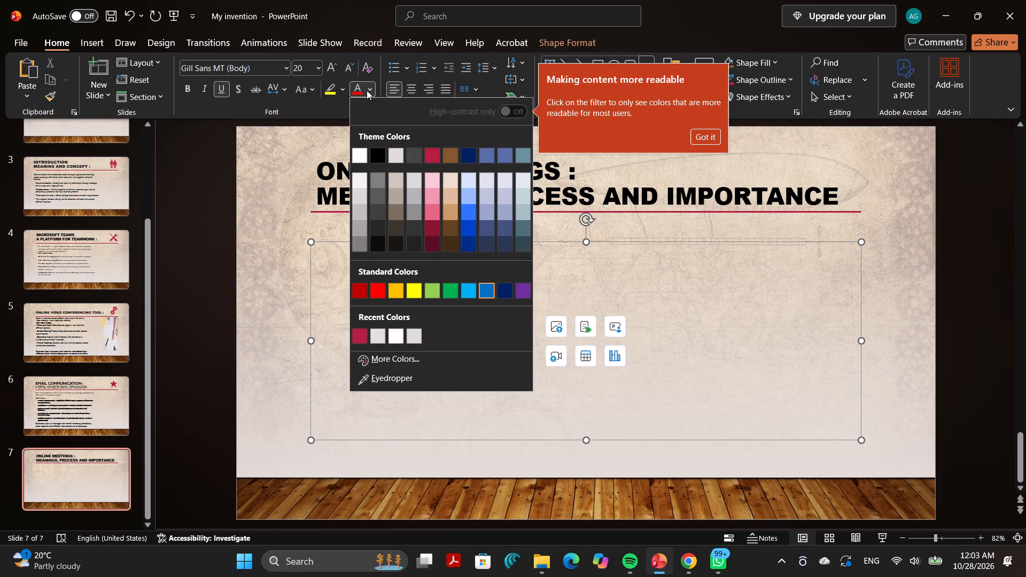
pyautogui.click(376, 154)
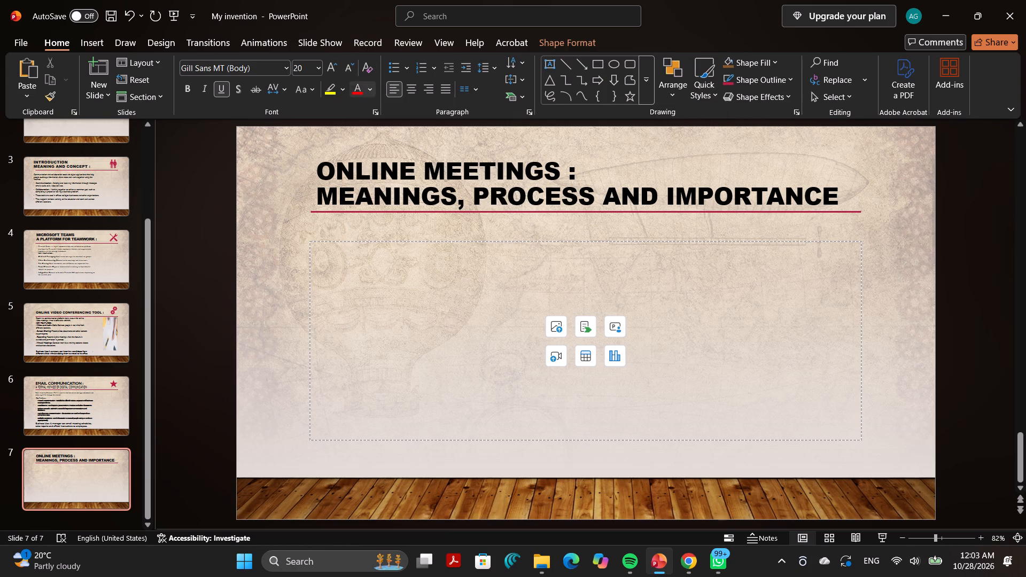
pyautogui.press('m')
pyautogui.press('BackSpace')
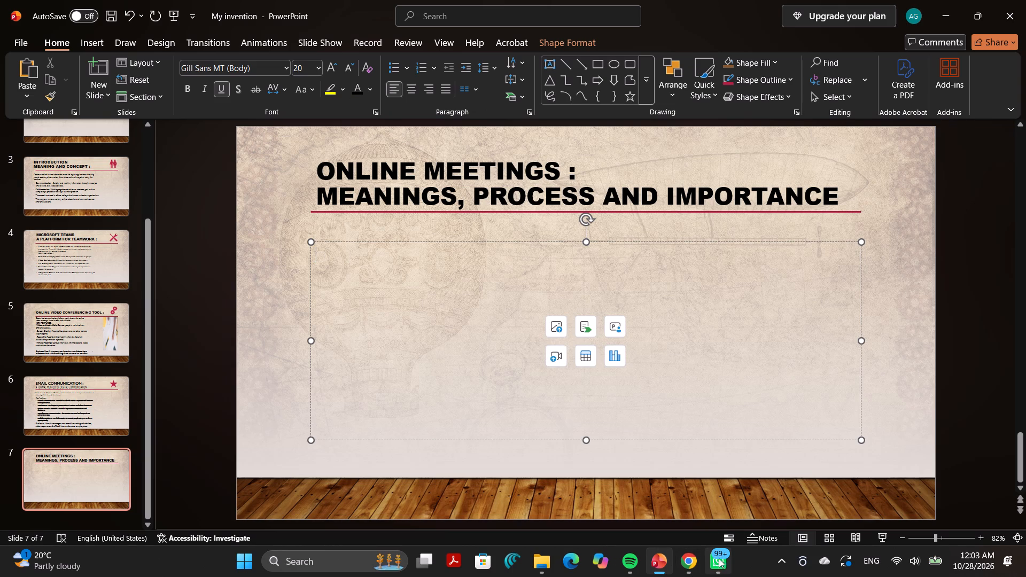
# Change the layout of slide 7 to Content with Caption.
pyautogui.rightClick(103, 490)
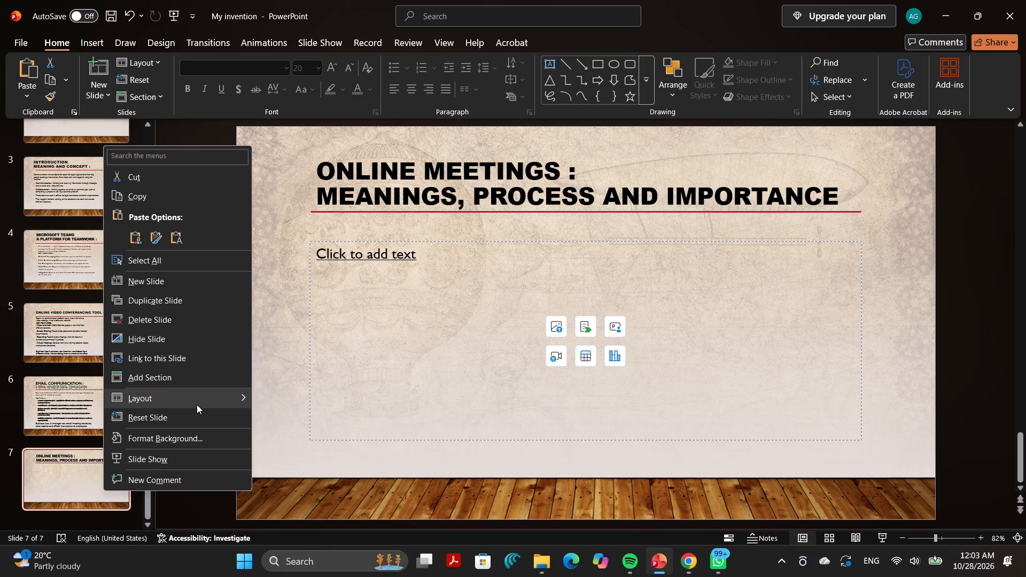
pyautogui.click(197, 404)
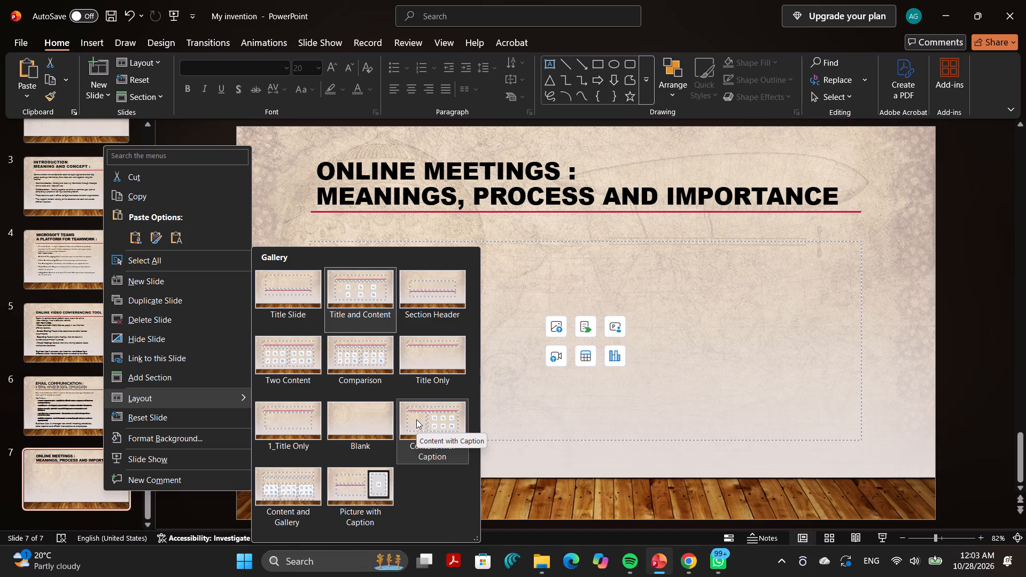
pyautogui.click(416, 419)
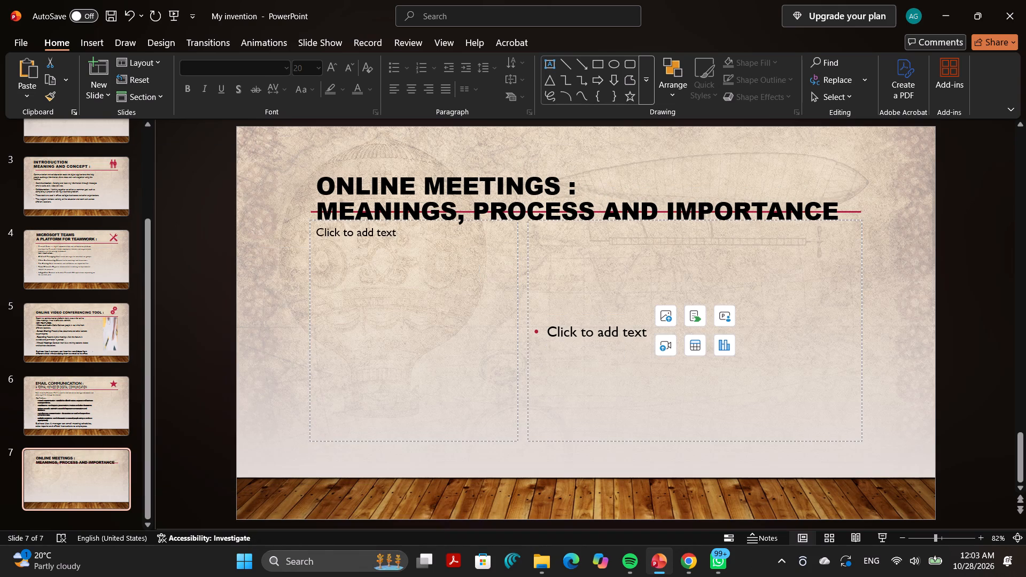
# Move the slide 7 title up so that both lines sit above the red divider line.
pyautogui.click(430, 192)
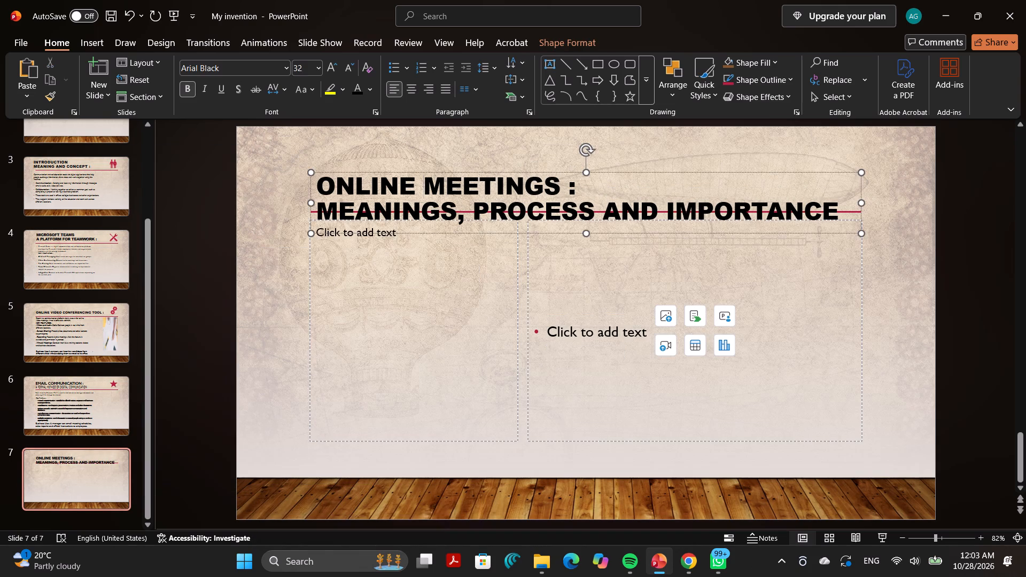
pyautogui.moveTo(433, 173); pyautogui.dragTo(433, 161)
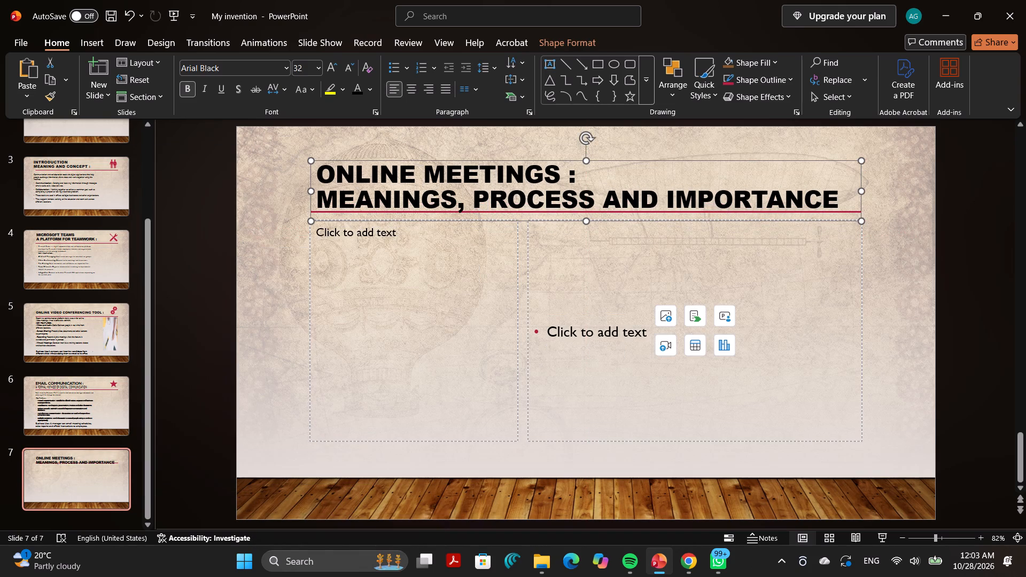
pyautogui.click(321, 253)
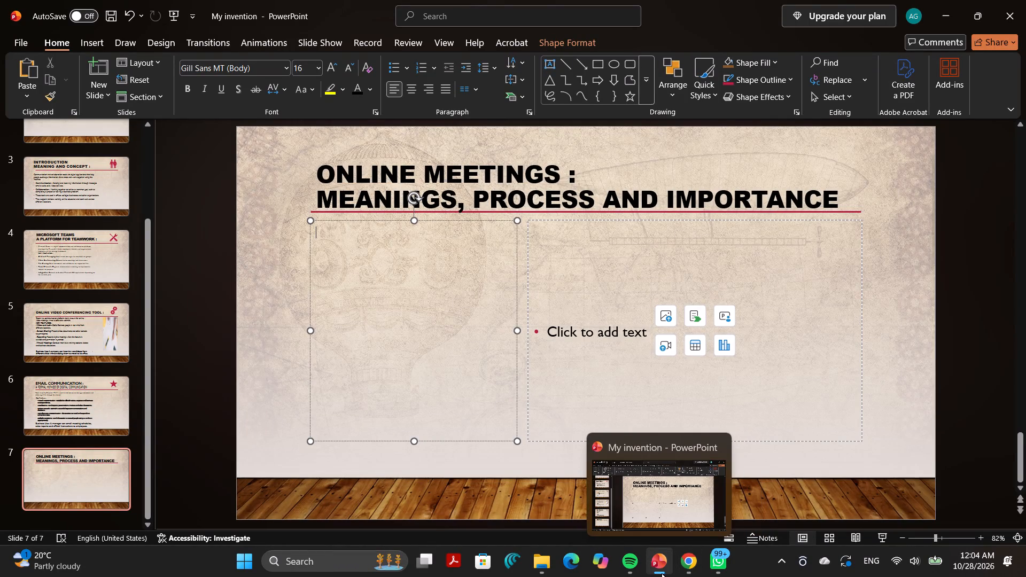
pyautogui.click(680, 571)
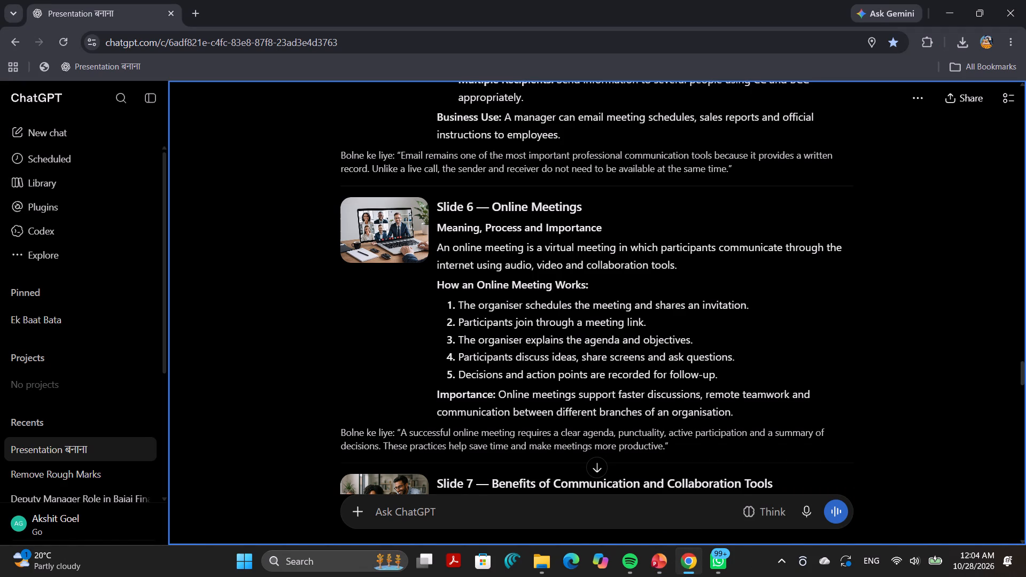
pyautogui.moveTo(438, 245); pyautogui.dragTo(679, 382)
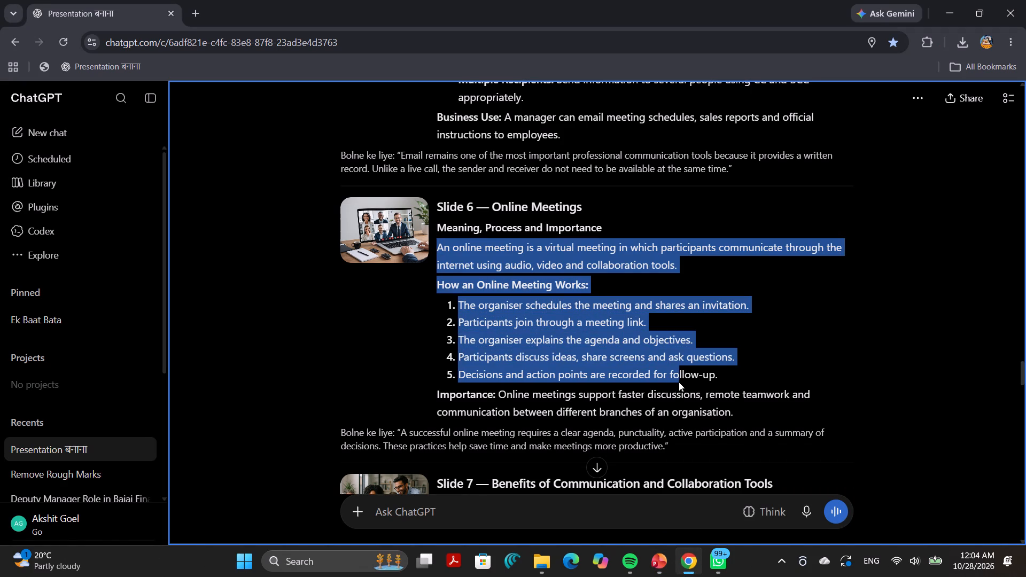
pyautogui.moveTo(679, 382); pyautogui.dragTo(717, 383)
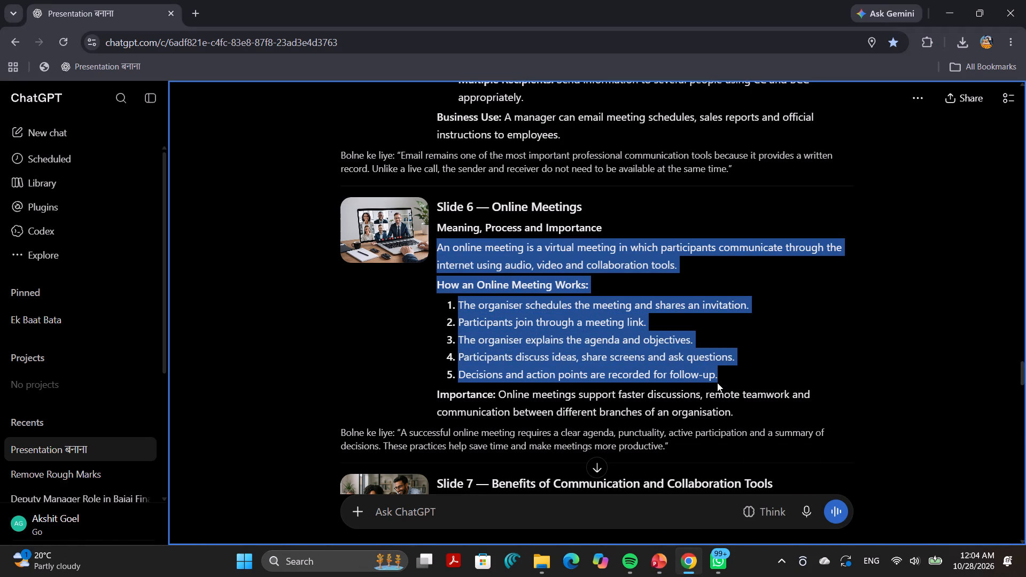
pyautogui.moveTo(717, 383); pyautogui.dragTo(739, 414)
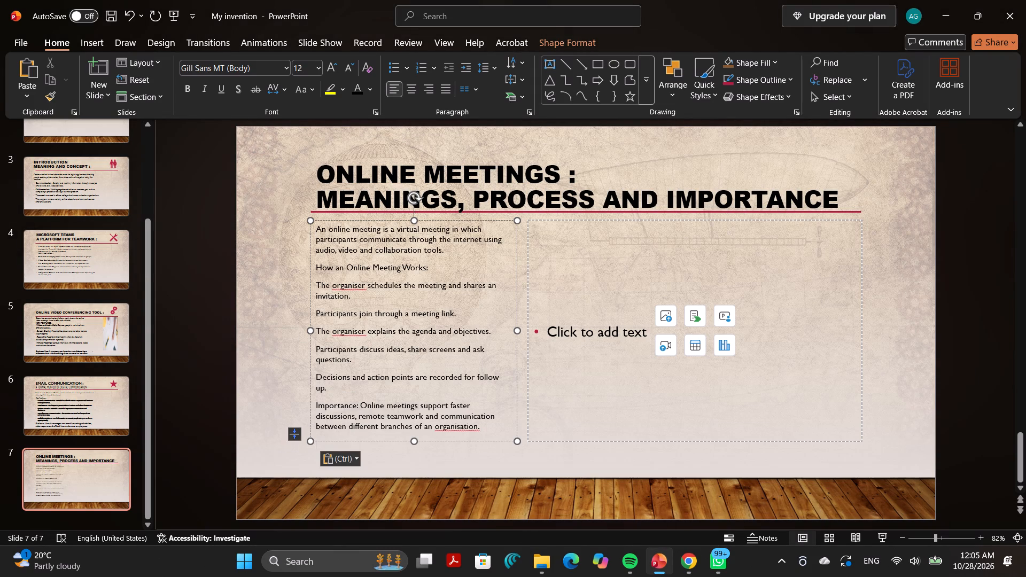
# Widen the caption text box on slide 7 rightward so it extends over the edge of the empty content placeholder.
pyautogui.moveTo(519, 331); pyautogui.dragTo(539, 333)
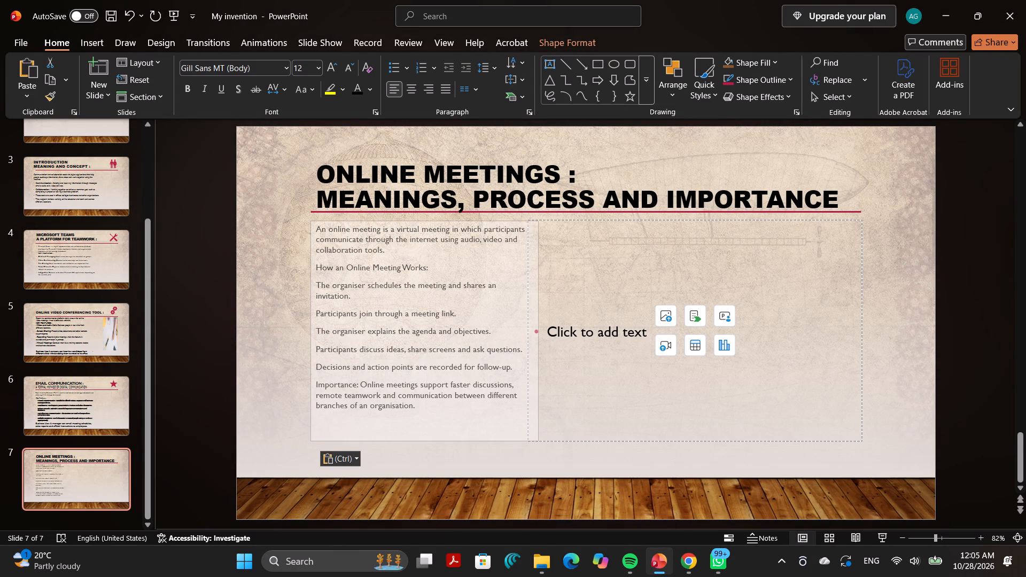
pyautogui.moveTo(539, 333); pyautogui.dragTo(572, 340)
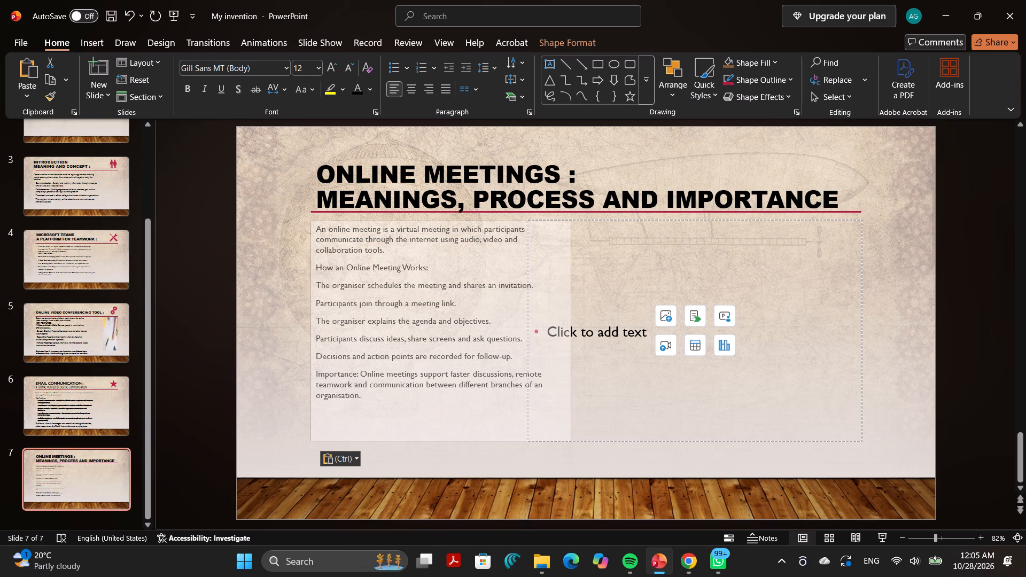
pyautogui.moveTo(572, 340); pyautogui.dragTo(576, 341)
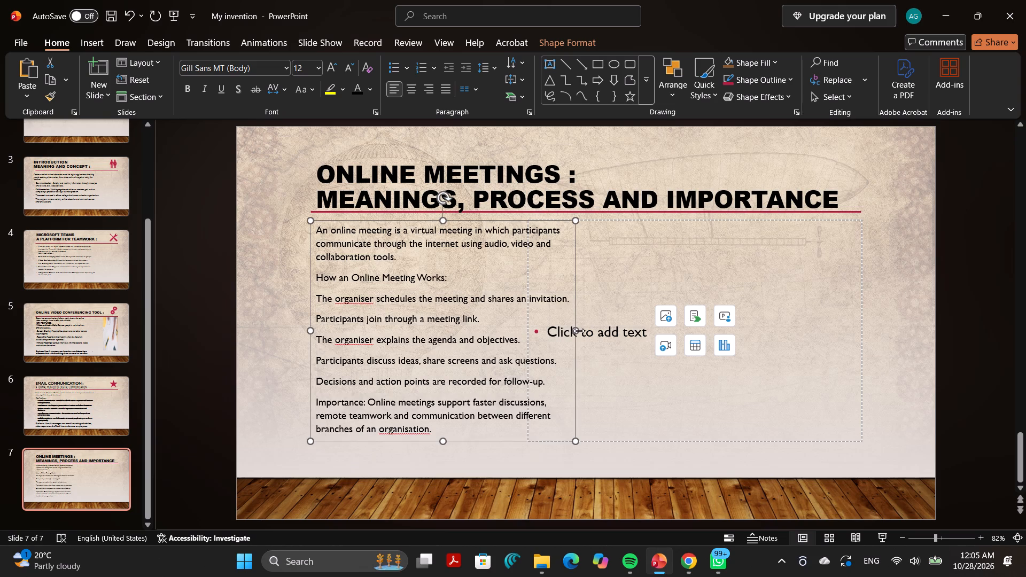
pyautogui.moveTo(576, 326); pyautogui.dragTo(598, 333)
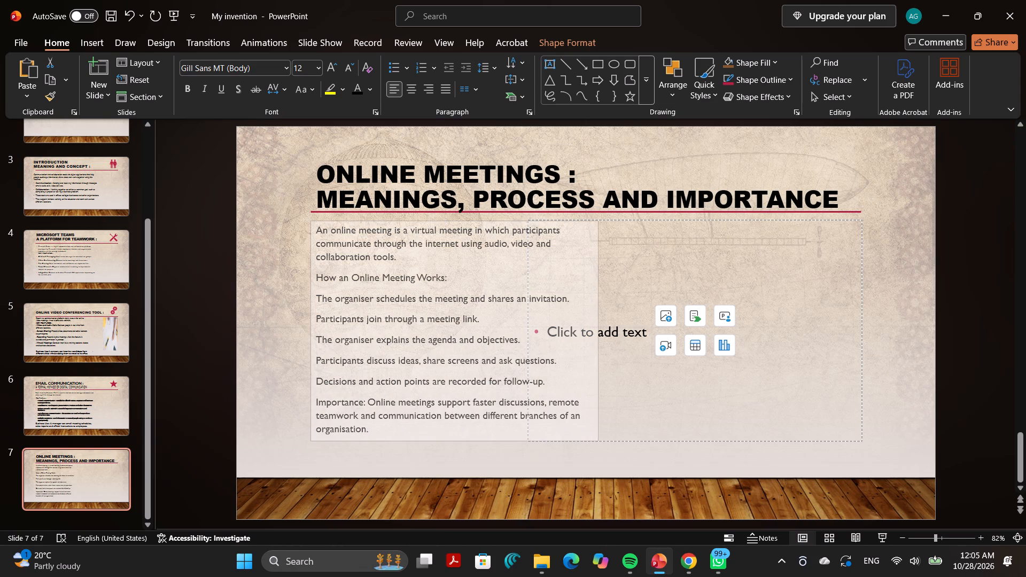
pyautogui.moveTo(598, 333); pyautogui.dragTo(598, 335)
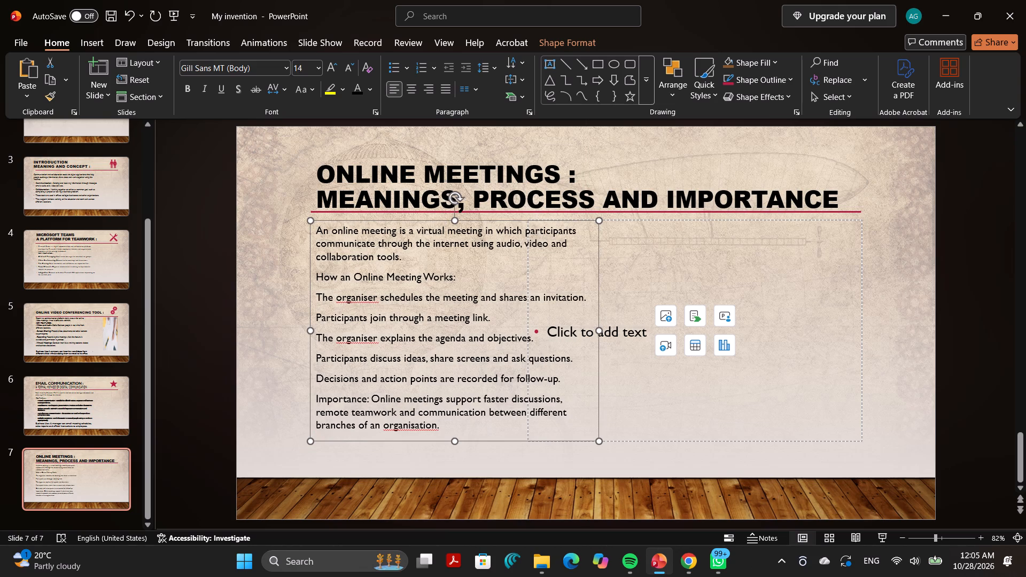
# Change the spellings in the slide 7 caption text to "organizer" in both process lines and "organization" in the Importance paragraph.
pyautogui.click(366, 298)
pyautogui.press('BackSpace')
pyautogui.press('z')
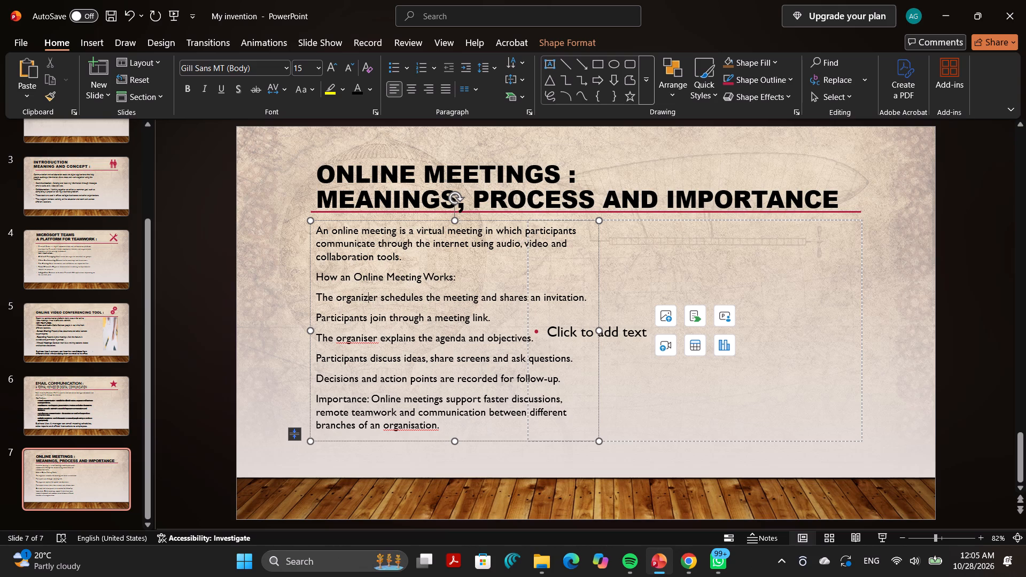
pyautogui.click(367, 341)
pyautogui.press('BackSpace')
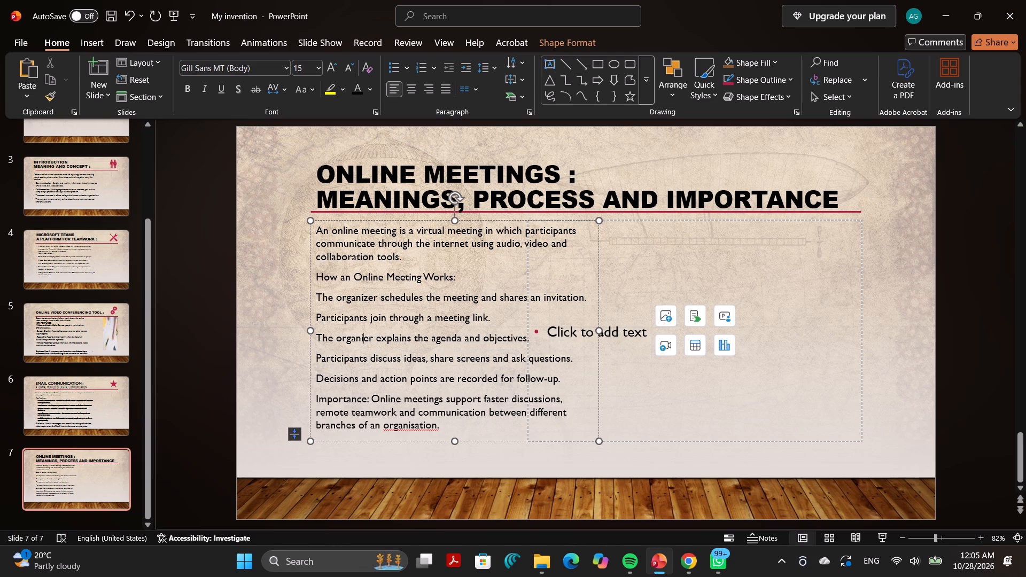
pyautogui.press('z')
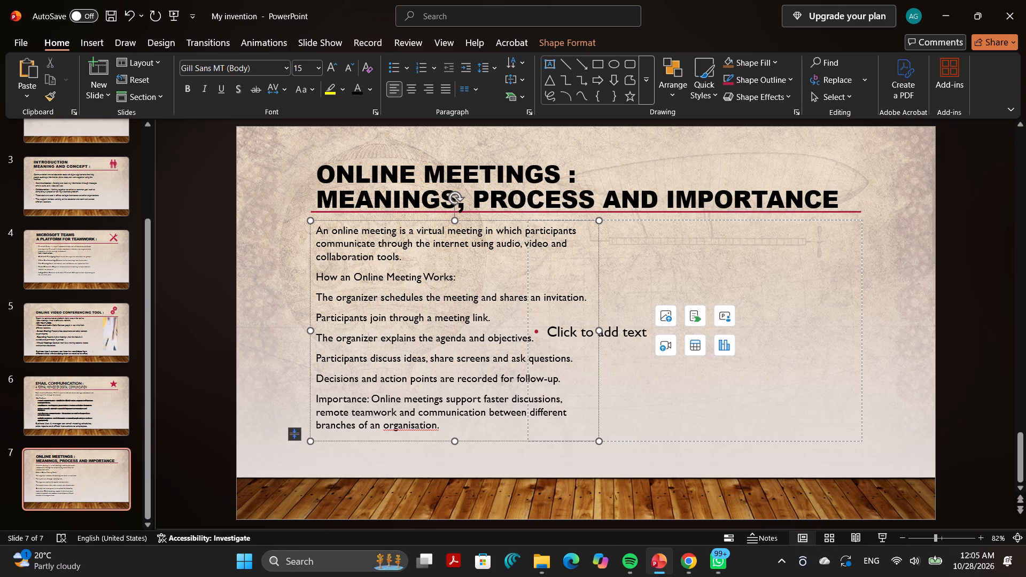
pyautogui.click(417, 430)
pyautogui.press('BackSpace')
pyautogui.press('BackSpace')
pyautogui.write('za')
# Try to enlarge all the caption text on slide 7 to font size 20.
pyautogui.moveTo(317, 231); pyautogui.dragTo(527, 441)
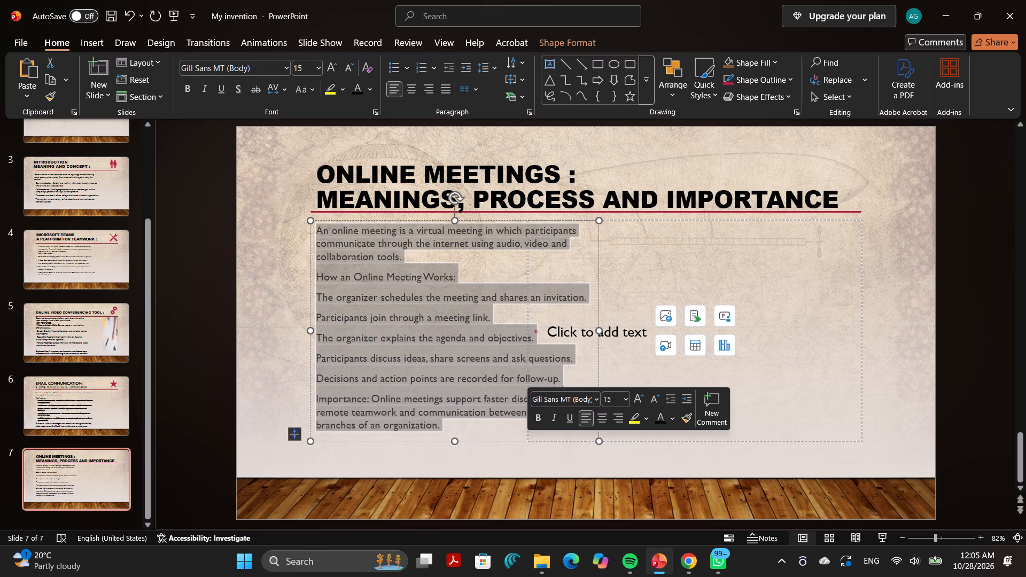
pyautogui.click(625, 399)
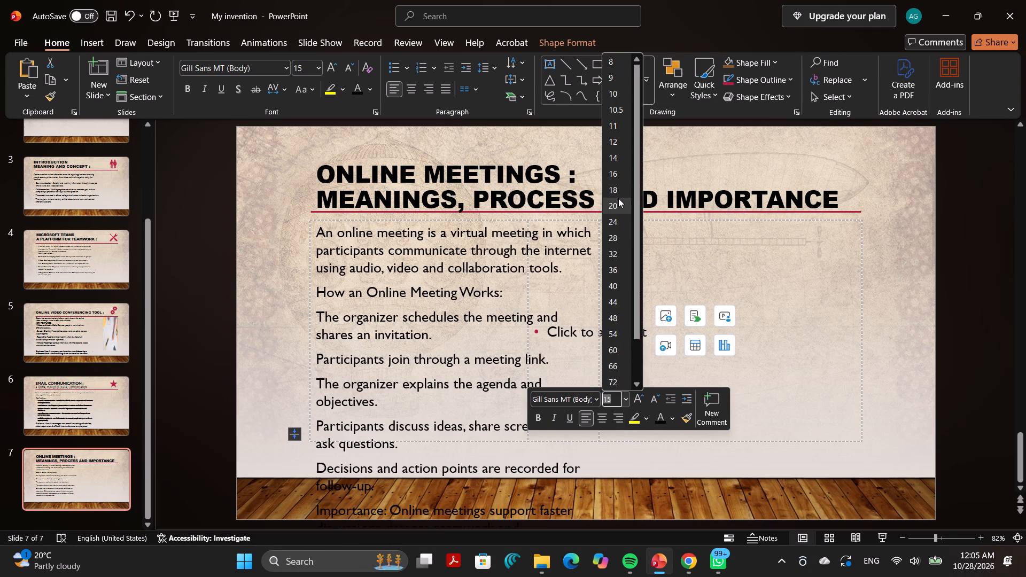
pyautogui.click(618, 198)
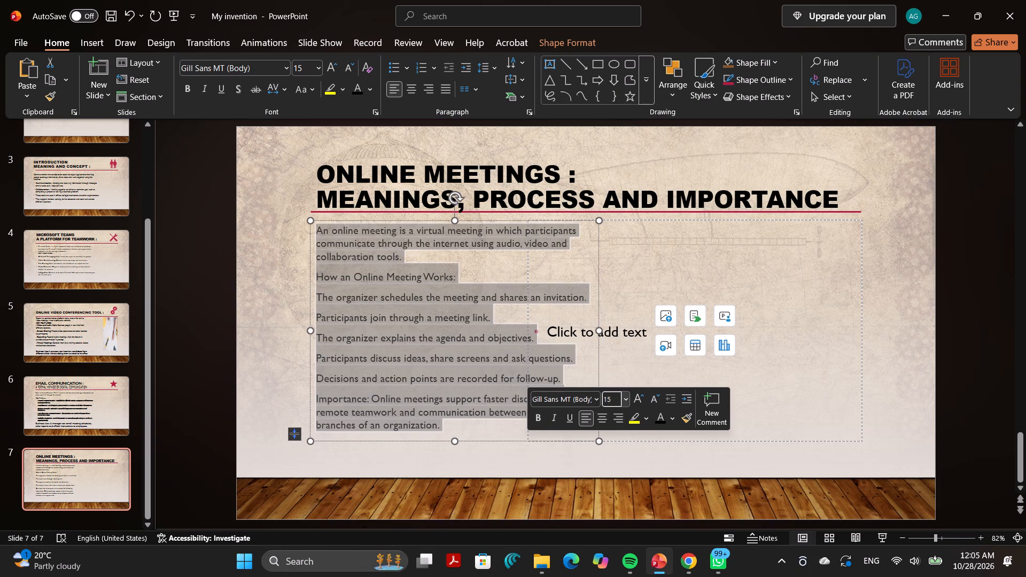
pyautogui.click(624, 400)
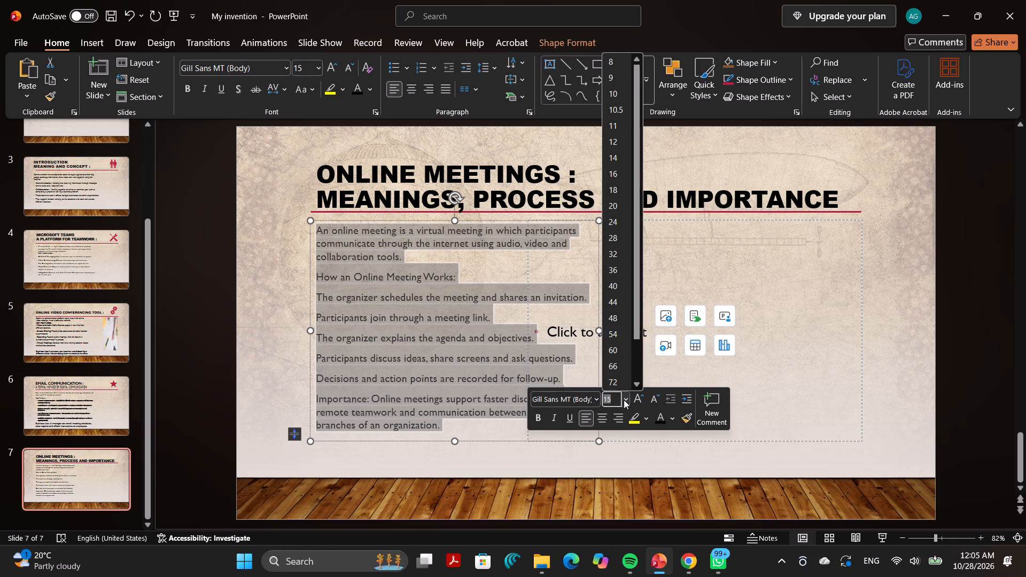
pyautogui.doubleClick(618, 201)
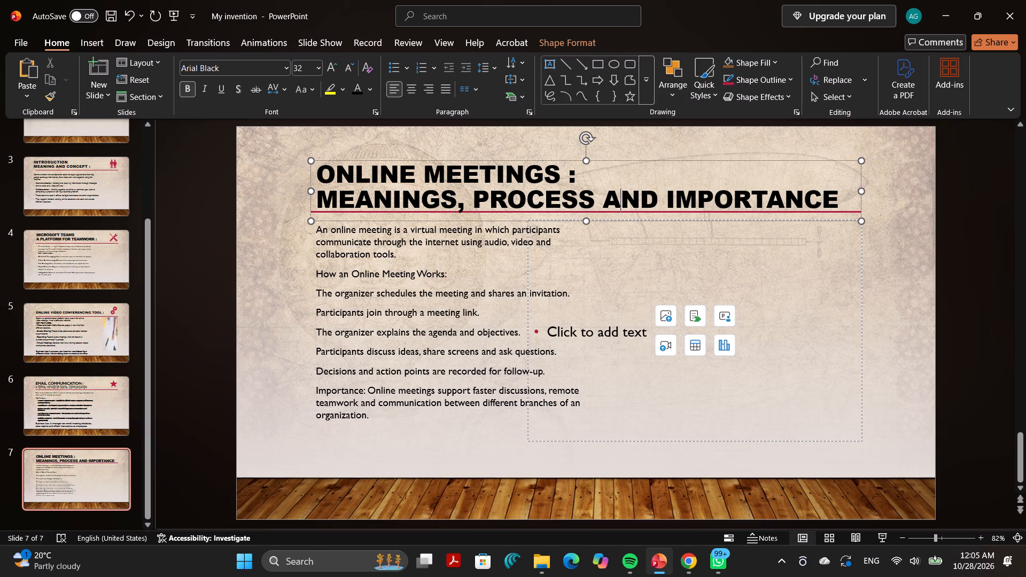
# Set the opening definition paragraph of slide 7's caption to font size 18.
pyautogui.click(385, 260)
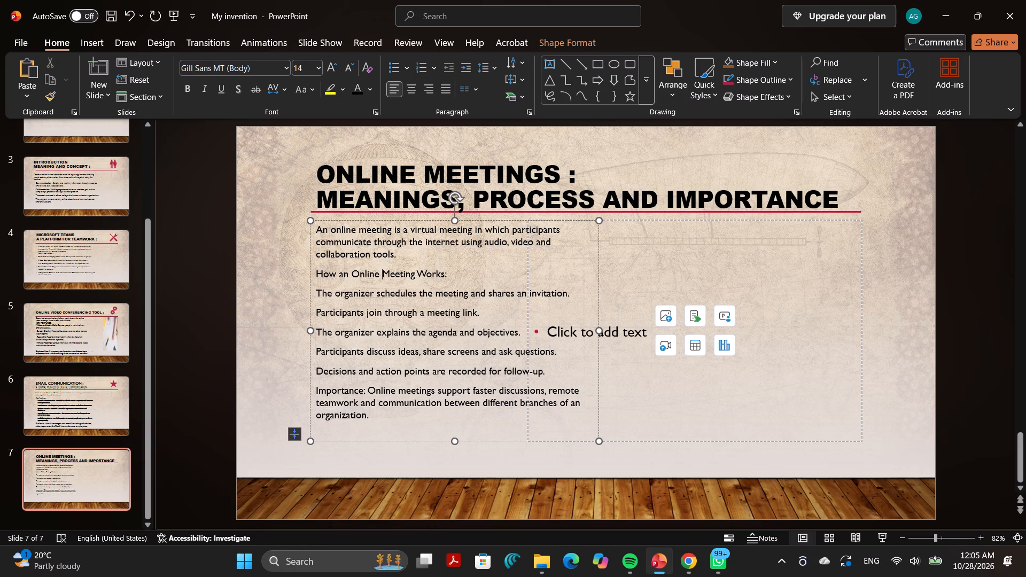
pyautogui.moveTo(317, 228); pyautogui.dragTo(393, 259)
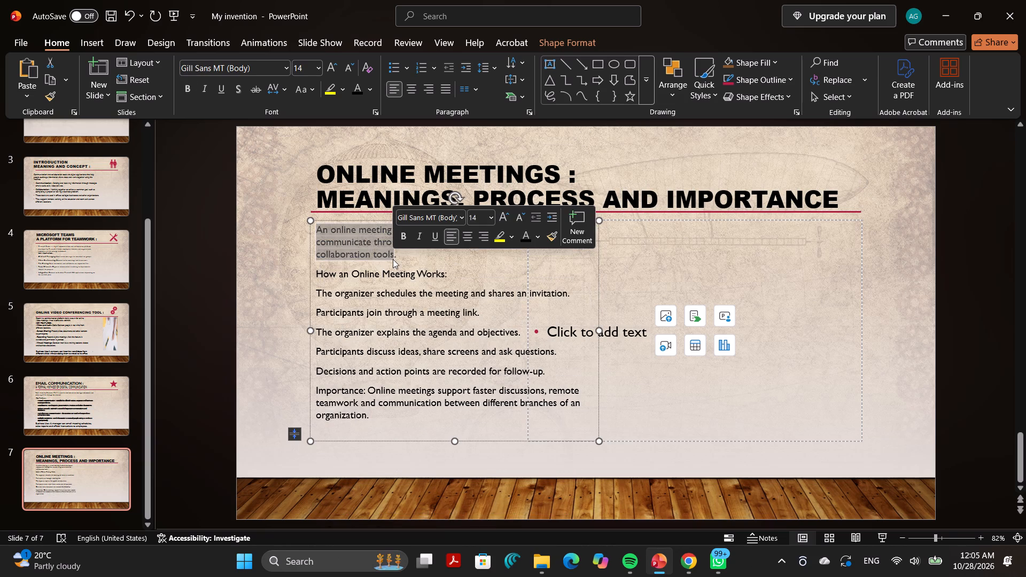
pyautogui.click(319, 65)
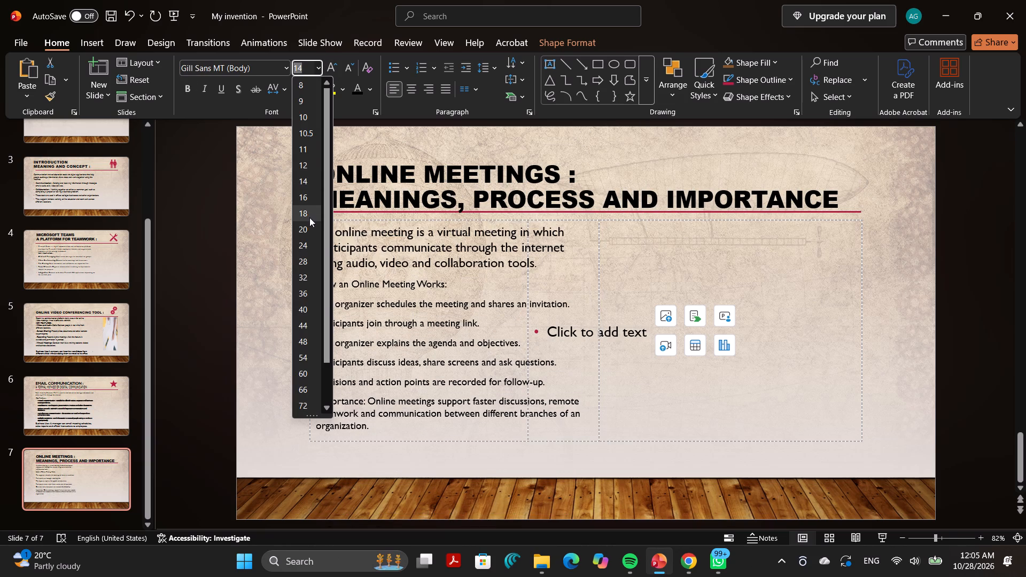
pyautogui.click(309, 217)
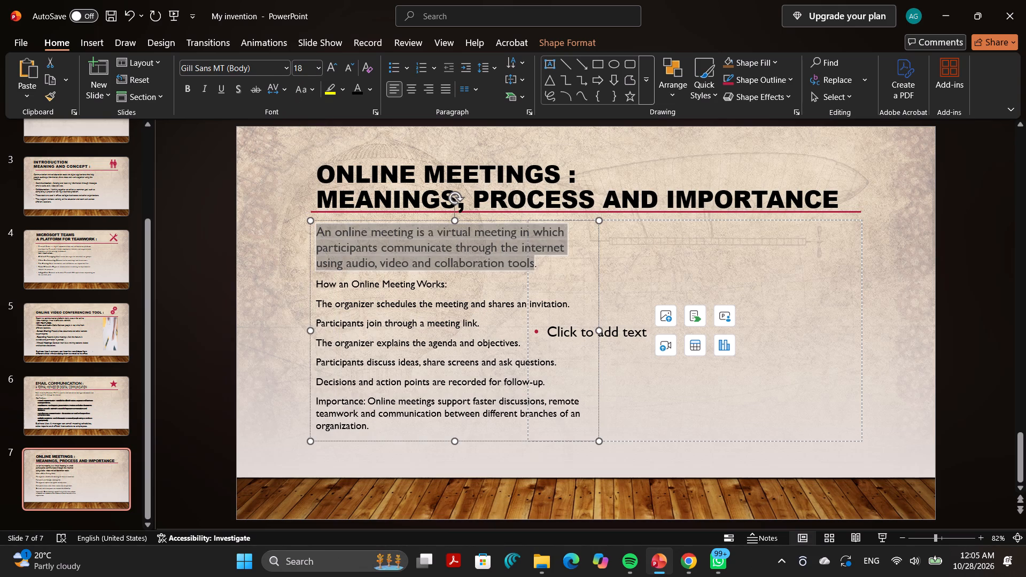
# Make the line "How an Online Meeting Works:" in slide 7's caption bold.
pyautogui.moveTo(316, 283); pyautogui.dragTo(431, 283)
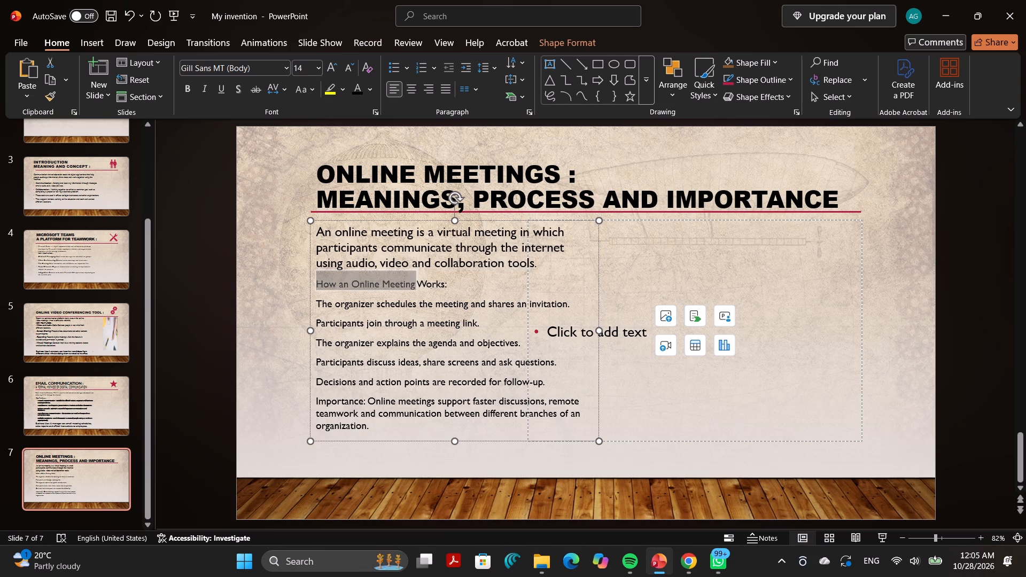
pyautogui.moveTo(431, 283); pyautogui.dragTo(449, 281)
pyautogui.click(458, 255)
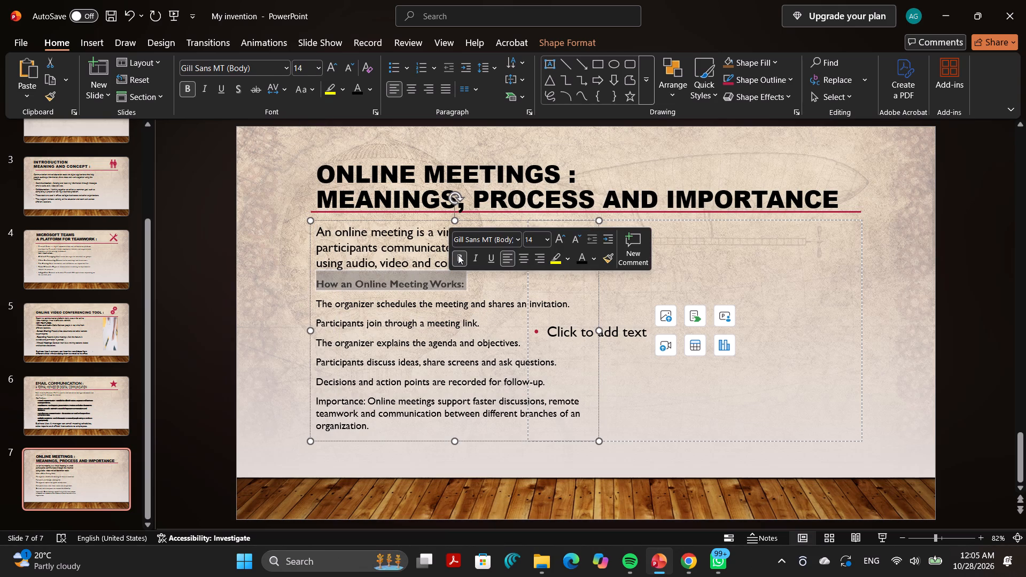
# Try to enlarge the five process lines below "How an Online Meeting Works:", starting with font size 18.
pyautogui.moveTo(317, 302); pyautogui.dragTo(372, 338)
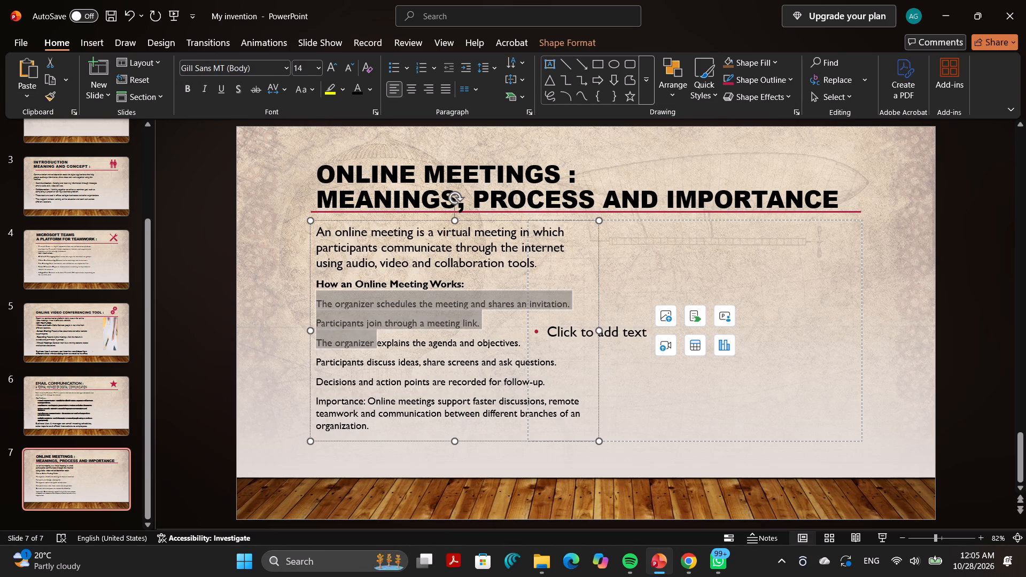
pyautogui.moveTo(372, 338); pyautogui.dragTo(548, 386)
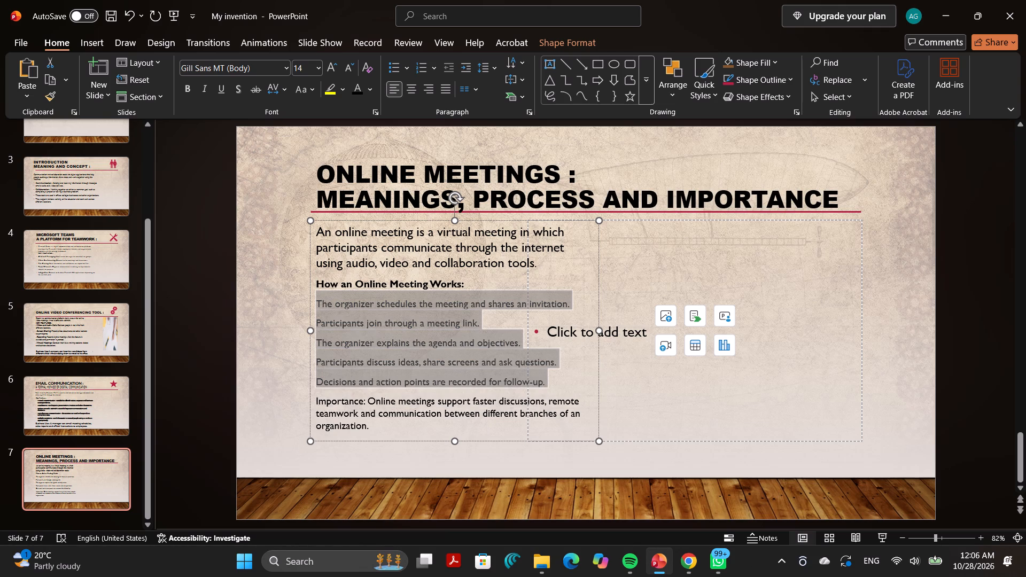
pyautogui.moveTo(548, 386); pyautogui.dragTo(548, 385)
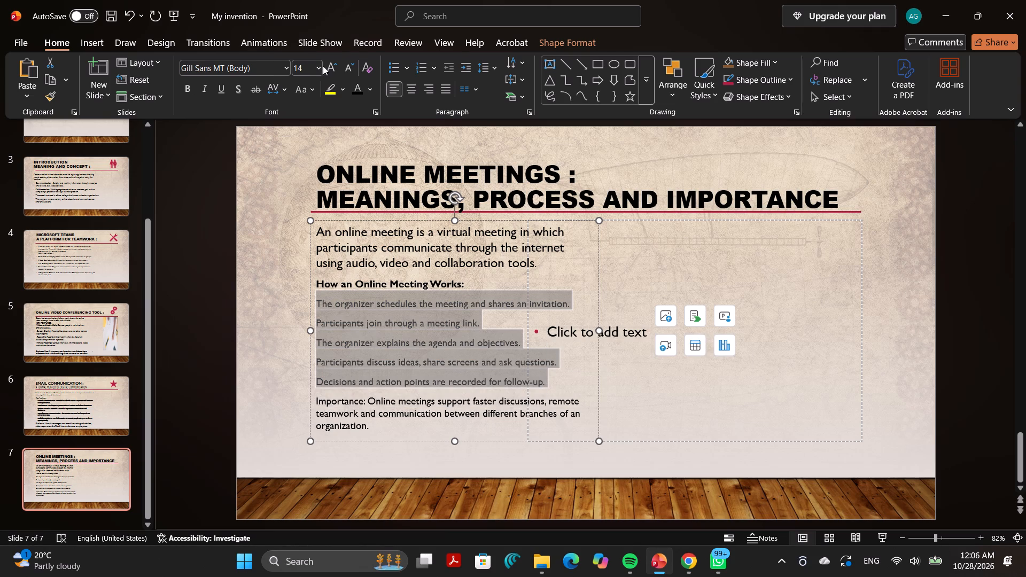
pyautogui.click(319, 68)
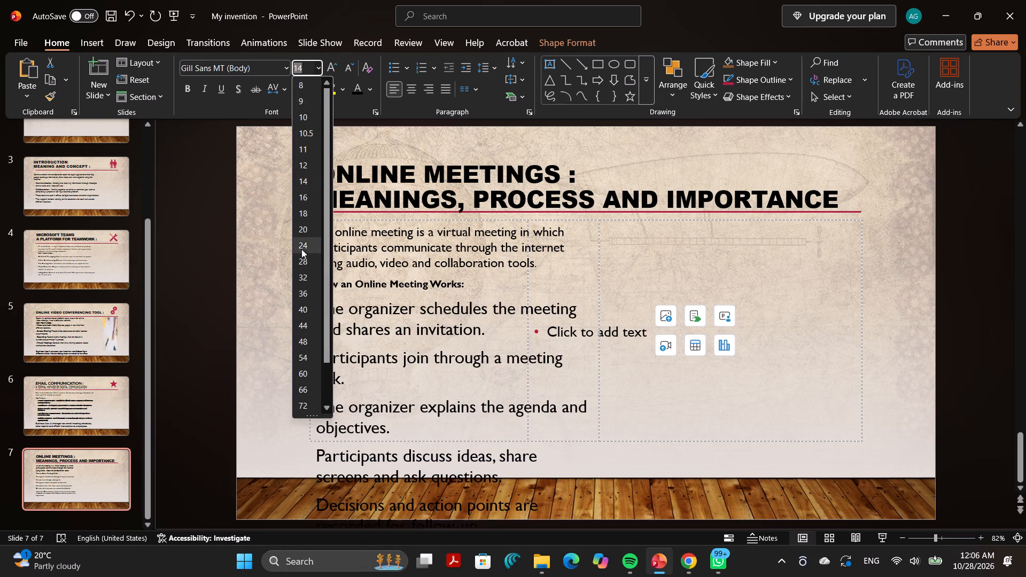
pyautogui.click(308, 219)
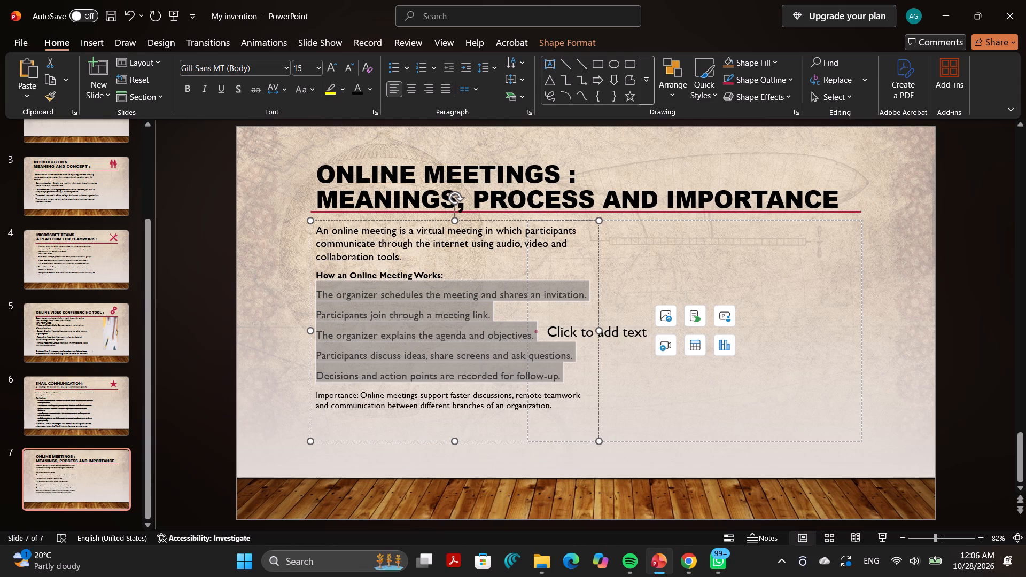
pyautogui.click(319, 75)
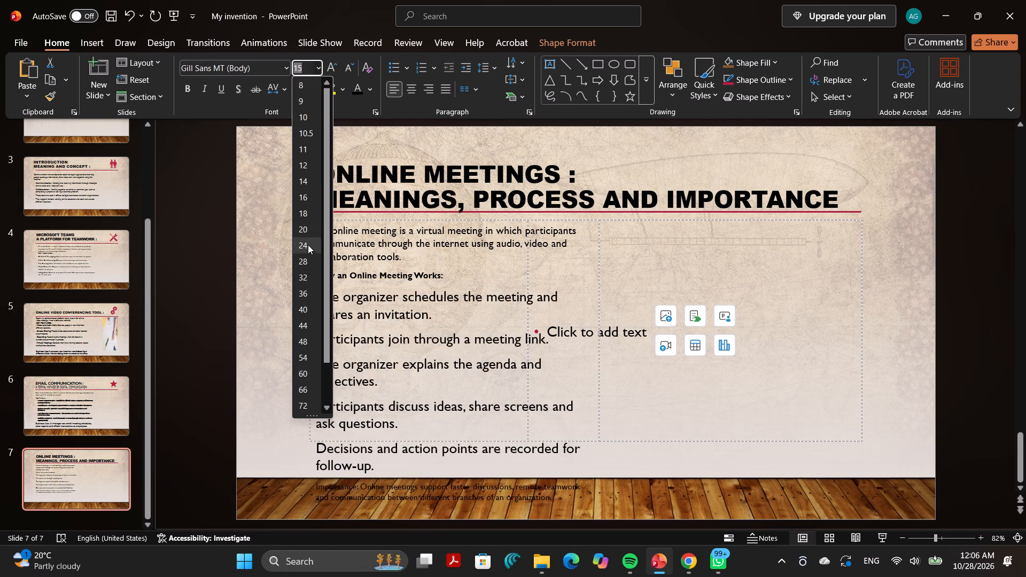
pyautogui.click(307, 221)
# Set the font size of the whole caption text box on slide 7 to 18.
pyautogui.click(307, 221)
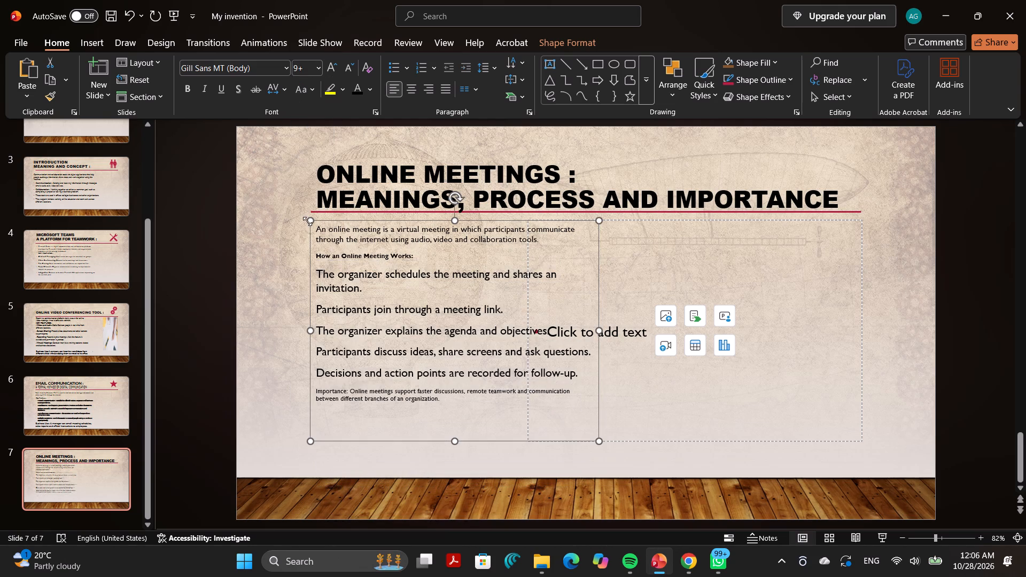
pyautogui.click(317, 66)
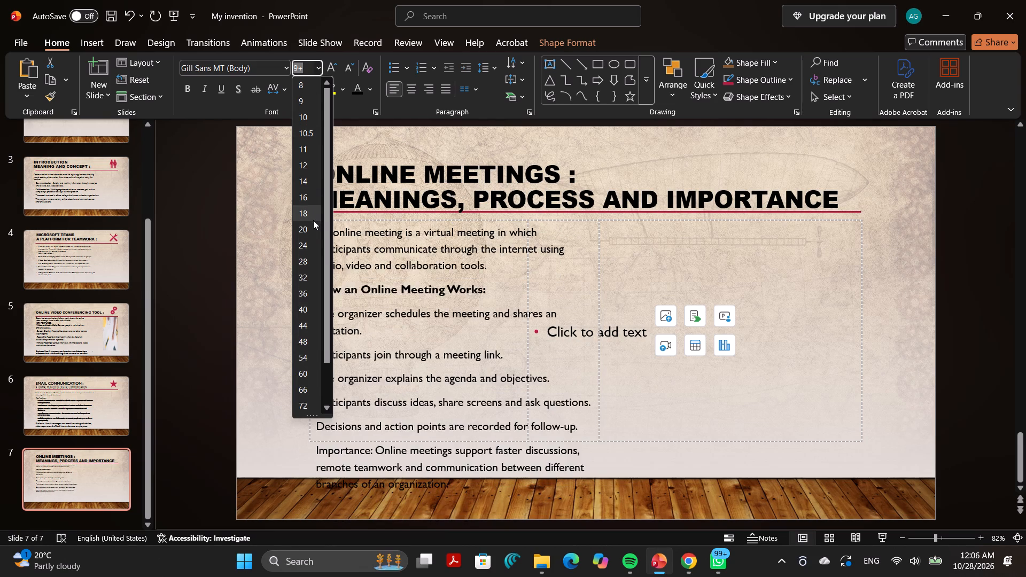
pyautogui.doubleClick(313, 221)
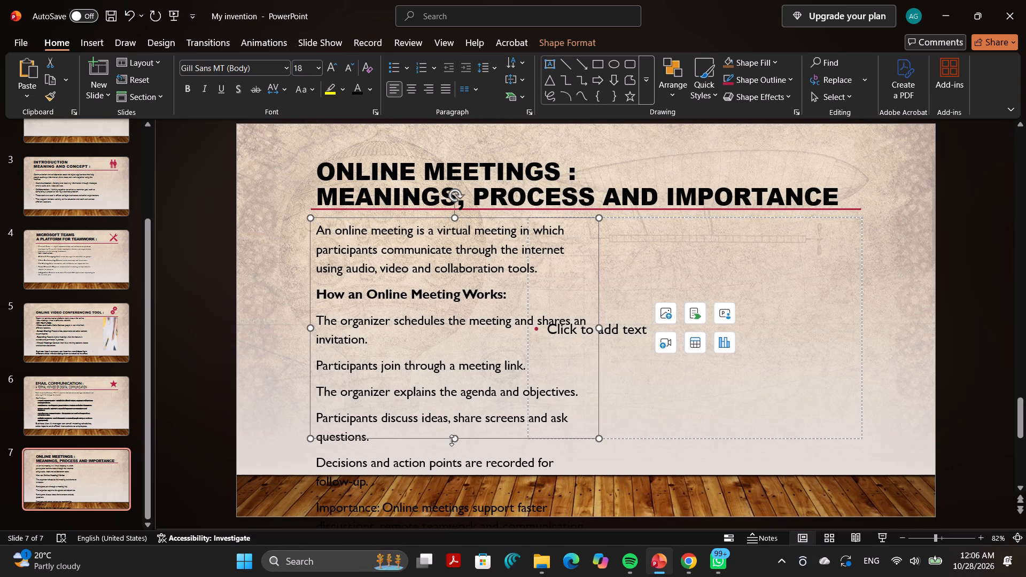
# Shorten the caption text box from its lower edge so it ends just below the line about the agenda and objectives.
pyautogui.moveTo(454, 439); pyautogui.dragTo(454, 426)
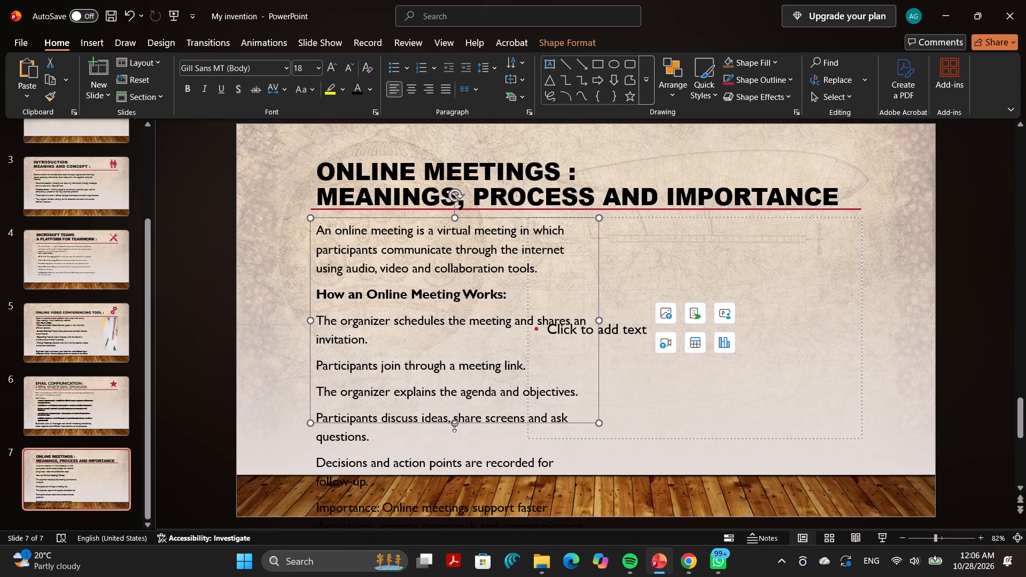
pyautogui.moveTo(454, 426); pyautogui.dragTo(454, 405)
pyautogui.doubleClick(454, 405)
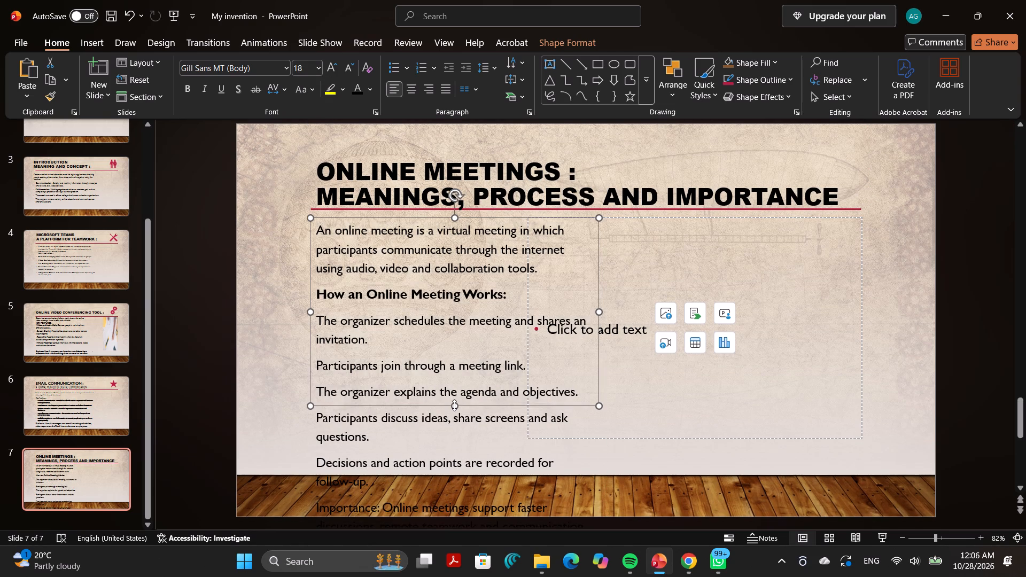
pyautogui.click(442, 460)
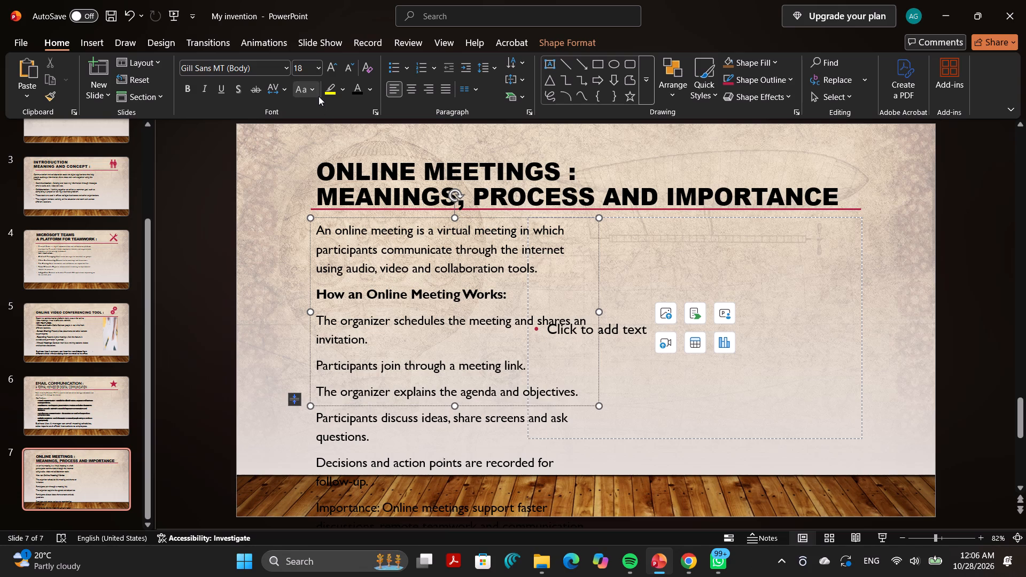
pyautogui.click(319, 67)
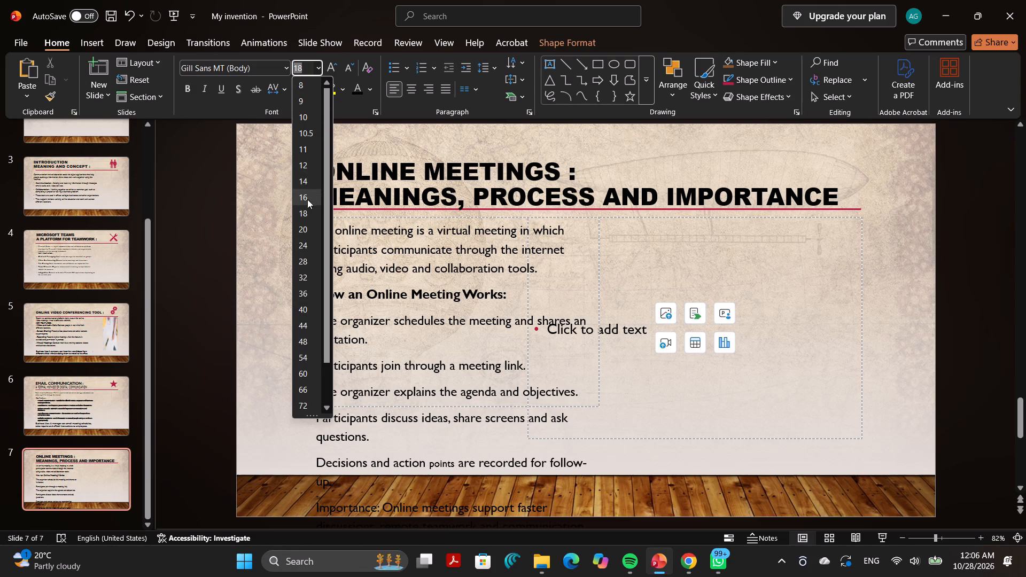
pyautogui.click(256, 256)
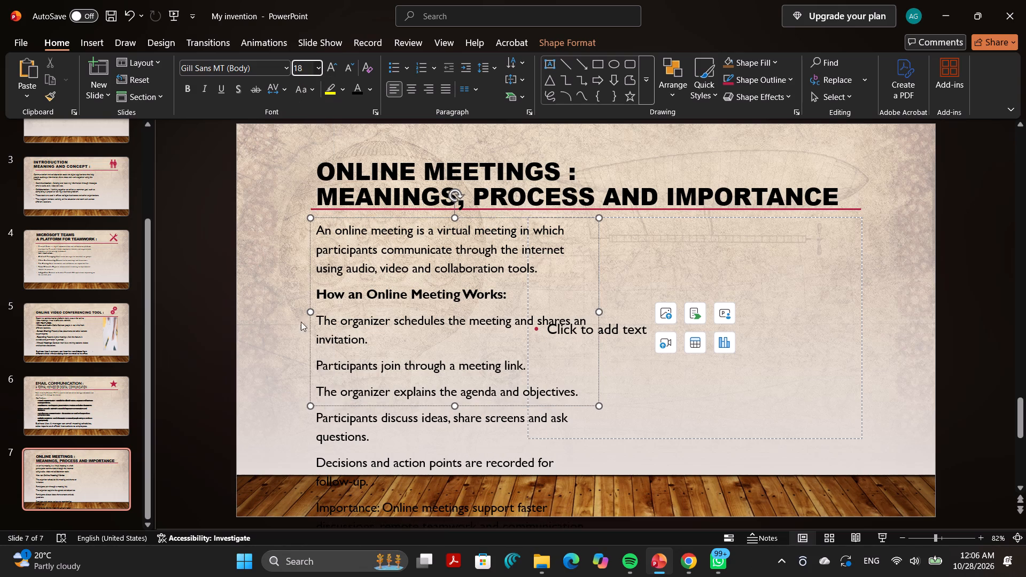
# Set the five process lines, from the organizer scheduling the meeting through the follow-up line, to font size 14.
pyautogui.moveTo(317, 319); pyautogui.dragTo(433, 467)
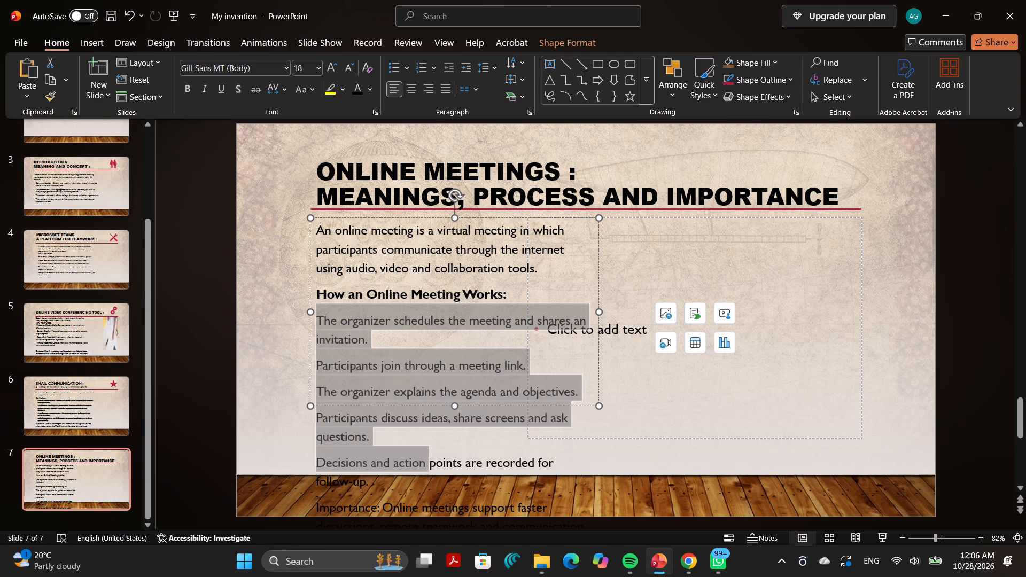
pyautogui.moveTo(433, 467); pyautogui.dragTo(445, 487)
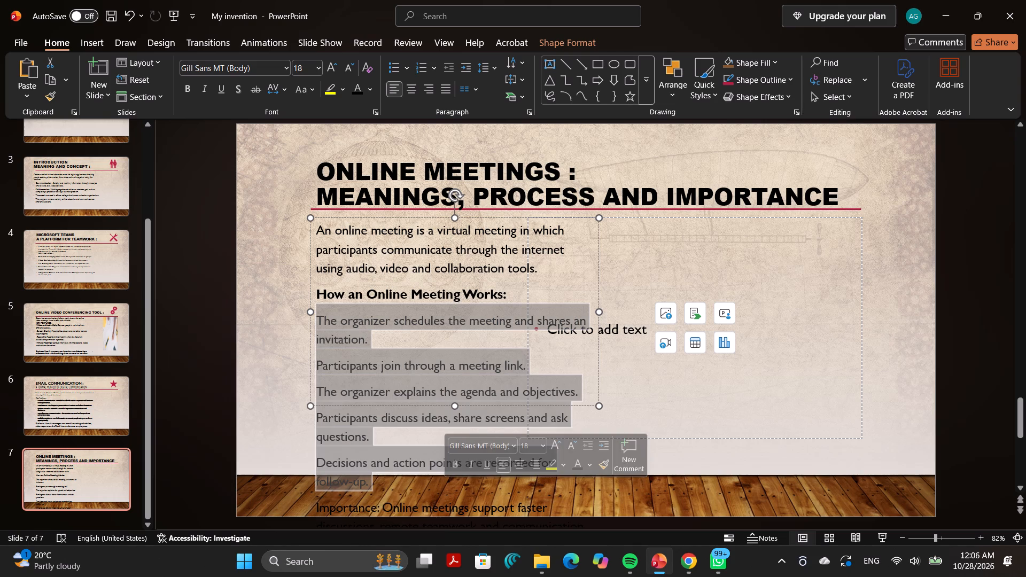
pyautogui.click(321, 67)
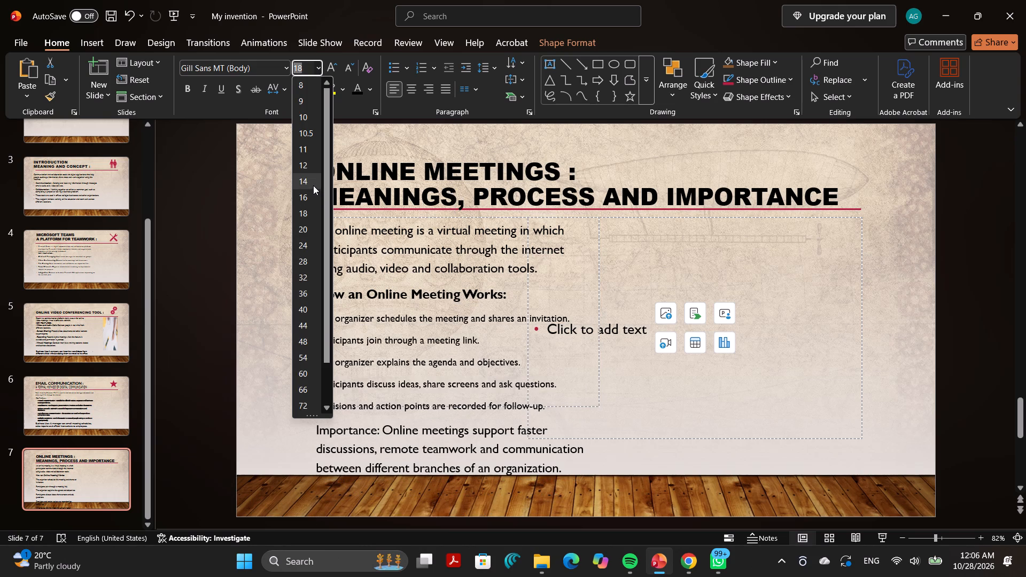
pyautogui.click(313, 185)
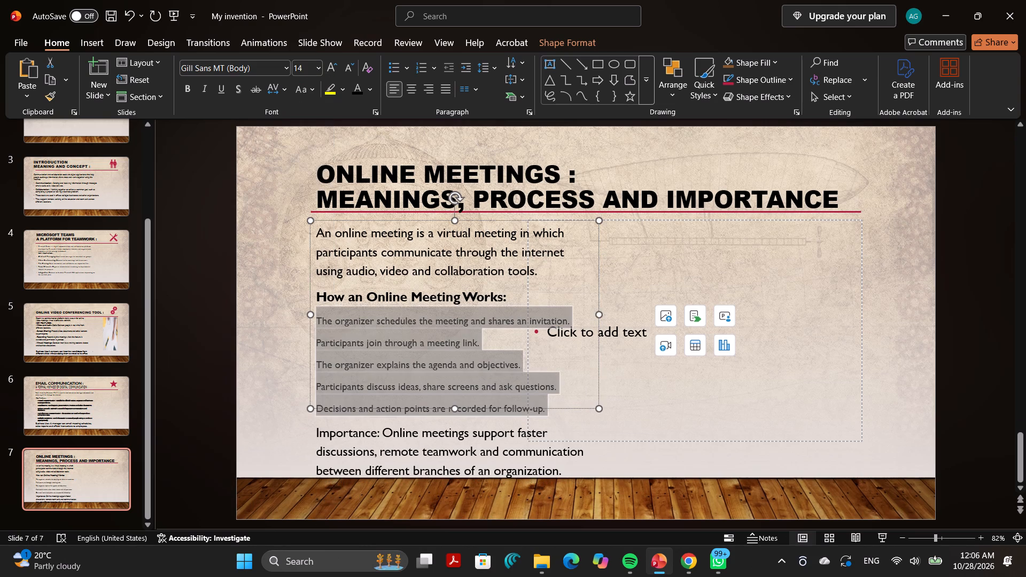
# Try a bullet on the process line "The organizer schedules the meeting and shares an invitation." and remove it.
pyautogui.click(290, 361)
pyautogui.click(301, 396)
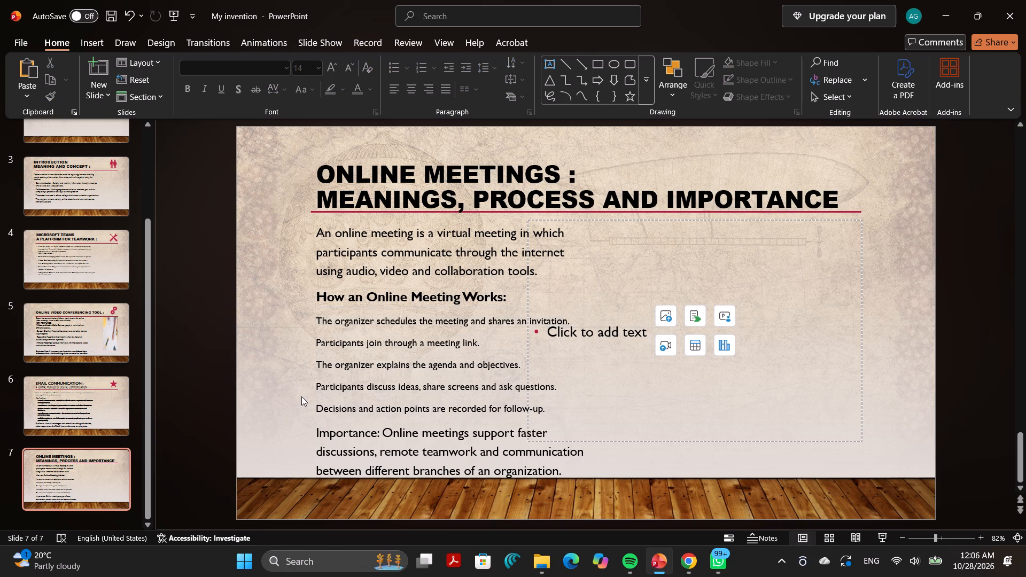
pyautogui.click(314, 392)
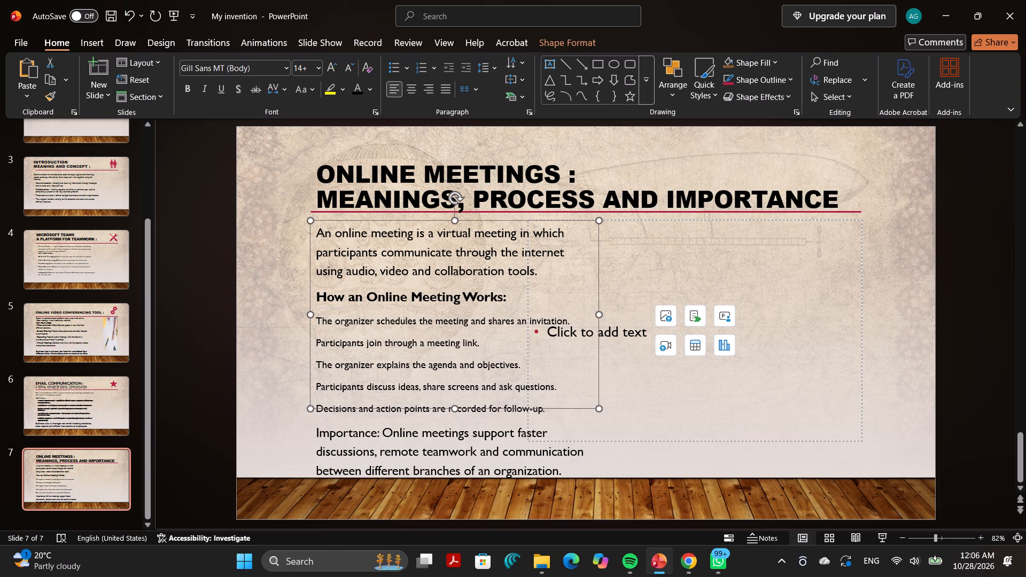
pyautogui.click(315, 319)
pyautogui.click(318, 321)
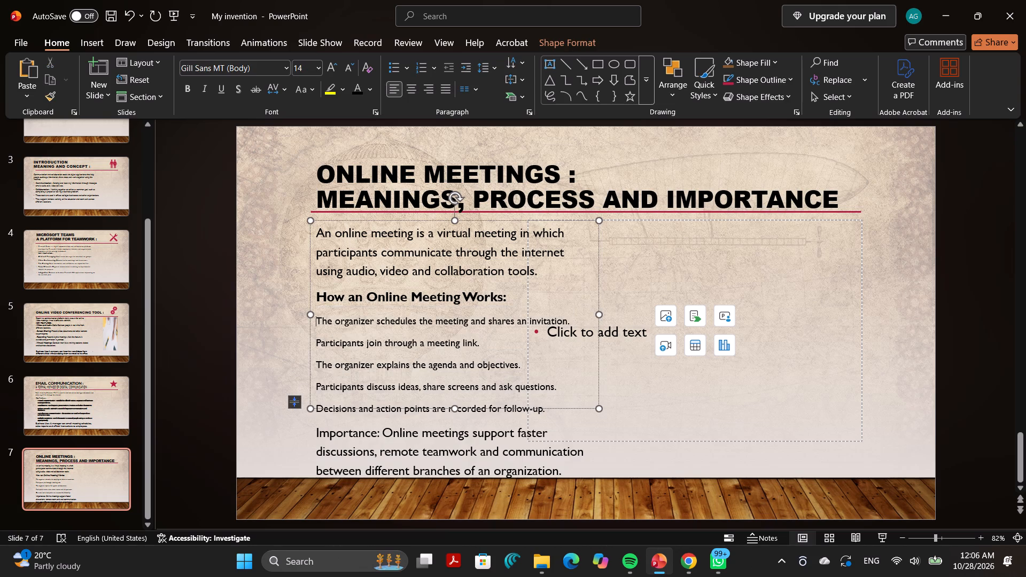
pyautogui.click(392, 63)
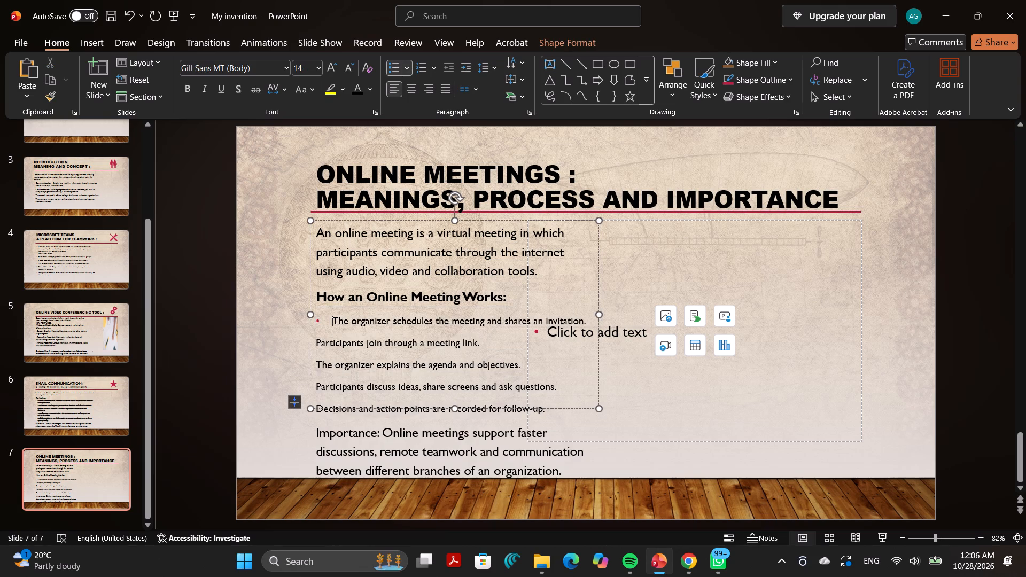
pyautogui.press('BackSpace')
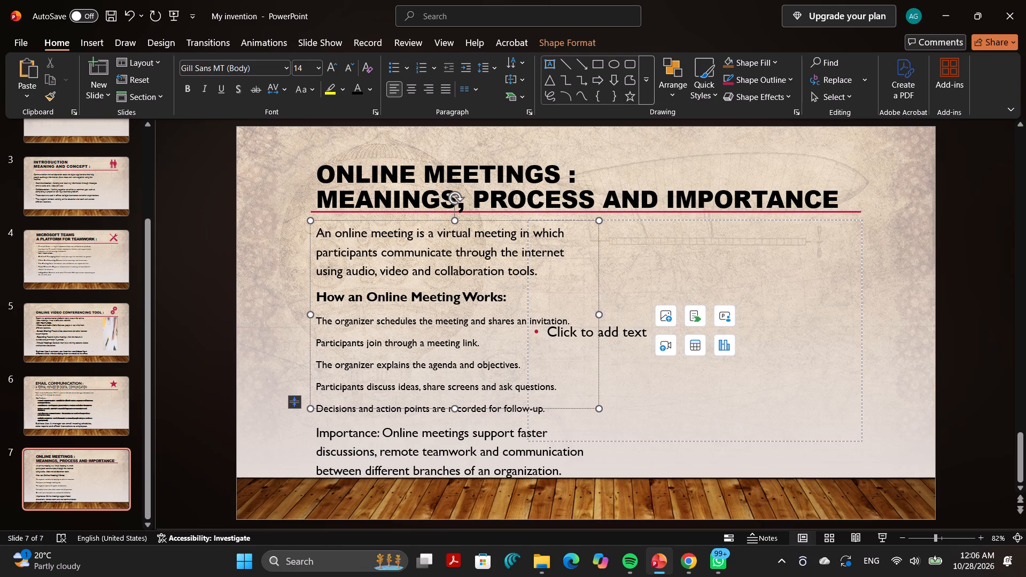
# Add a period as a list marker in front of each of the five process lines under "How an Online Meeting Works:".
pyautogui.press('.')
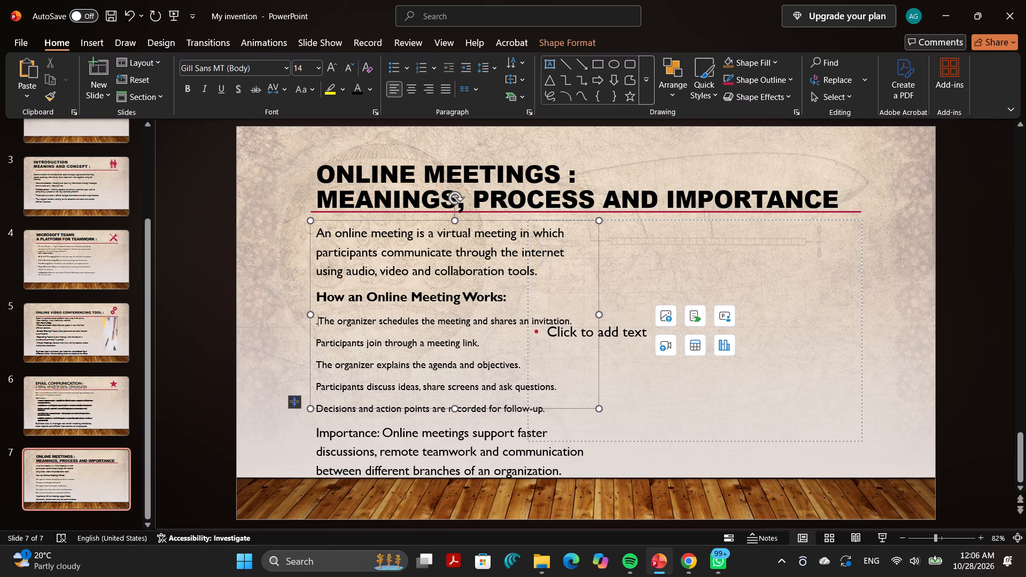
pyautogui.hotkey('shift', 'Return')
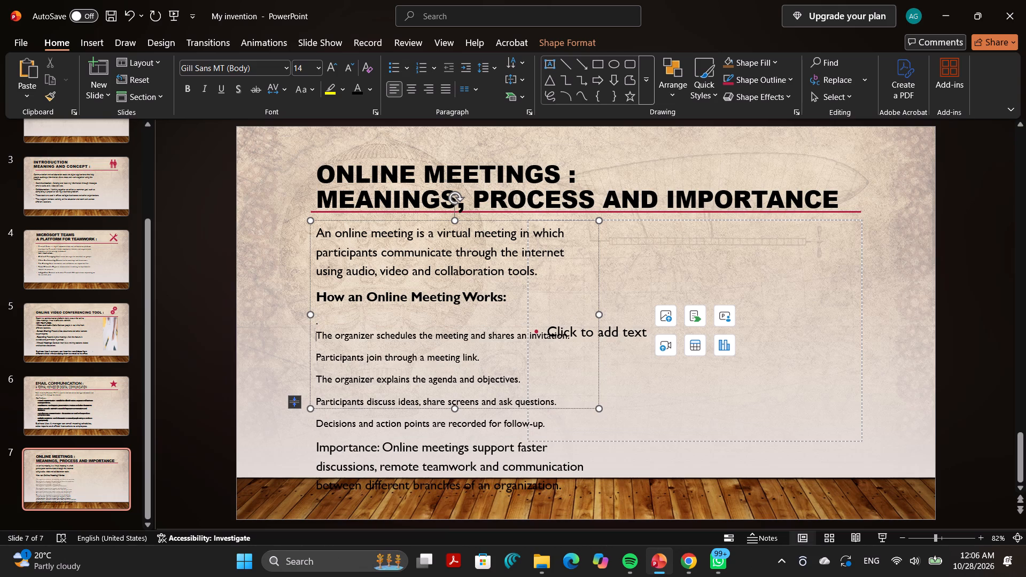
pyautogui.press('BackSpace')
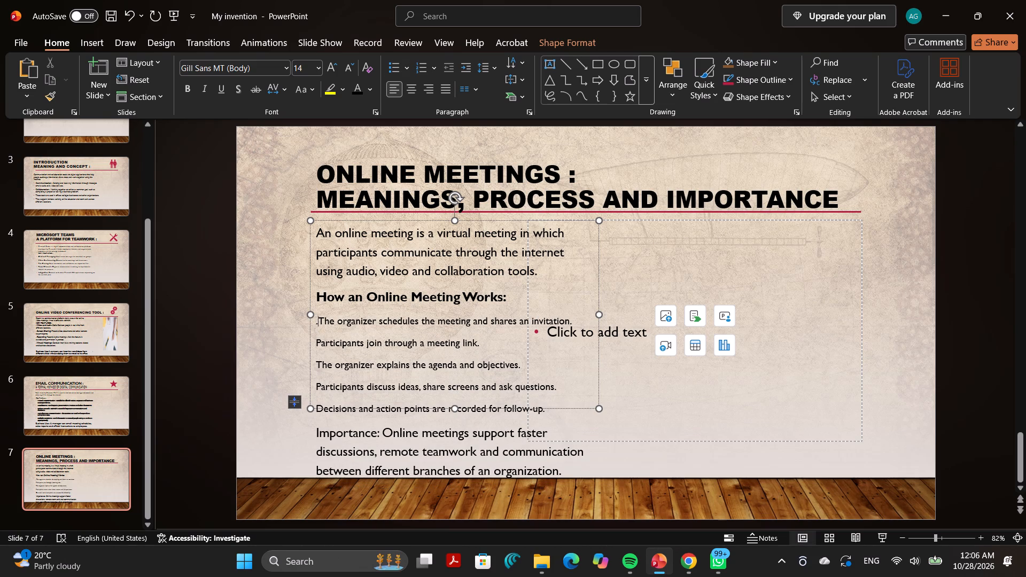
pyautogui.click(315, 340)
pyautogui.press('.')
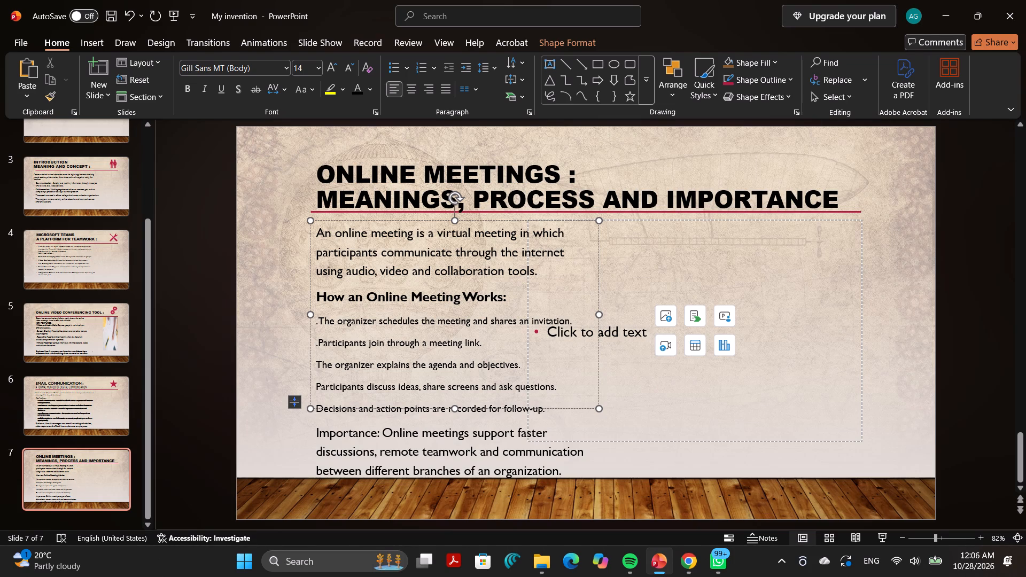
pyautogui.press('space')
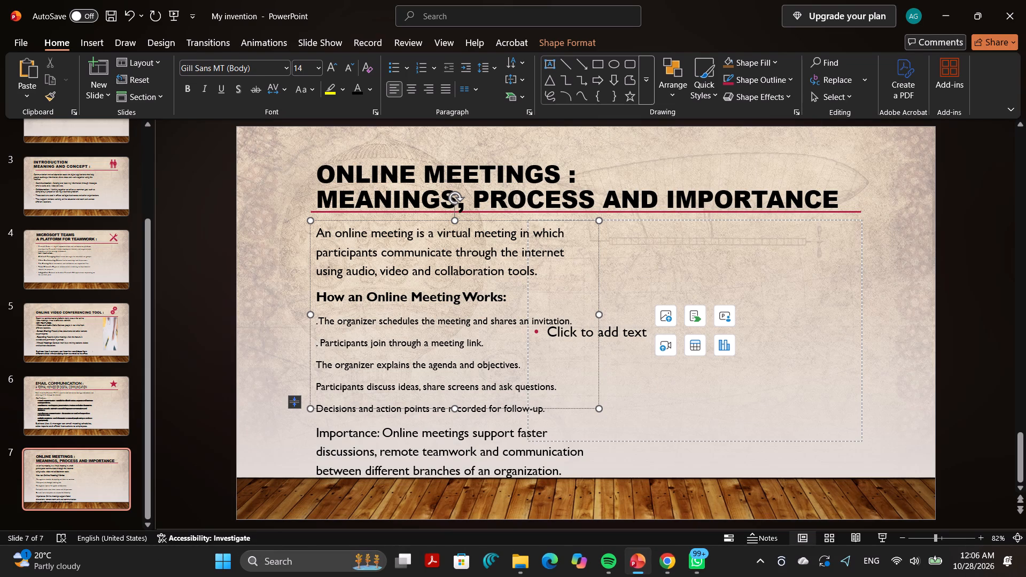
pyautogui.click(316, 362)
pyautogui.write('.')
pyautogui.press('space')
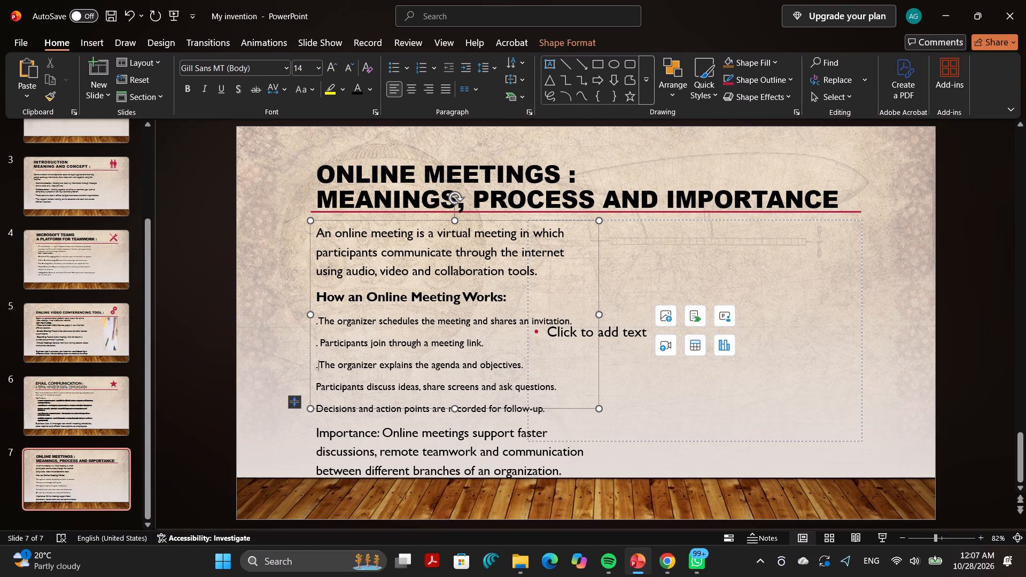
pyautogui.click(315, 383)
pyautogui.write('.')
pyautogui.press('space')
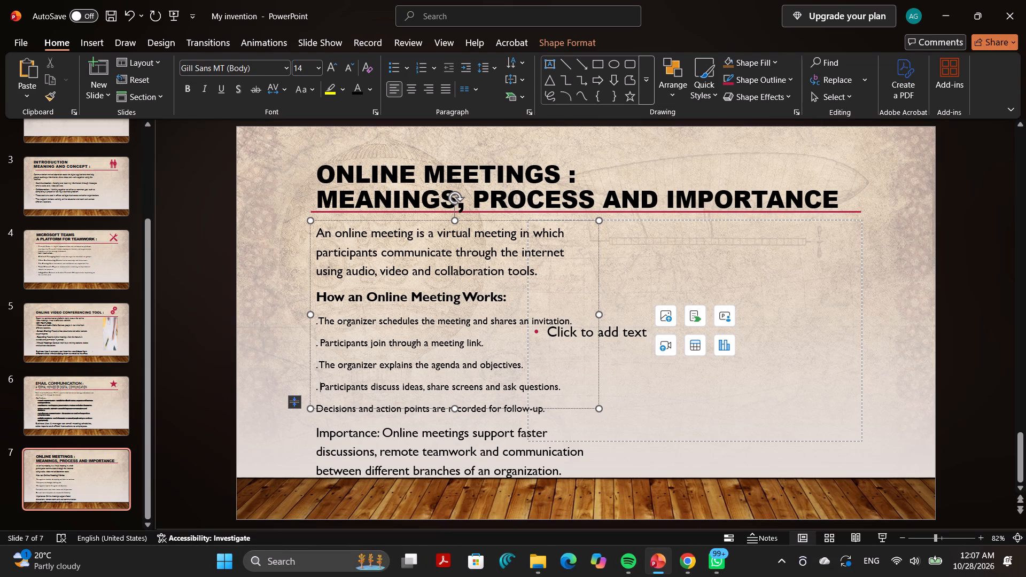
pyautogui.click(315, 405)
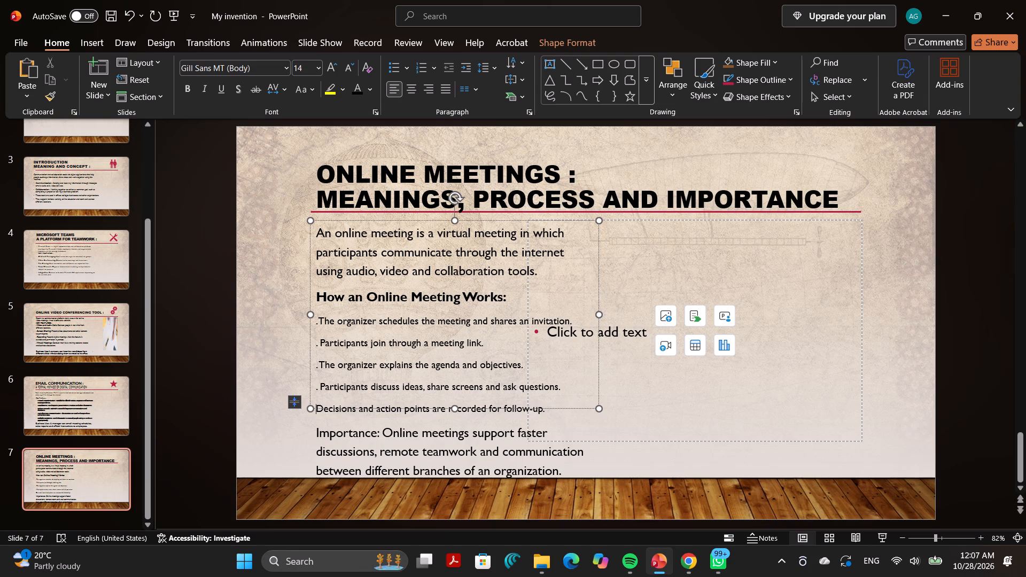
pyautogui.write('.')
pyautogui.press('space')
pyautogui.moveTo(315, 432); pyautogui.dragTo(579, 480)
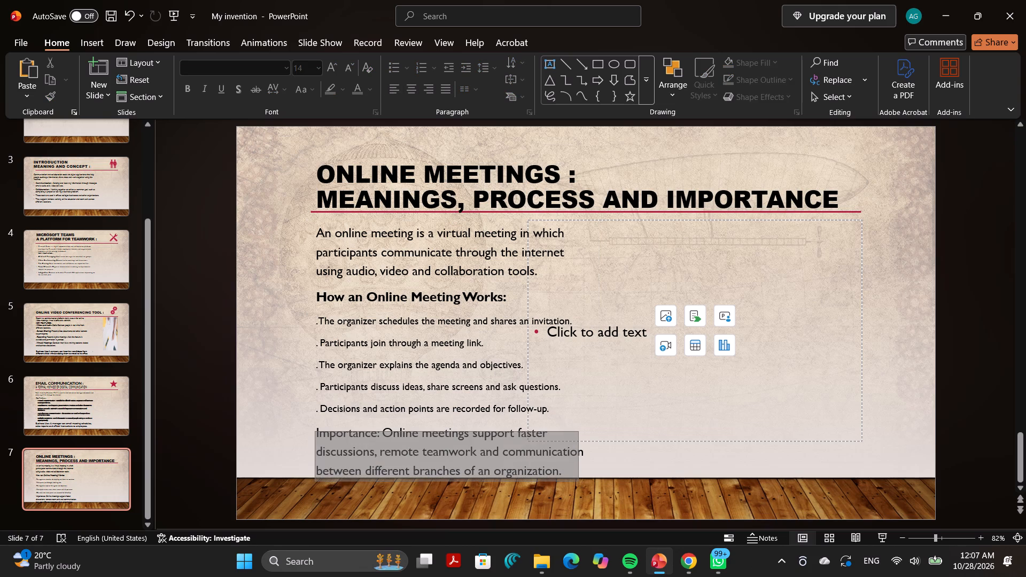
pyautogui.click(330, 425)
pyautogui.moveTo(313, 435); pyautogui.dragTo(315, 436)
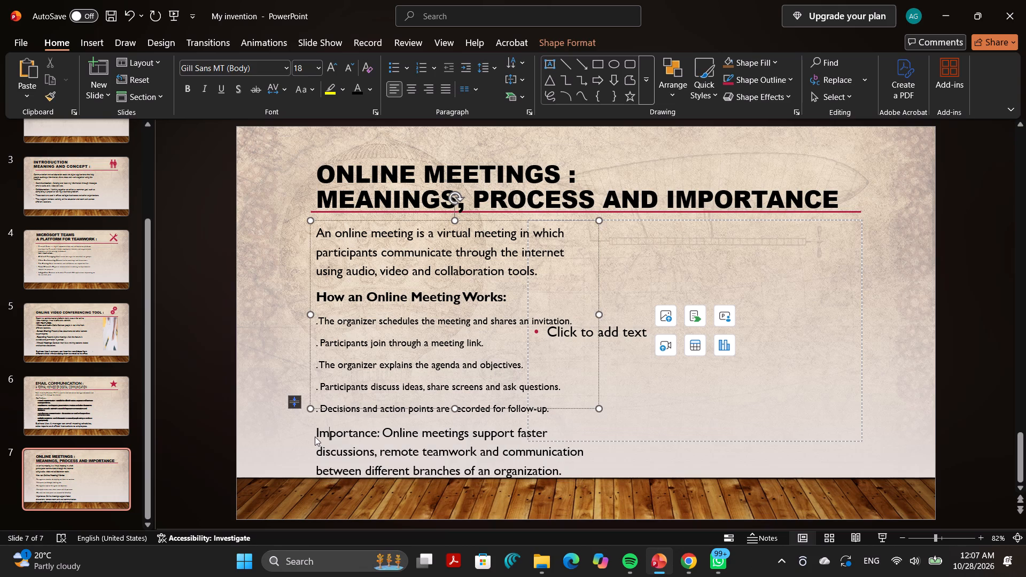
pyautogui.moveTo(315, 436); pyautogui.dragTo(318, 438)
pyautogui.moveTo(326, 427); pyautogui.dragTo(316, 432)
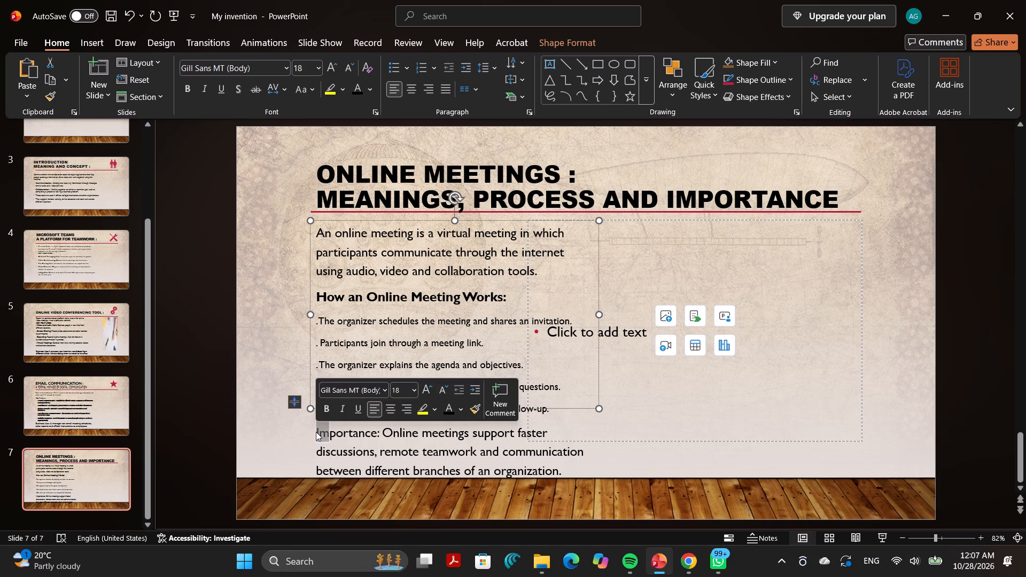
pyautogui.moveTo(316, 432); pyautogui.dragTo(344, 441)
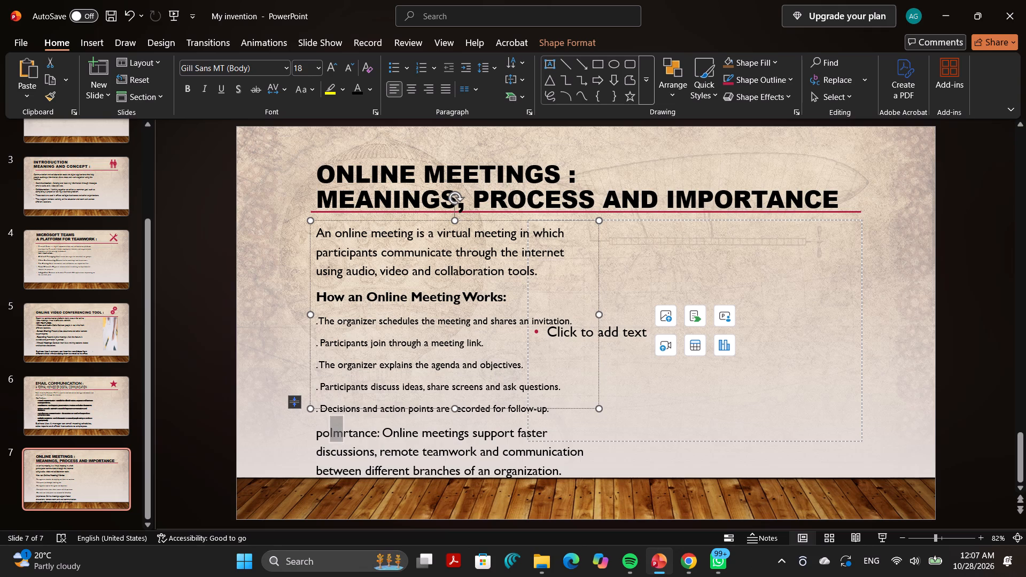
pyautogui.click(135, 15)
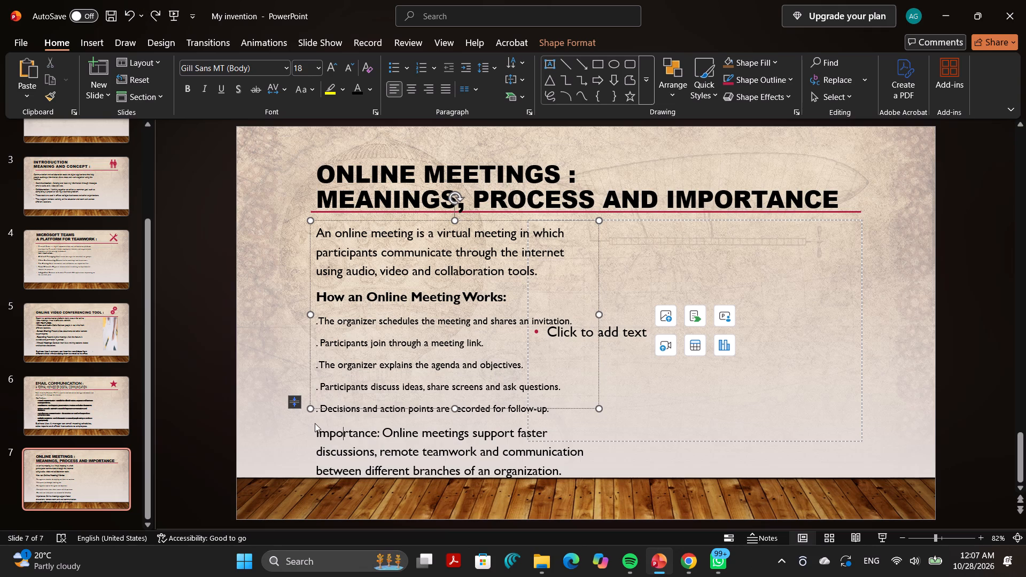
# Make the whole "Importance: Online meetings support faster discussions..." paragraph bold.
pyautogui.click(316, 430)
pyautogui.moveTo(316, 430); pyautogui.dragTo(352, 443)
pyautogui.moveTo(352, 443); pyautogui.dragTo(561, 467)
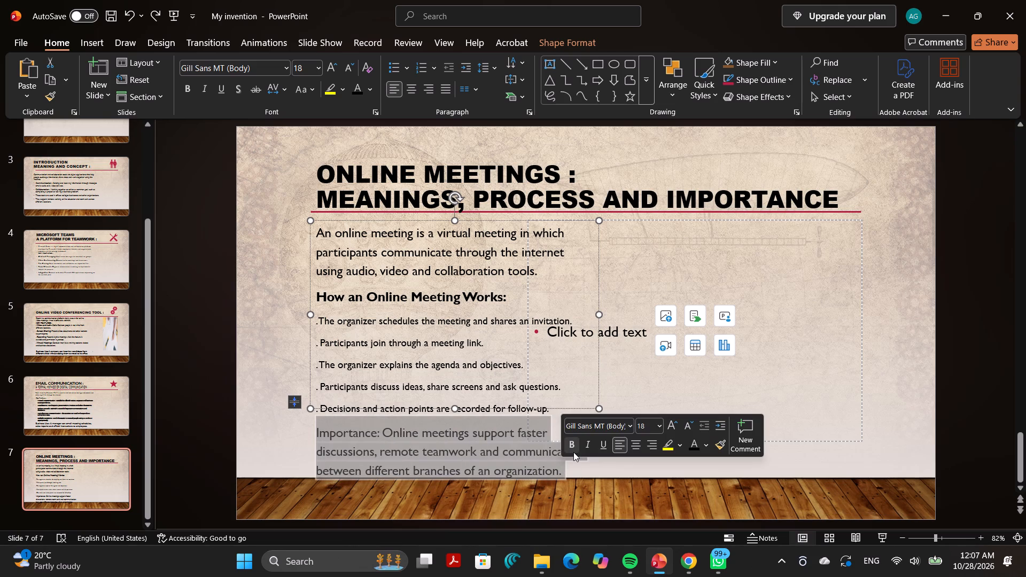
pyautogui.click(573, 452)
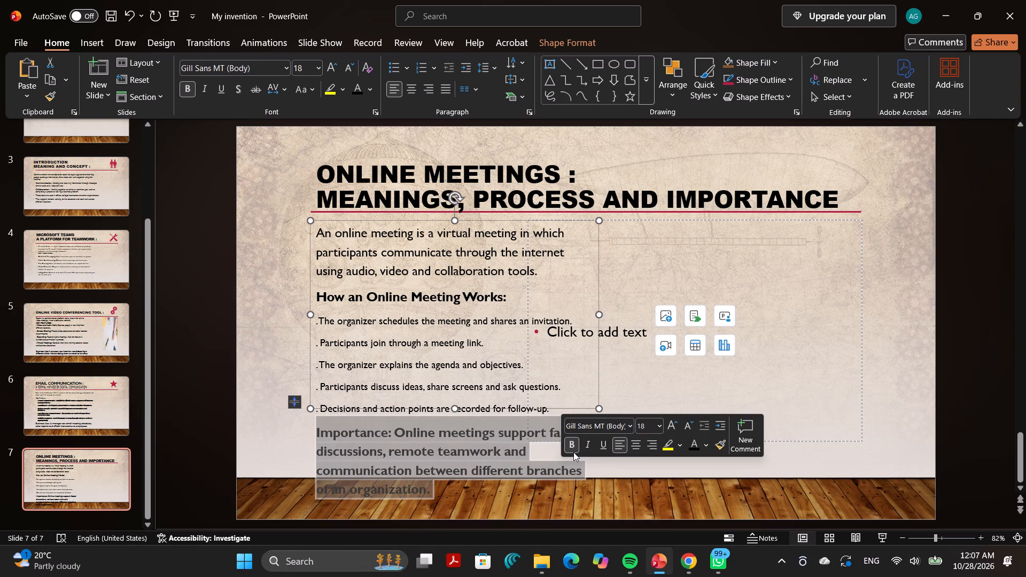
pyautogui.click(269, 424)
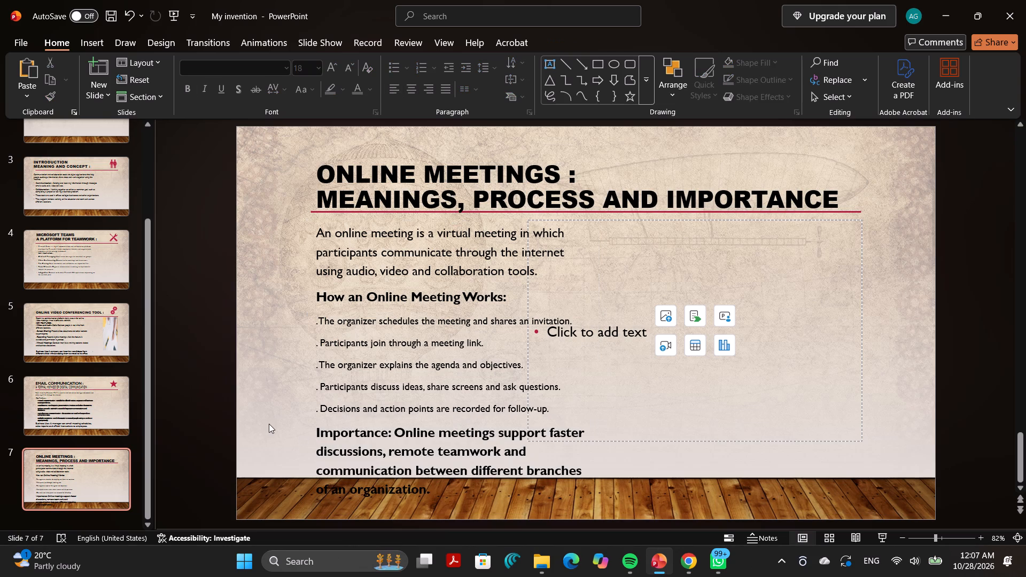
# Move the caption text box up slightly so it starts right beneath the red line under the title.
pyautogui.click(385, 433)
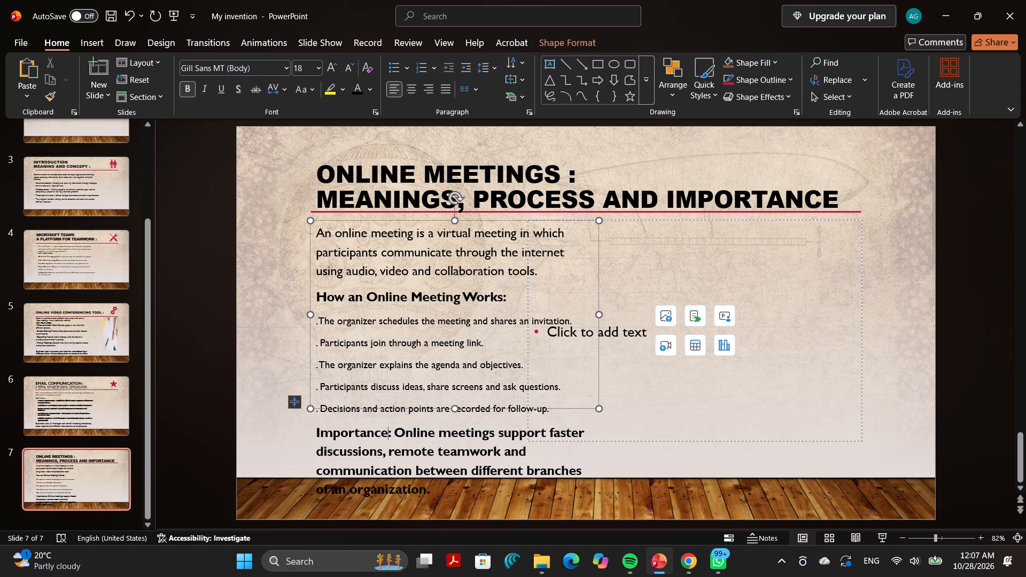
pyautogui.moveTo(438, 220); pyautogui.dragTo(439, 214)
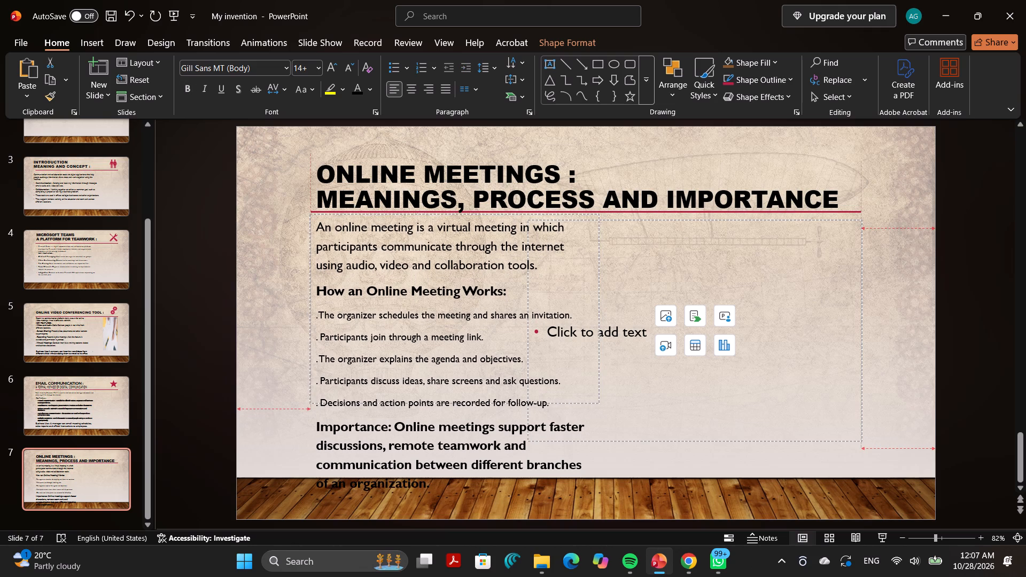
pyautogui.moveTo(439, 214); pyautogui.dragTo(439, 214)
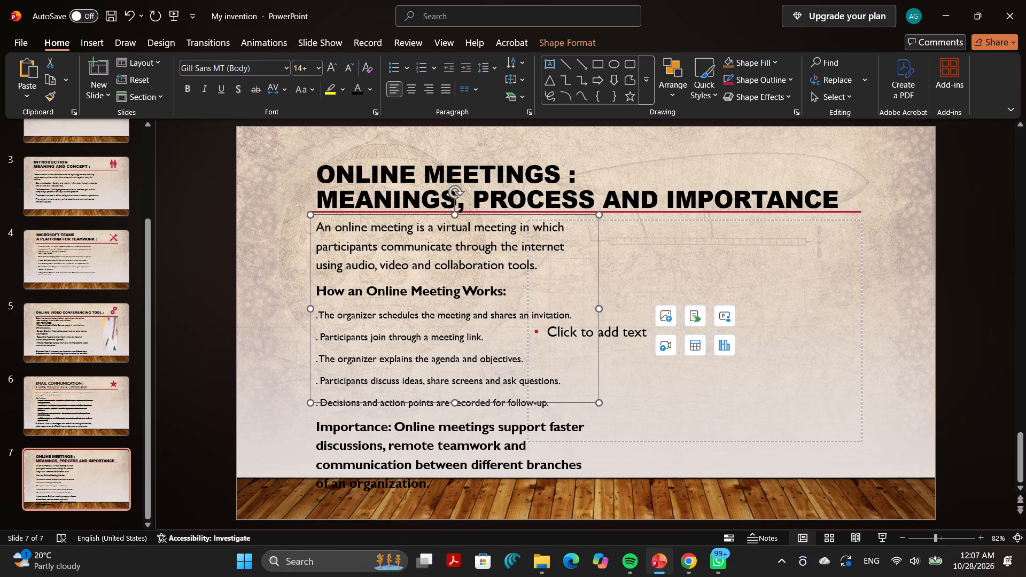
# Extend the caption text box downward so it encloses the whole Importance paragraph.
pyautogui.moveTo(453, 406); pyautogui.dragTo(453, 403)
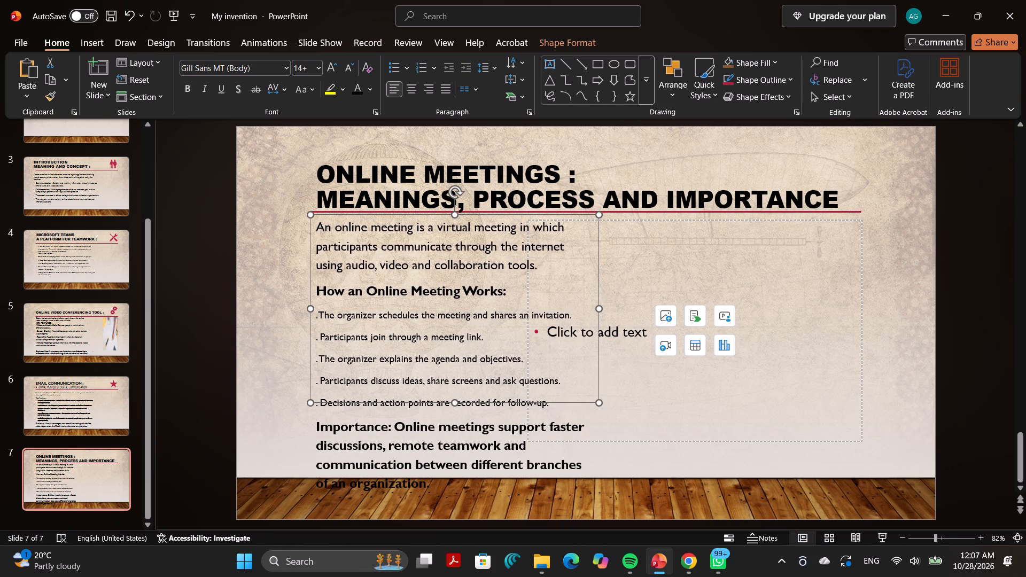
pyautogui.moveTo(453, 403); pyautogui.dragTo(455, 393)
pyautogui.moveTo(455, 393); pyautogui.dragTo(456, 443)
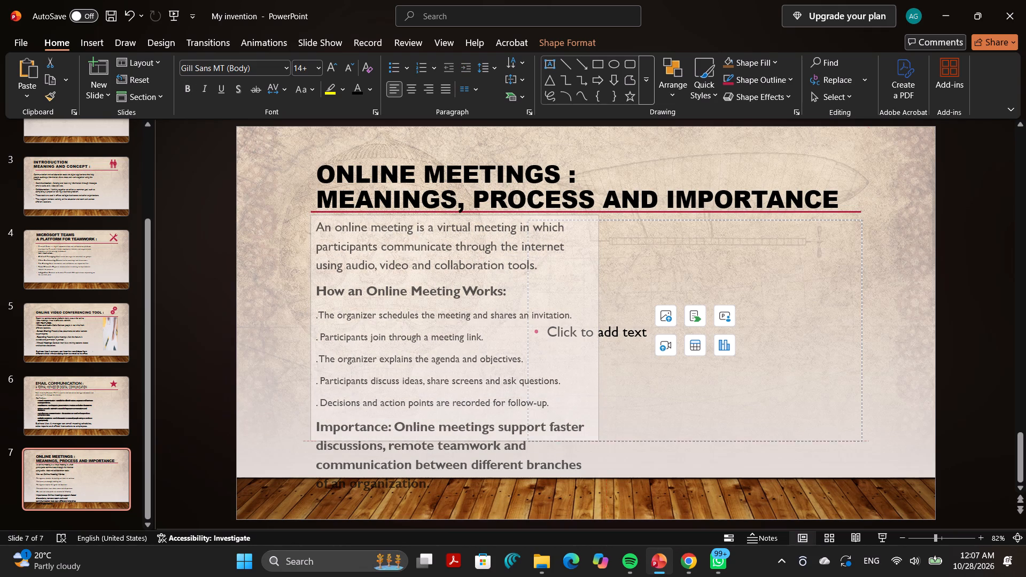
pyautogui.moveTo(456, 443); pyautogui.dragTo(458, 500)
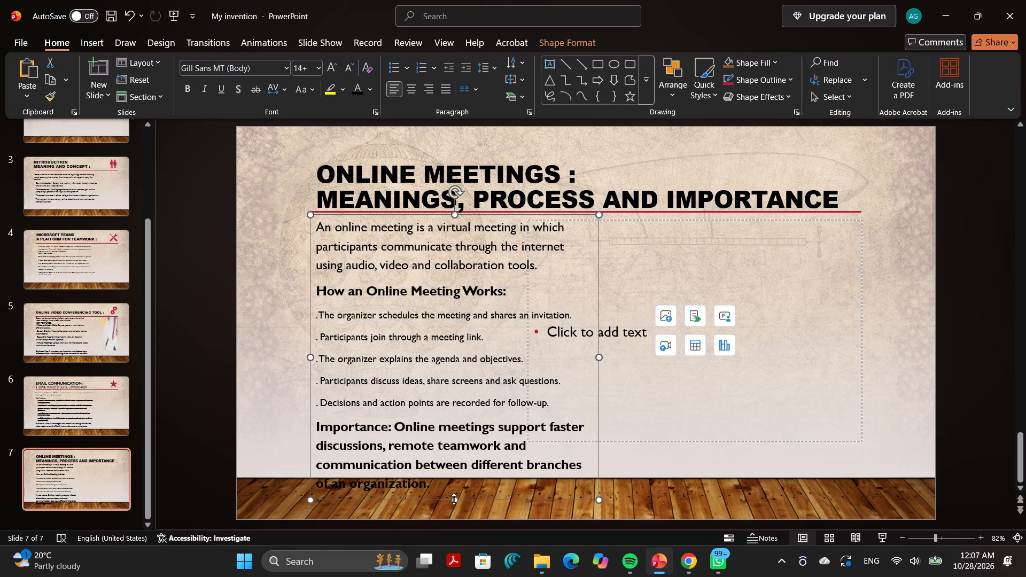
pyautogui.moveTo(456, 500); pyautogui.dragTo(456, 494)
pyautogui.click(456, 494)
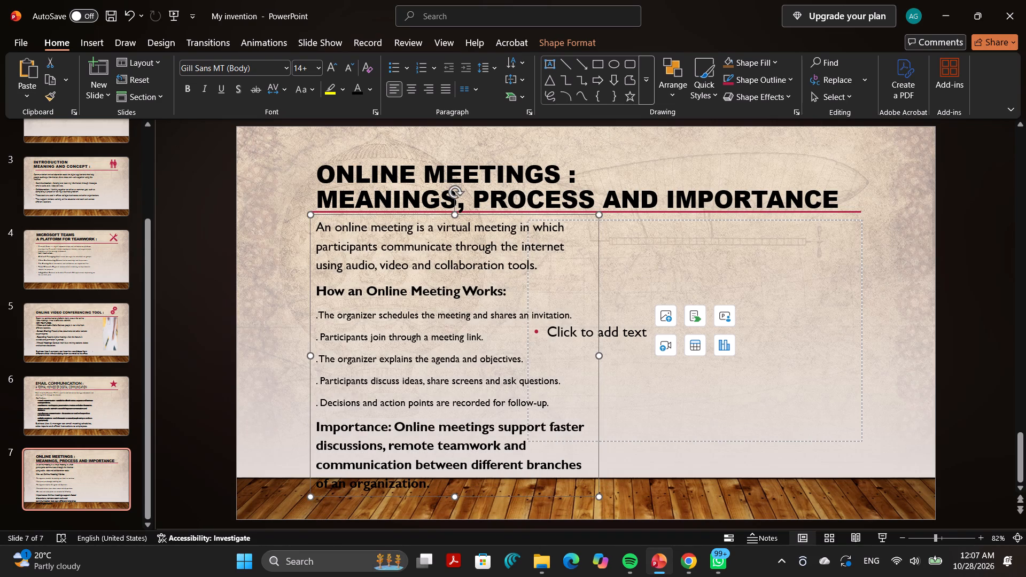
# Widen the caption text box from its right edge so the Importance paragraph fits on three lines.
pyautogui.moveTo(598, 353); pyautogui.dragTo(625, 357)
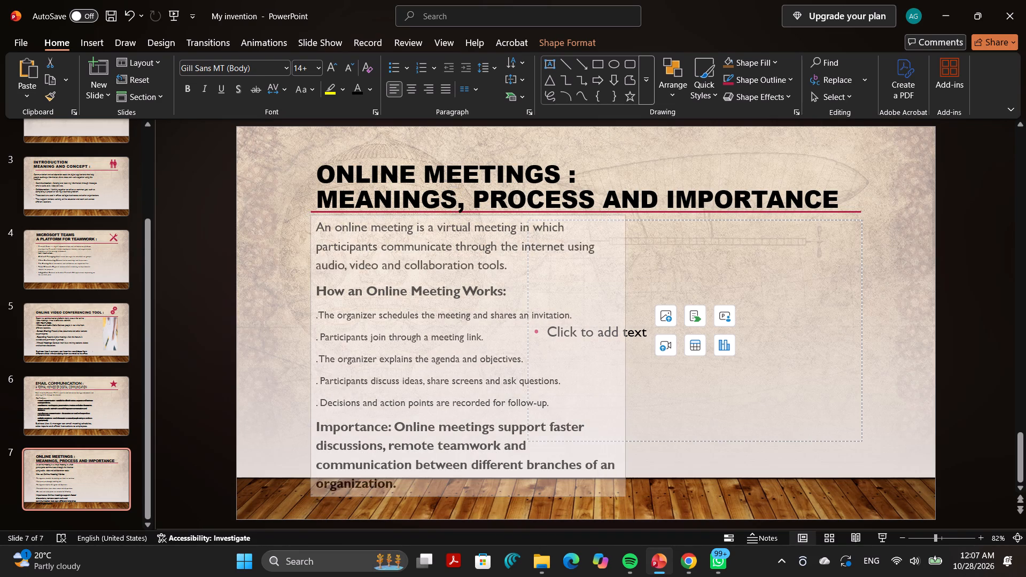
pyautogui.moveTo(625, 357); pyautogui.dragTo(647, 354)
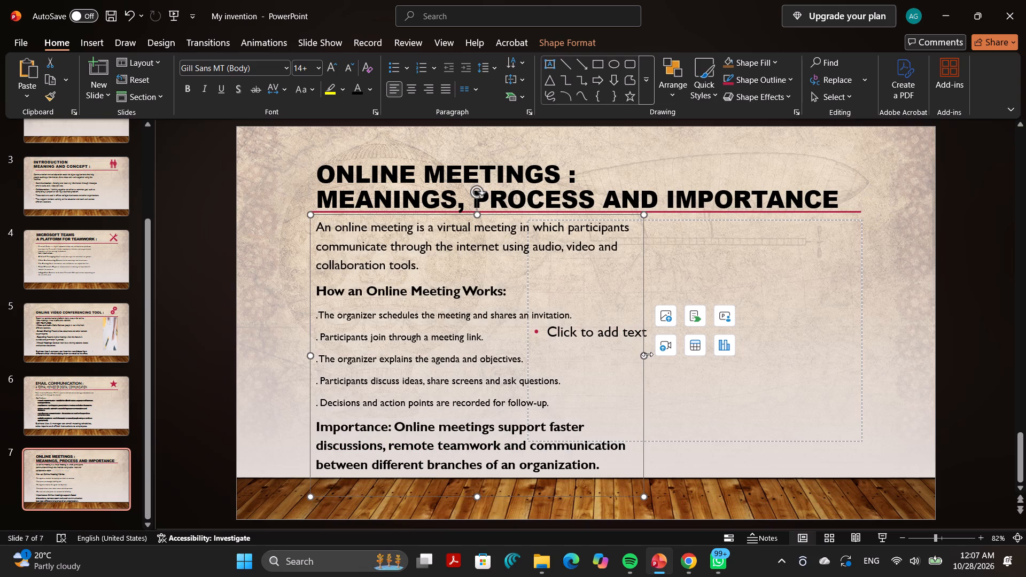
pyautogui.click(267, 341)
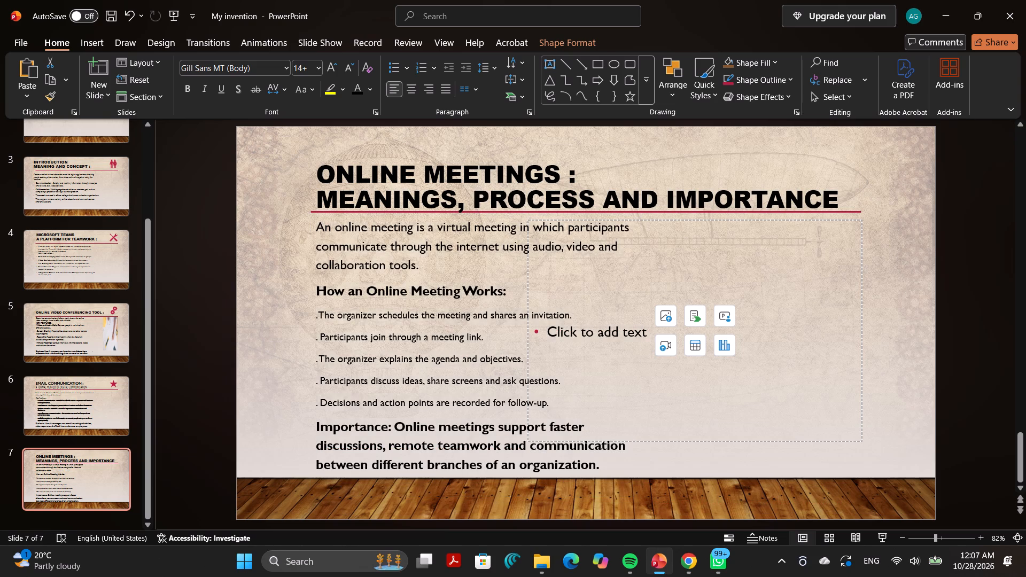
# Narrow the empty content placeholder from its left edge so it no longer overlaps the caption text.
pyautogui.click(577, 348)
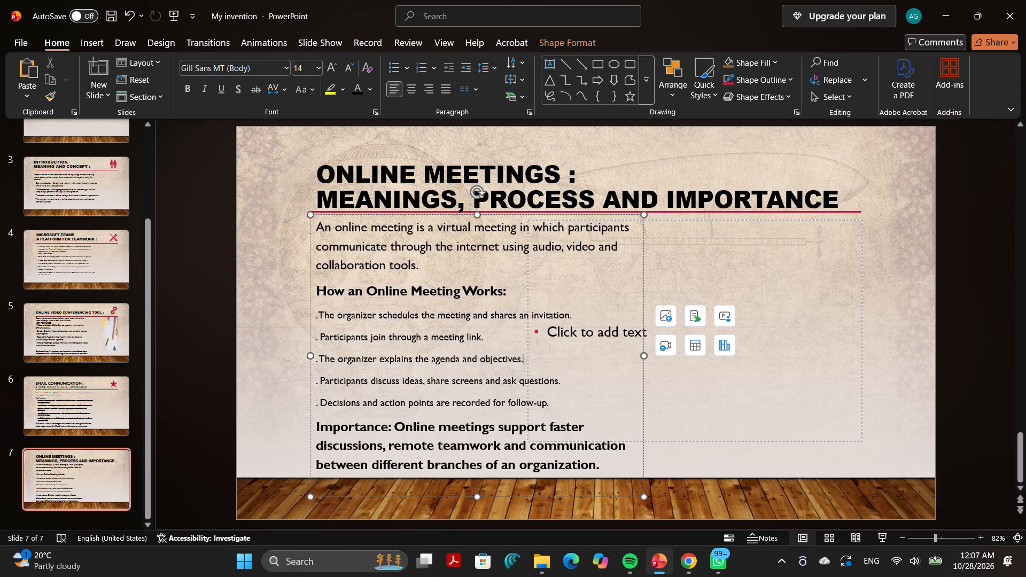
pyautogui.click(555, 345)
pyautogui.click(807, 398)
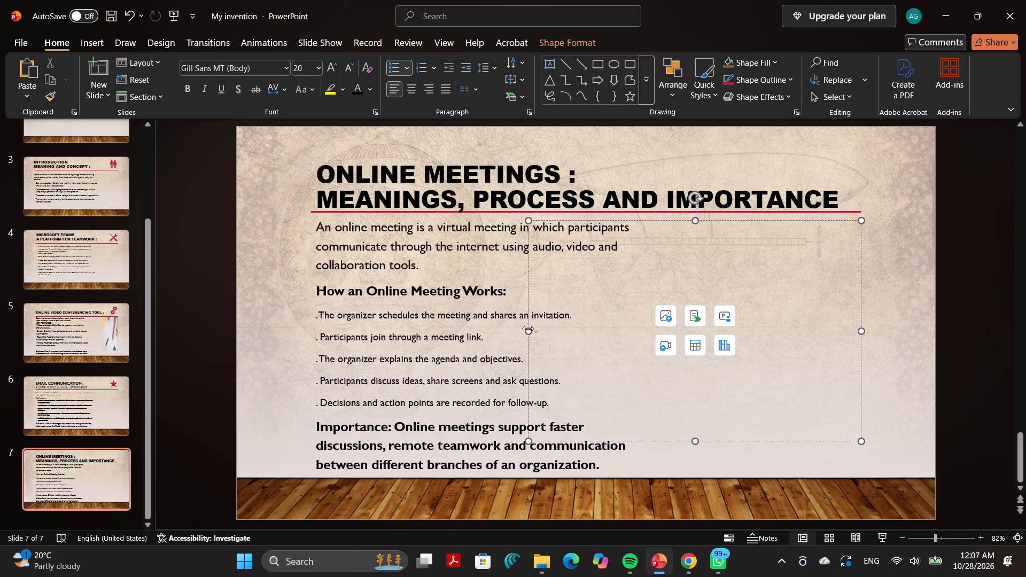
pyautogui.moveTo(530, 331); pyautogui.dragTo(652, 336)
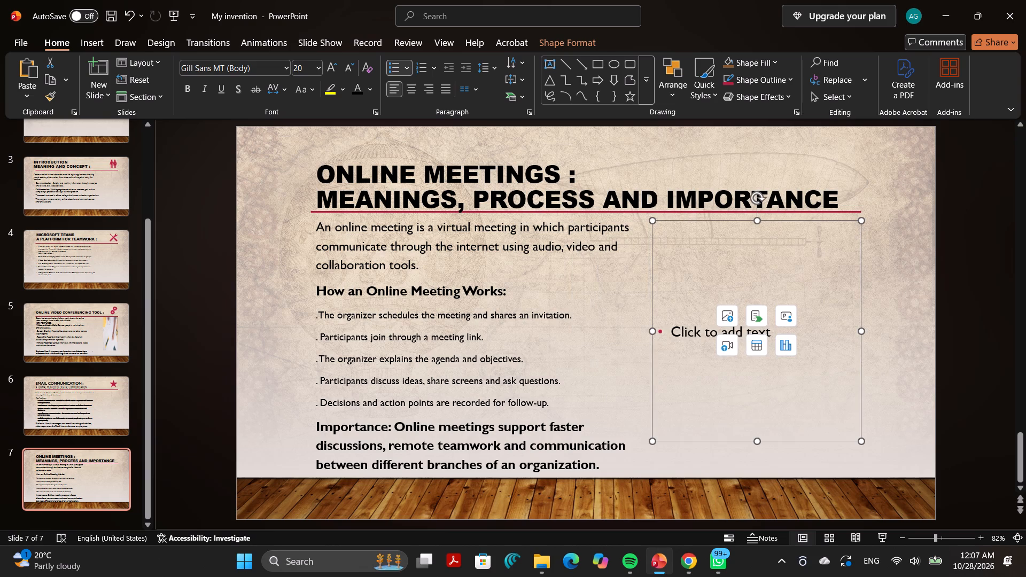
# Fit the caption text box by widening it to meet the content placeholder and raising its lower edge to the last text line.
pyautogui.click(563, 347)
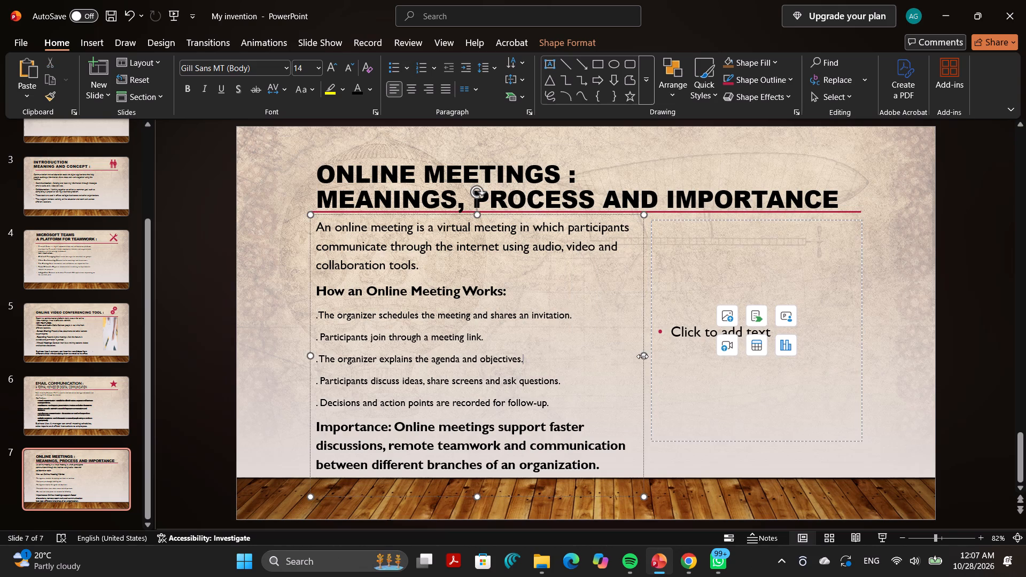
pyautogui.moveTo(642, 356); pyautogui.dragTo(655, 357)
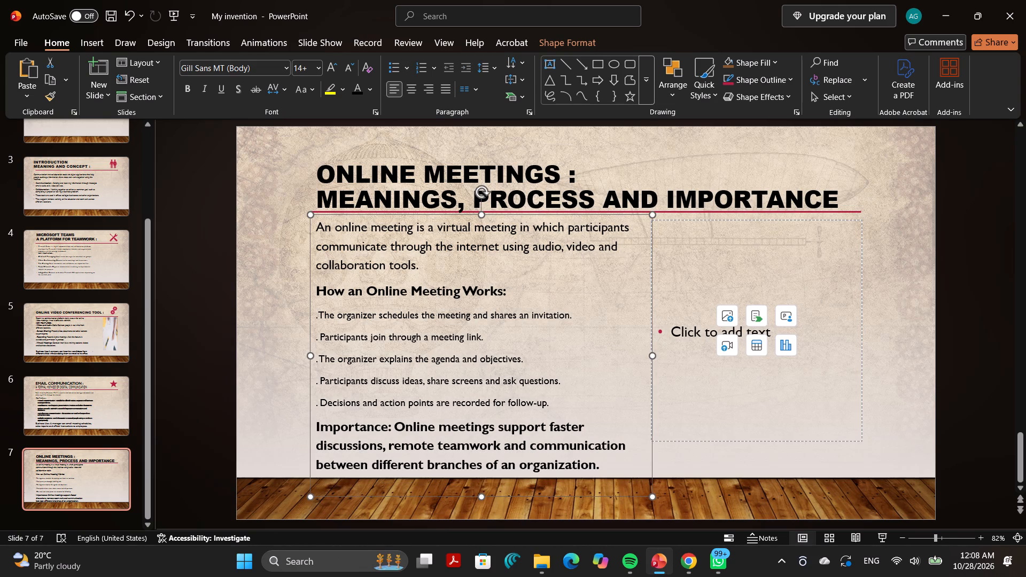
pyautogui.moveTo(483, 498); pyautogui.dragTo(484, 487)
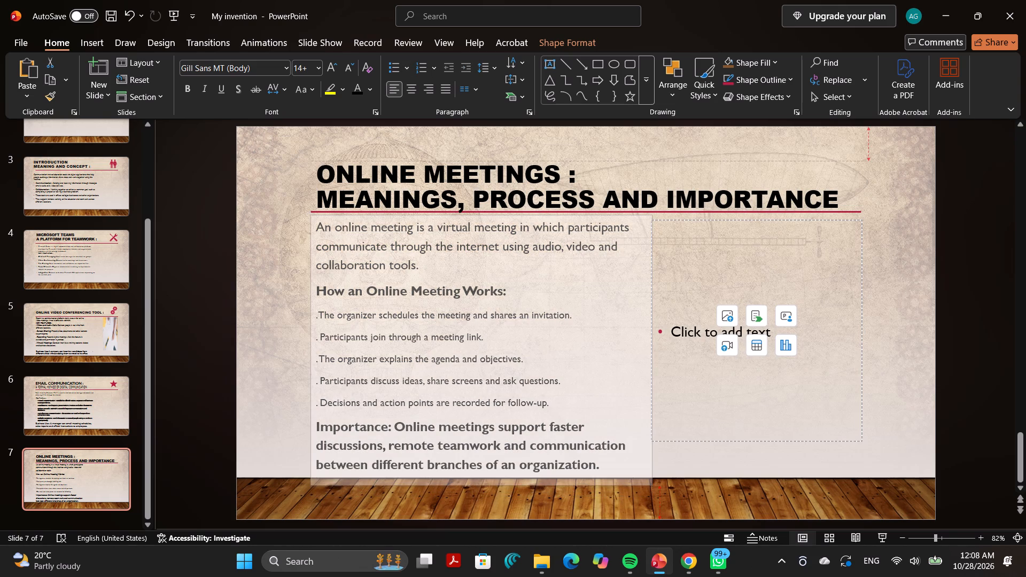
pyautogui.moveTo(484, 487); pyautogui.dragTo(484, 472)
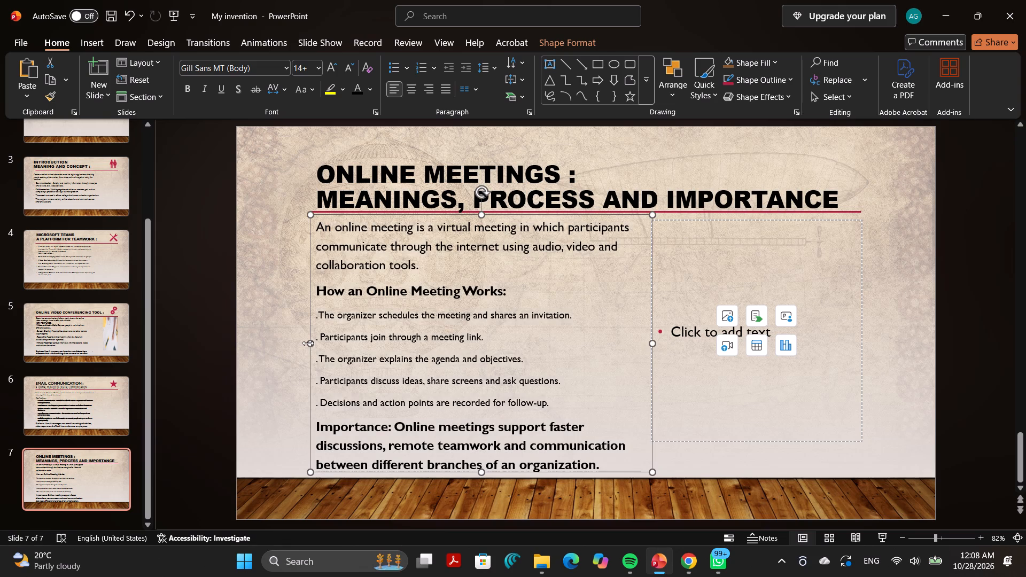
pyautogui.click(308, 343)
# Bold the opening paragraph that defines an online meeting on slide 7.
pyautogui.click(290, 334)
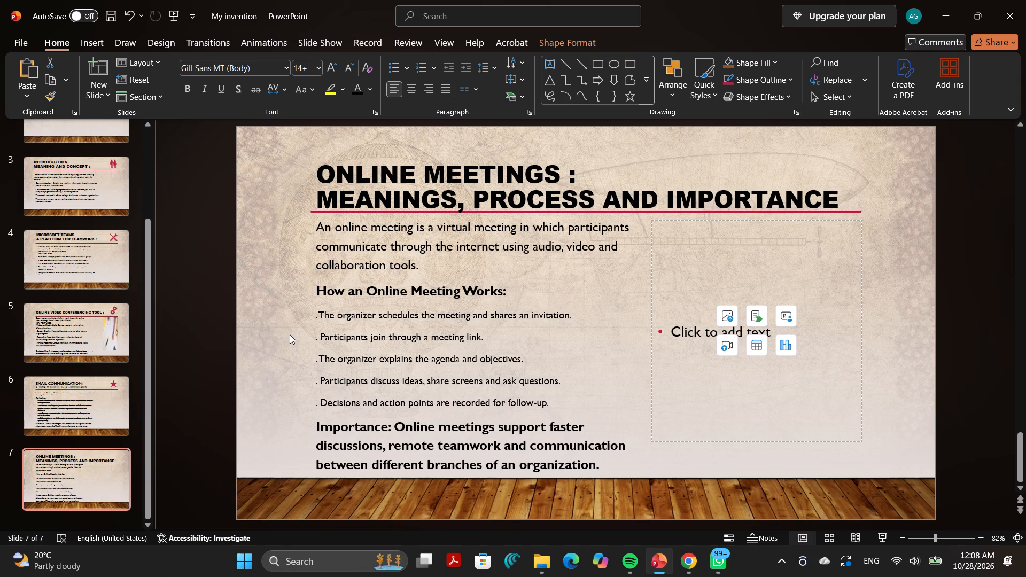
pyautogui.click(336, 238)
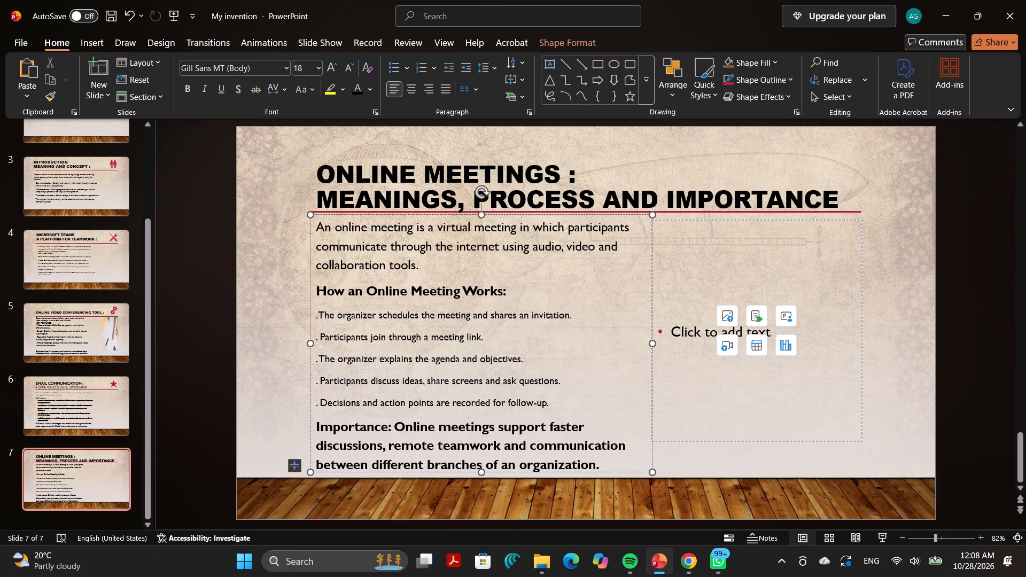
pyautogui.moveTo(318, 225); pyautogui.dragTo(423, 271)
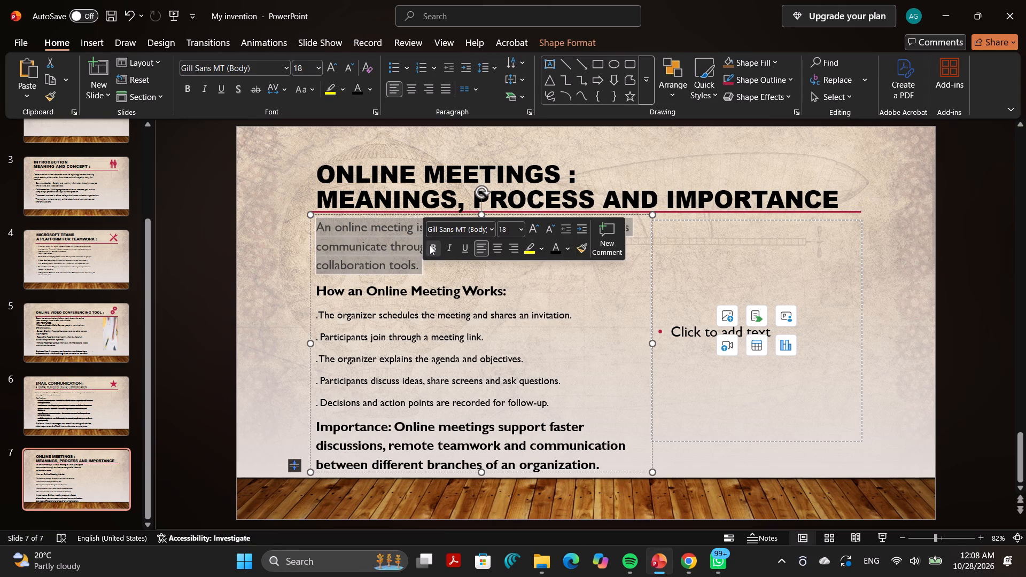
pyautogui.click(430, 245)
pyautogui.click(256, 274)
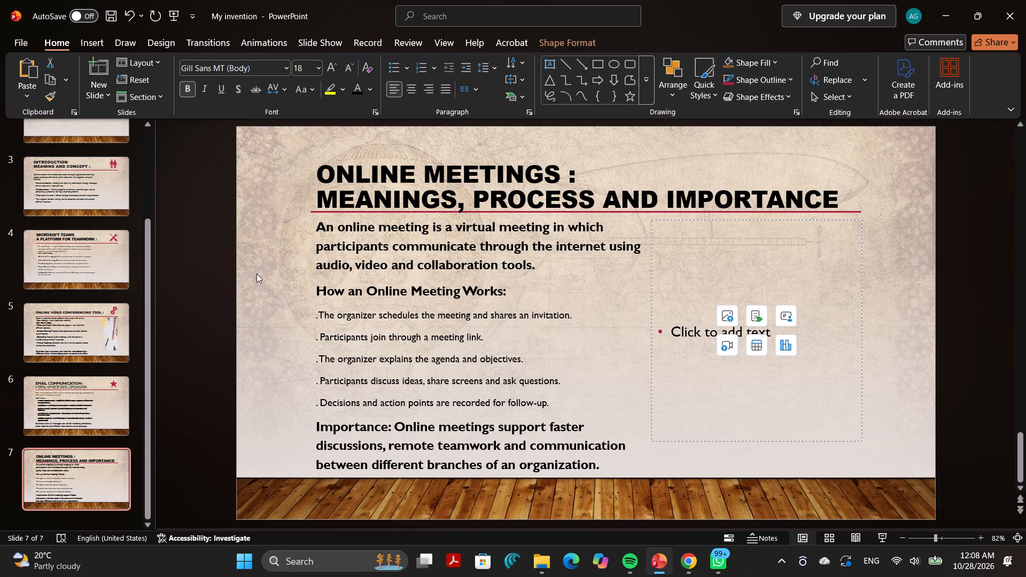
pyautogui.click(256, 274)
# Add a new slide with the Content with Caption layout after slide 7.
pyautogui.scroll(-4, 105, 492)
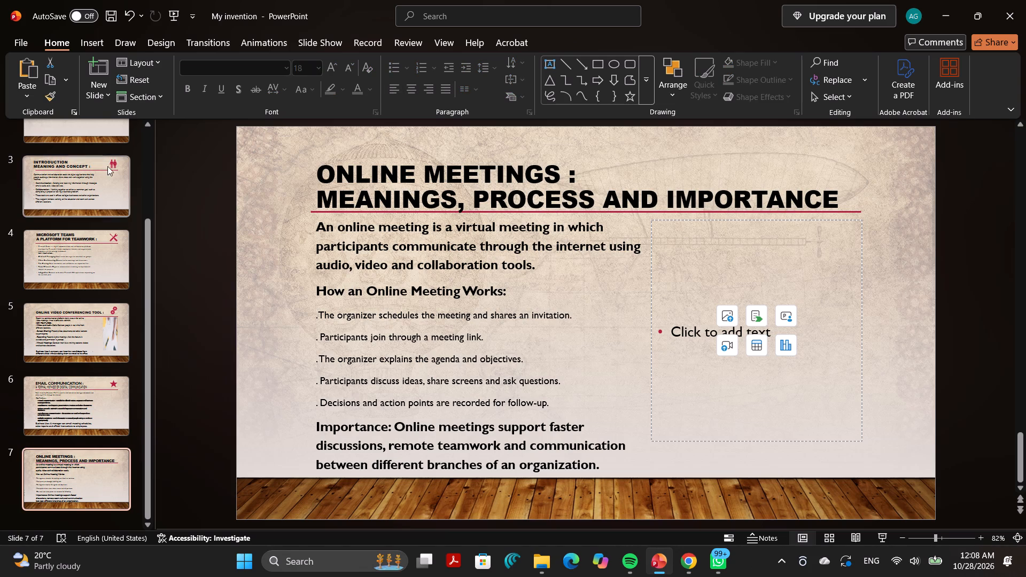
pyautogui.click(104, 90)
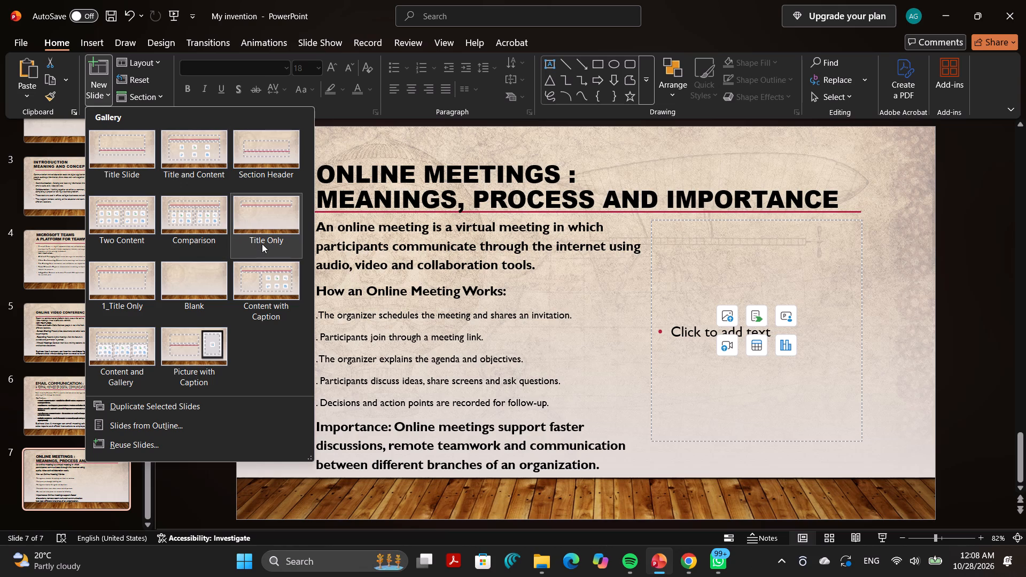
pyautogui.click(273, 282)
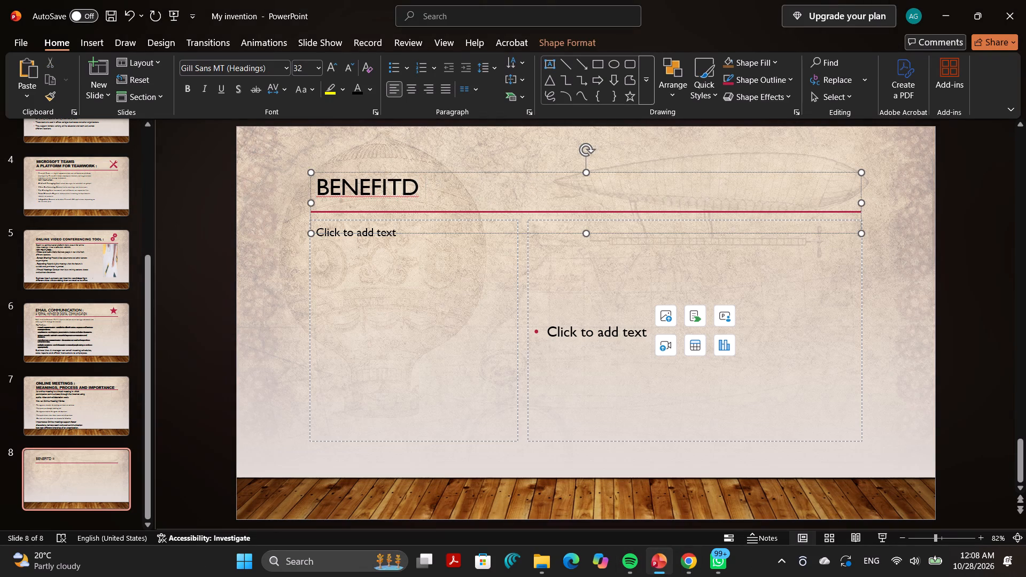
pyautogui.press('BackSpace')
pyautogui.press('BackSpace')
pyautogui.write('s')
pyautogui.press('space')
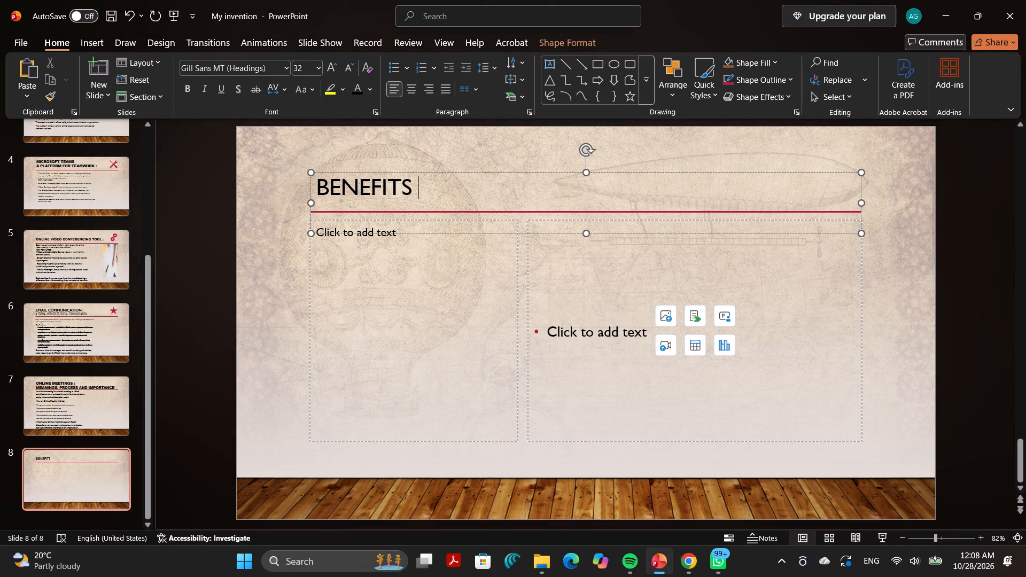
pyautogui.write('of communication tools')
pyautogui.press('space')
# Reword the slide 8 title as "Benefits of communication and collaboration tools :".
pyautogui.hscroll(1, 656, 558)
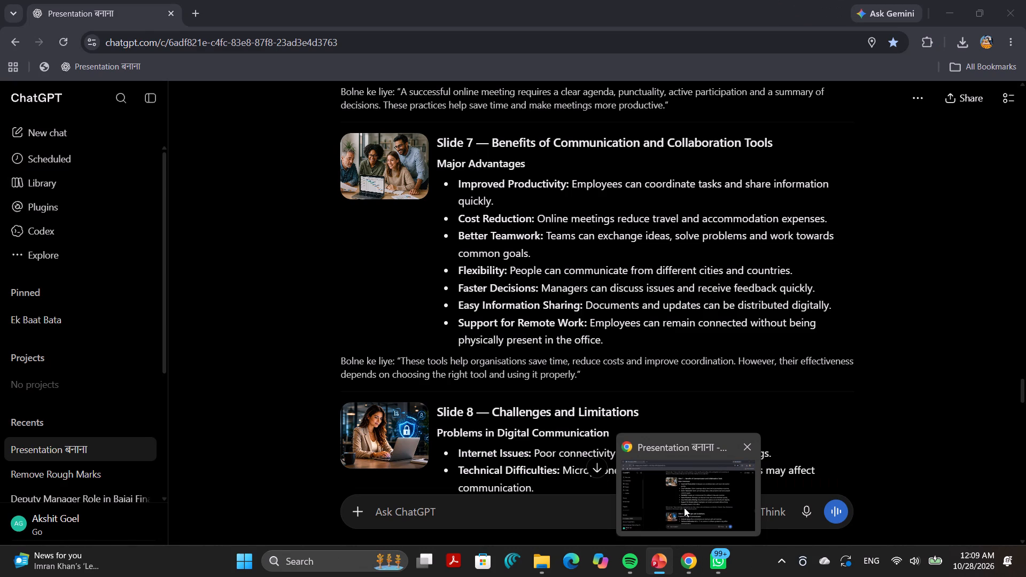
pyautogui.press('BackSpace')
pyautogui.press('BackSpace')
pyautogui.press('BackSpace')
pyautogui.press('BackSpace')
pyautogui.press('BackSpace')
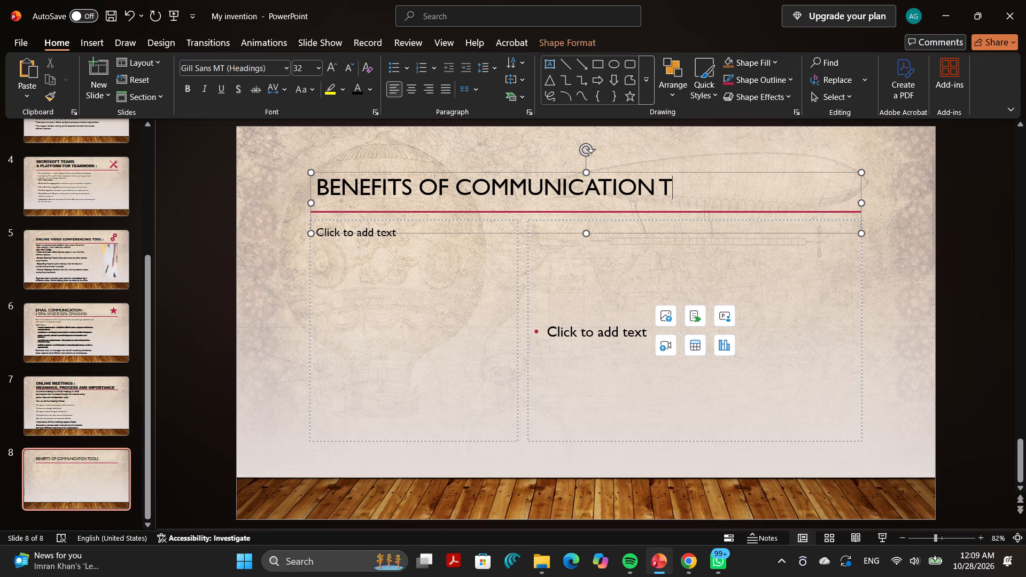
pyautogui.press('BackSpace')
pyautogui.write('and')
pyautogui.press('space')
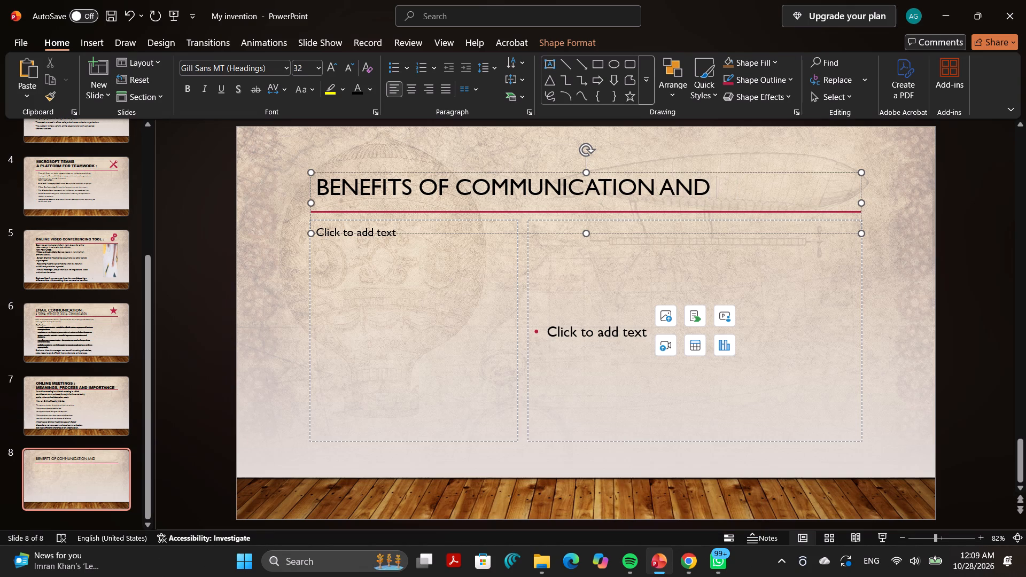
pyautogui.write('collaborstion tools')
pyautogui.press('space')
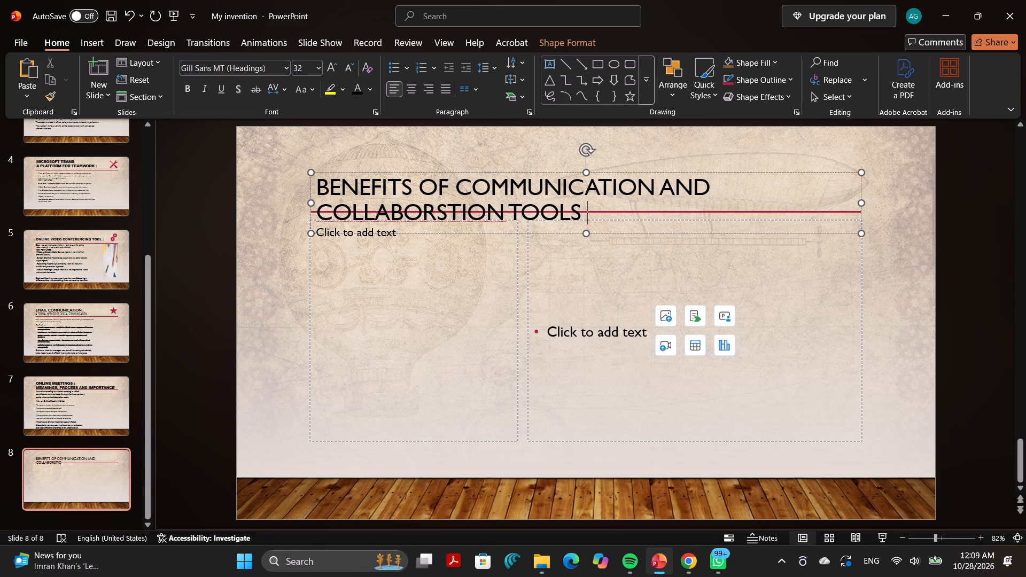
pyautogui.click(445, 212)
pyautogui.press('BackSpace')
pyautogui.press('a')
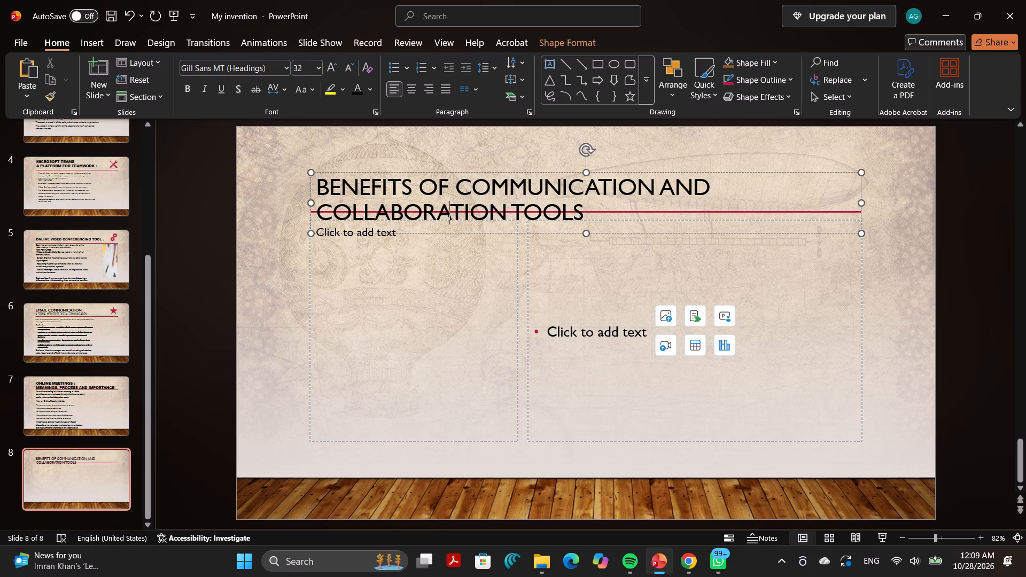
pyautogui.click(618, 220)
pyautogui.write(':')
pyautogui.press('space')
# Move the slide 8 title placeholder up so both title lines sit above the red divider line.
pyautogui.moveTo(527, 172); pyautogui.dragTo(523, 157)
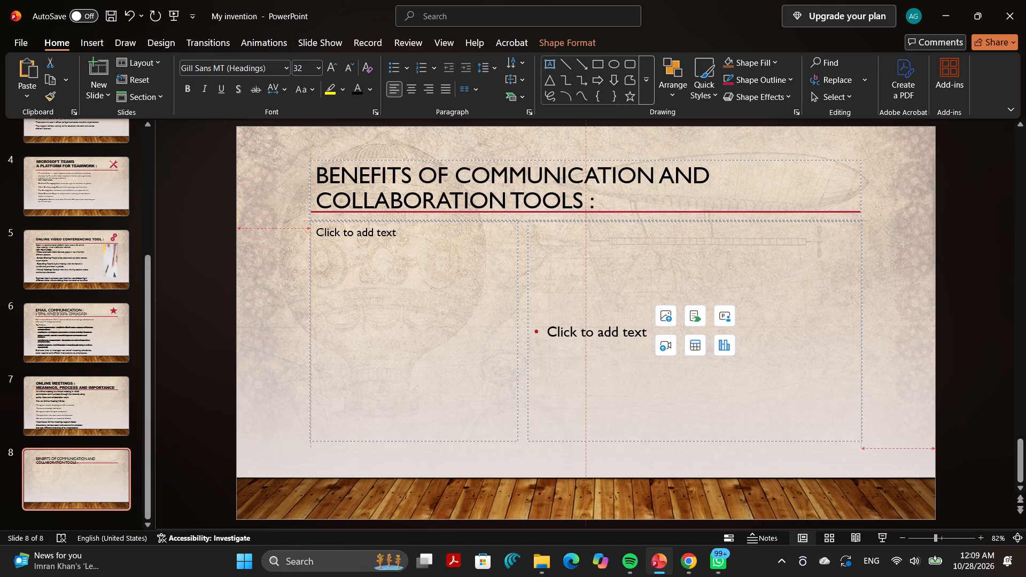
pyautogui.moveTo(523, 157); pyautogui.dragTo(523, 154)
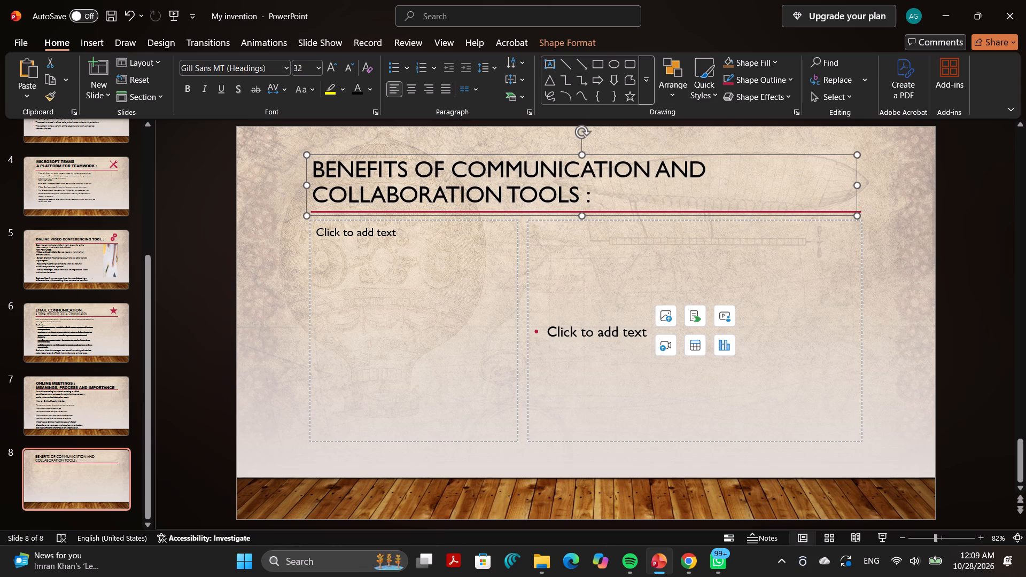
# Format the whole slide 8 title as bold Arial Black at size 36.
pyautogui.moveTo(313, 166); pyautogui.dragTo(470, 208)
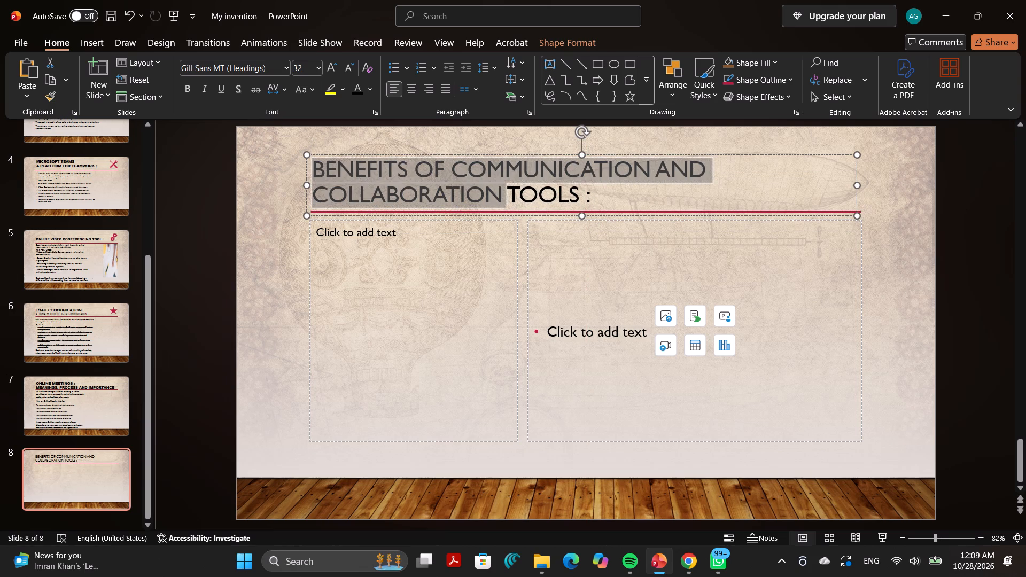
pyautogui.moveTo(470, 208); pyautogui.dragTo(610, 194)
pyautogui.click(616, 170)
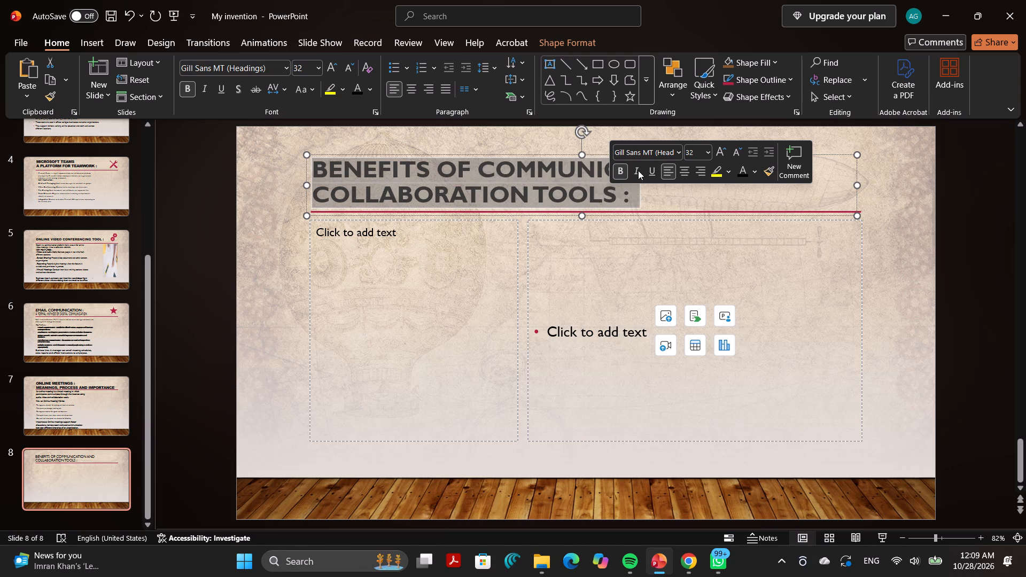
pyautogui.click(677, 151)
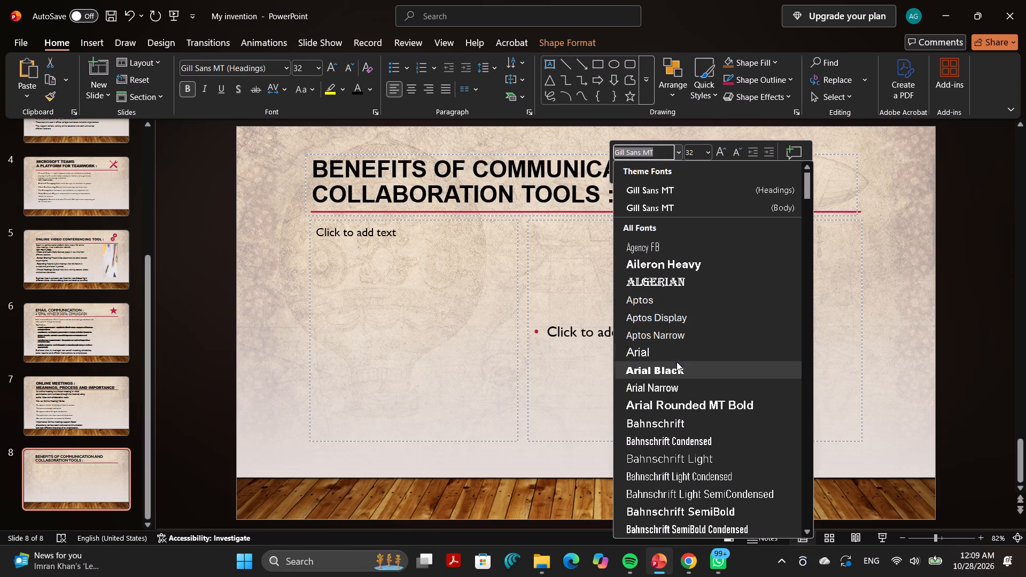
pyautogui.click(678, 365)
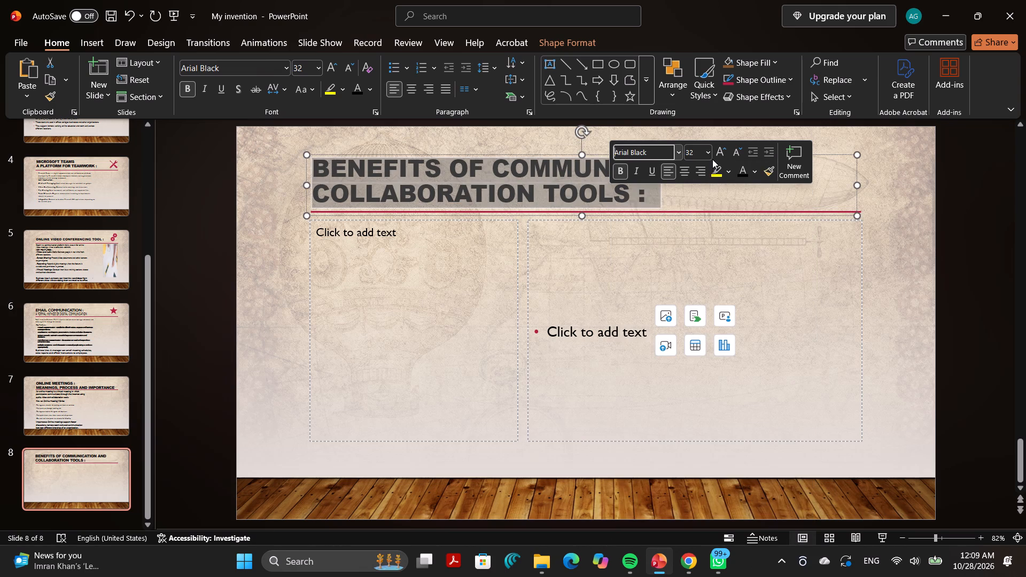
pyautogui.click(709, 154)
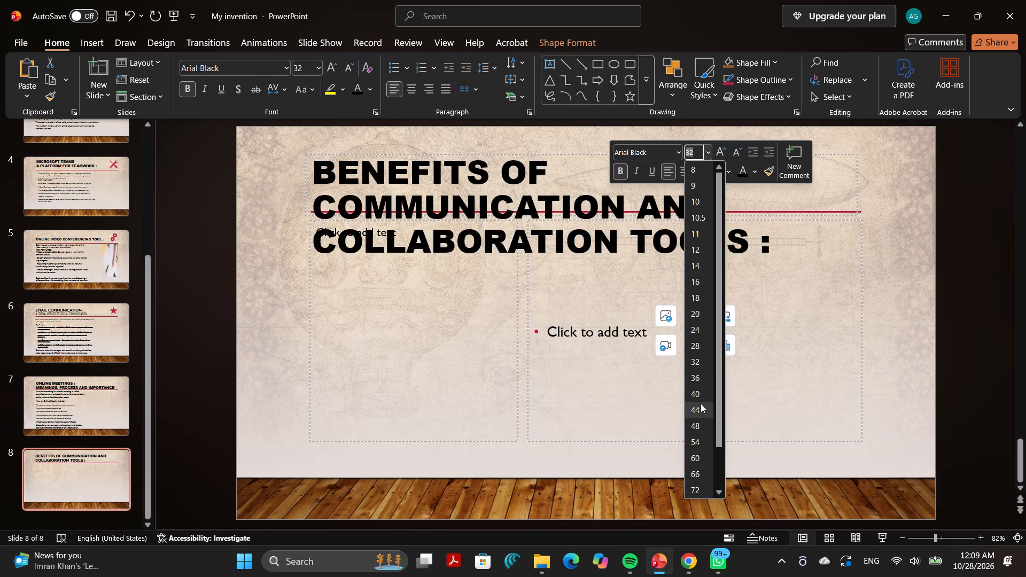
pyautogui.click(699, 380)
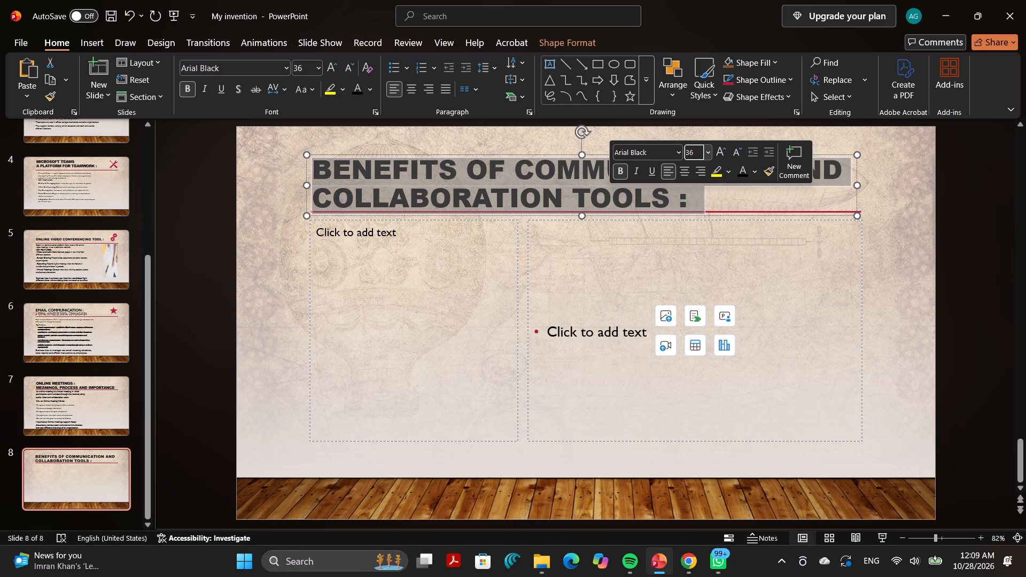
pyautogui.click(399, 333)
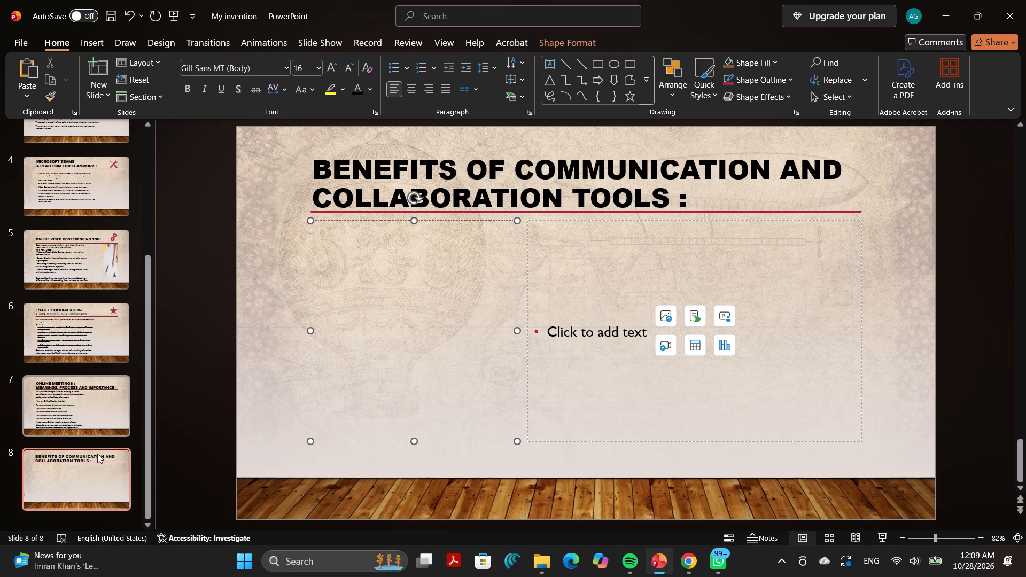
# Change slide 8's layout to Title and Content.
pyautogui.rightClick(102, 481)
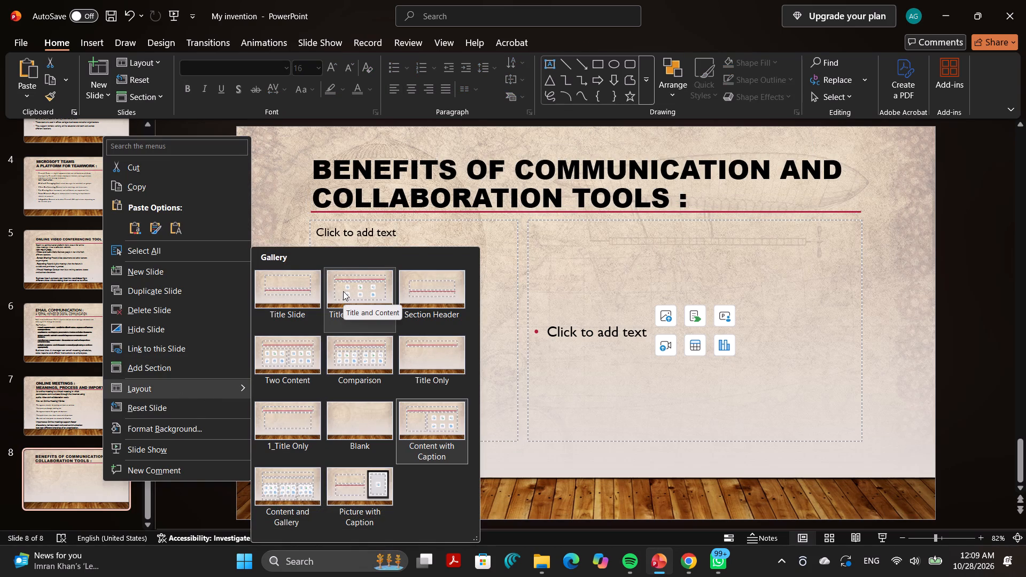
pyautogui.click(343, 291)
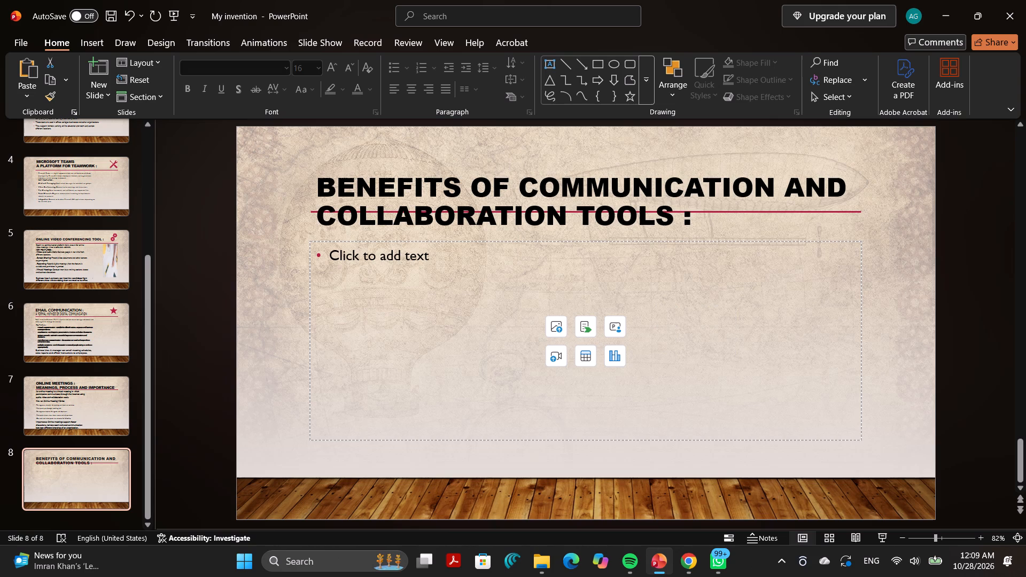
# Move the slide 8 title placeholder up again so both title lines sit above the red divider line.
pyautogui.click(404, 210)
pyautogui.moveTo(443, 169); pyautogui.dragTo(443, 167)
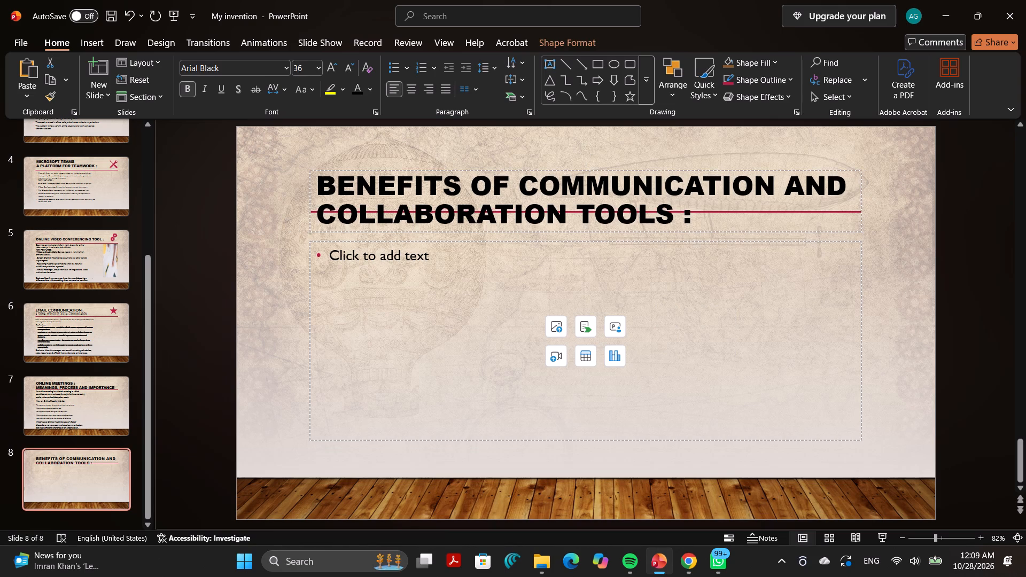
pyautogui.moveTo(443, 167); pyautogui.dragTo(442, 151)
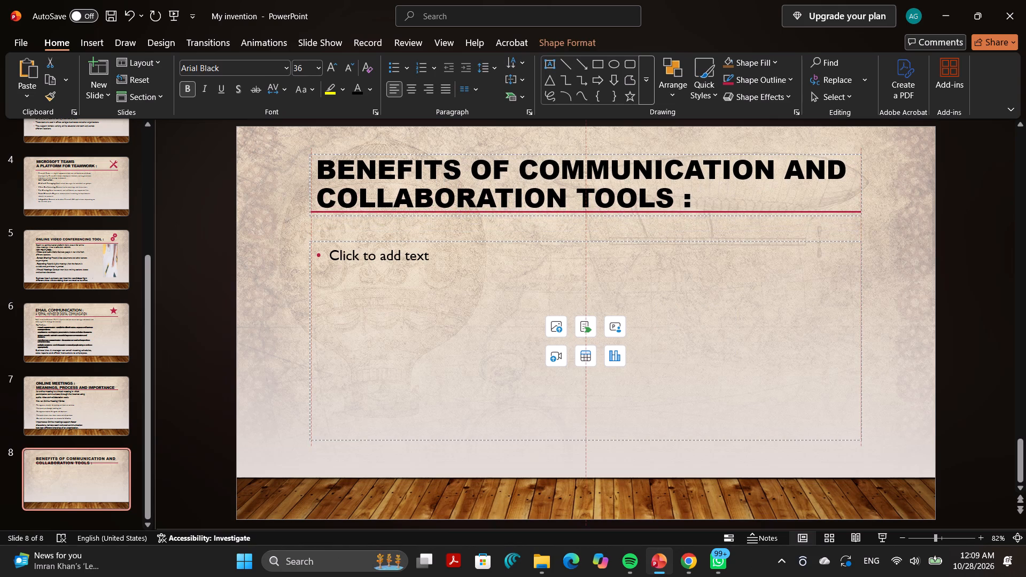
pyautogui.moveTo(442, 151); pyautogui.dragTo(442, 151)
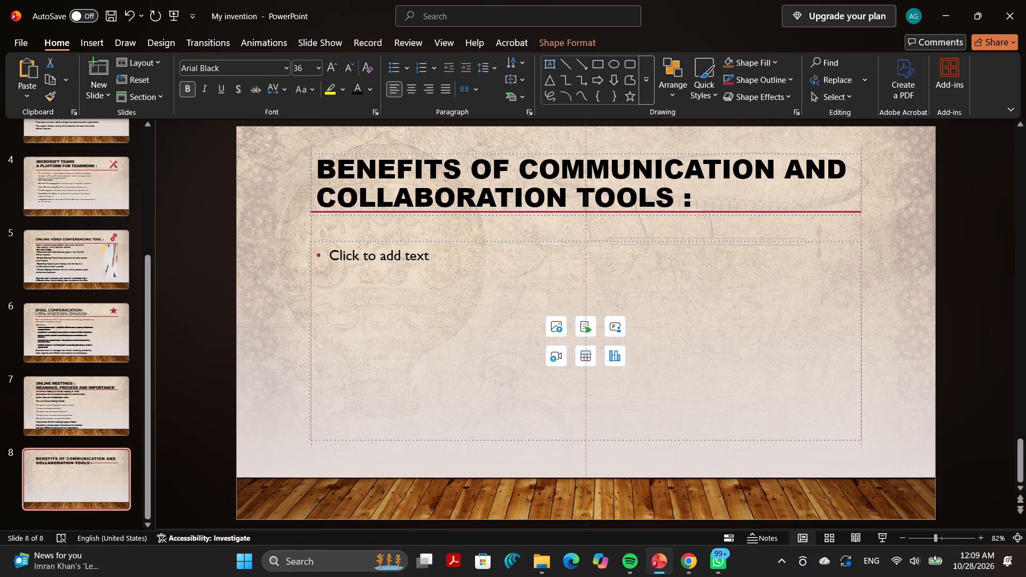
pyautogui.moveTo(442, 151); pyautogui.dragTo(441, 150)
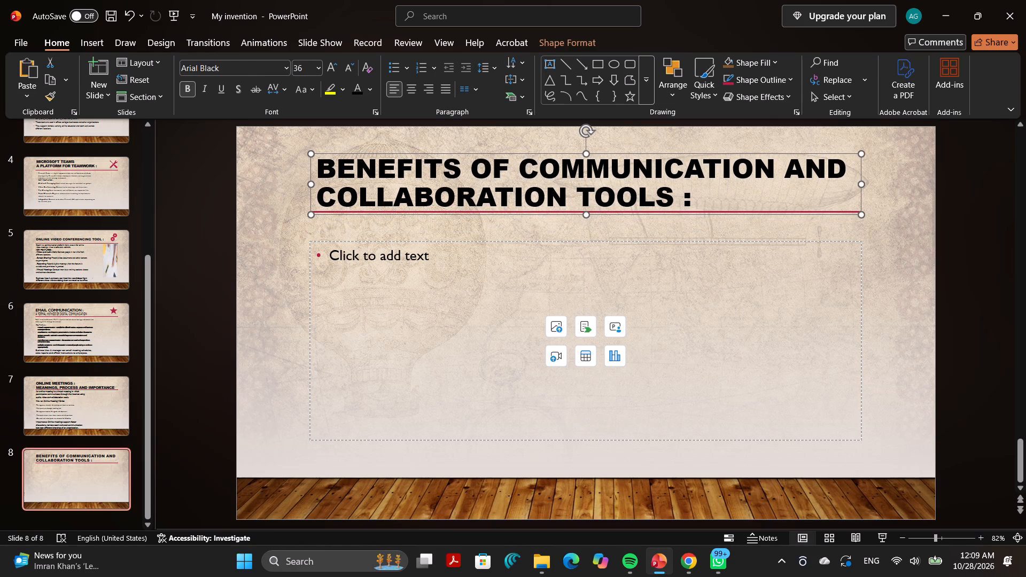
pyautogui.click(396, 255)
pyautogui.click(396, 255)
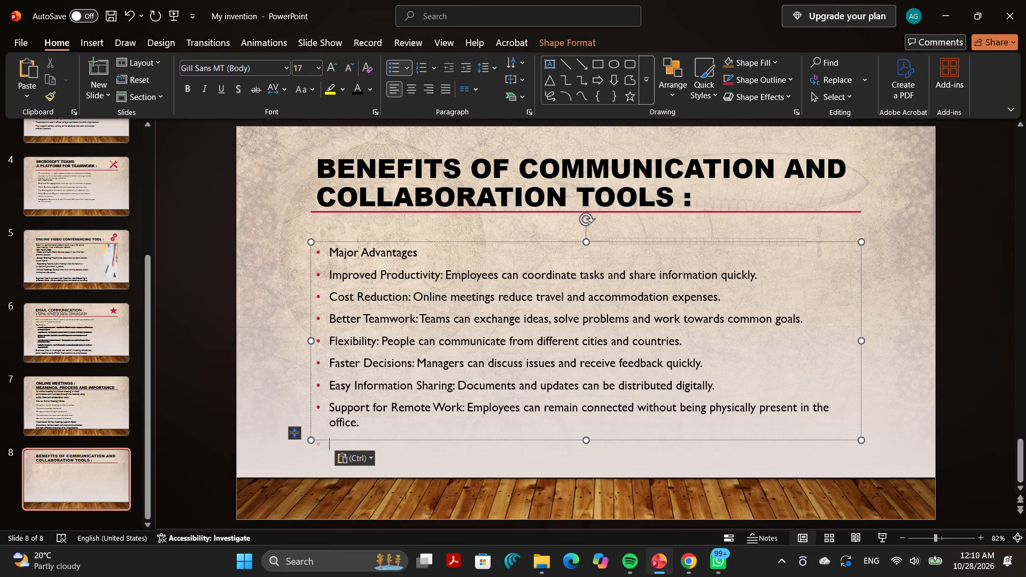
# Remove the bullet from the "Major Advantages" line and add " :" at its end.
pyautogui.click(324, 255)
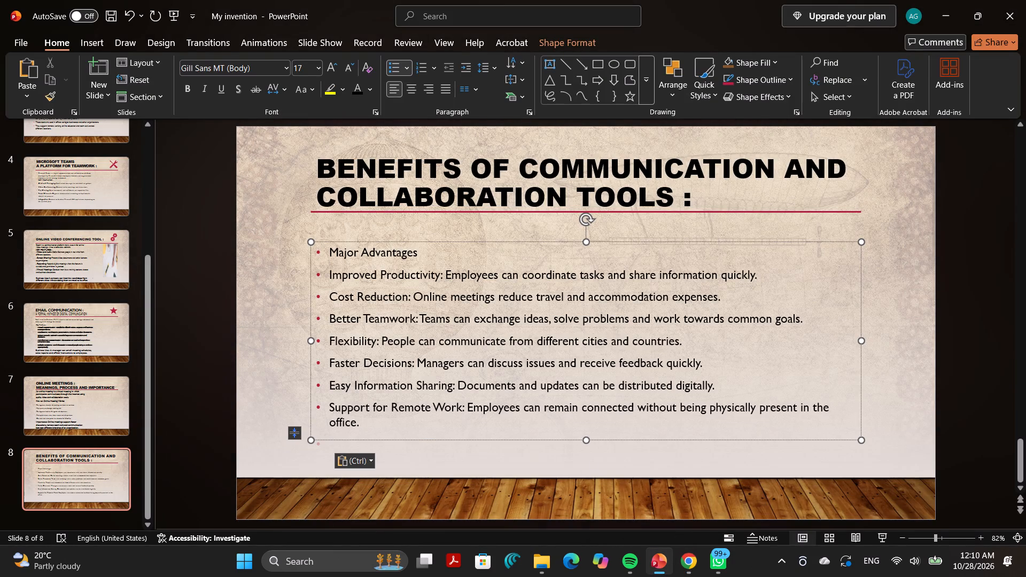
pyautogui.press('BackSpace')
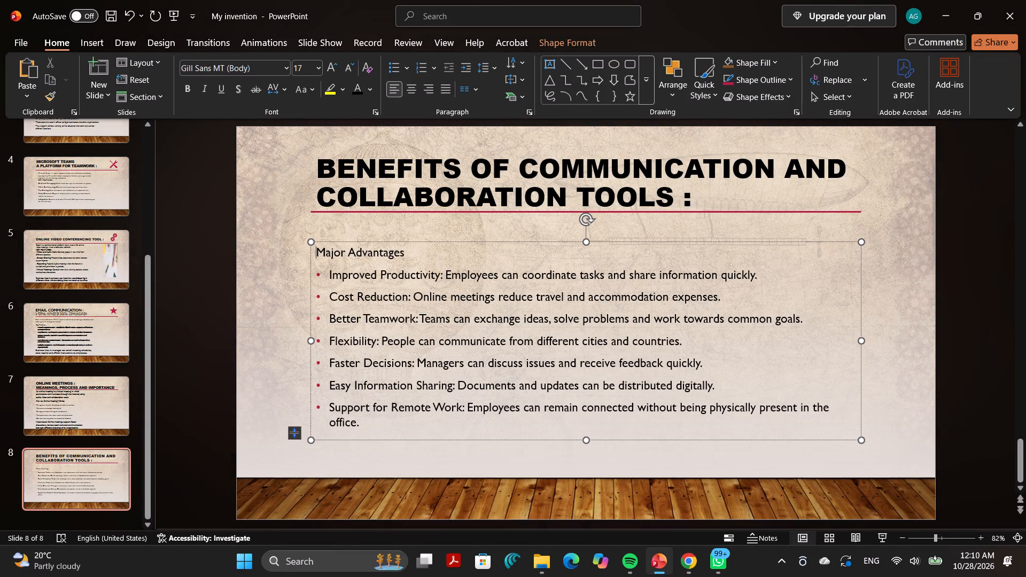
pyautogui.moveTo(314, 253); pyautogui.dragTo(397, 255)
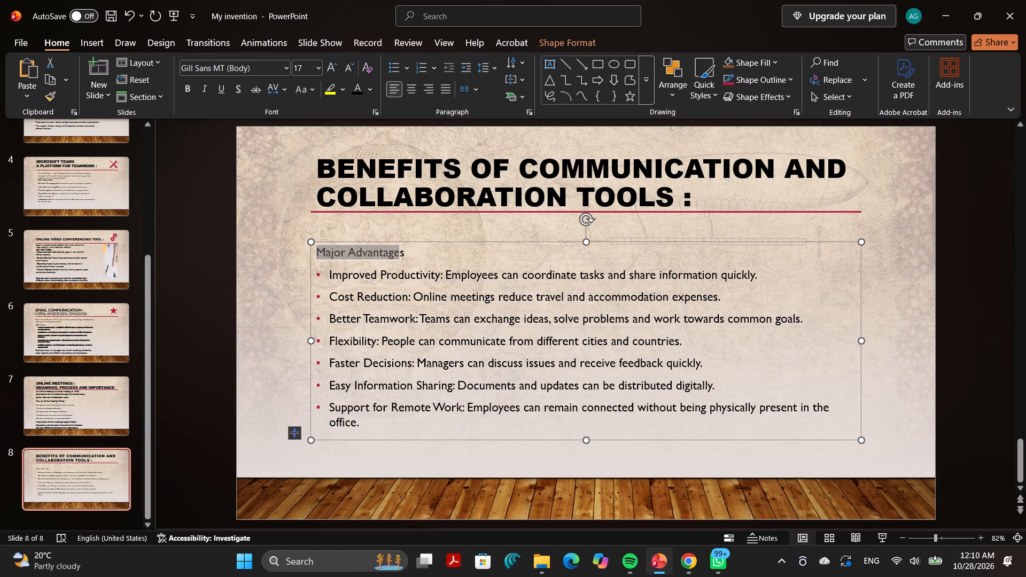
pyautogui.moveTo(397, 255); pyautogui.dragTo(403, 254)
pyautogui.click(403, 254)
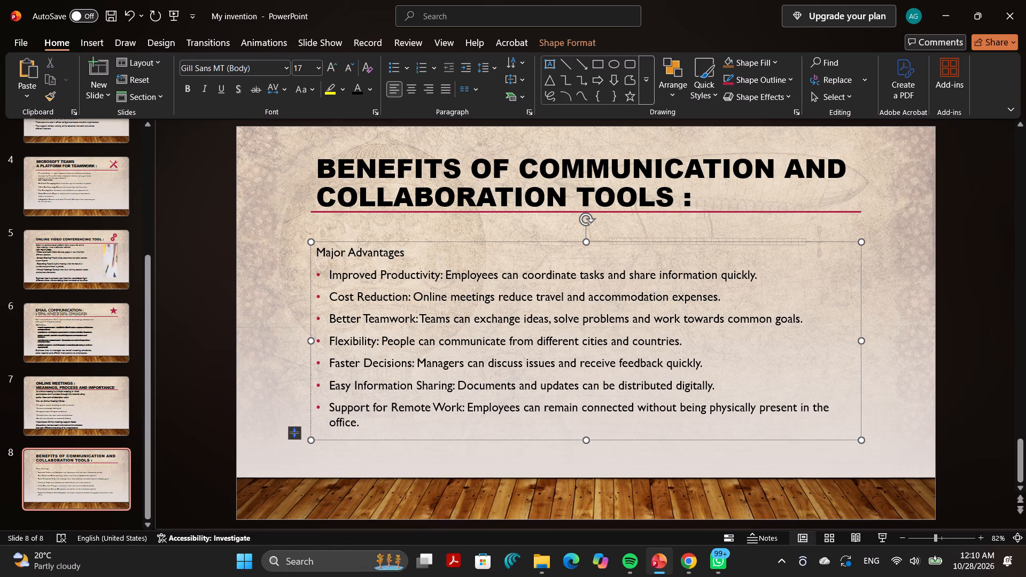
pyautogui.press('space')
pyautogui.write(':')
pyautogui.press('space')
# Format the "Major Advantages :" heading as bold Algerian at size 24.
pyautogui.moveTo(315, 252); pyautogui.dragTo(429, 256)
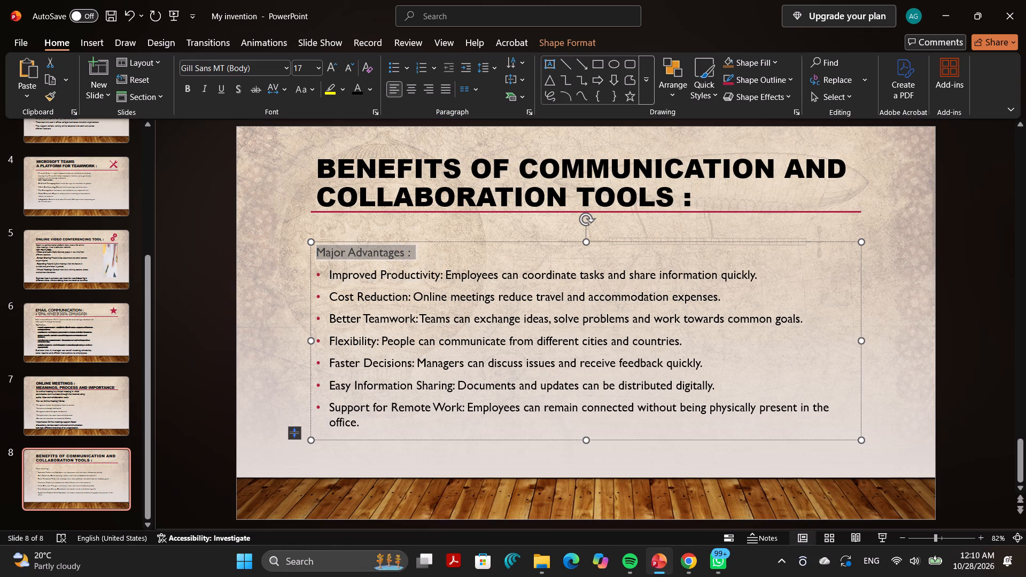
pyautogui.moveTo(429, 256); pyautogui.dragTo(426, 255)
pyautogui.click(433, 239)
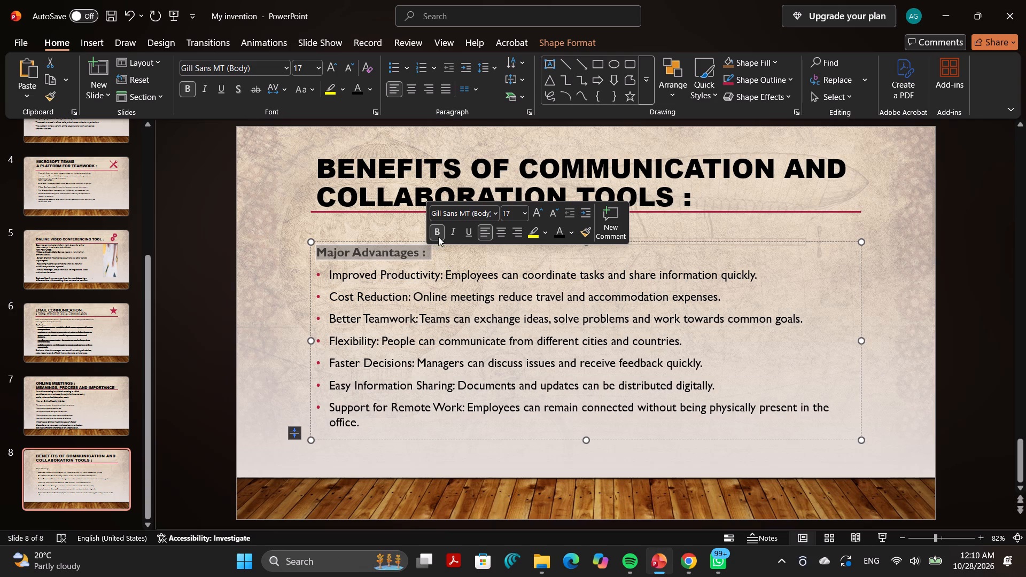
pyautogui.click(523, 213)
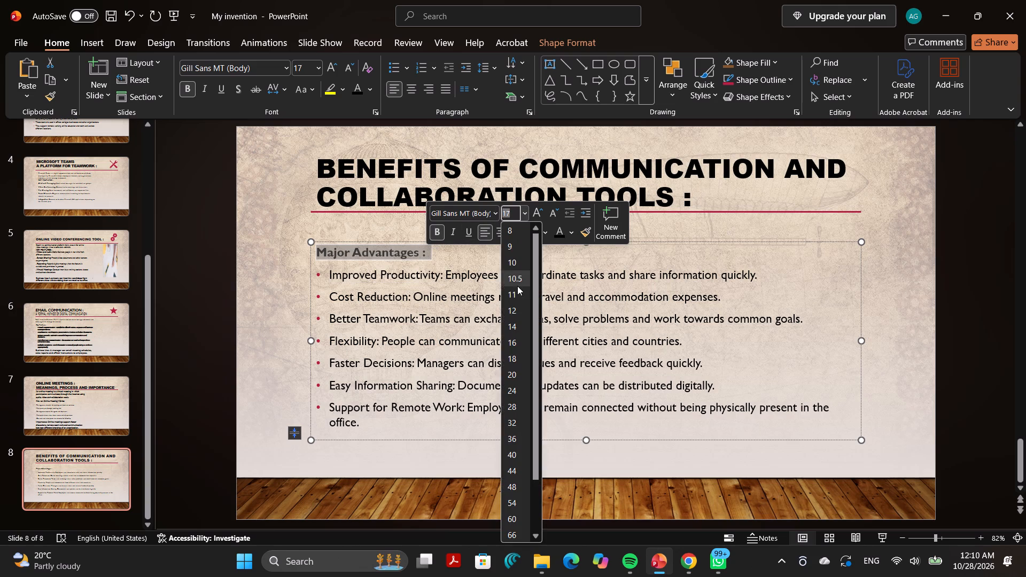
pyautogui.click(522, 398)
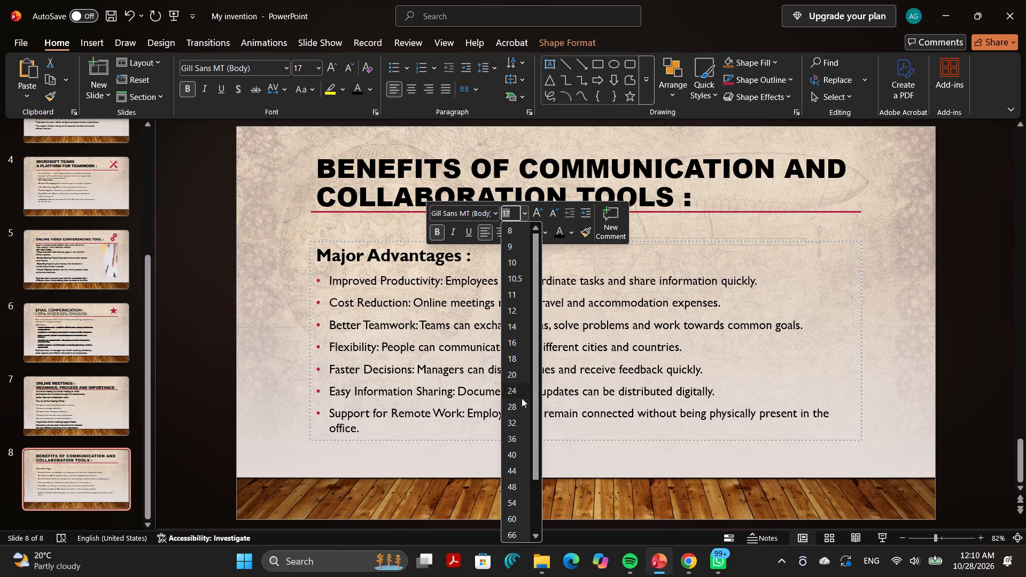
pyautogui.click(496, 216)
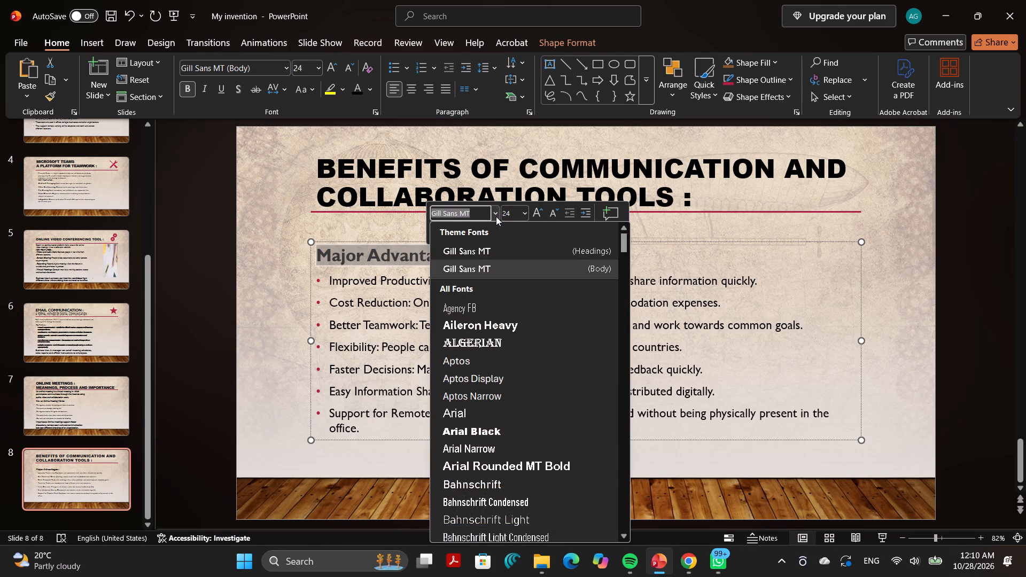
pyautogui.click(497, 351)
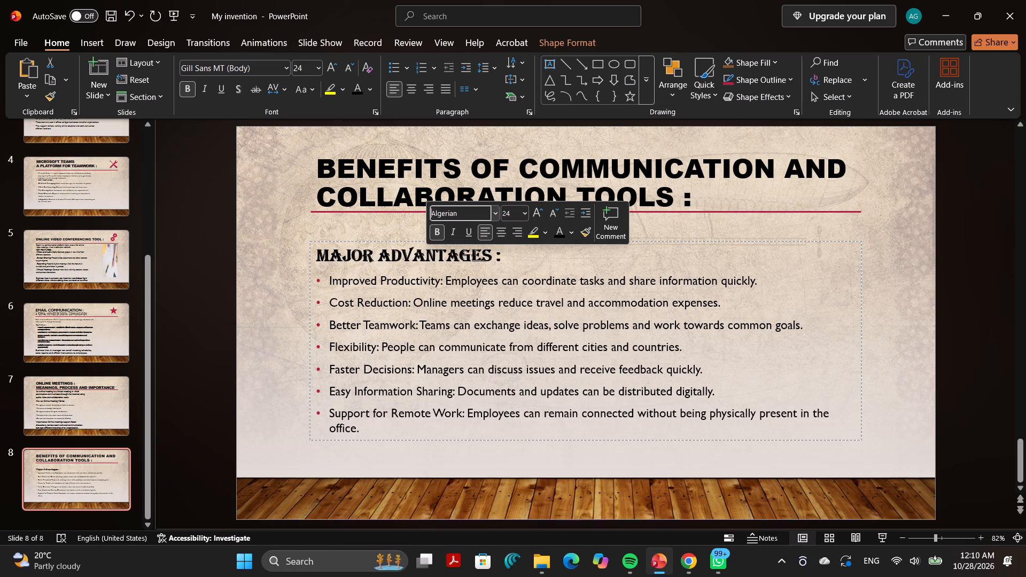
# Format the seven advantage bullets, from Improved Productivity to Support for Remote Work, as Arial Black at size 20.
pyautogui.moveTo(325, 281); pyautogui.dragTo(405, 316)
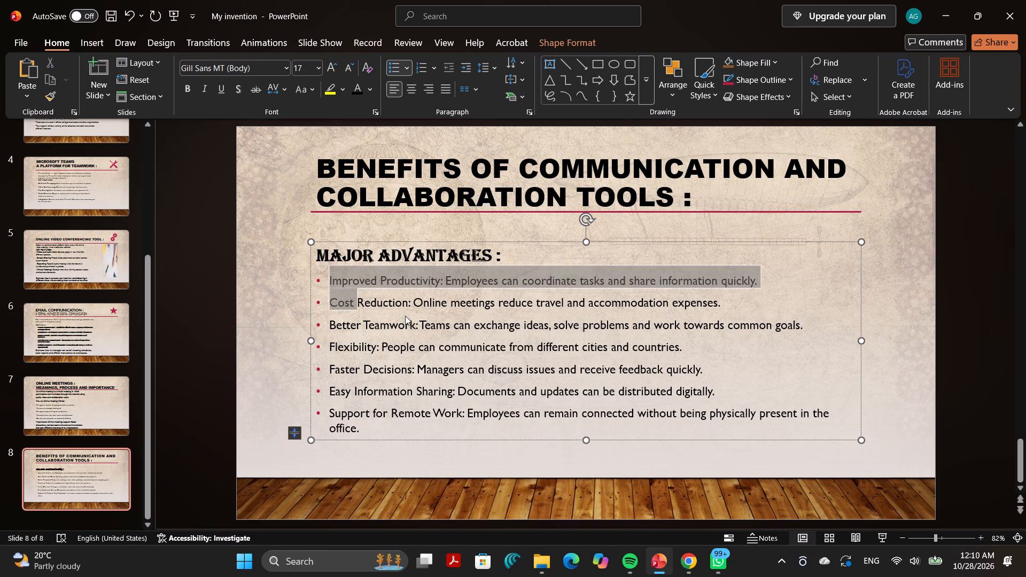
pyautogui.moveTo(405, 316); pyautogui.dragTo(613, 433)
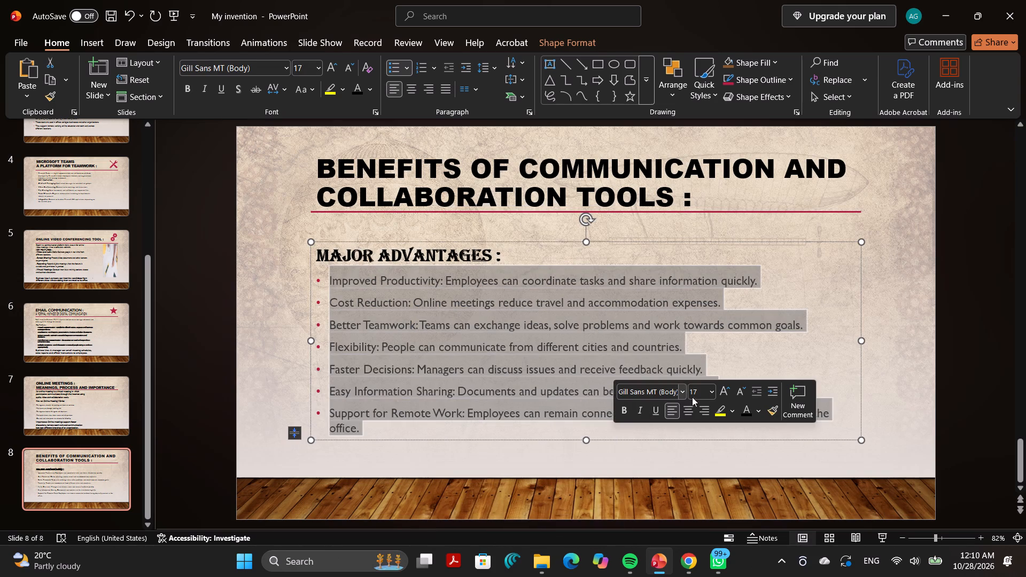
pyautogui.click(708, 394)
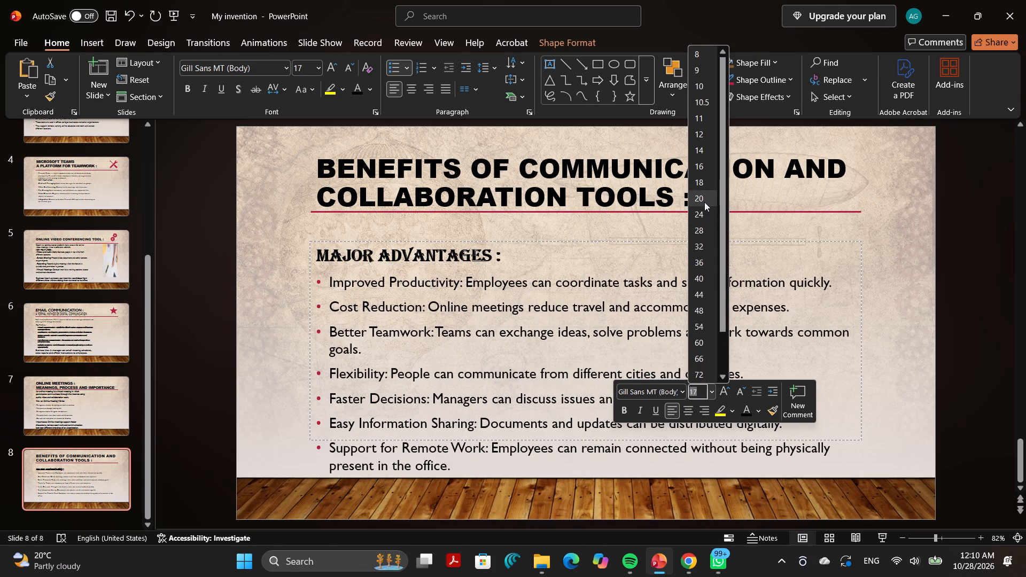
pyautogui.click(704, 202)
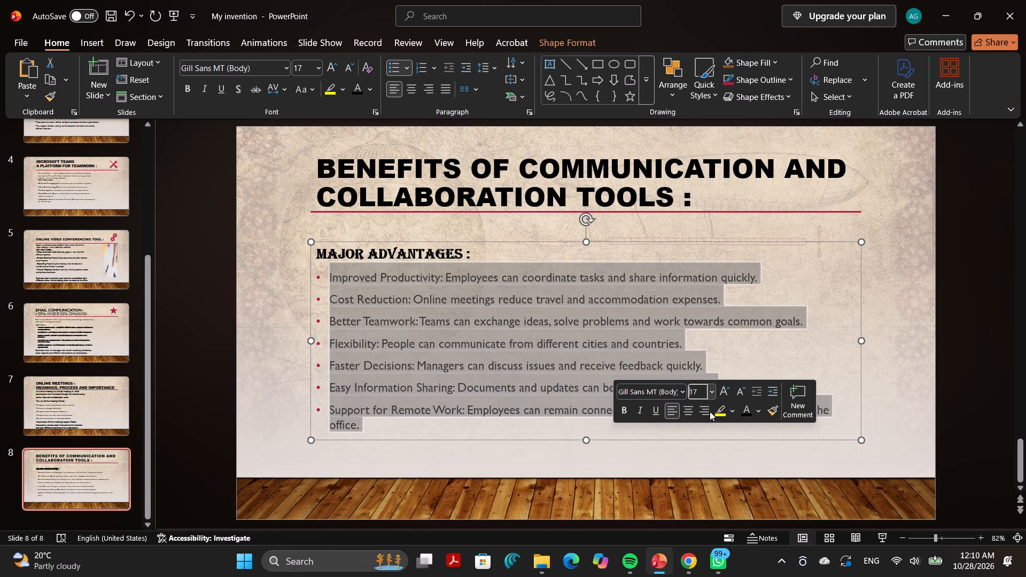
pyautogui.click(681, 392)
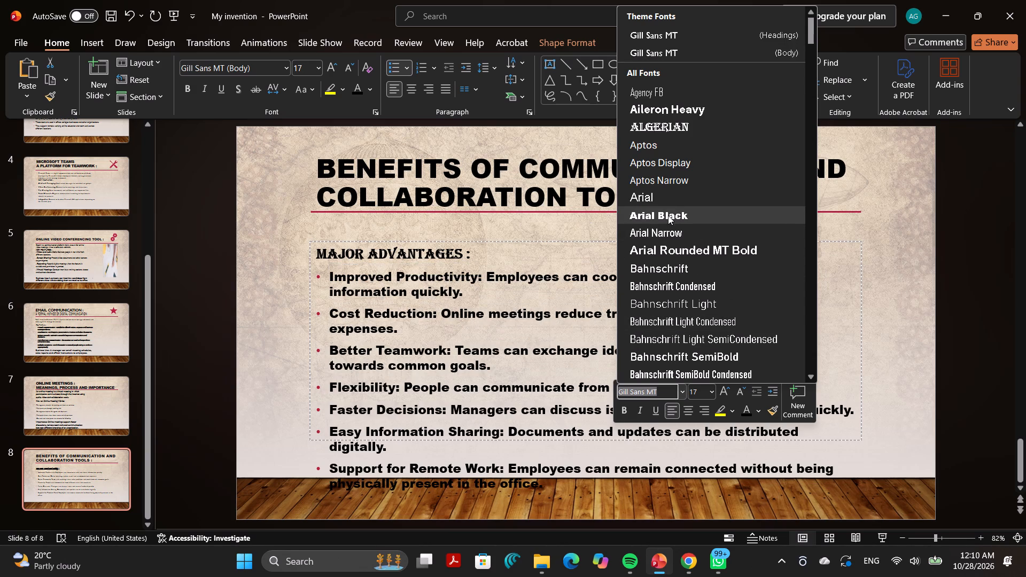
pyautogui.click(668, 215)
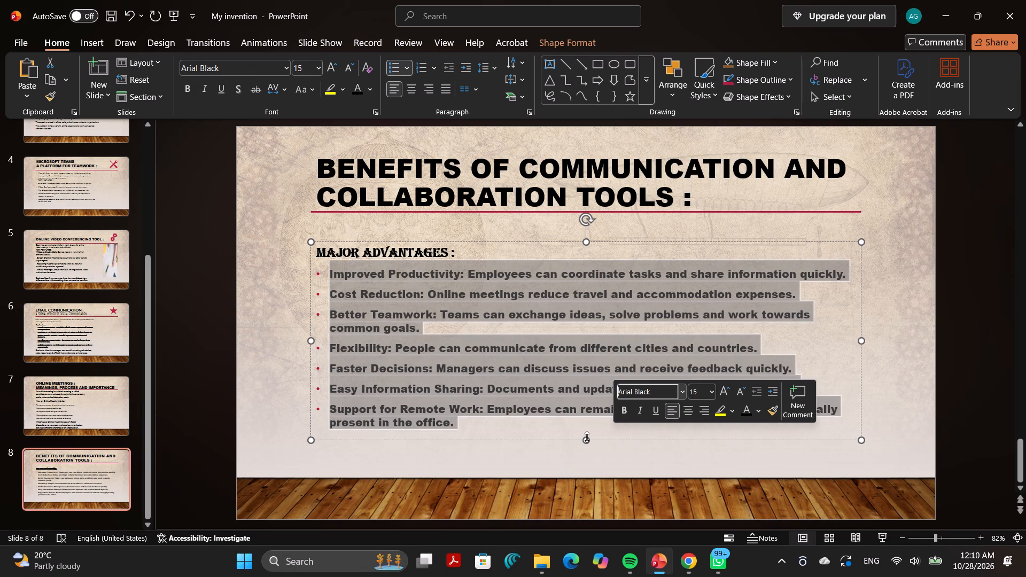
# Resize slide 8's content placeholder, extending it at the bottom and top and narrowing it slightly from its right edge.
pyautogui.moveTo(587, 437); pyautogui.dragTo(586, 454)
pyautogui.moveTo(586, 454); pyautogui.dragTo(587, 462)
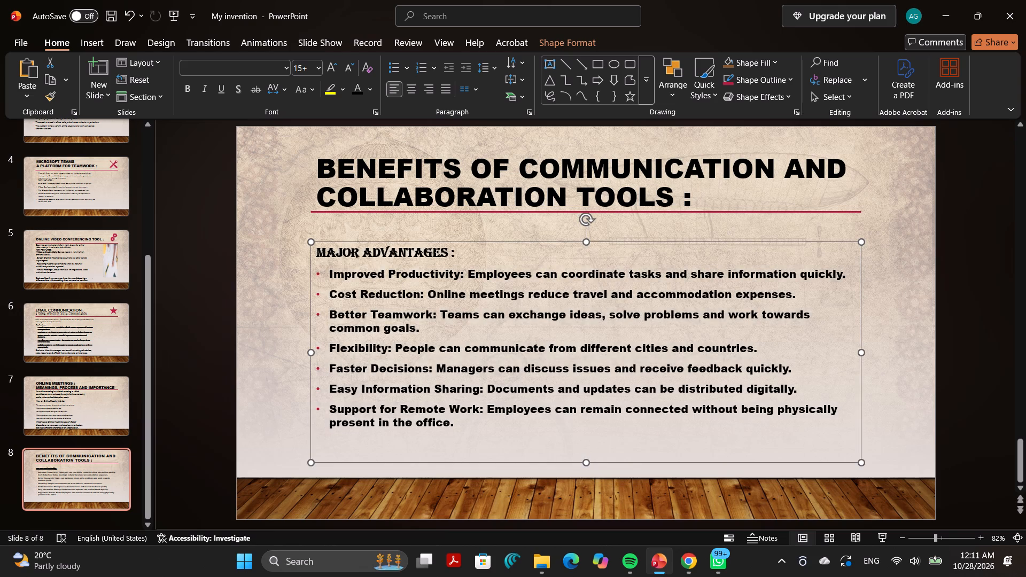
pyautogui.moveTo(587, 242); pyautogui.dragTo(587, 235)
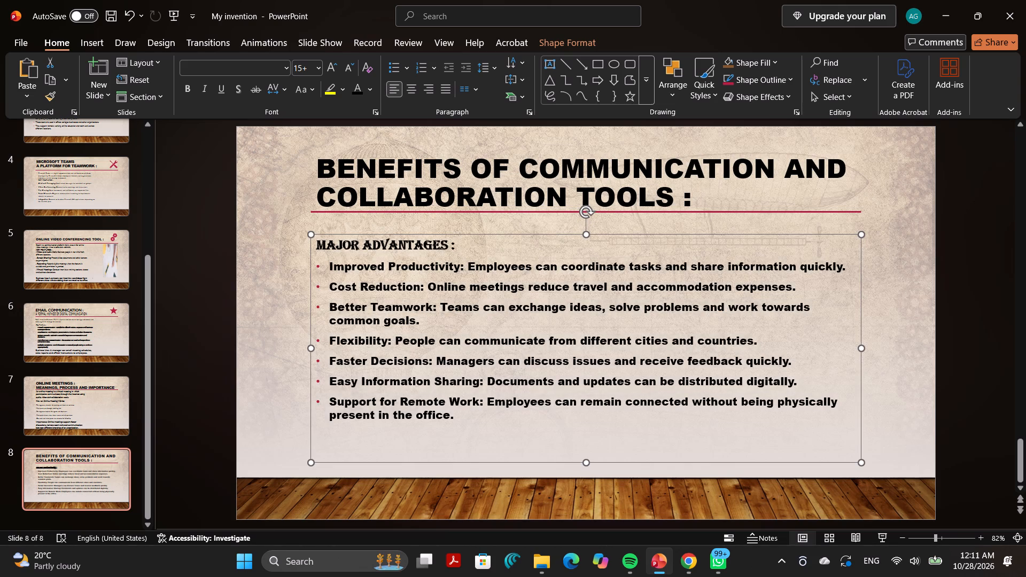
pyautogui.moveTo(862, 347); pyautogui.dragTo(850, 355)
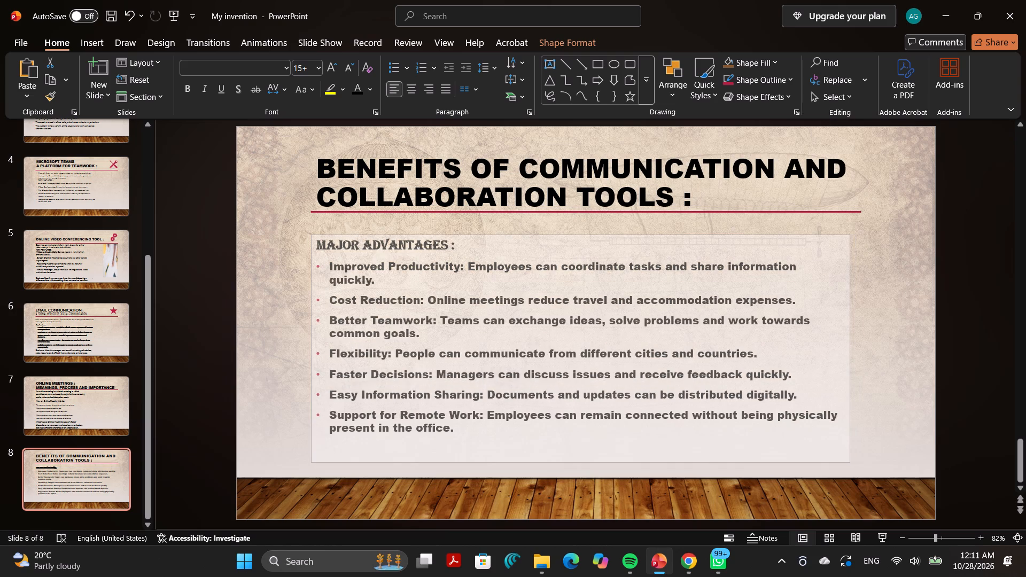
pyautogui.moveTo(850, 355); pyautogui.dragTo(851, 357)
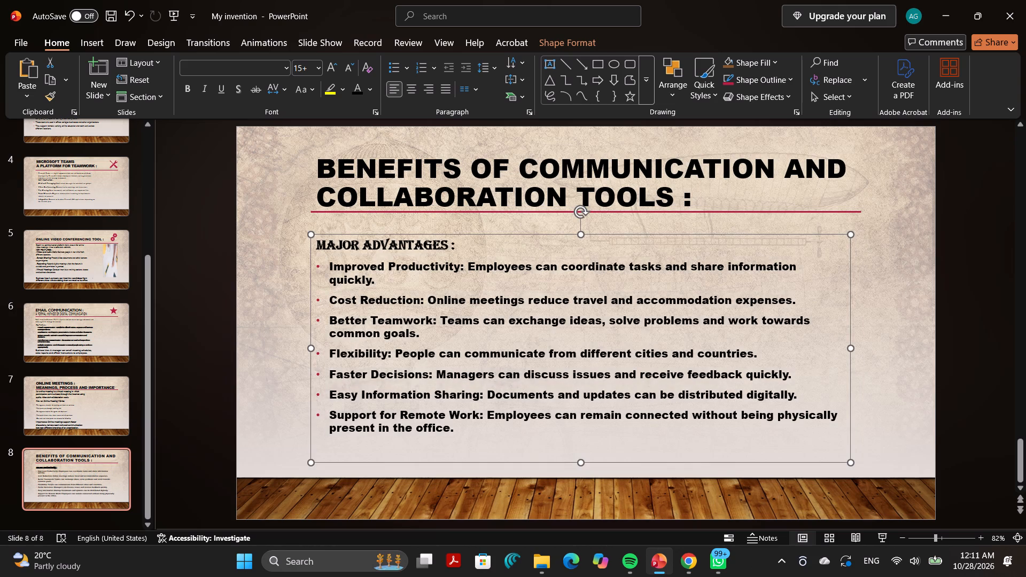
# Stretch the content placeholder's bottom edge down over the wooden floor, nearly to the slide's lower edge, so the text enlarges.
pyautogui.moveTo(581, 462); pyautogui.dragTo(579, 558)
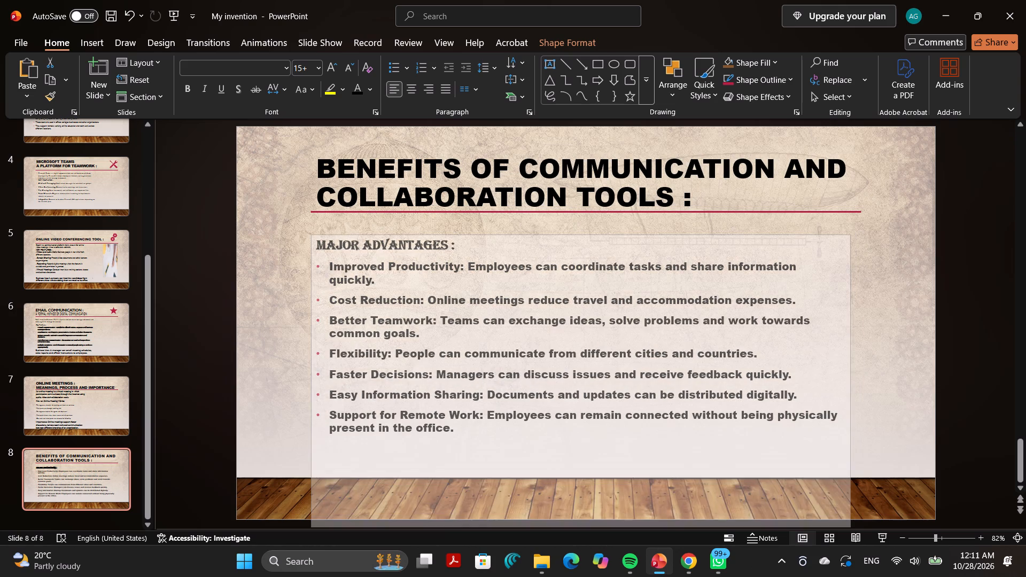
pyautogui.moveTo(579, 558); pyautogui.dragTo(579, 556)
pyautogui.moveTo(581, 517); pyautogui.dragTo(578, 484)
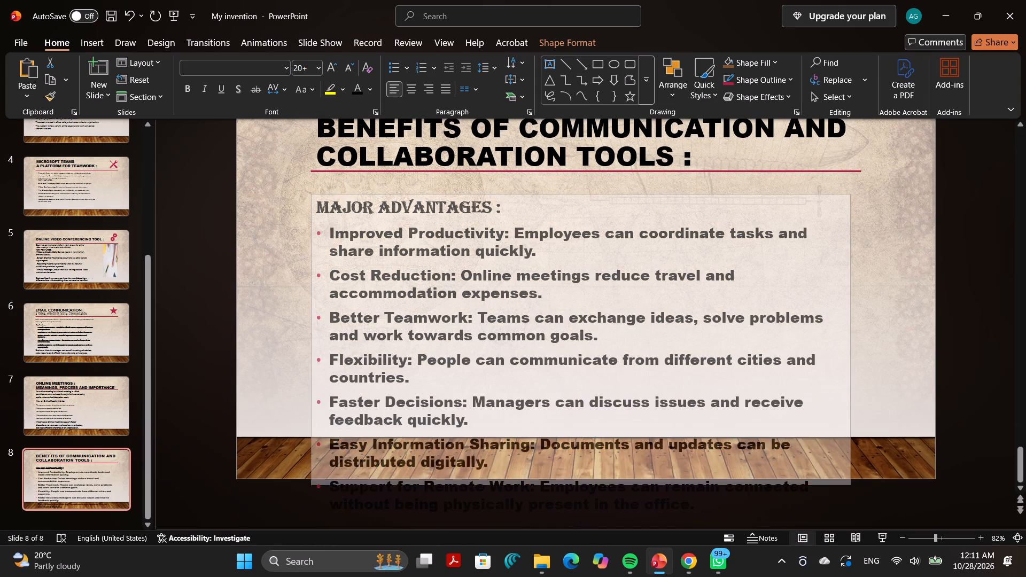
pyautogui.moveTo(578, 484); pyautogui.dragTo(583, 434)
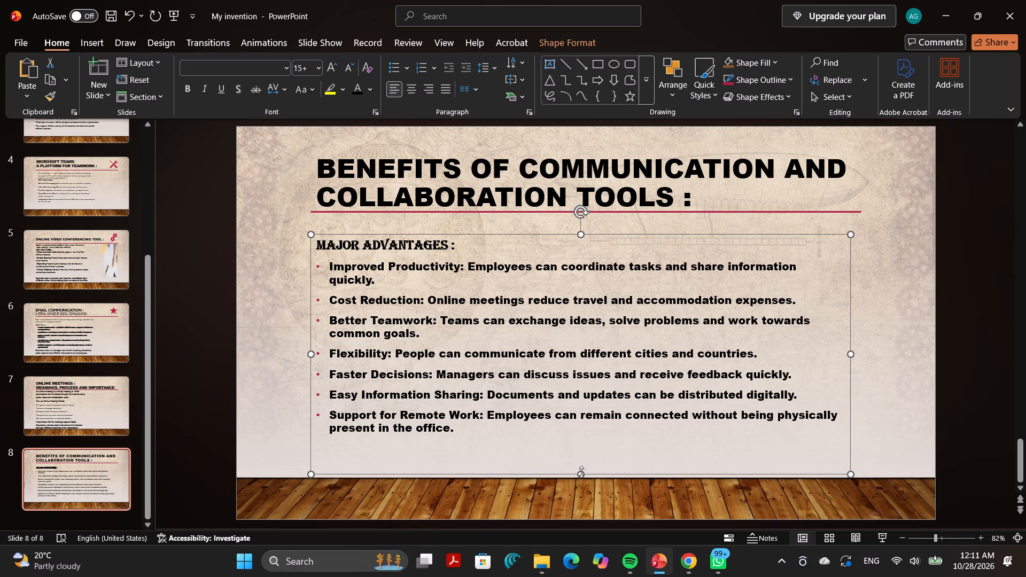
pyautogui.moveTo(581, 472); pyautogui.dragTo(583, 484)
pyautogui.moveTo(583, 484); pyautogui.dragTo(583, 490)
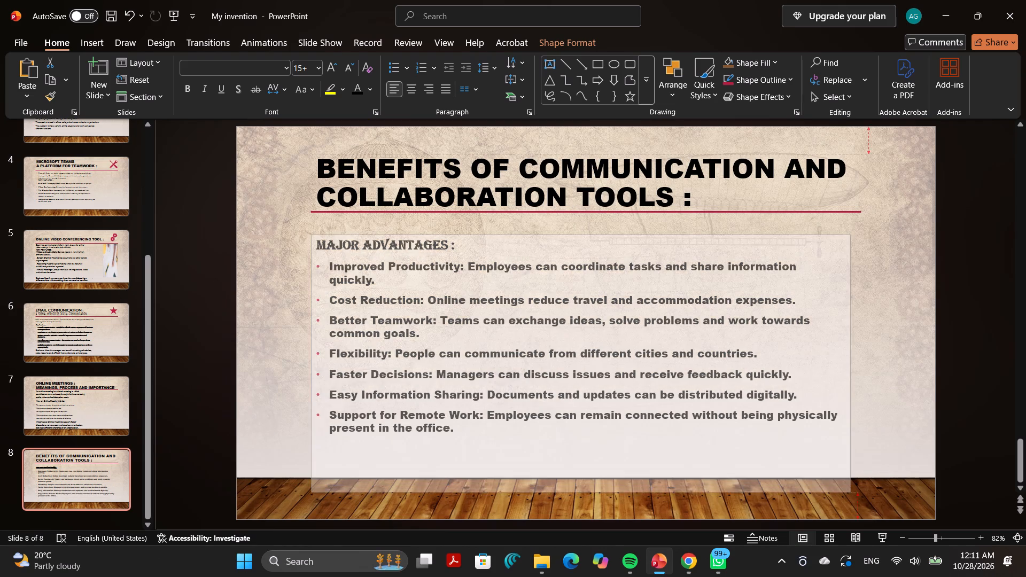
pyautogui.moveTo(583, 490); pyautogui.dragTo(582, 492)
pyautogui.moveTo(582, 492); pyautogui.dragTo(585, 506)
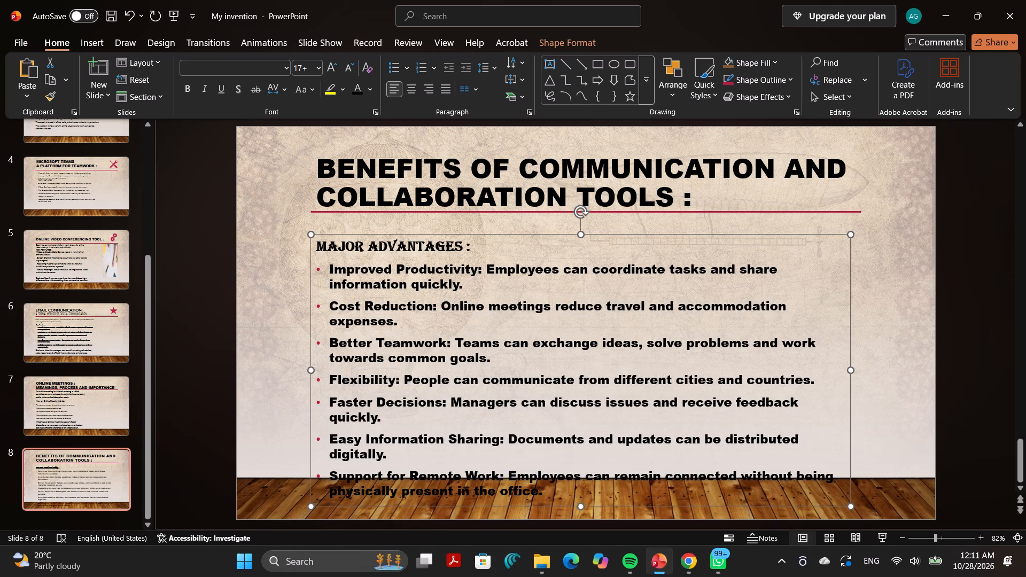
# Move slide 8's content placeholder up off most of the wooden floor and lower its top edge to just below the red title line.
pyautogui.moveTo(585, 506); pyautogui.dragTo(581, 486)
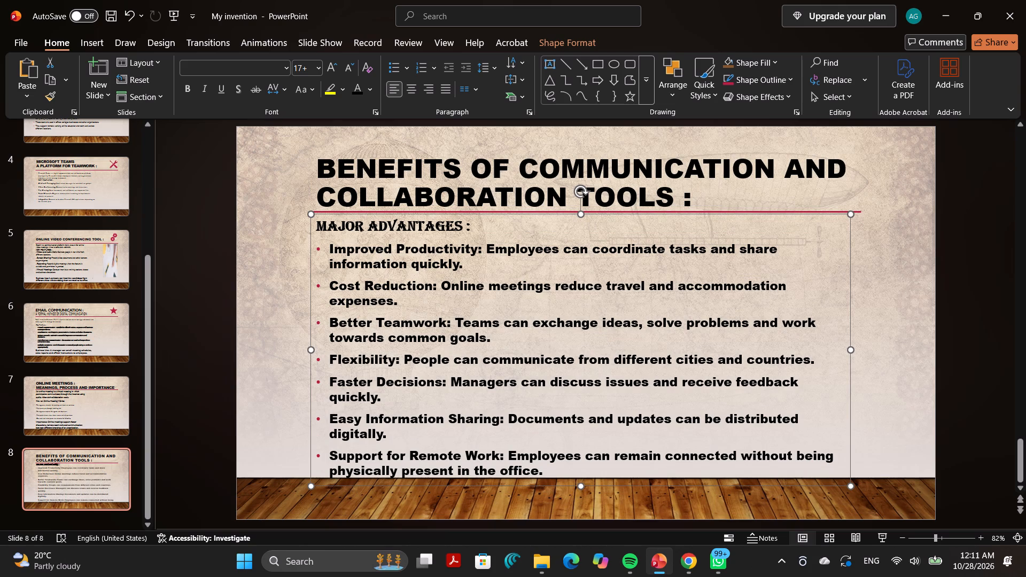
pyautogui.moveTo(582, 217); pyautogui.dragTo(582, 220)
pyautogui.moveTo(582, 220); pyautogui.dragTo(583, 223)
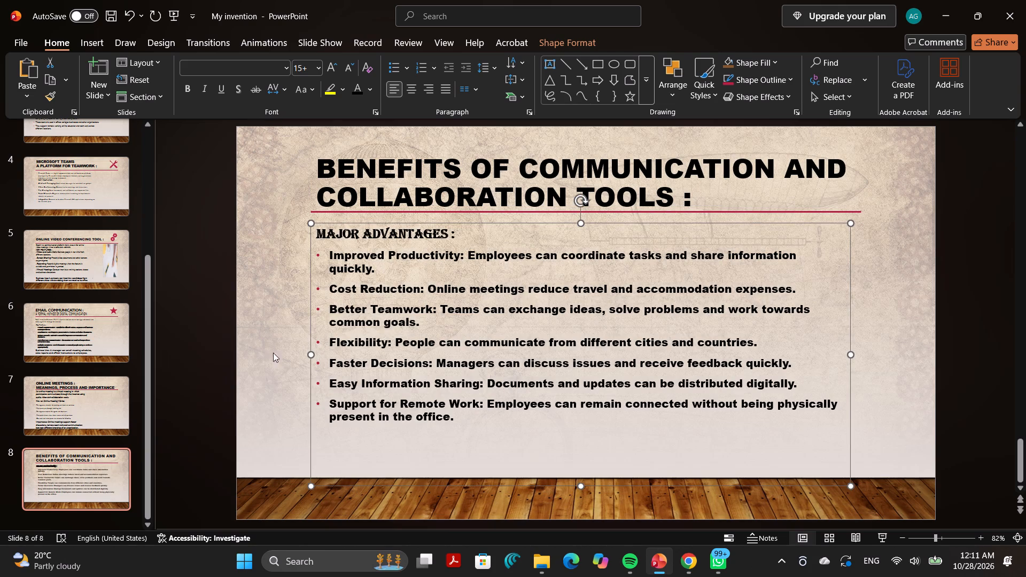
pyautogui.click(283, 374)
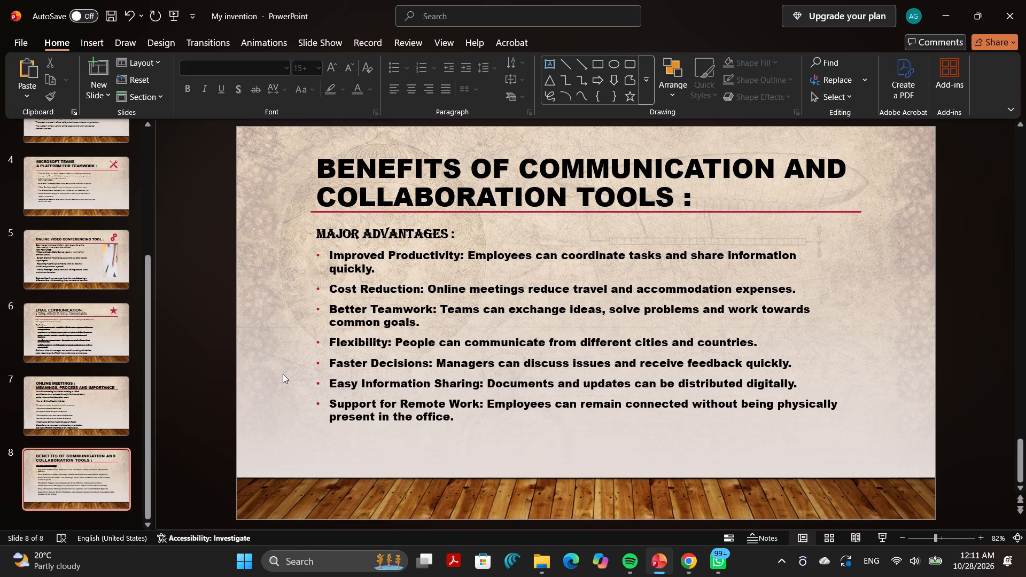
pyautogui.scroll(-3, 123, 453)
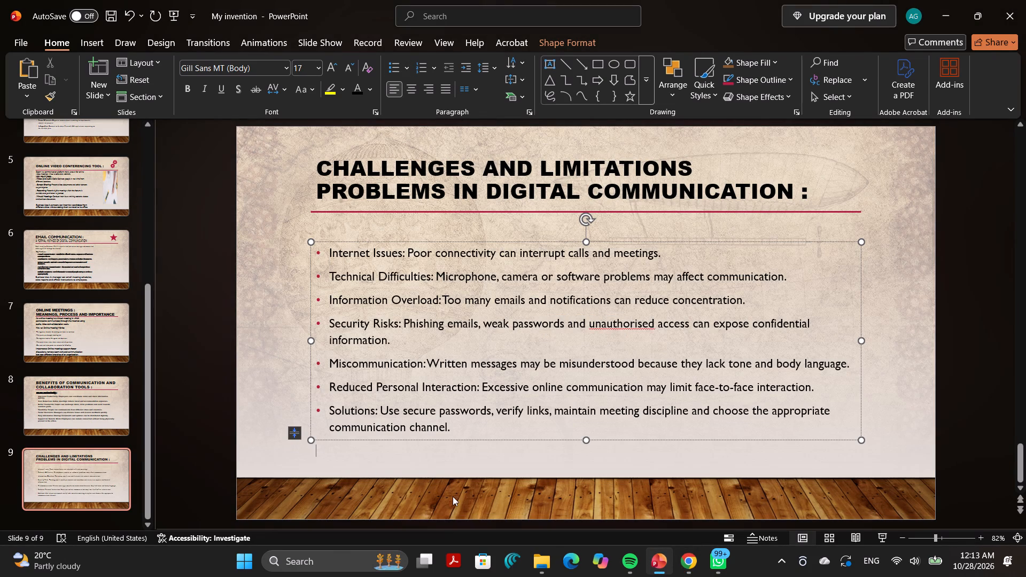
# Remove the bullet from the Solutions paragraph on slide 9, glancing back at the ChatGPT outline first.
pyautogui.click(681, 565)
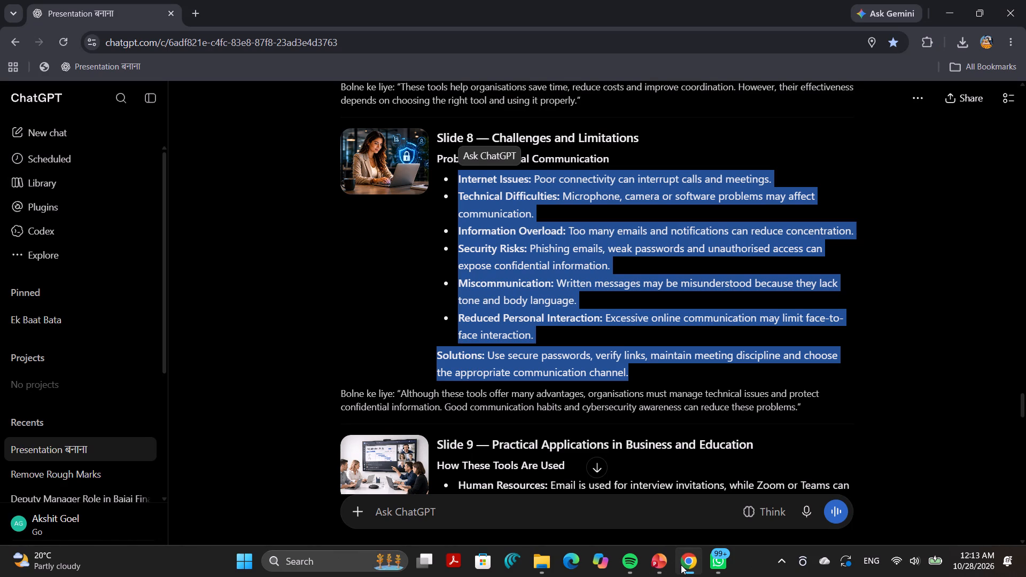
pyautogui.moveTo(681, 565); pyautogui.dragTo(654, 575)
pyautogui.click(654, 575)
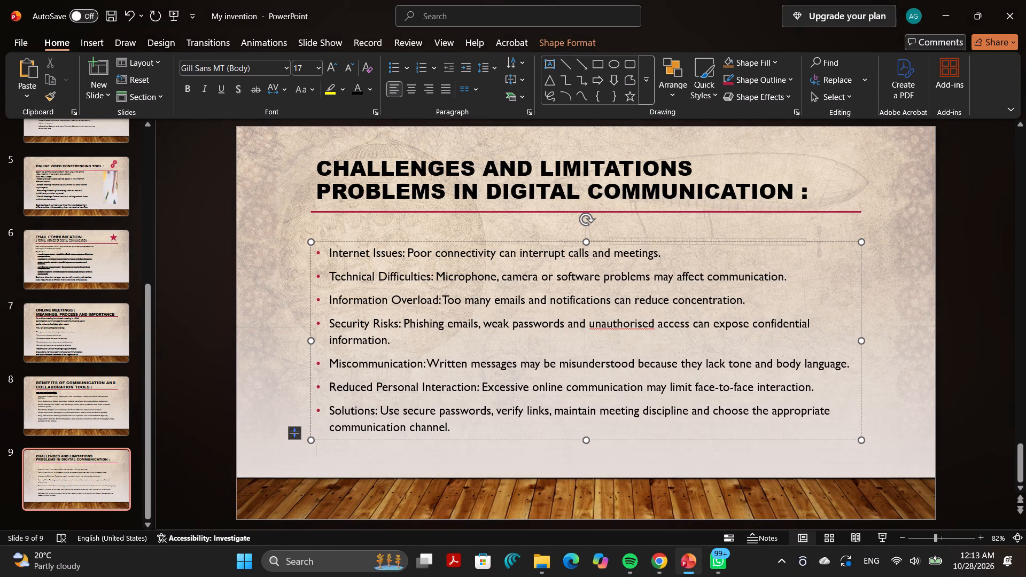
pyautogui.click(325, 418)
pyautogui.press('BackSpace')
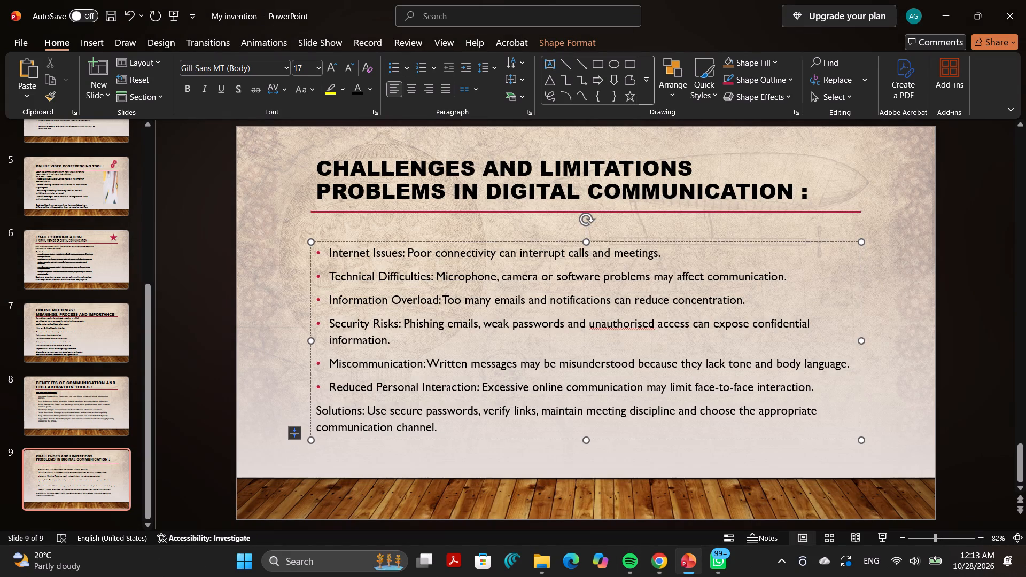
# Format the Solutions paragraph as bold Bahnschrift Condensed at size 24.
pyautogui.moveTo(314, 405); pyautogui.dragTo(463, 434)
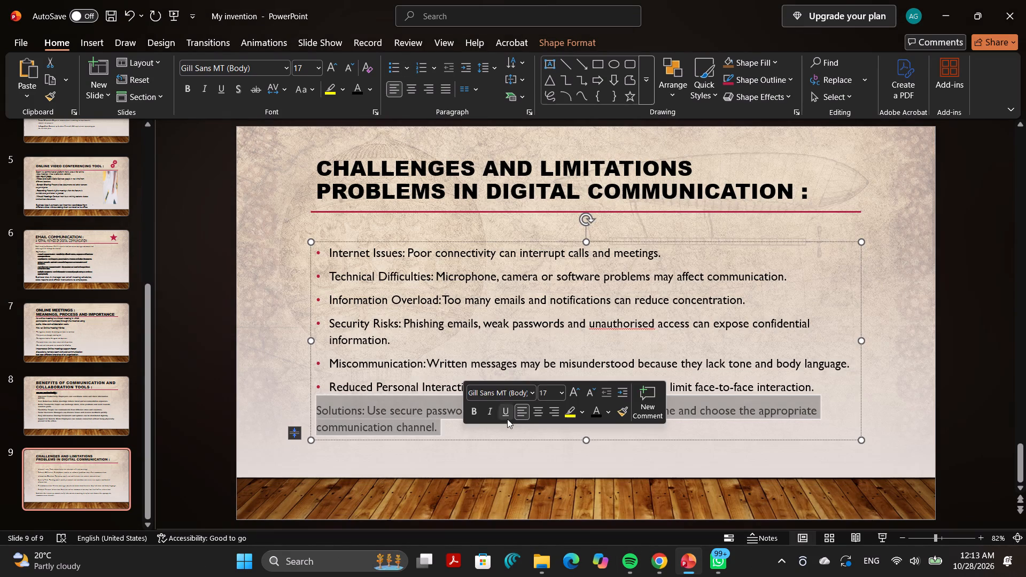
pyautogui.click(477, 413)
pyautogui.click(533, 391)
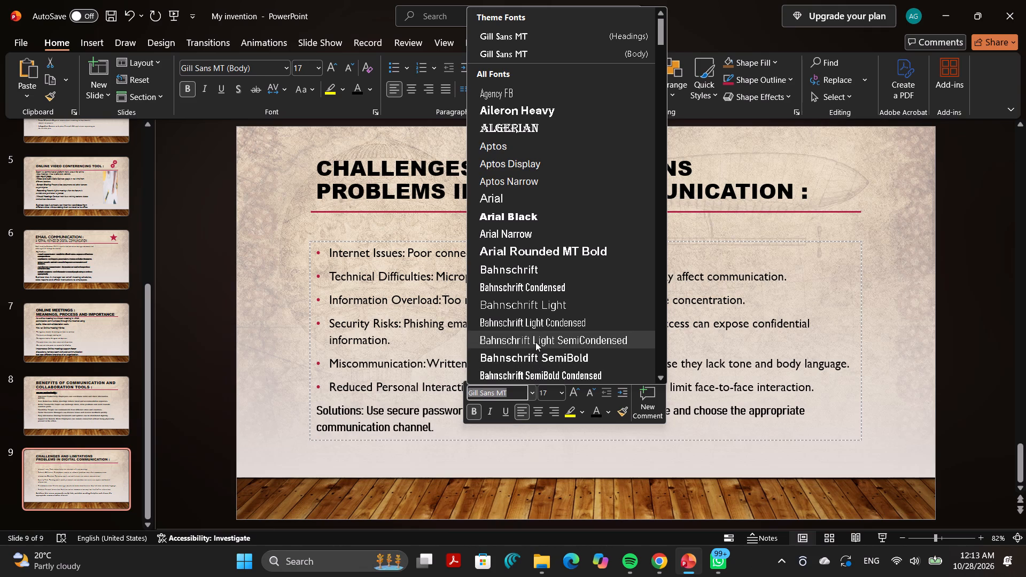
pyautogui.click(538, 280)
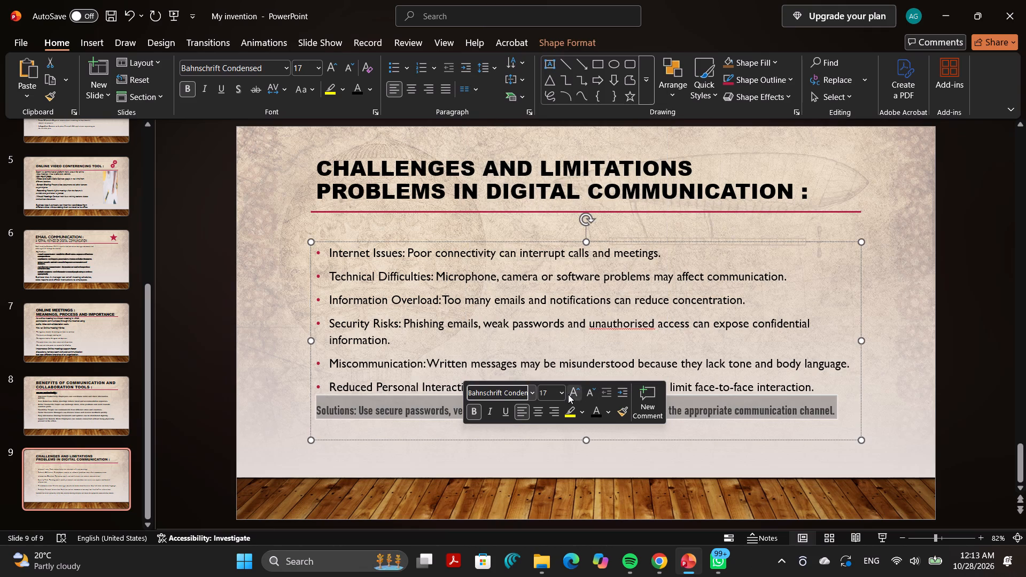
pyautogui.click(561, 391)
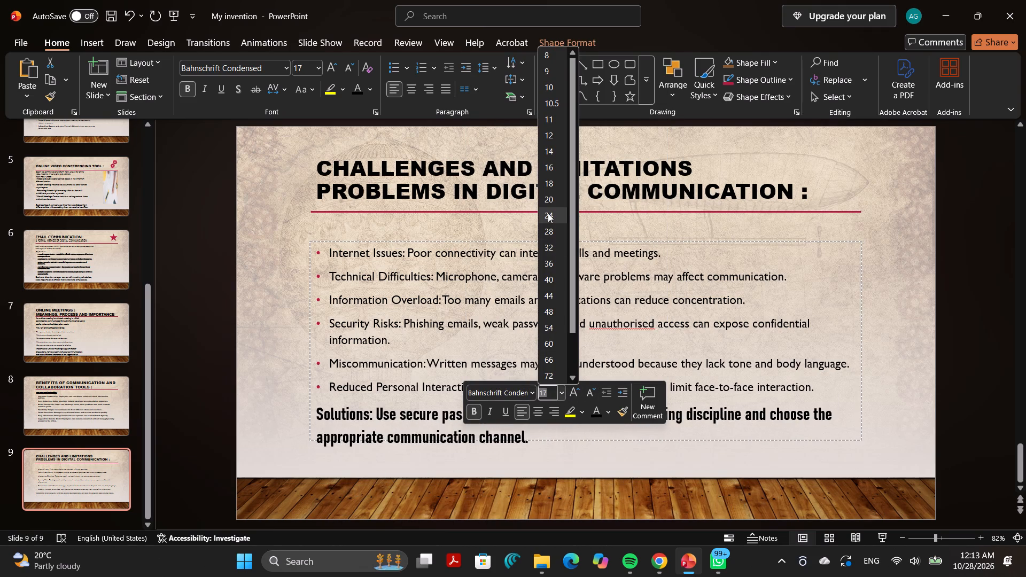
pyautogui.click(550, 215)
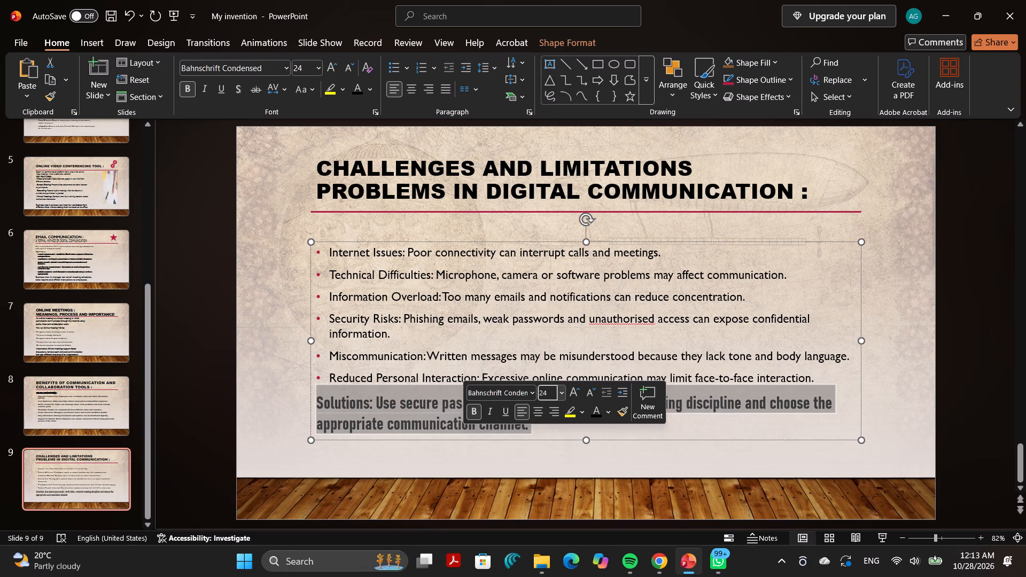
# Set the six problem bullets above the Solutions paragraph to font size 20.
pyautogui.moveTo(324, 254); pyautogui.dragTo(798, 375)
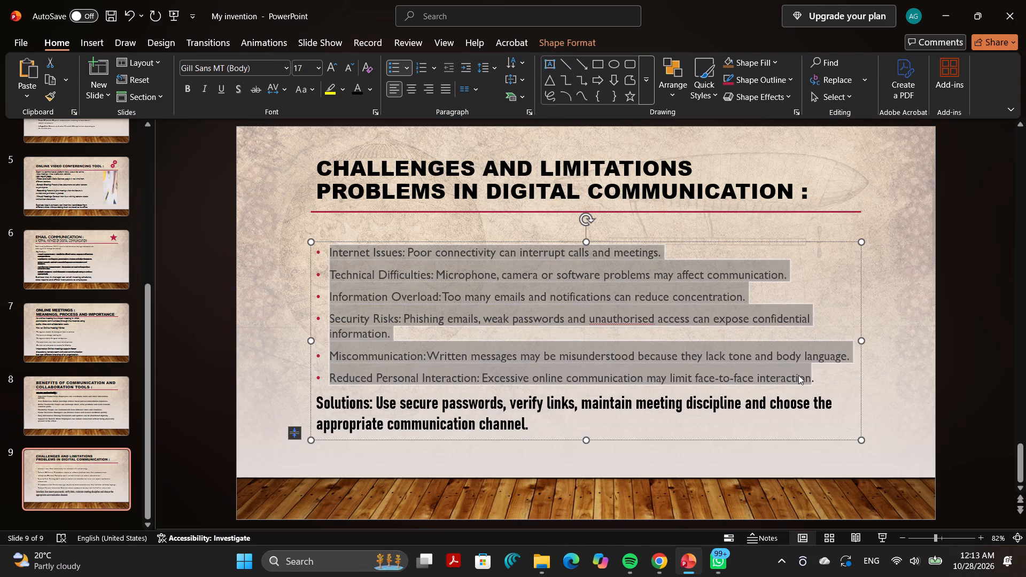
pyautogui.moveTo(798, 375); pyautogui.dragTo(799, 373)
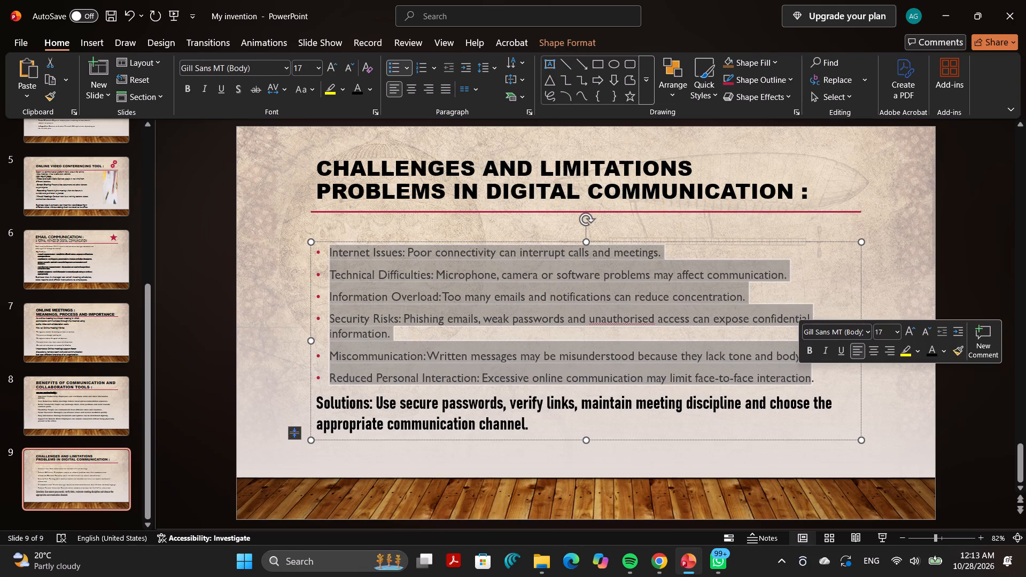
pyautogui.click(320, 67)
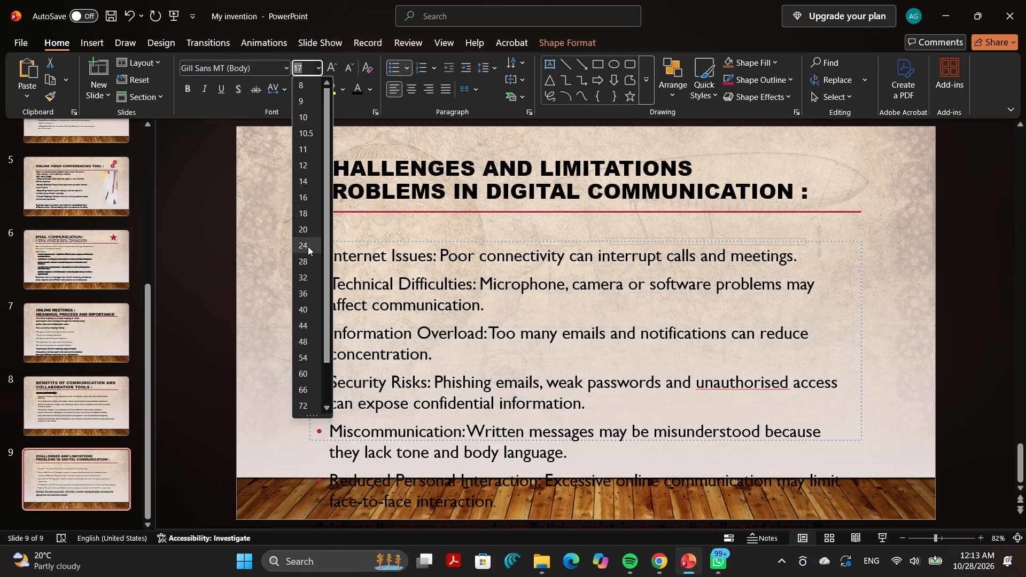
pyautogui.click(307, 228)
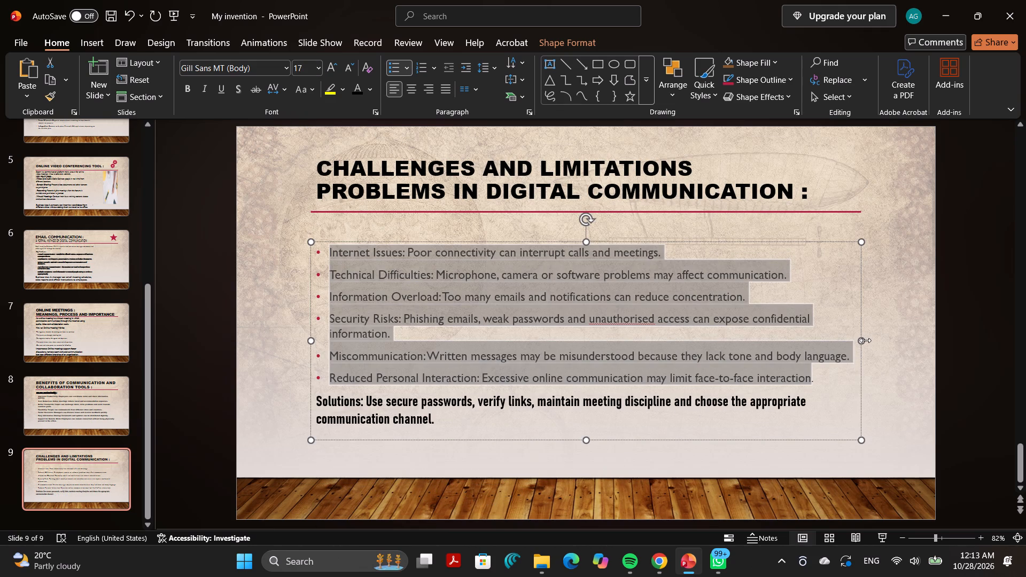
# Narrow slide 9's body text box to about 60% of the red line's width, lengthen it, and move it up just below the line.
pyautogui.moveTo(865, 340); pyautogui.dragTo(701, 320)
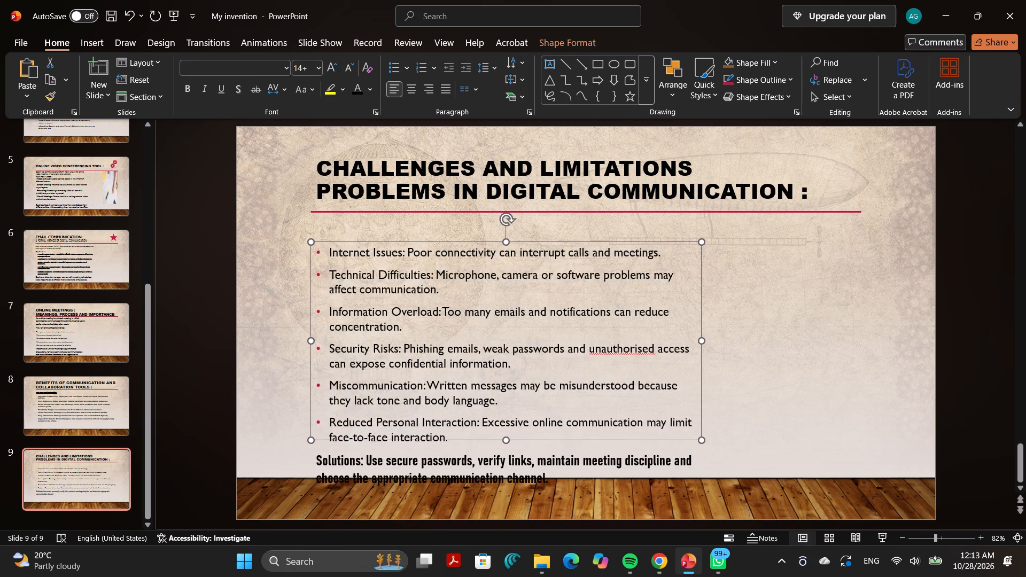
pyautogui.moveTo(701, 339); pyautogui.dragTo(650, 357)
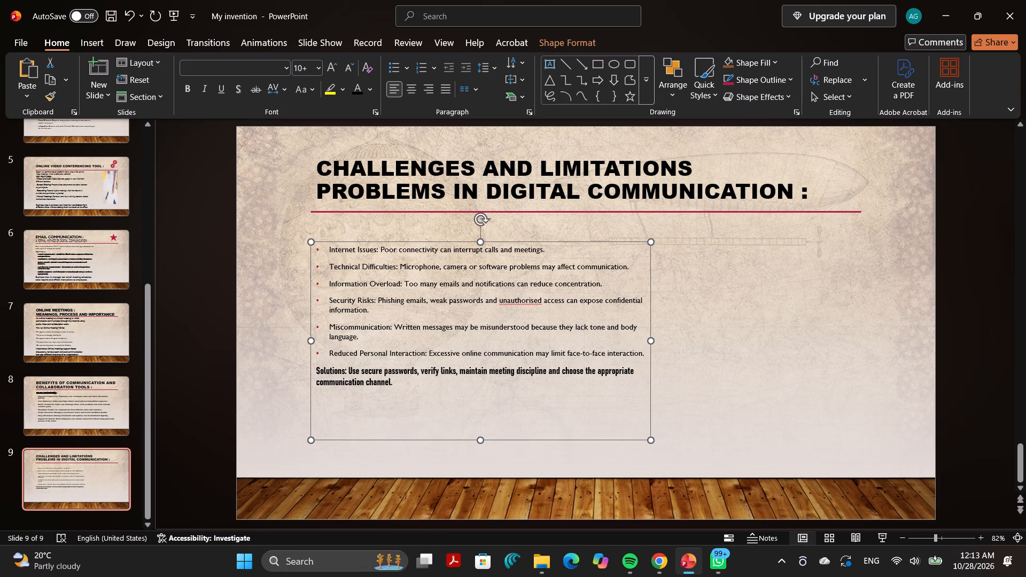
pyautogui.moveTo(479, 438); pyautogui.dragTo(477, 491)
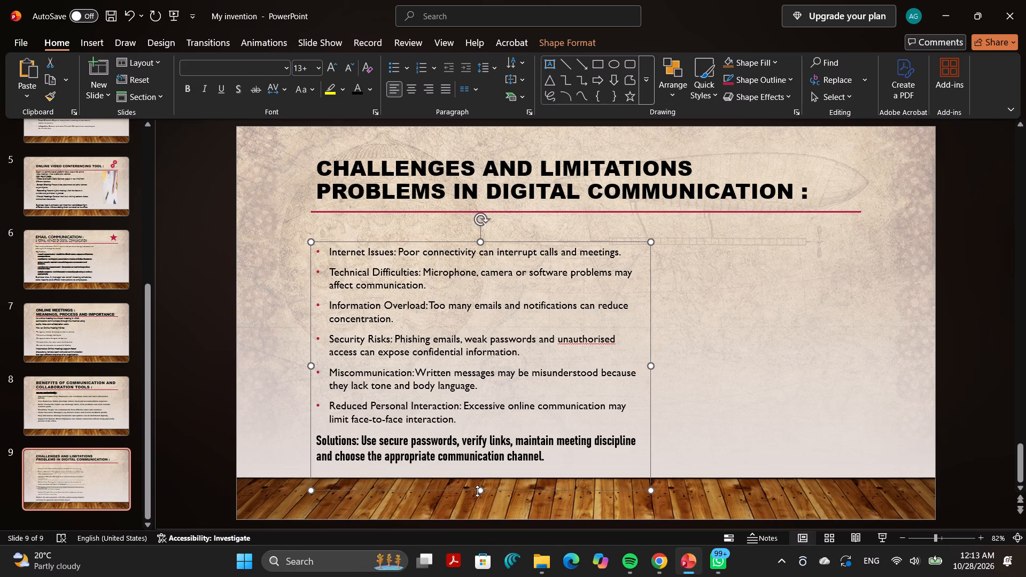
pyautogui.moveTo(452, 242); pyautogui.dragTo(446, 230)
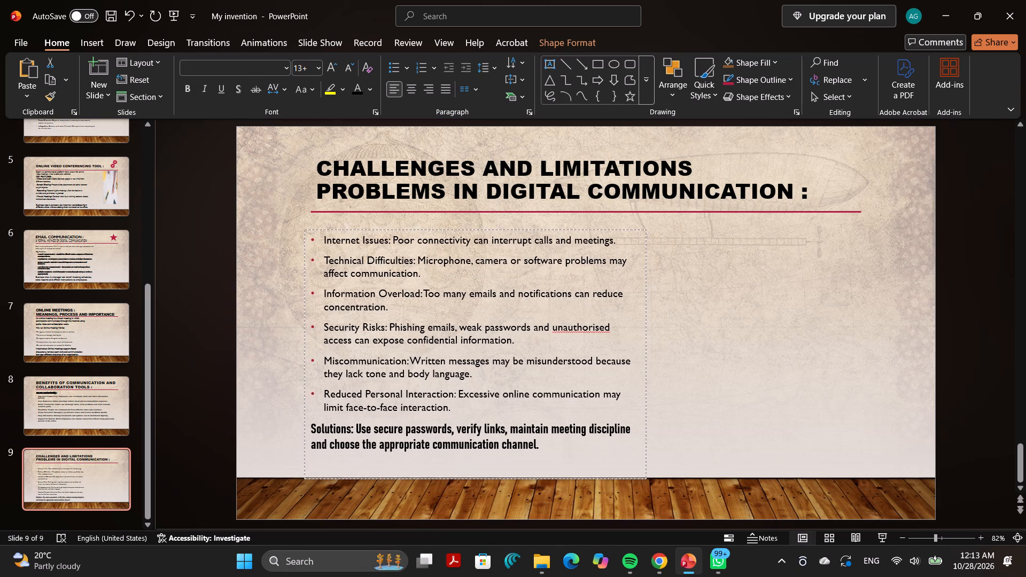
pyautogui.moveTo(446, 230); pyautogui.dragTo(452, 222)
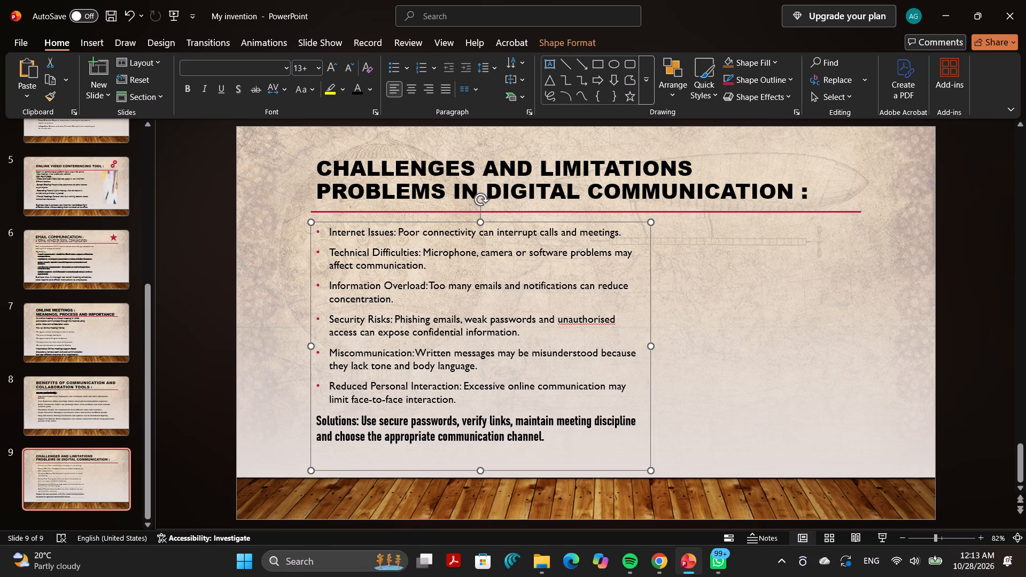
pyautogui.moveTo(480, 472); pyautogui.dragTo(481, 479)
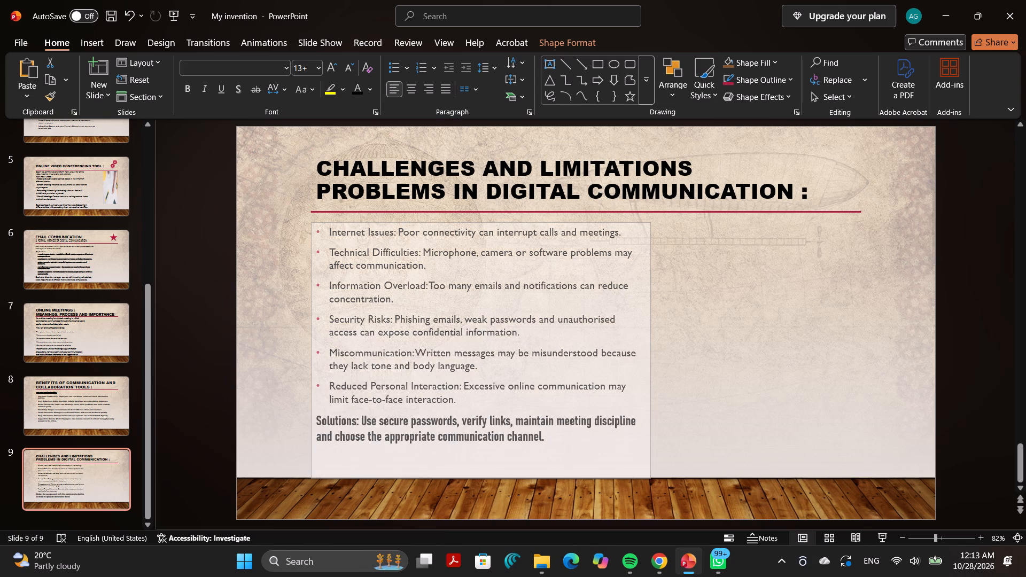
pyautogui.moveTo(481, 479); pyautogui.dragTo(481, 479)
pyautogui.moveTo(481, 479); pyautogui.dragTo(481, 487)
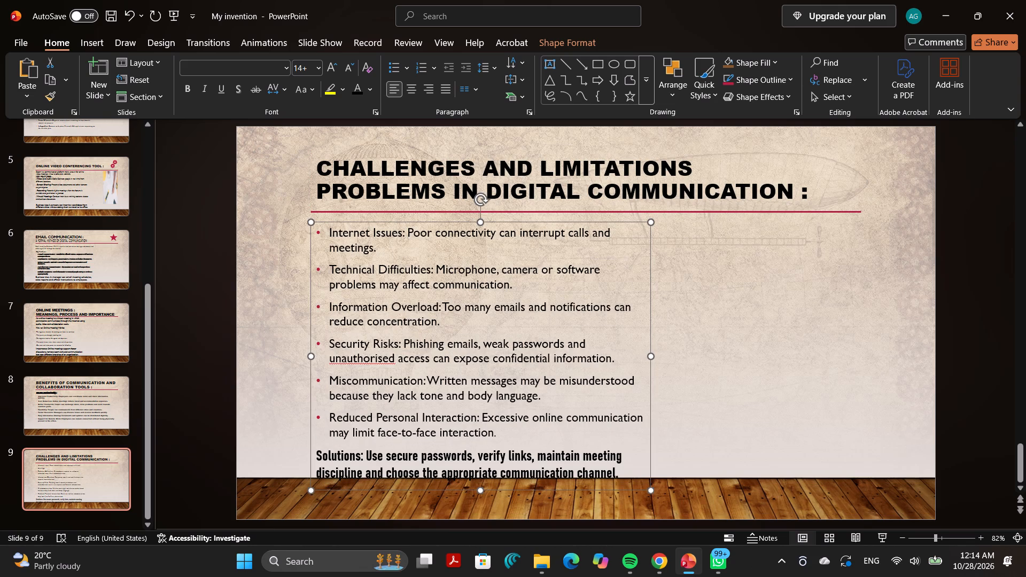
pyautogui.moveTo(459, 223); pyautogui.dragTo(459, 219)
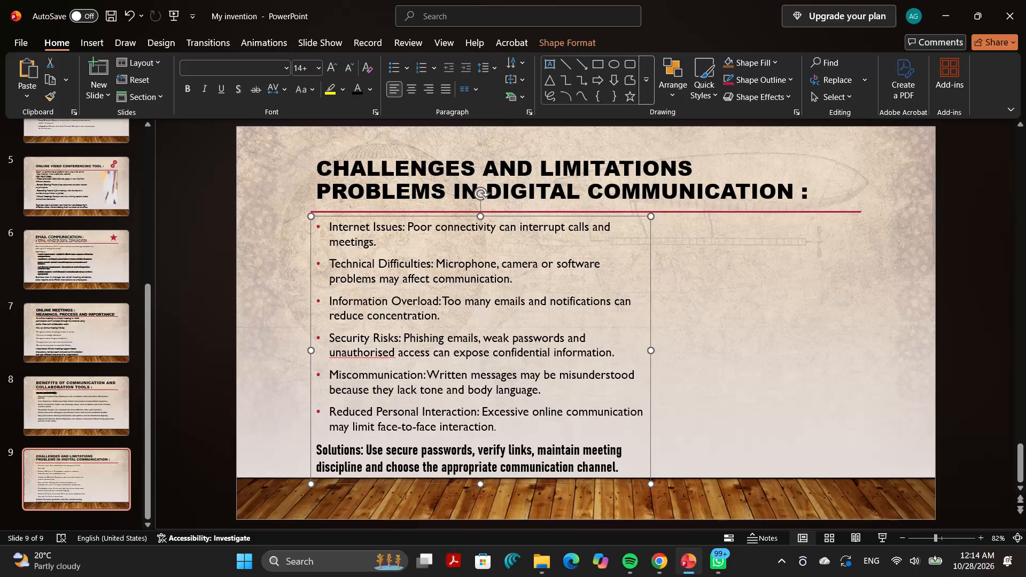
pyautogui.click(237, 312)
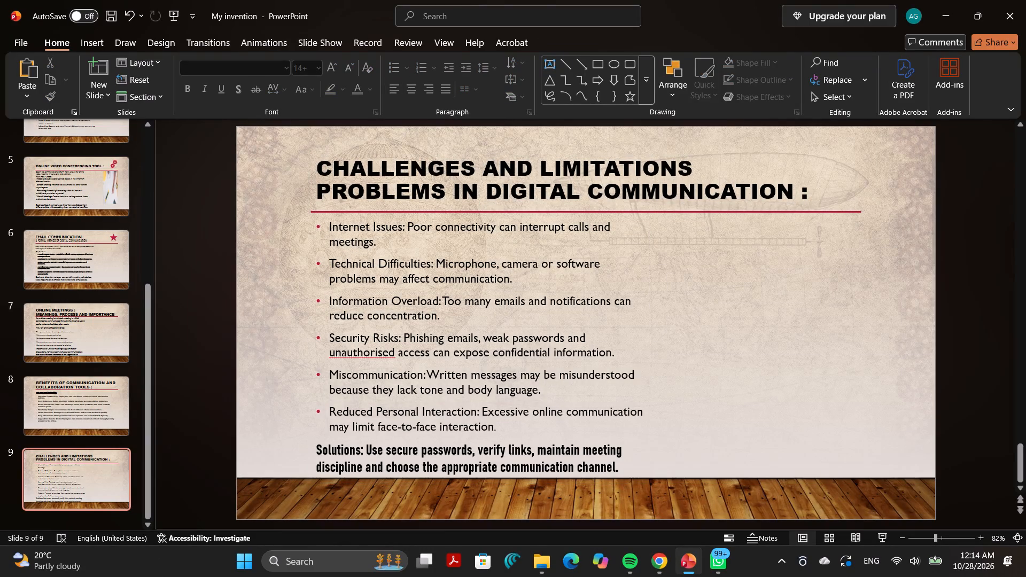
# Insert two spaces after "un" in "unauthorised" in the Security Risks bullet and deselect the text box.
pyautogui.click(340, 353)
pyautogui.press('space')
pyautogui.press('space')
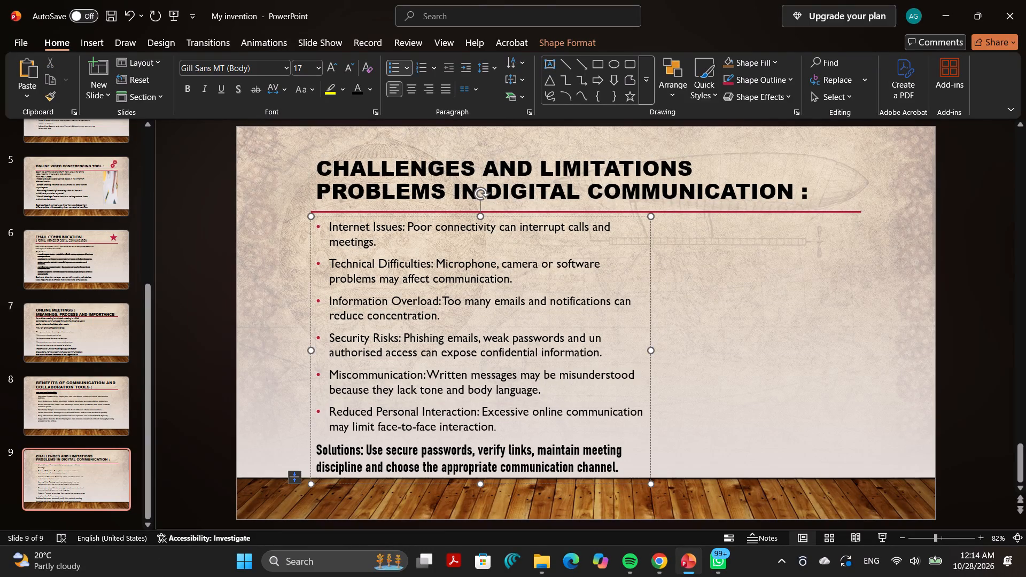
pyautogui.click(284, 350)
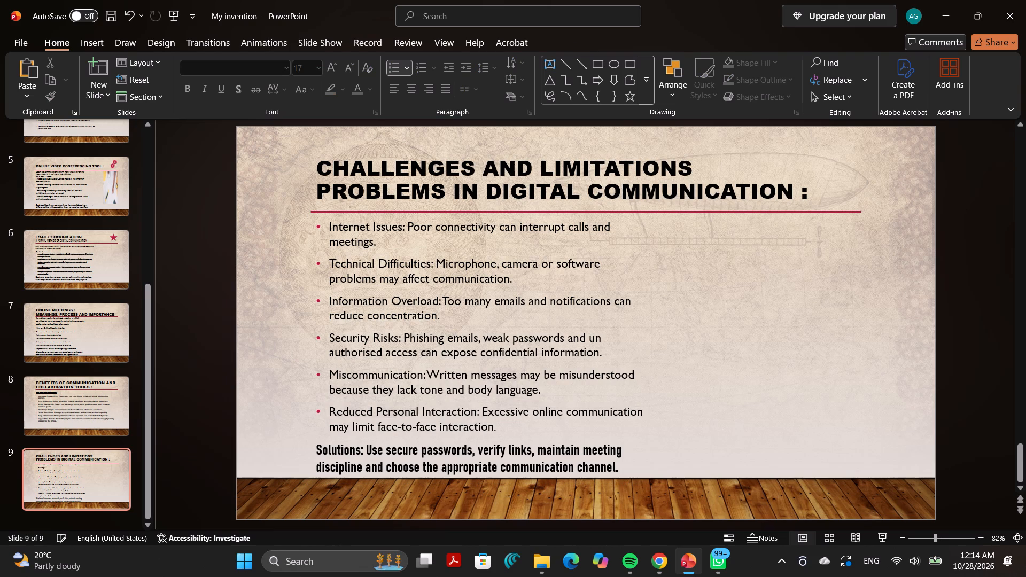
pyautogui.click(720, 288)
pyautogui.click(636, 319)
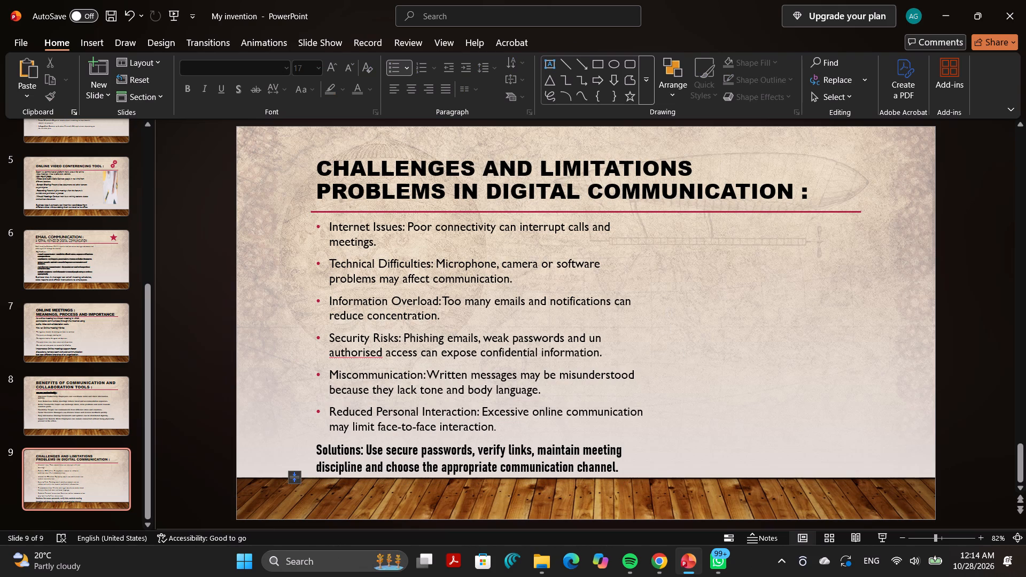
pyautogui.click(759, 318)
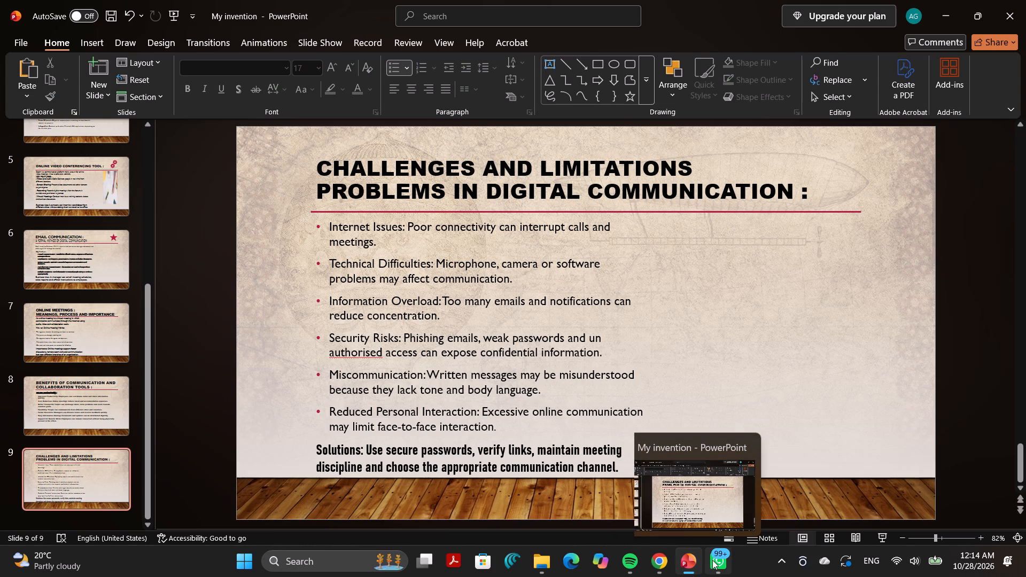
pyautogui.click(659, 560)
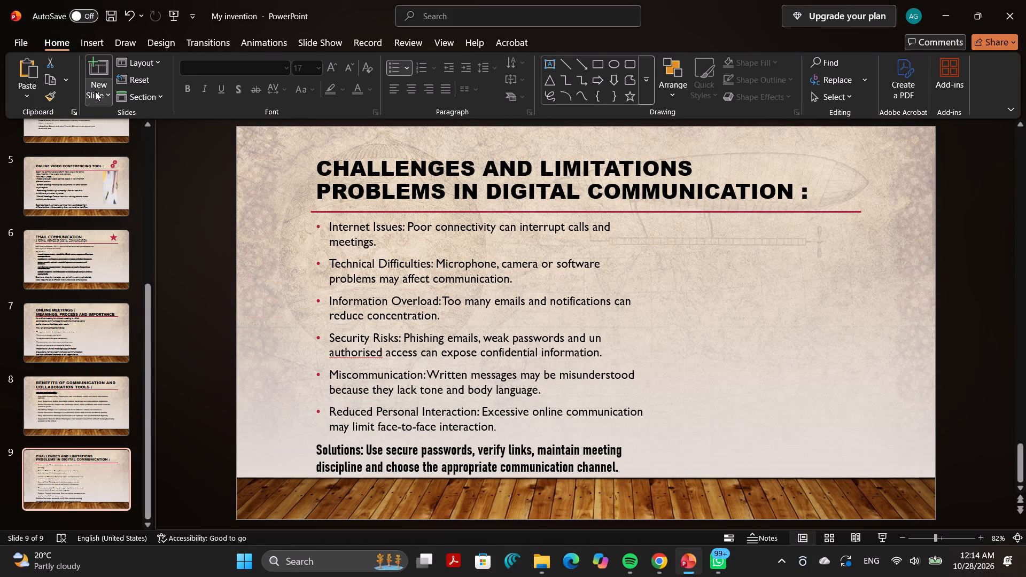
pyautogui.click(95, 91)
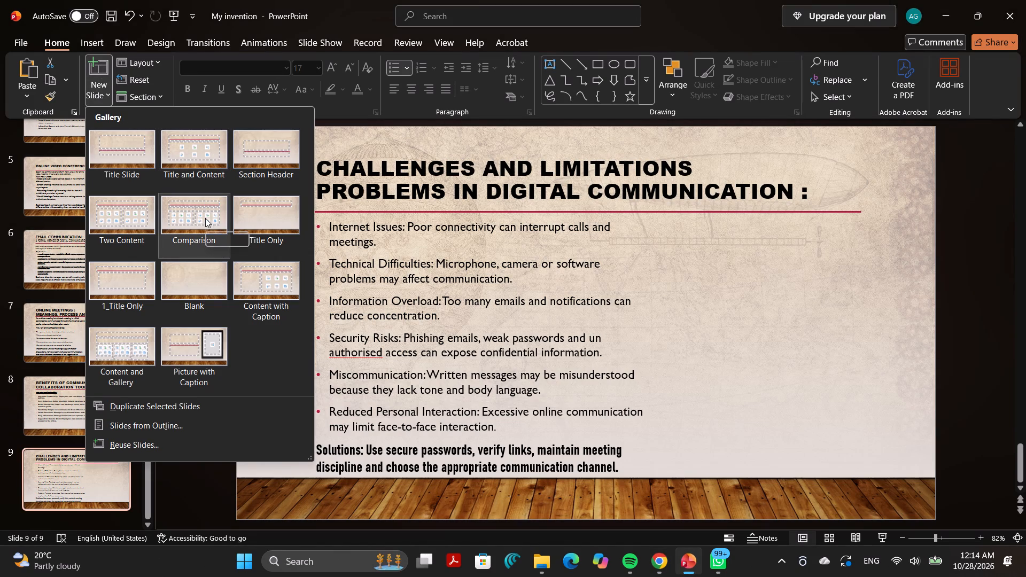
pyautogui.click(256, 282)
# Enter "practical applications in business and education :" as the title of slide 10, checking the wording against the ChatGPT outline.
pyautogui.click(349, 189)
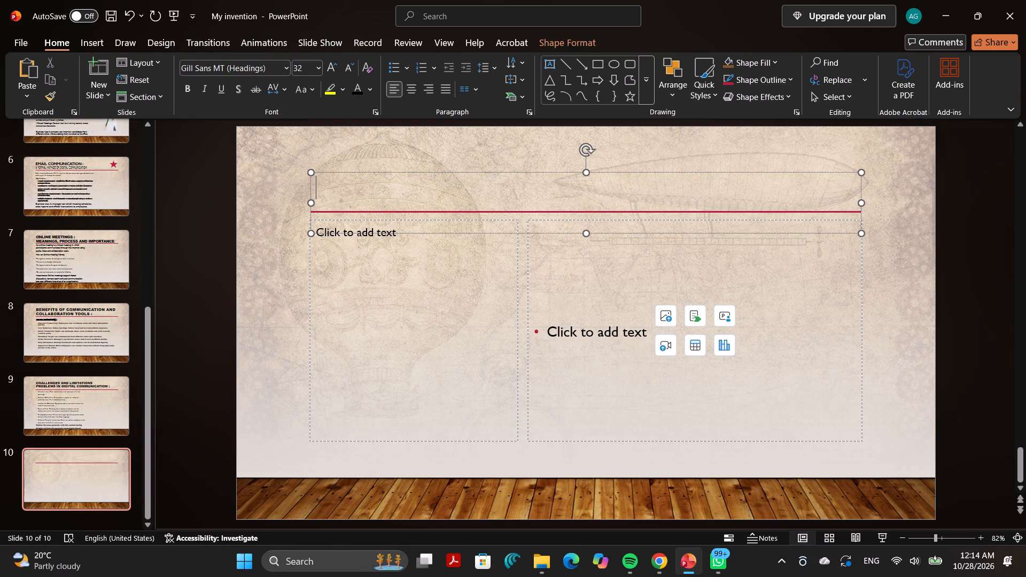
pyautogui.write('practical applications in')
pyautogui.press('space')
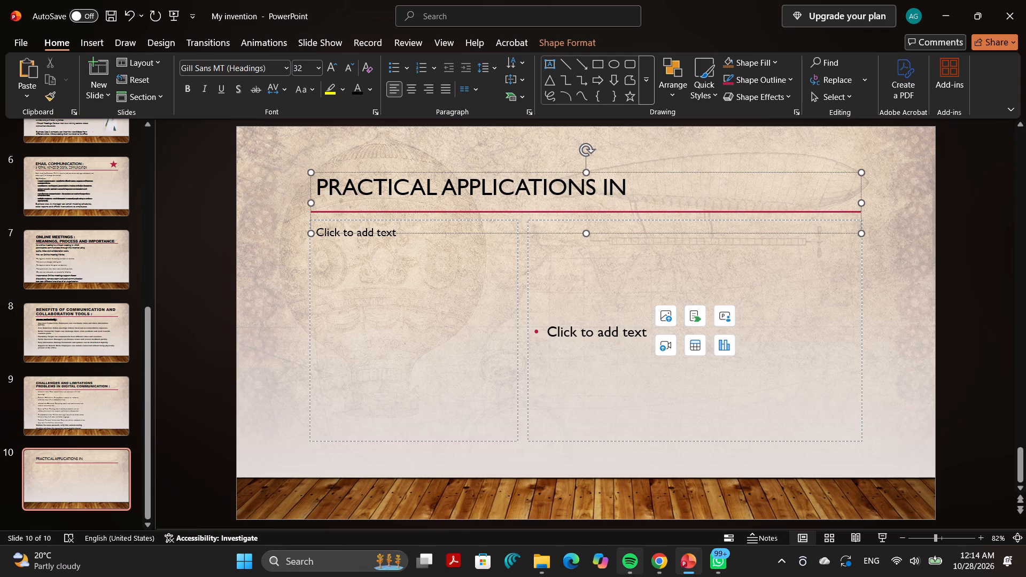
pyautogui.click(652, 576)
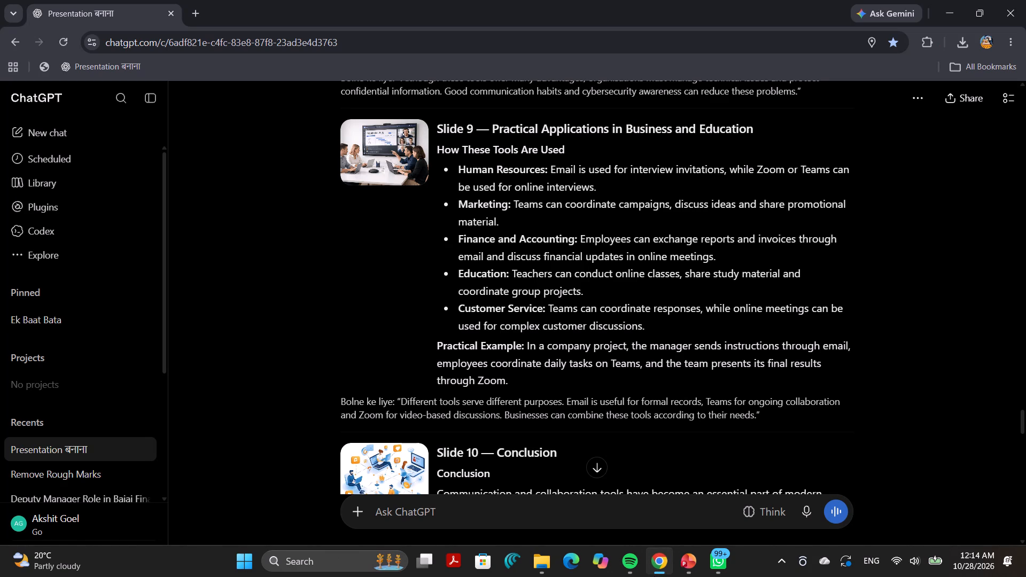
pyautogui.click(654, 576)
pyautogui.write('busim')
pyautogui.press('BackSpace')
pyautogui.write('ness and education')
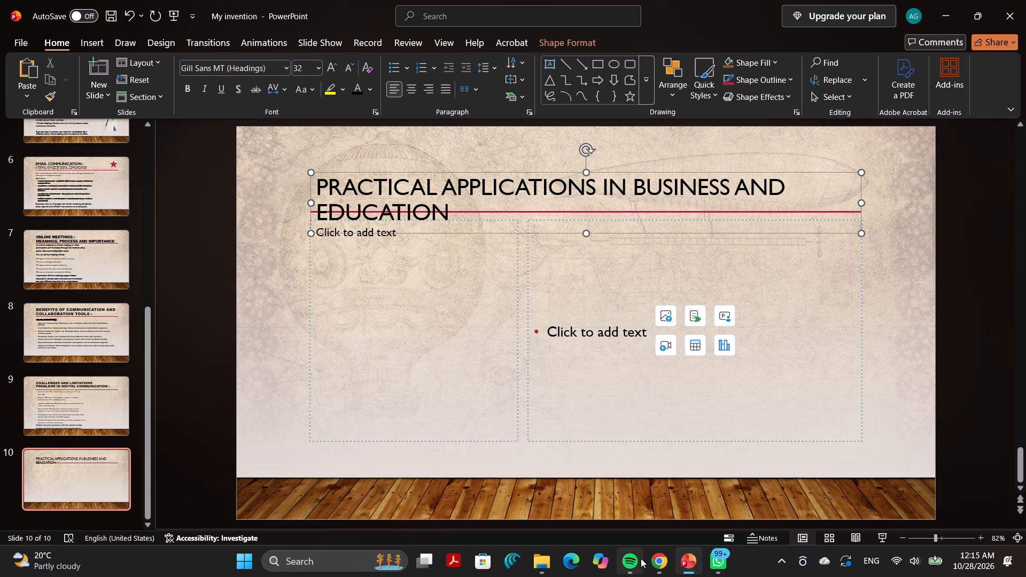
pyautogui.press('space')
pyautogui.write(':')
pyautogui.press('space')
# Move slide 10's title box up slightly so both title lines sit above the red line.
pyautogui.moveTo(486, 172); pyautogui.dragTo(486, 159)
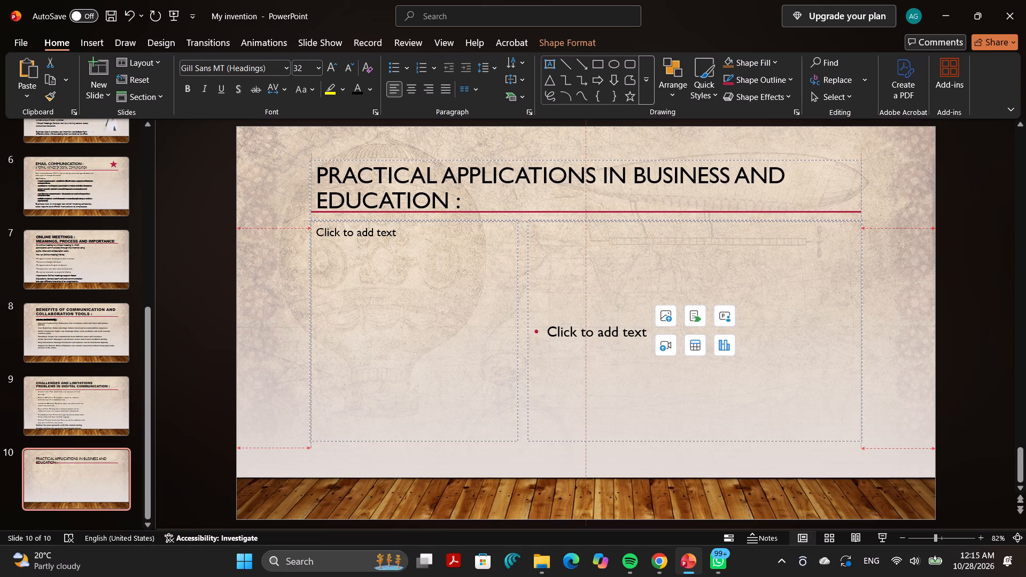
pyautogui.moveTo(486, 159); pyautogui.dragTo(486, 160)
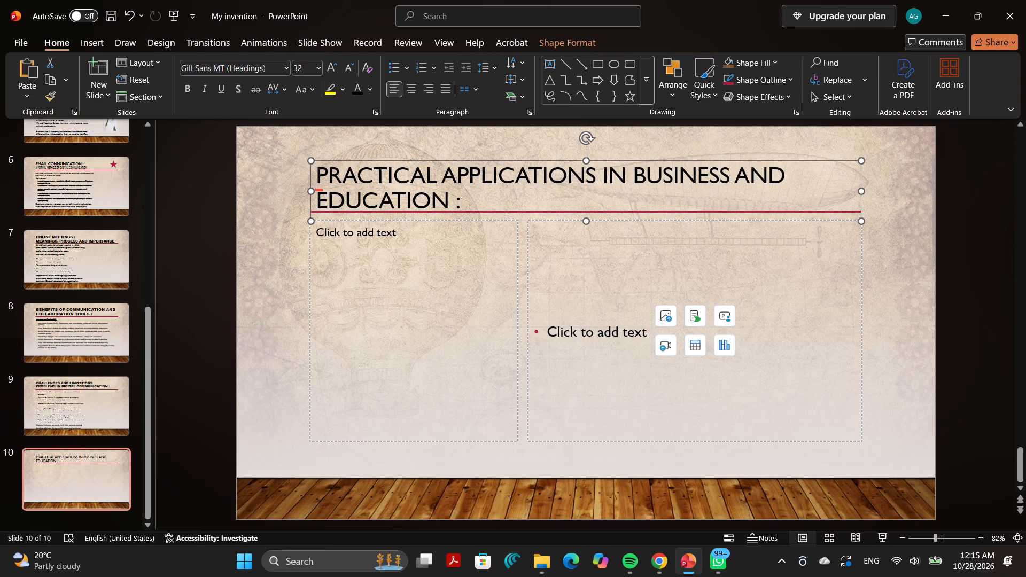
# Format slide 10's title as bold Arial Black and place the cursor in the narrow caption text placeholder below it.
pyautogui.moveTo(316, 176); pyautogui.dragTo(471, 208)
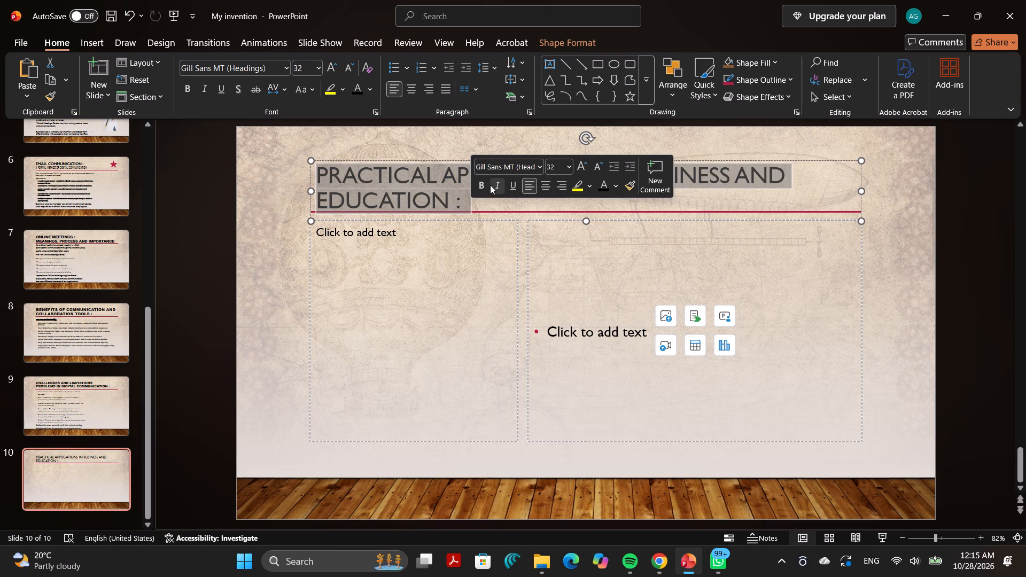
pyautogui.click(485, 184)
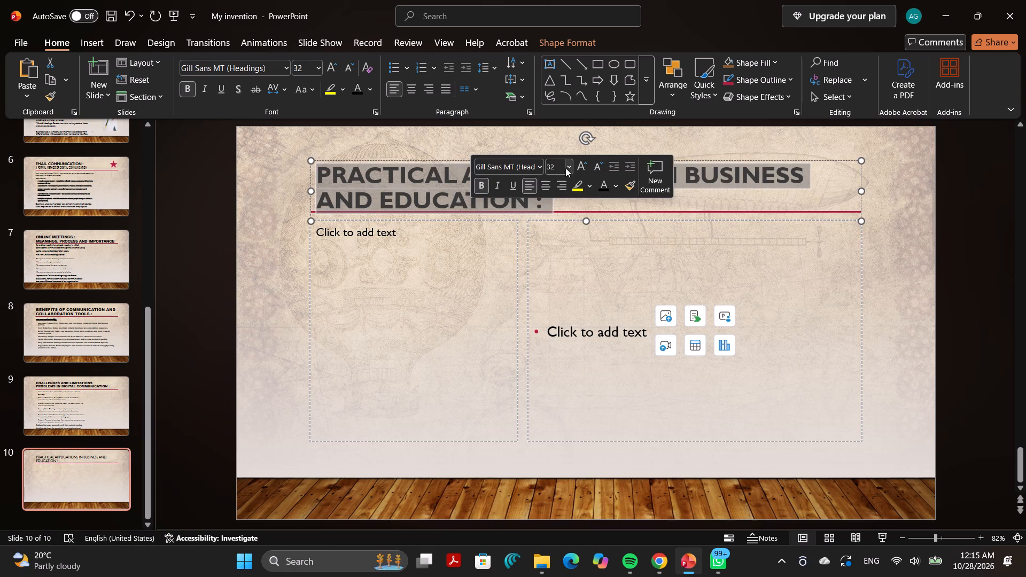
pyautogui.click(540, 168)
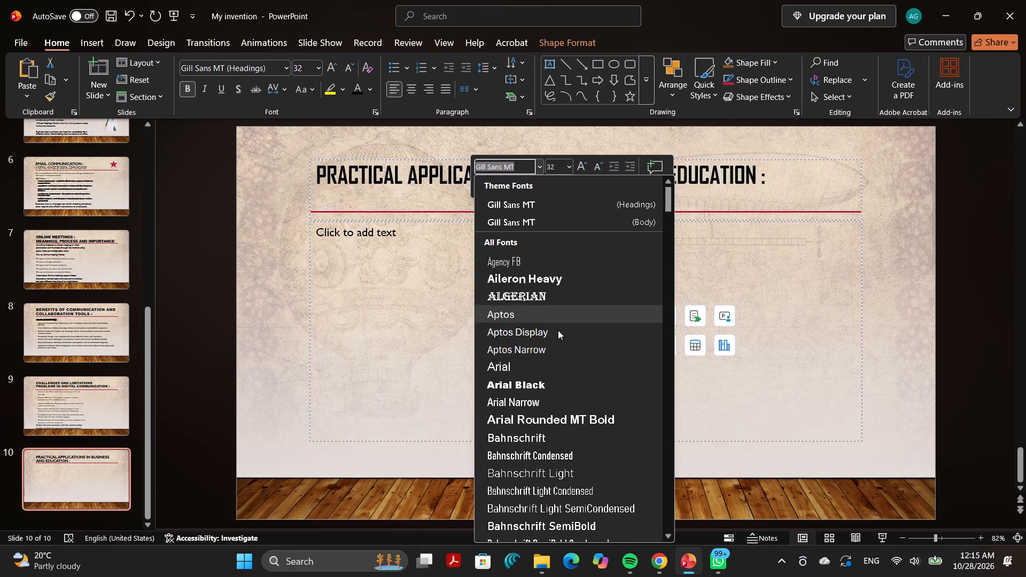
pyautogui.click(554, 381)
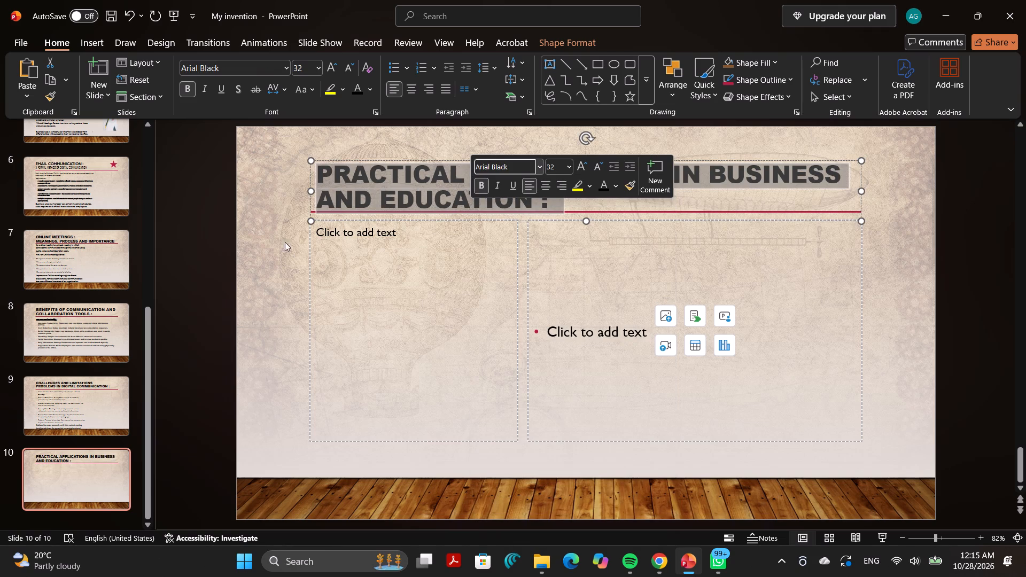
pyautogui.click(275, 229)
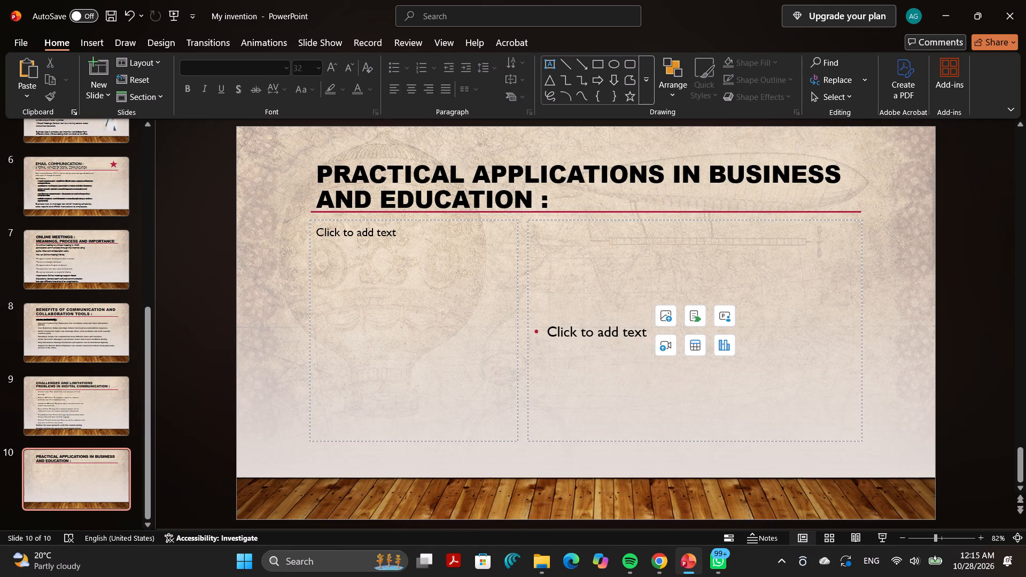
pyautogui.click(425, 251)
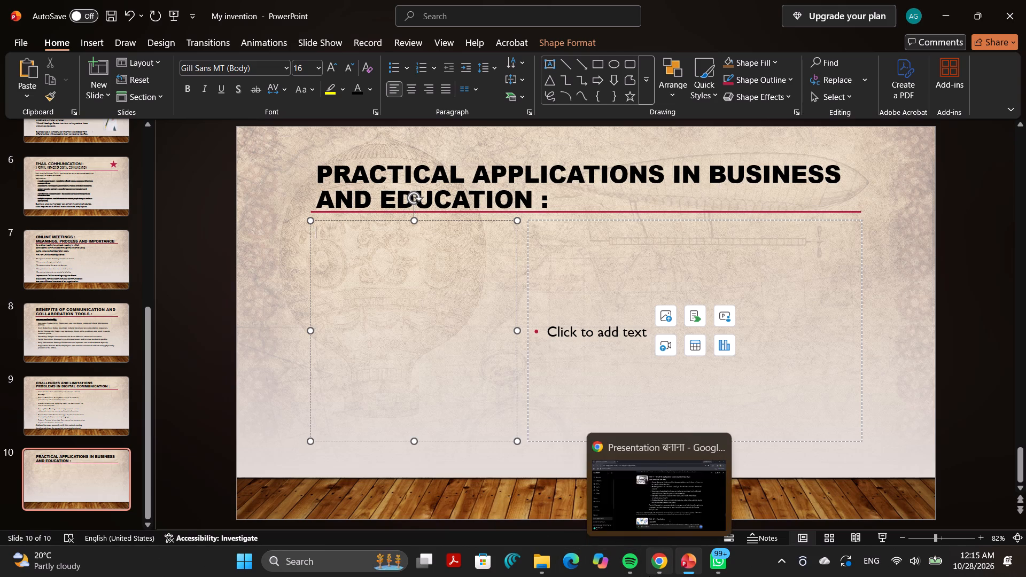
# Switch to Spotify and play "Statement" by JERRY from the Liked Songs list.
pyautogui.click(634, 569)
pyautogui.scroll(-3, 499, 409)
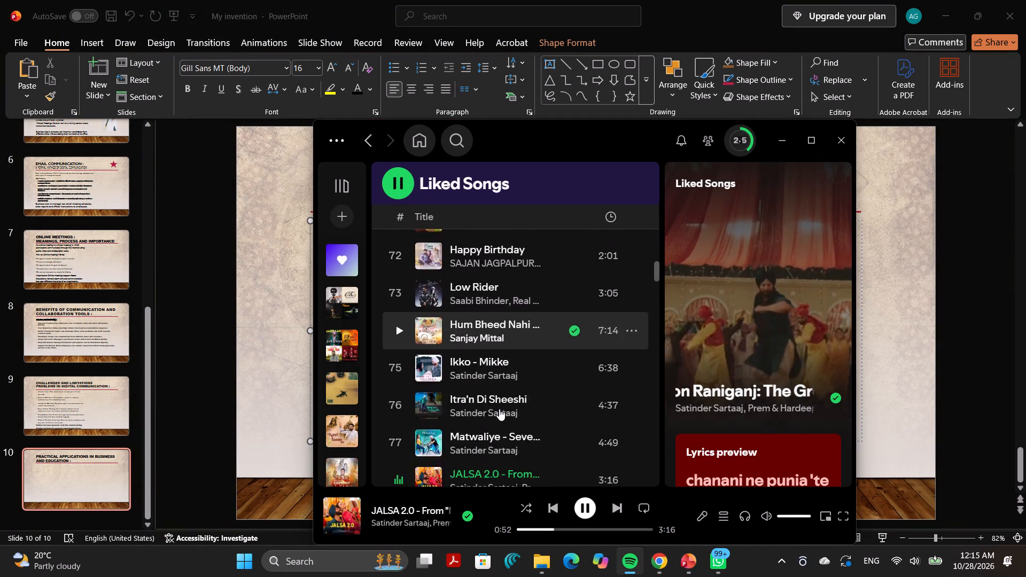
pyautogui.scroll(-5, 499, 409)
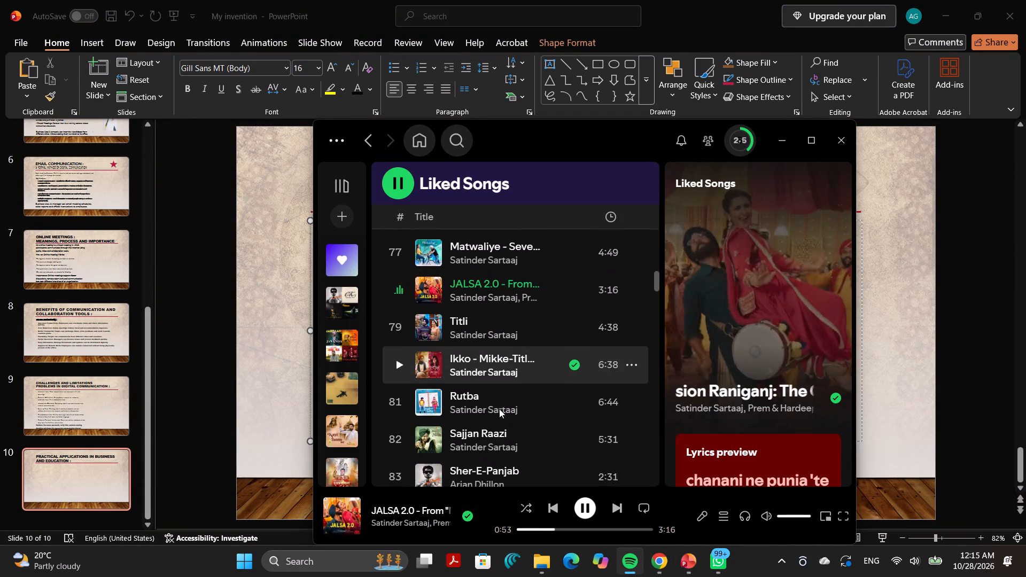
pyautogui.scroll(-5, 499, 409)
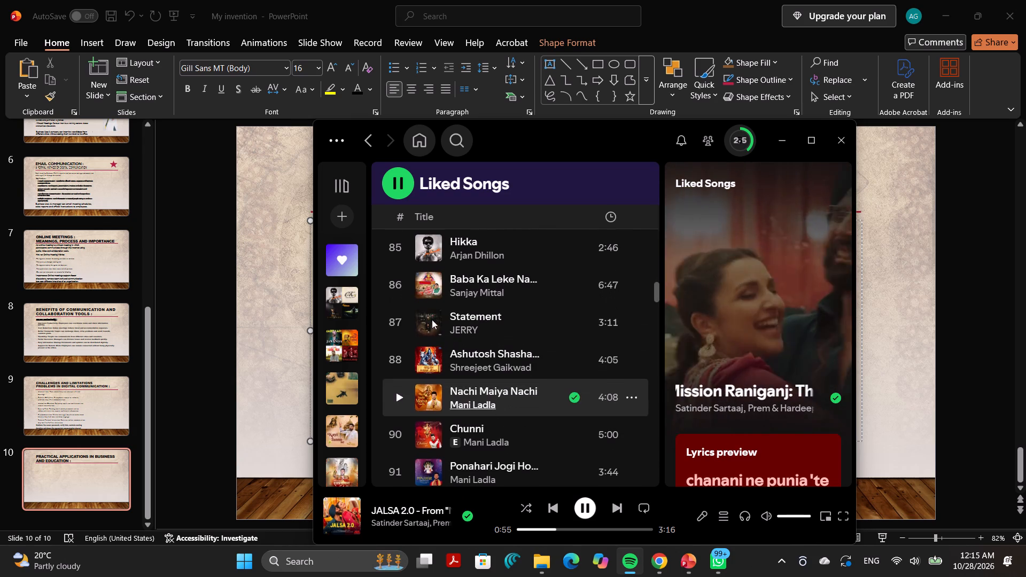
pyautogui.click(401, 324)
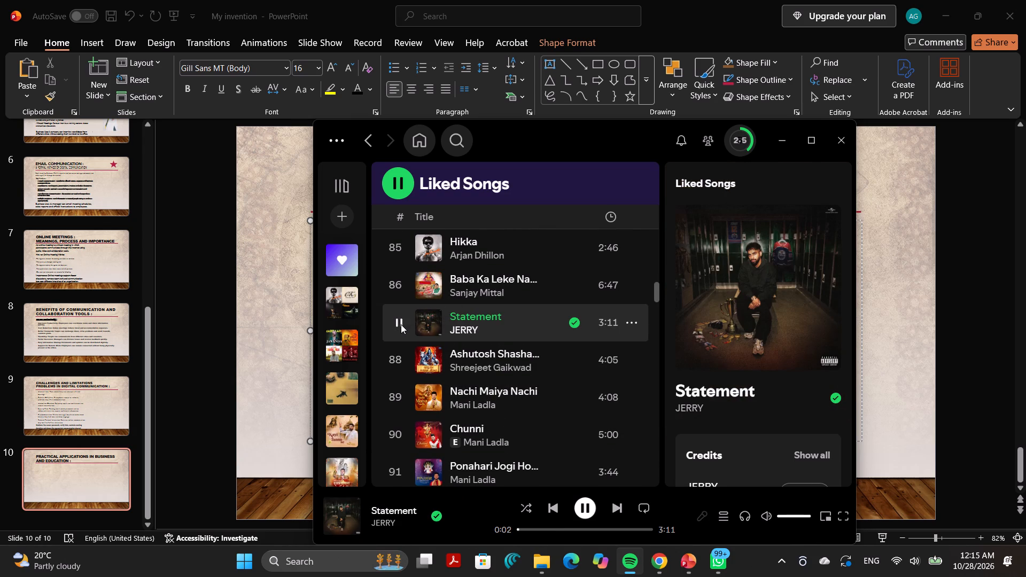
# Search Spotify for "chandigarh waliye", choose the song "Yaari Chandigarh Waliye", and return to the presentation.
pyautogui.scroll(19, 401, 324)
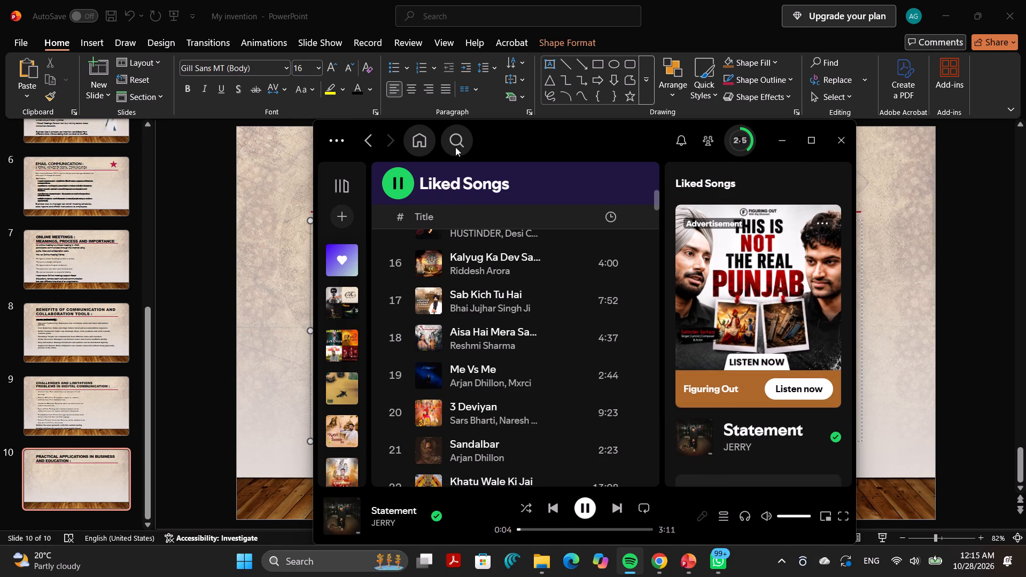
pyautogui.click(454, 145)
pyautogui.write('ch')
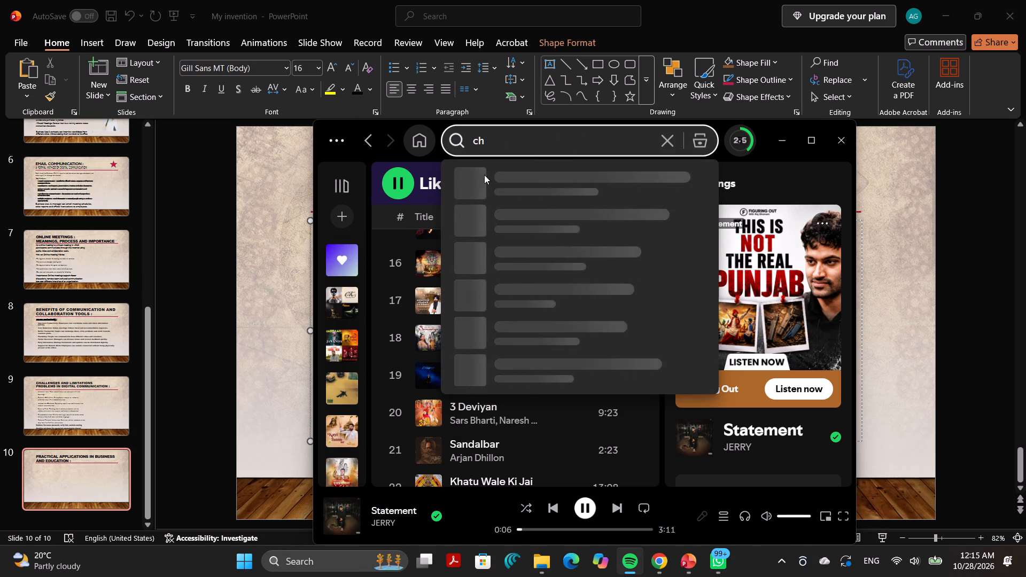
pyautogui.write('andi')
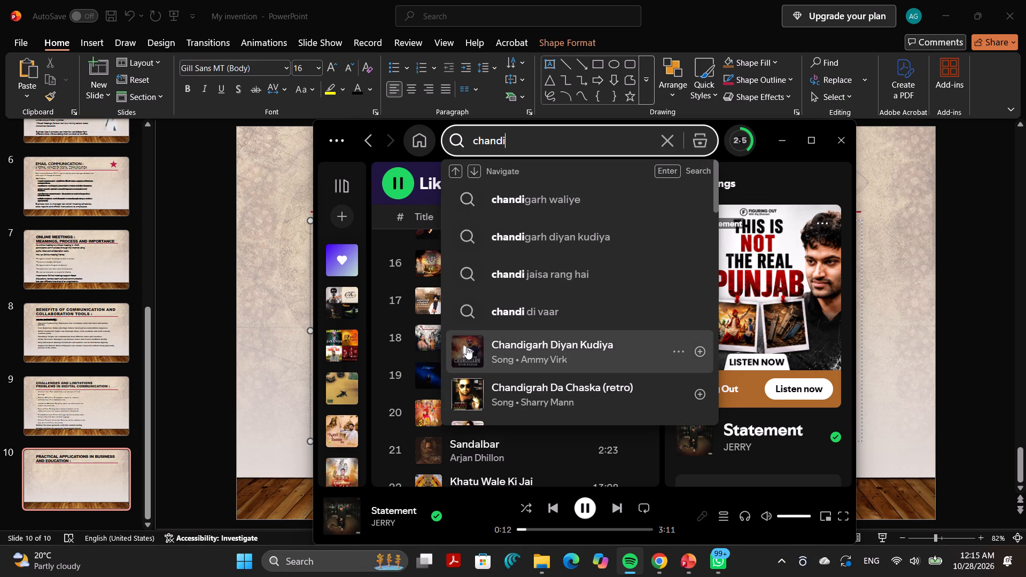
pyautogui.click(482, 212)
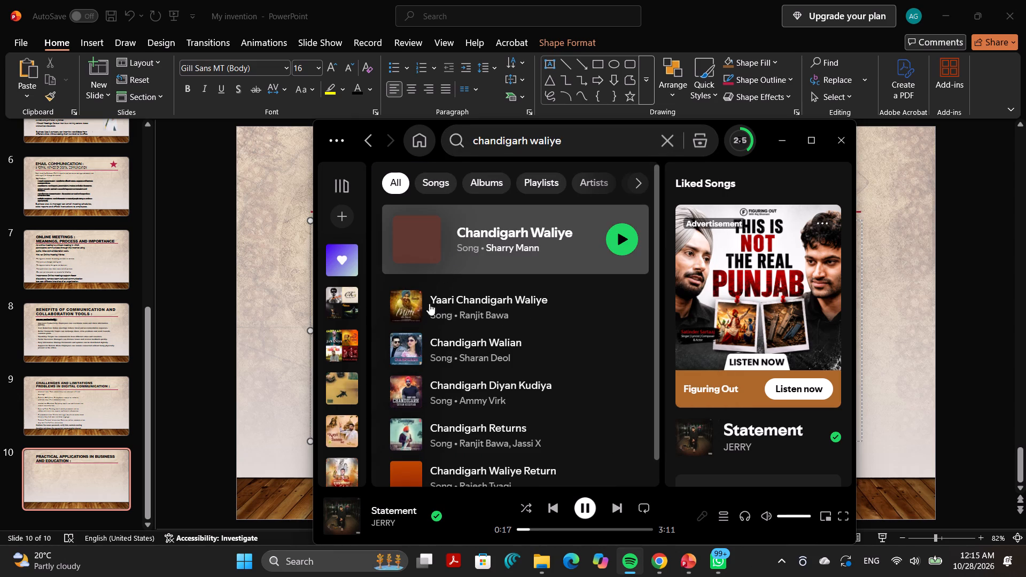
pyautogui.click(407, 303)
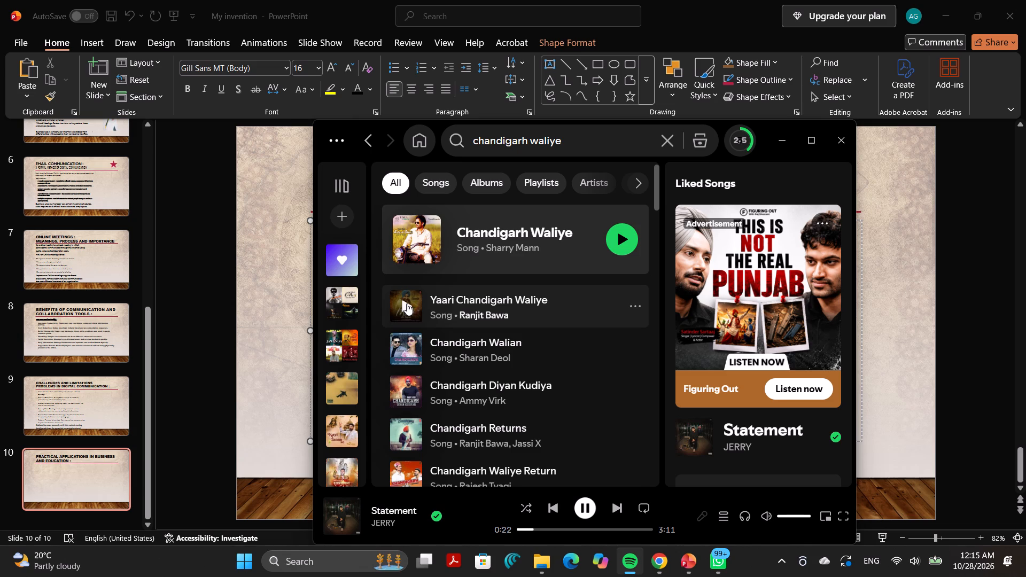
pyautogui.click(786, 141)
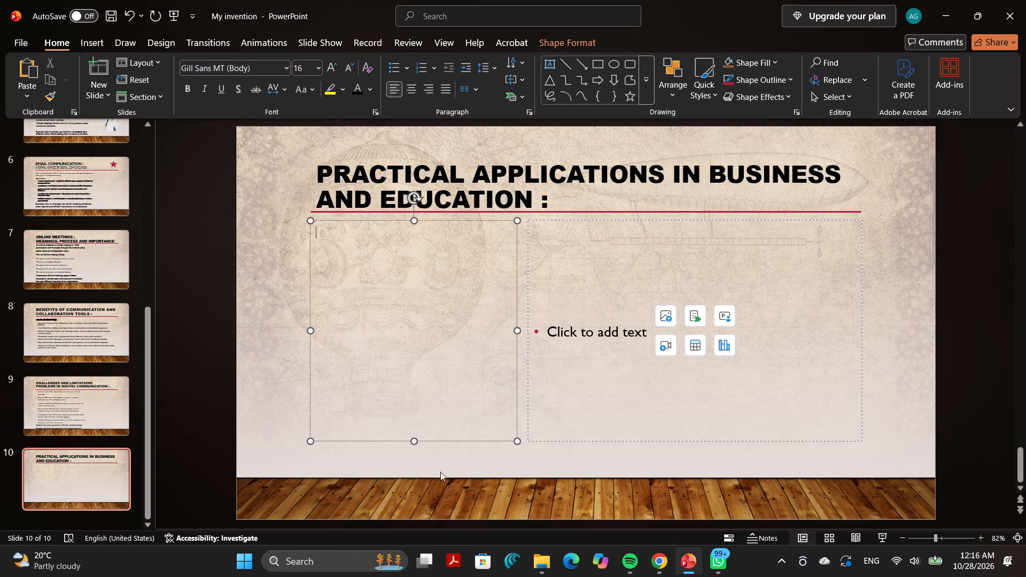
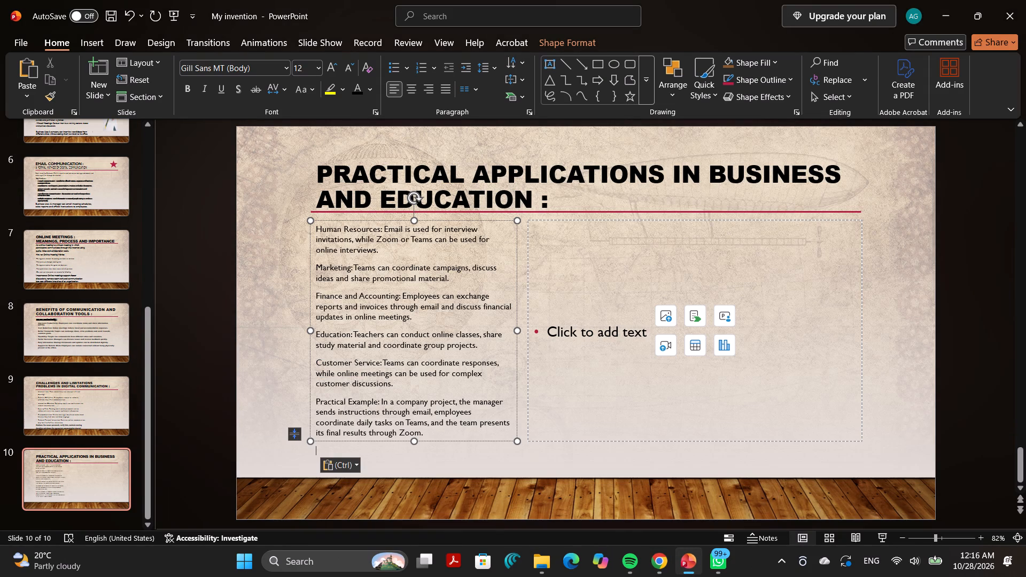
# Widen slide 10's body text box and narrow the empty content placeholder beside it so the two do not overlap.
pyautogui.click(517, 334)
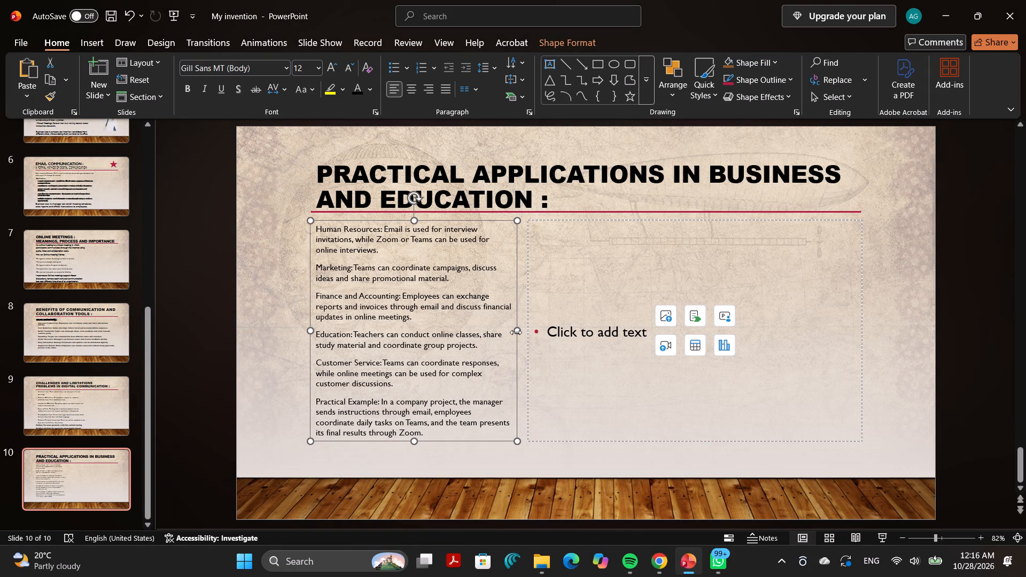
pyautogui.moveTo(517, 332); pyautogui.dragTo(590, 337)
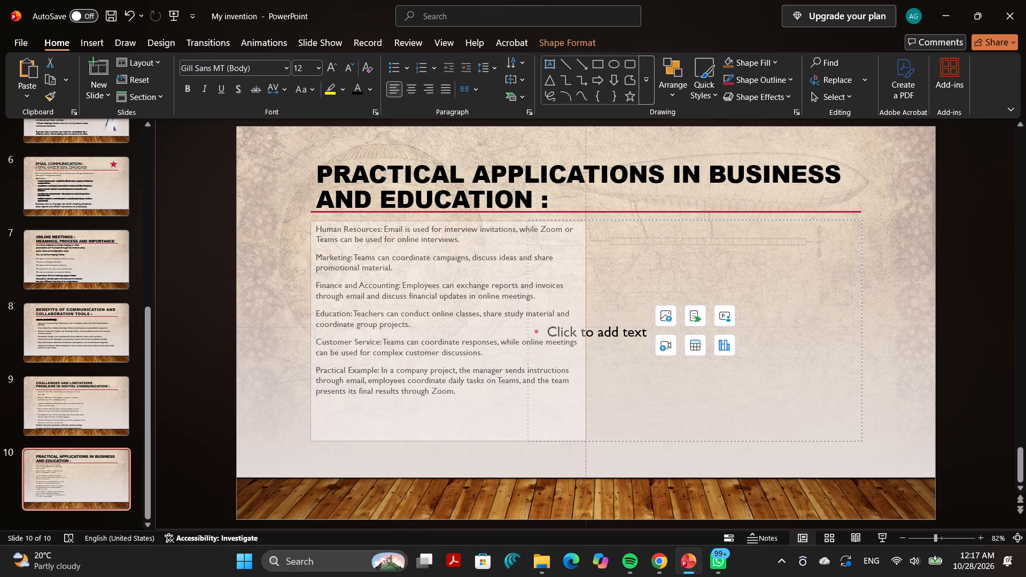
pyautogui.moveTo(590, 337); pyautogui.dragTo(612, 342)
pyautogui.click(654, 387)
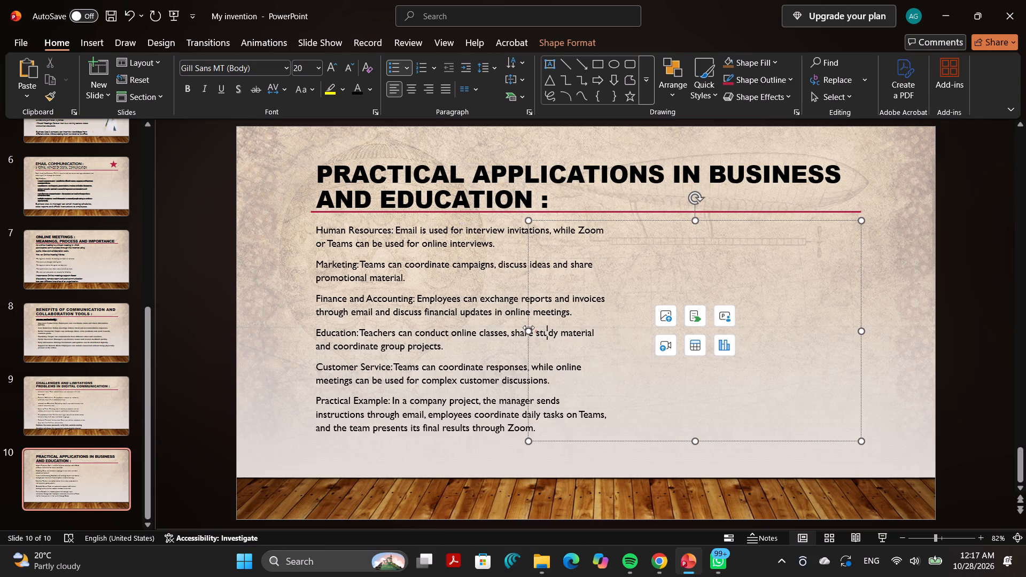
pyautogui.moveTo(530, 332); pyautogui.dragTo(704, 342)
pyautogui.click(621, 342)
pyautogui.click(599, 350)
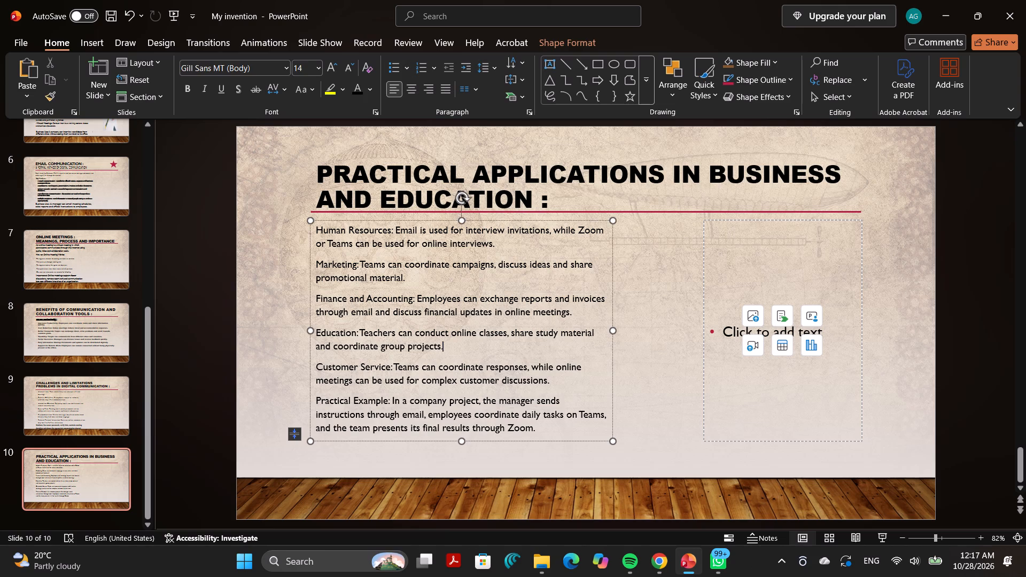
pyautogui.moveTo(613, 331); pyautogui.dragTo(660, 332)
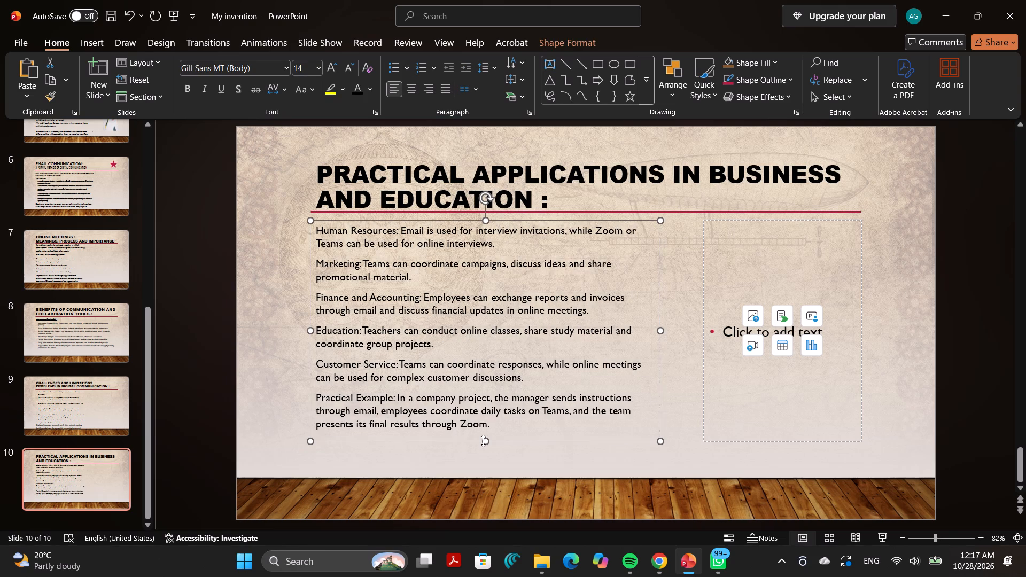
# Extend the bottom edge of slide 10's body text box down to just above the wooden floor.
pyautogui.click(498, 441)
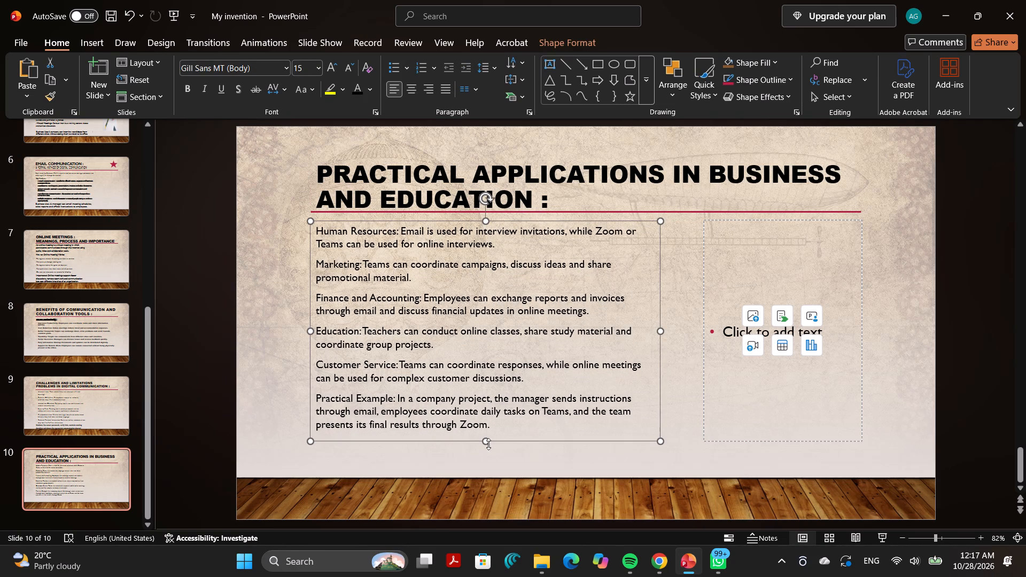
pyautogui.moveTo(486, 443); pyautogui.dragTo(487, 462)
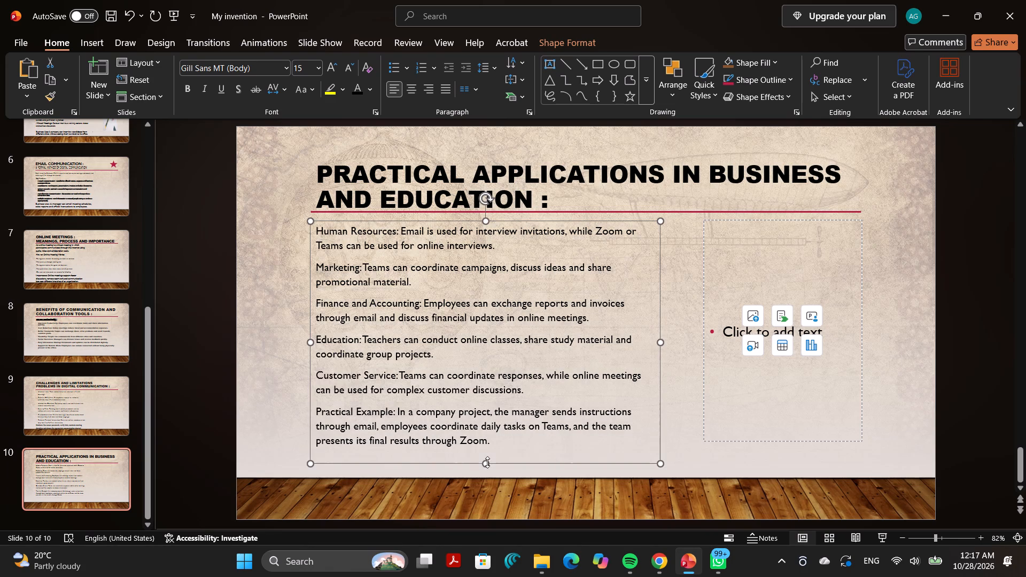
pyautogui.click(487, 462)
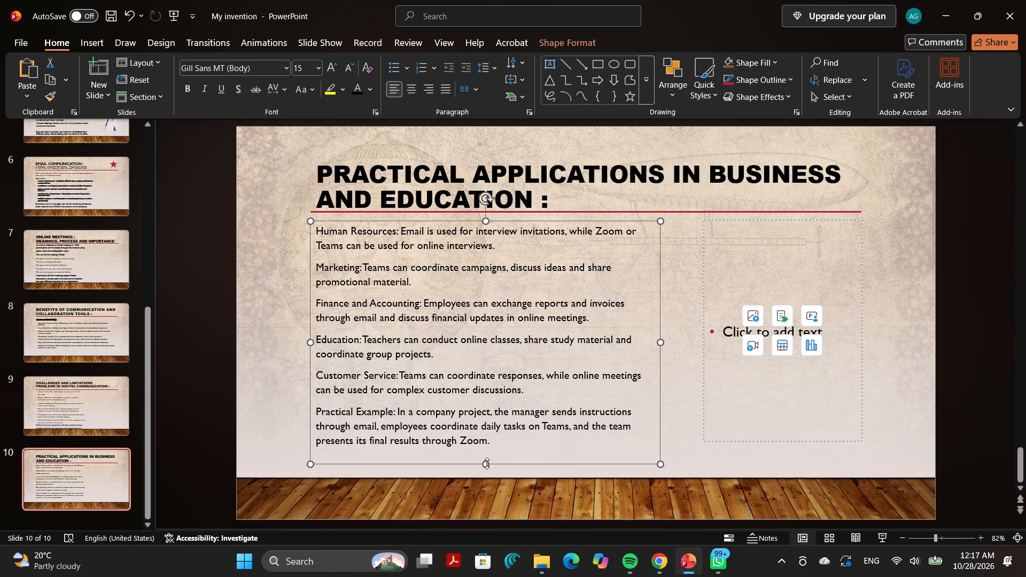
pyautogui.moveTo(487, 466); pyautogui.dragTo(488, 472)
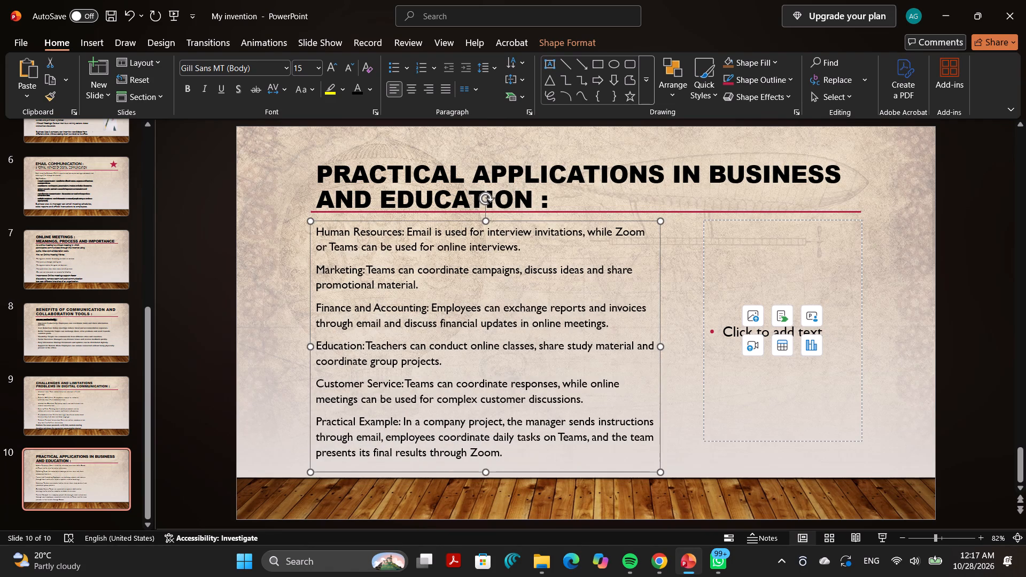
# Bold the lead-in labels Human Resources, Marketing, Finance and Accounting, Education, Customer Service and Practical Example in slide 10's body text.
pyautogui.moveTo(316, 232); pyautogui.dragTo(403, 239)
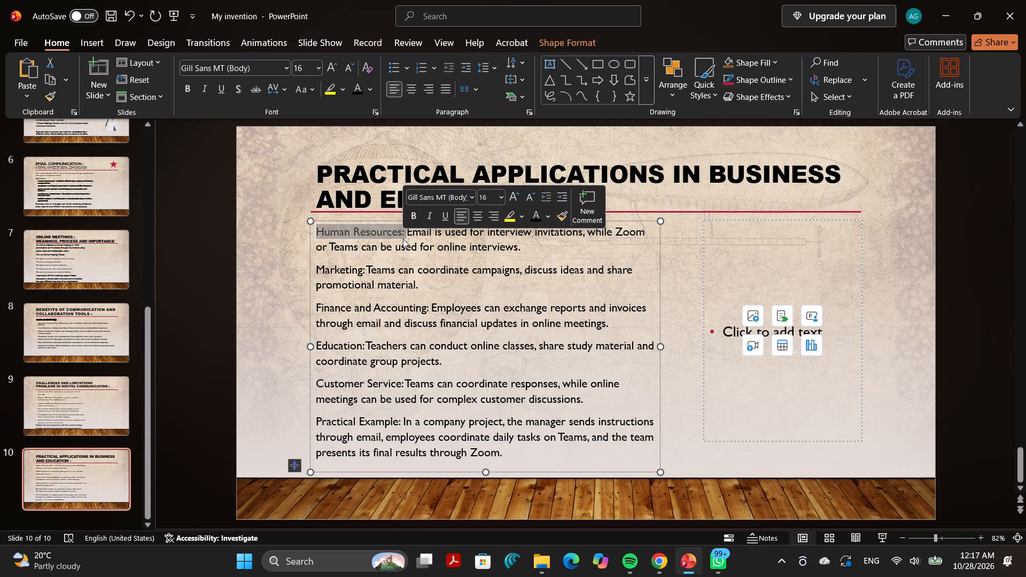
pyautogui.click(411, 220)
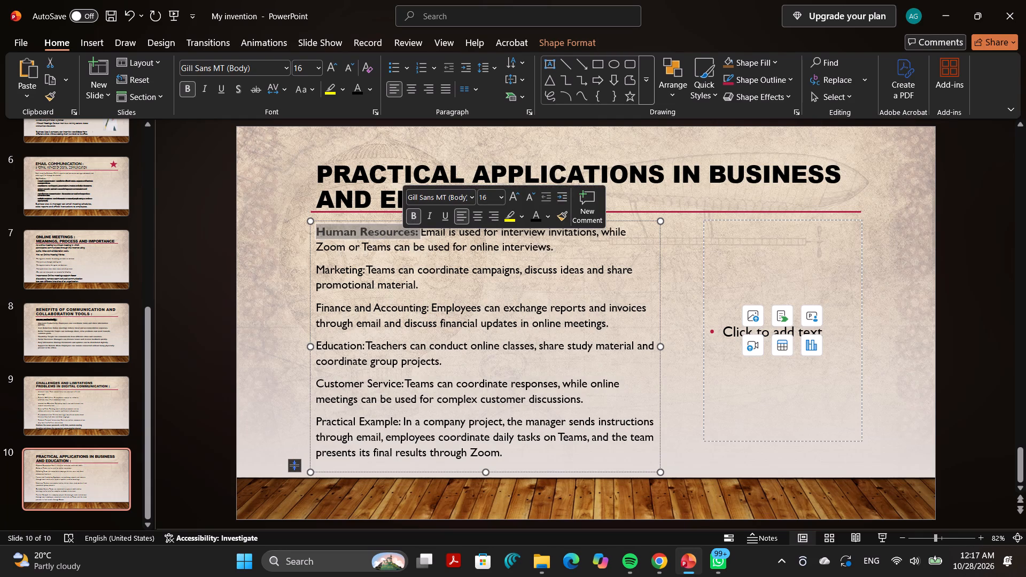
pyautogui.moveTo(317, 268); pyautogui.dragTo(369, 270)
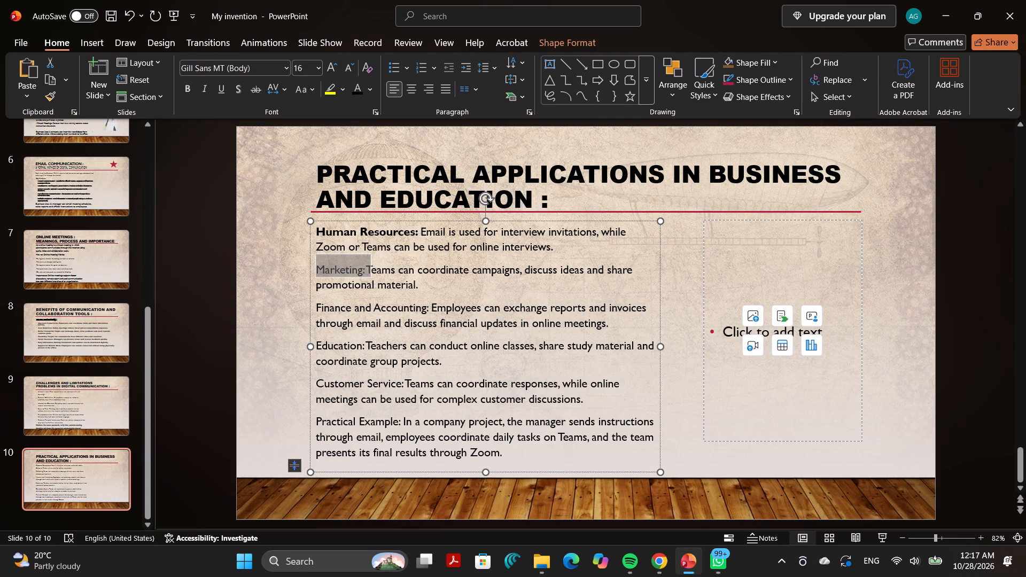
pyautogui.moveTo(369, 270); pyautogui.dragTo(368, 269)
pyautogui.click(377, 250)
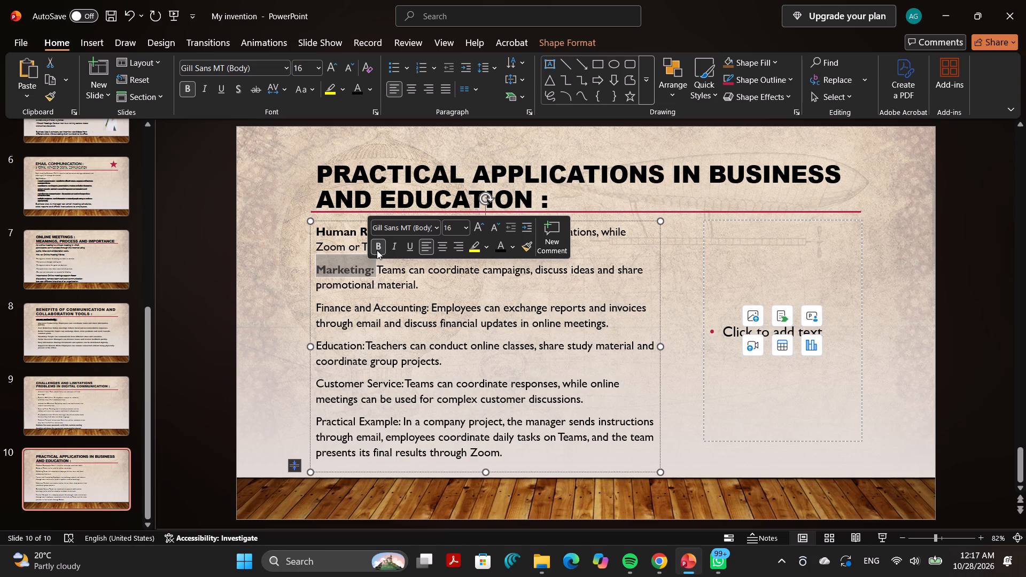
pyautogui.moveTo(316, 310); pyautogui.dragTo(431, 312)
pyautogui.click(439, 289)
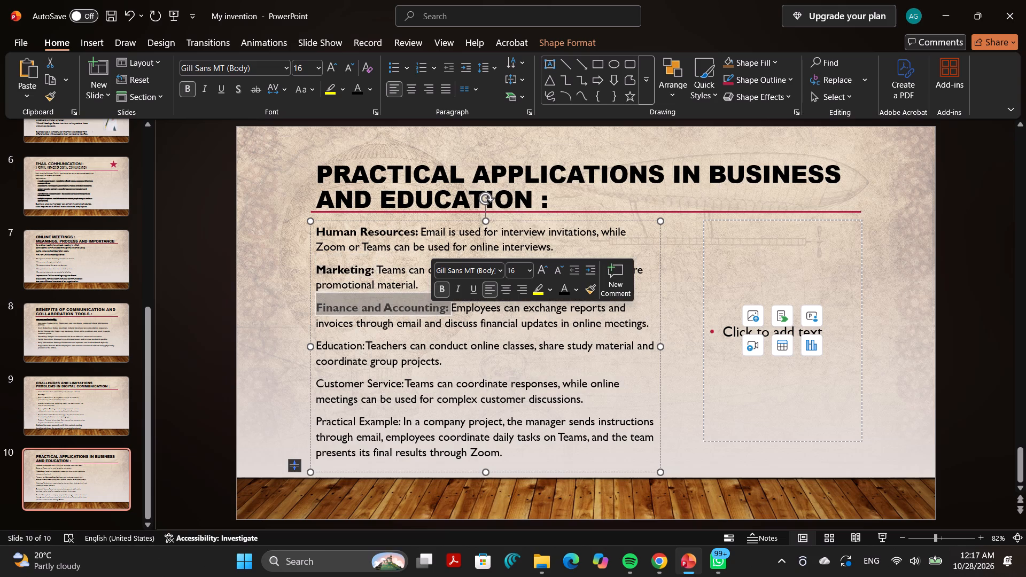
pyautogui.moveTo(316, 340); pyautogui.dragTo(366, 349)
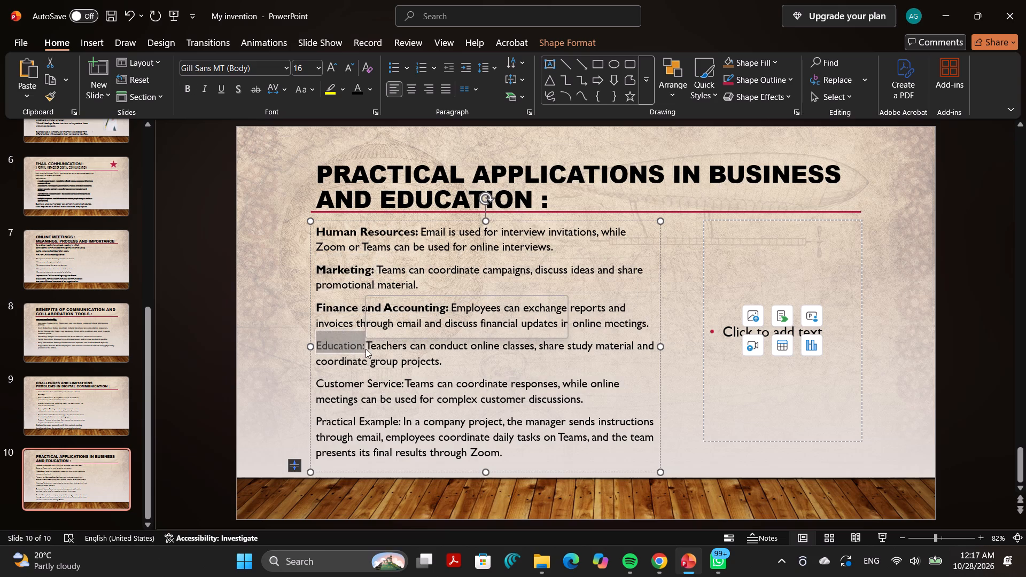
pyautogui.click(371, 332)
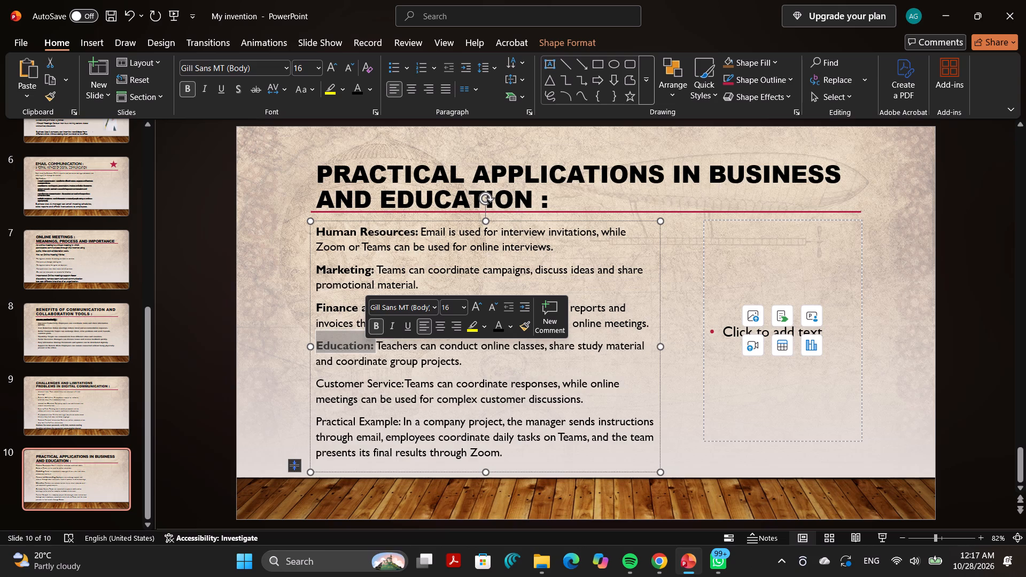
pyautogui.click(312, 387)
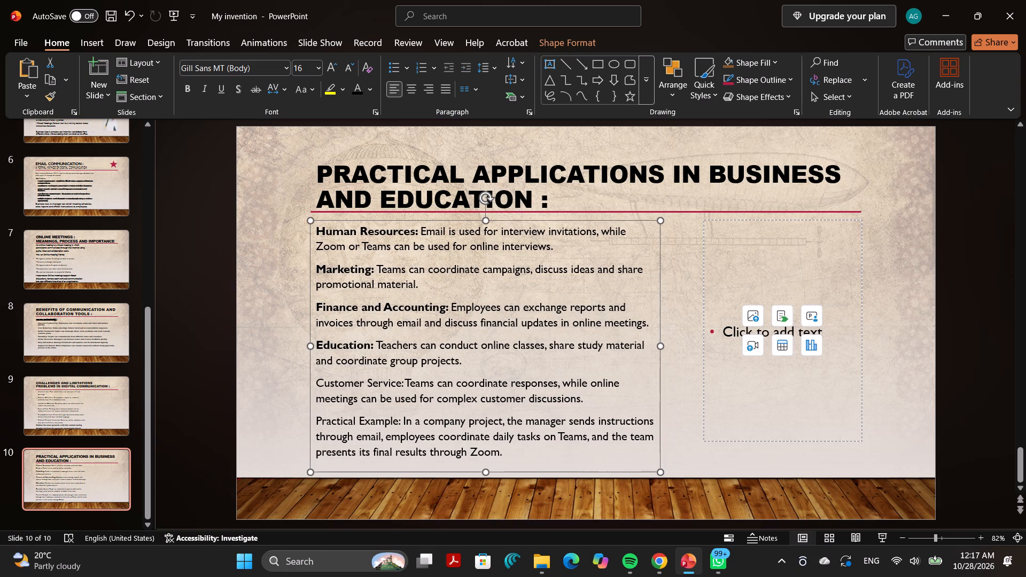
pyautogui.moveTo(316, 382); pyautogui.dragTo(403, 388)
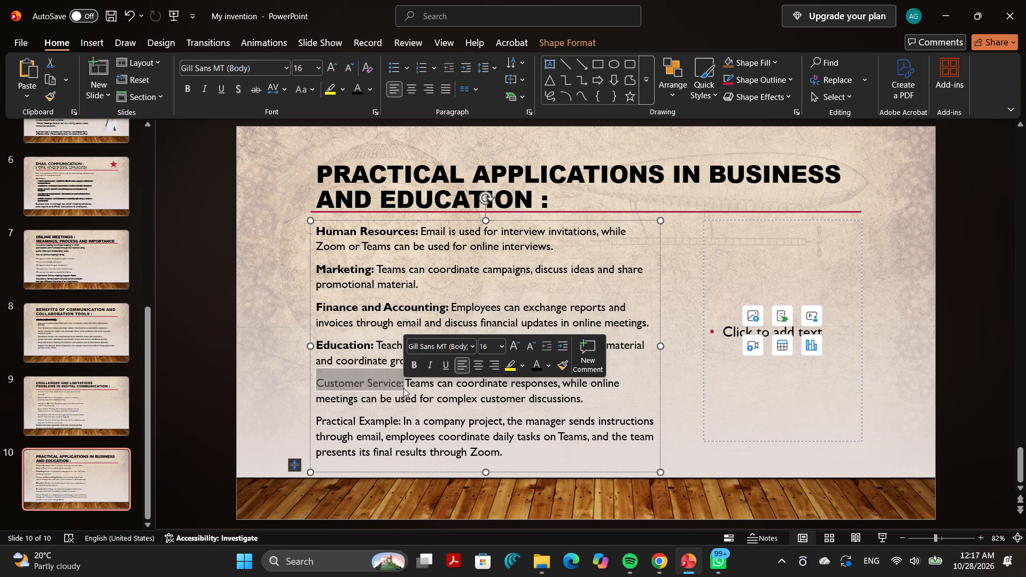
pyautogui.click(411, 371)
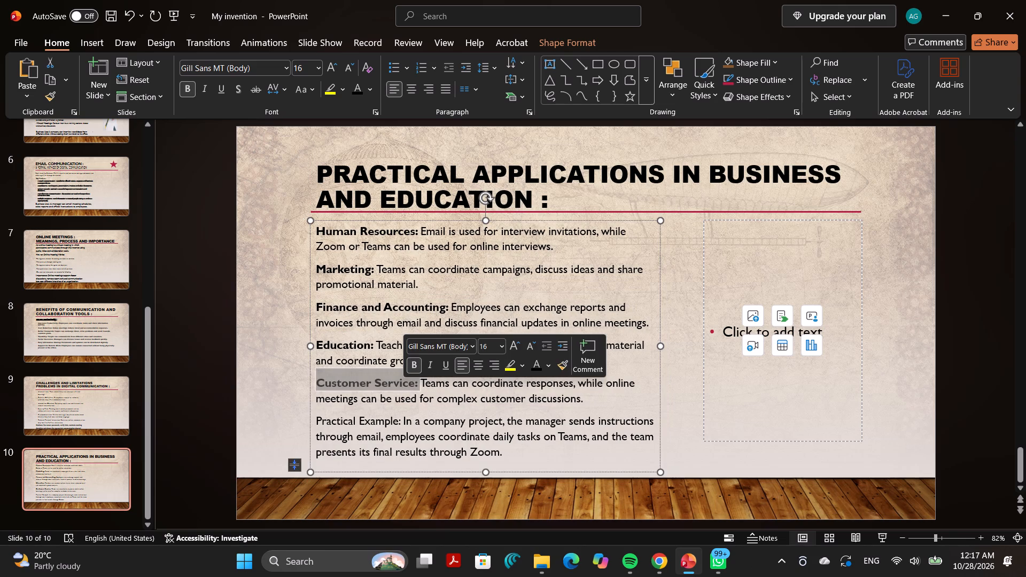
pyautogui.moveTo(314, 417); pyautogui.dragTo(403, 424)
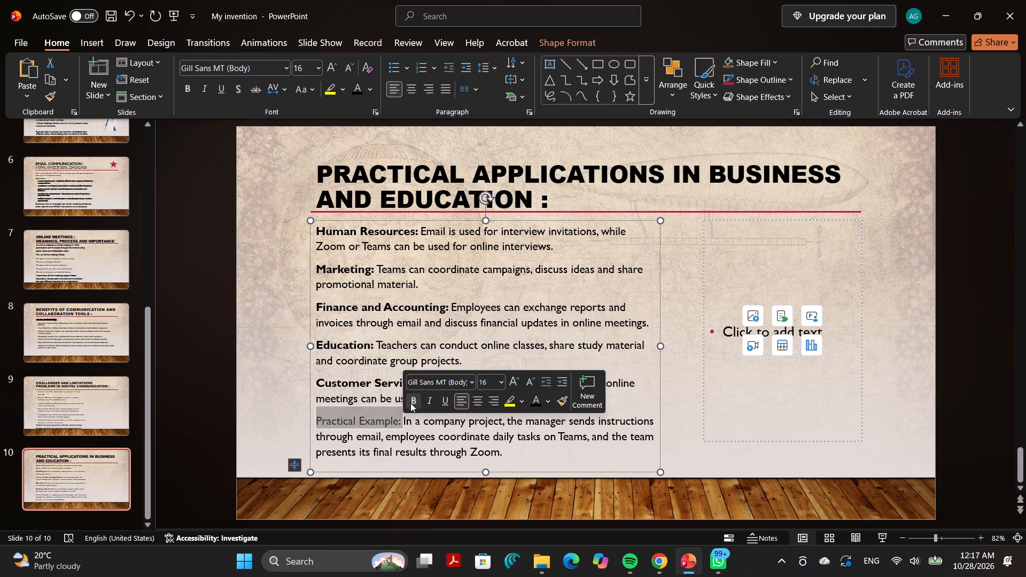
pyautogui.click(410, 403)
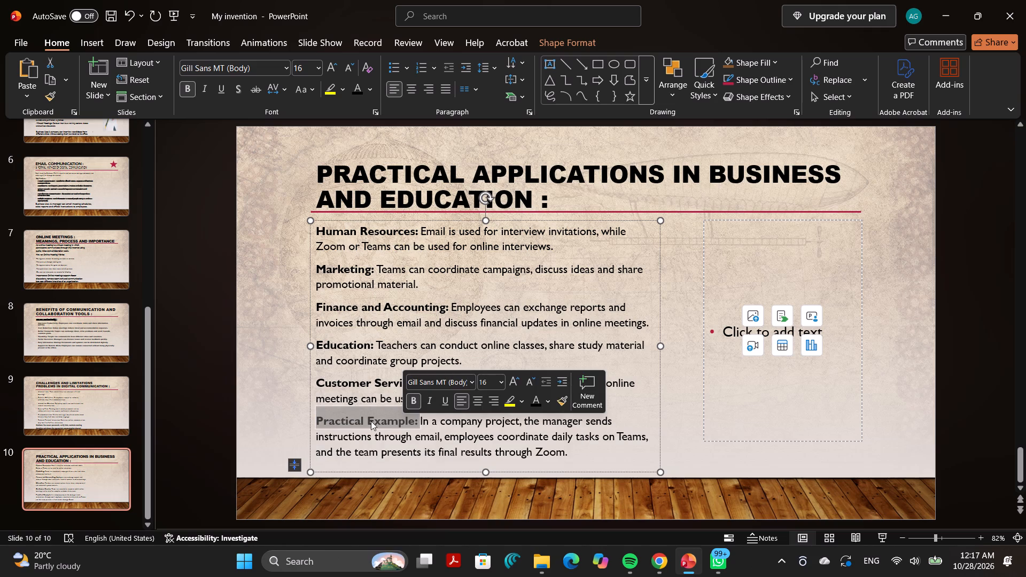
pyautogui.click(465, 486)
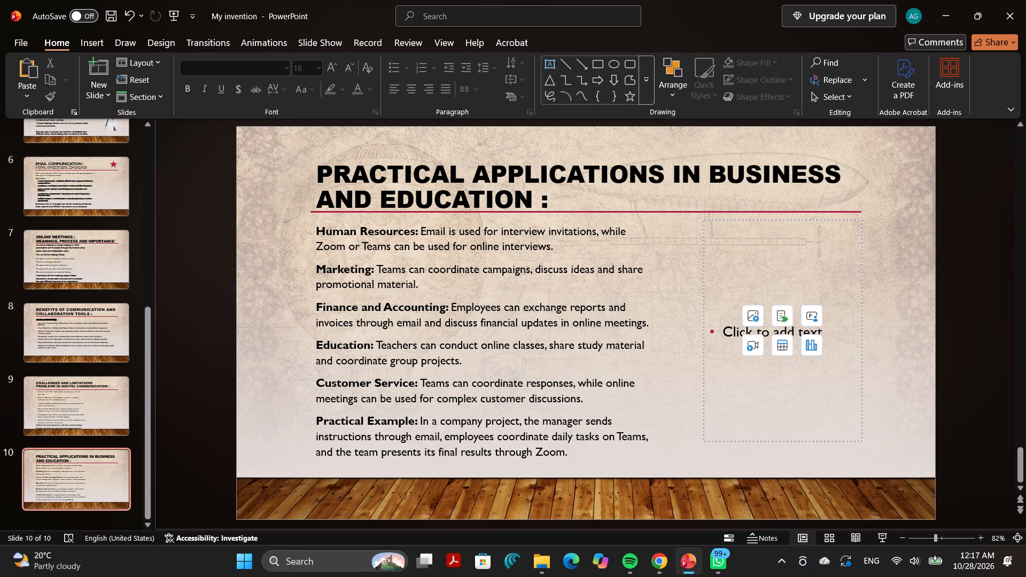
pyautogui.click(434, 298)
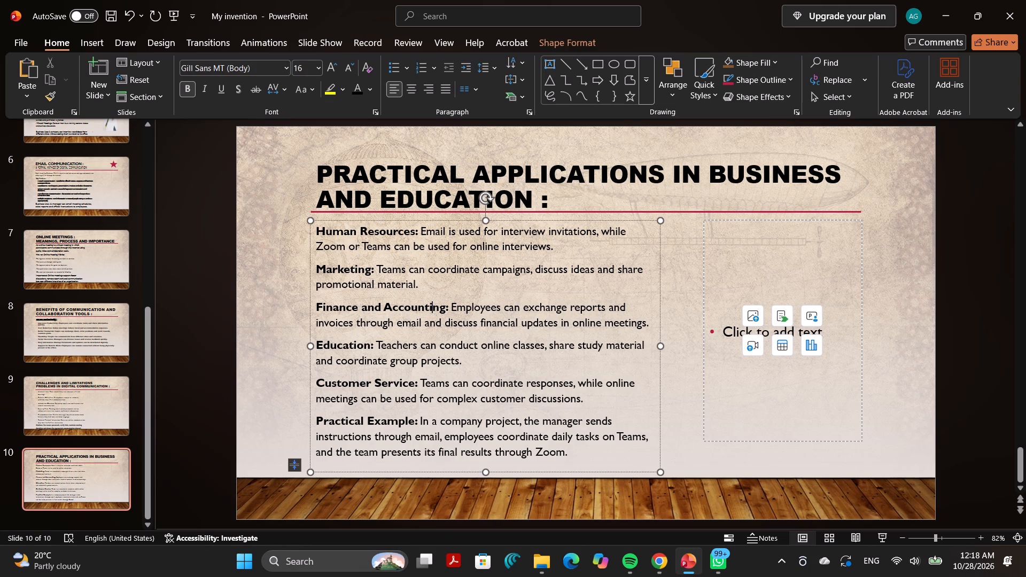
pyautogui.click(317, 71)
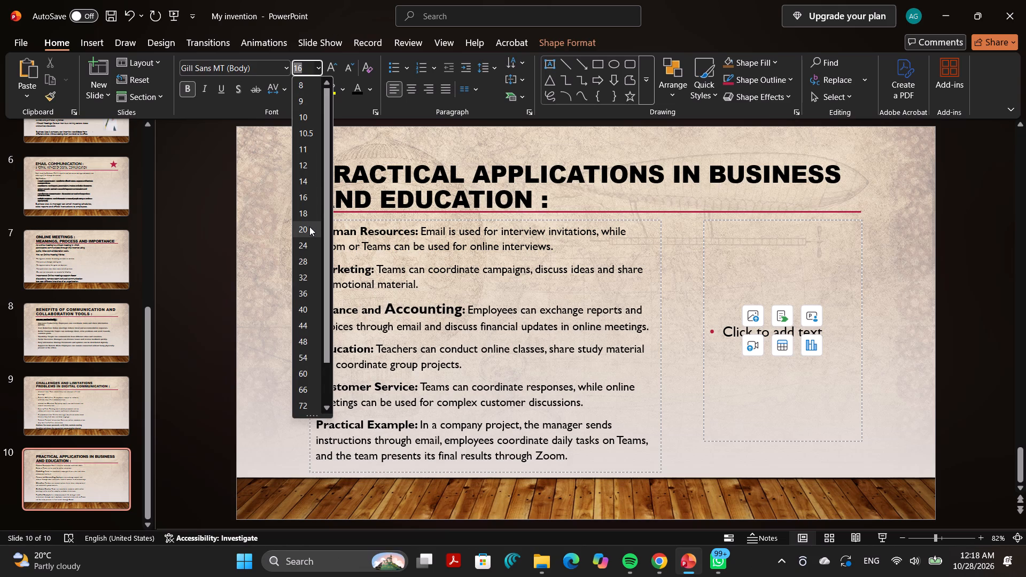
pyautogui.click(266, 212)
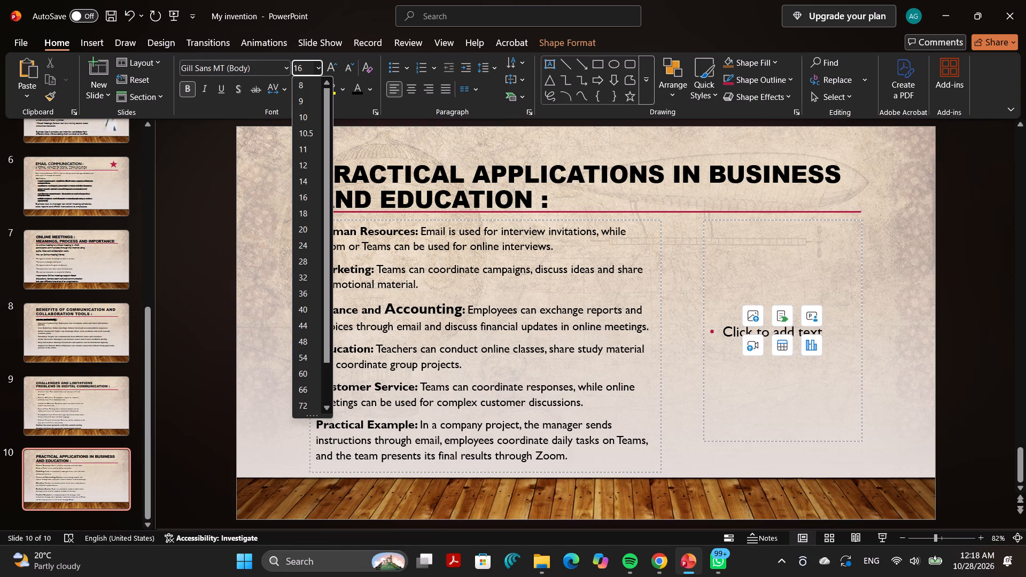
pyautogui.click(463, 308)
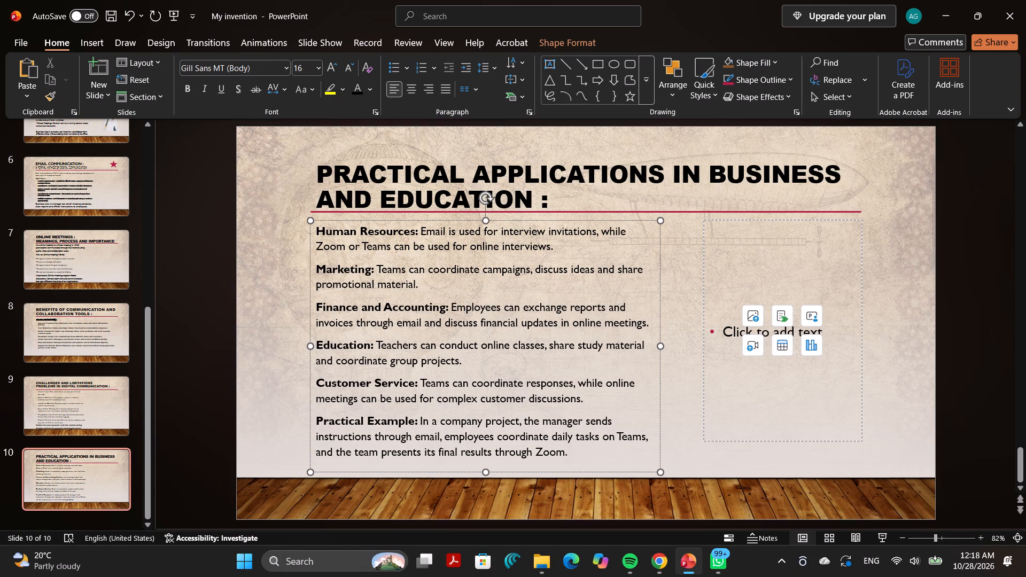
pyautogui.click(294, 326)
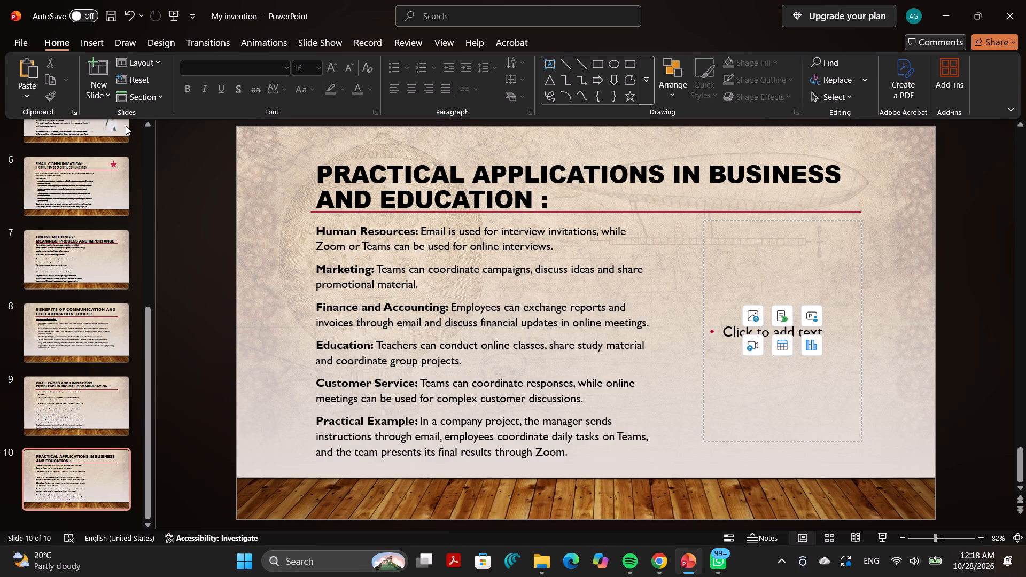
# Add a new slide 11 with the Content with Caption layout after slide 10.
pyautogui.click(98, 103)
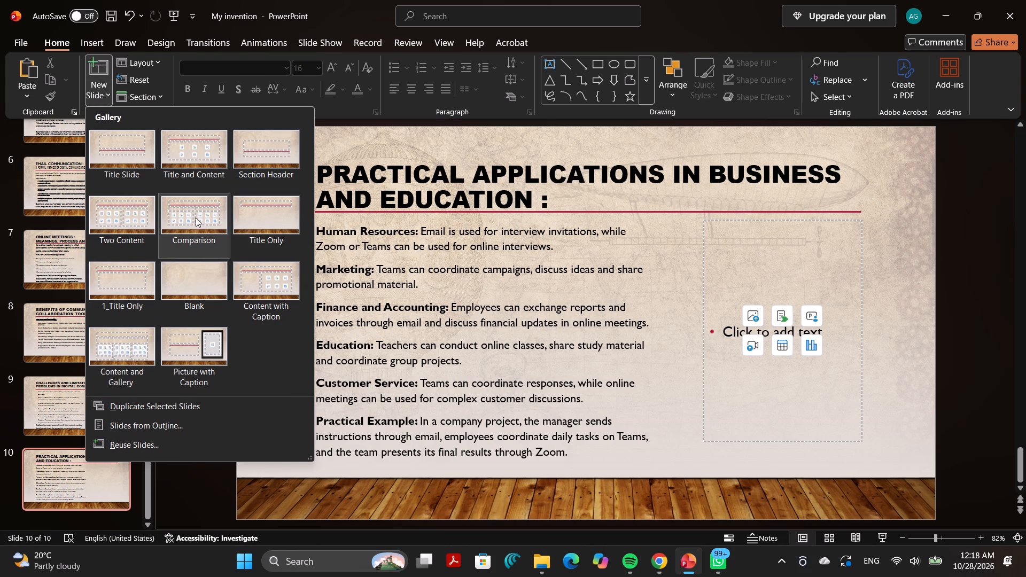
pyautogui.click(278, 289)
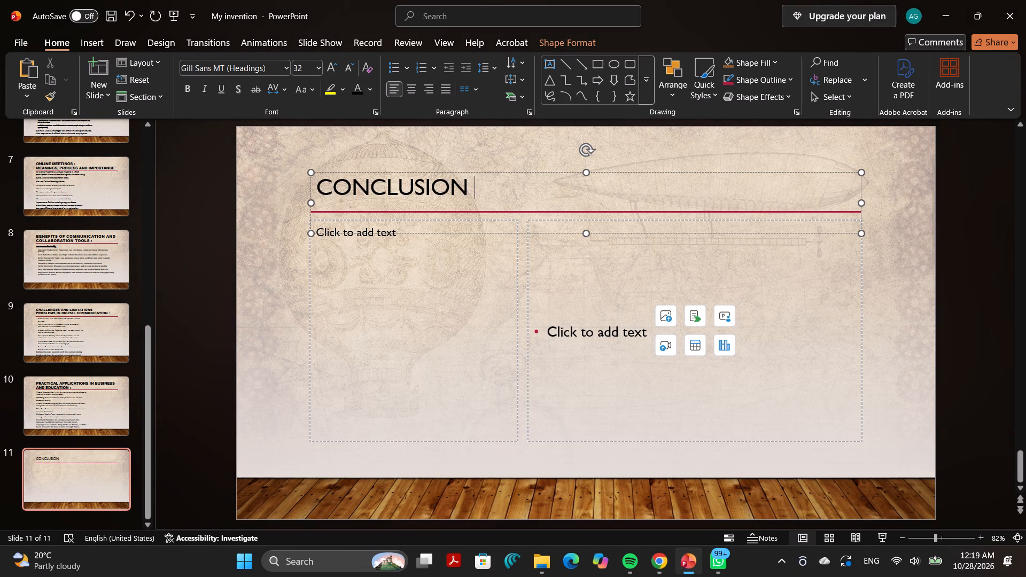
pyautogui.write(':')
pyautogui.press('space')
# Make slide 11's title bold in Arial Black at size 36, and place the cursor in the left text placeholder.
pyautogui.moveTo(489, 194); pyautogui.dragTo(357, 193)
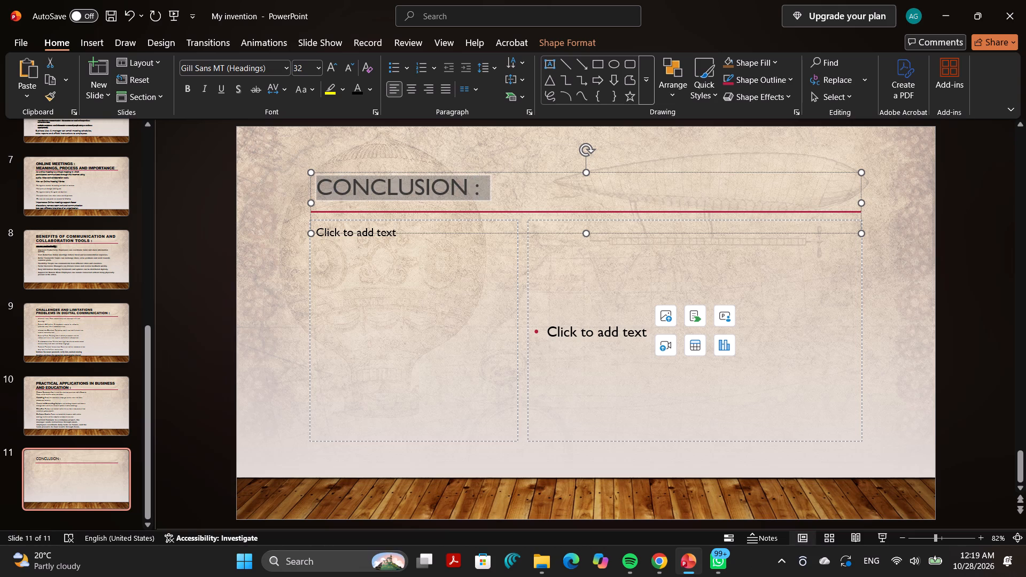
pyautogui.moveTo(357, 193); pyautogui.dragTo(359, 193)
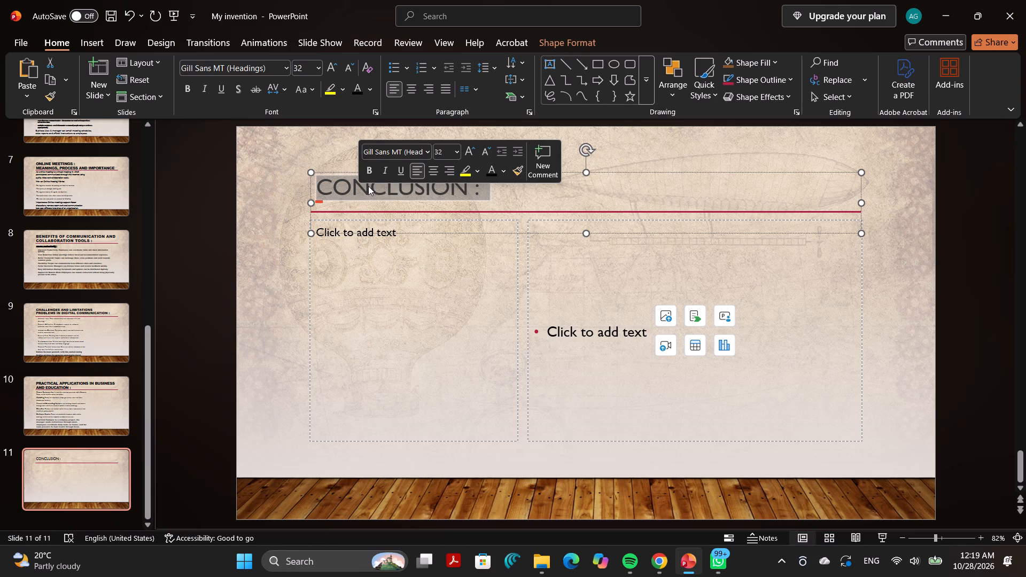
pyautogui.click(364, 174)
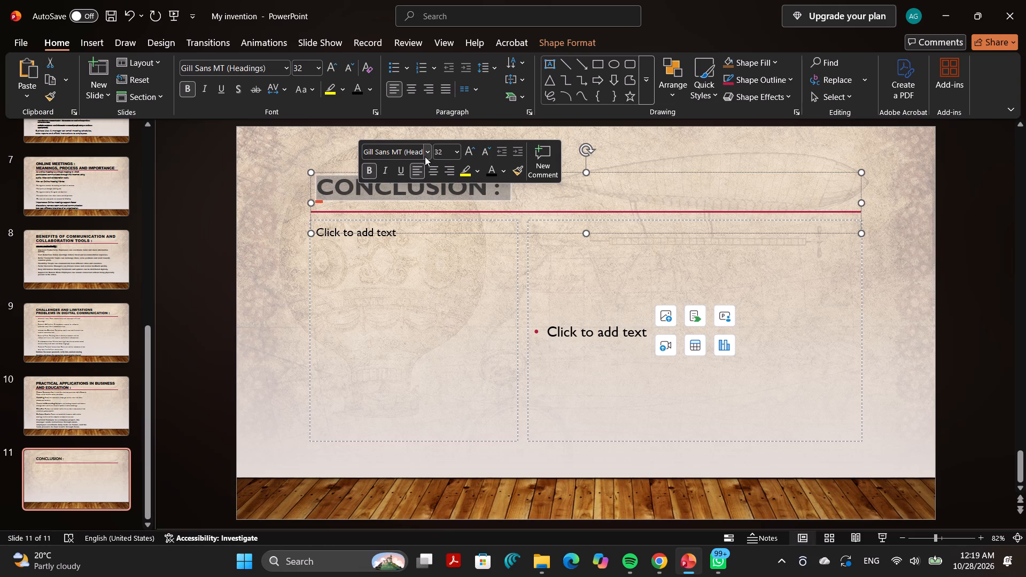
pyautogui.click(425, 155)
pyautogui.click(419, 366)
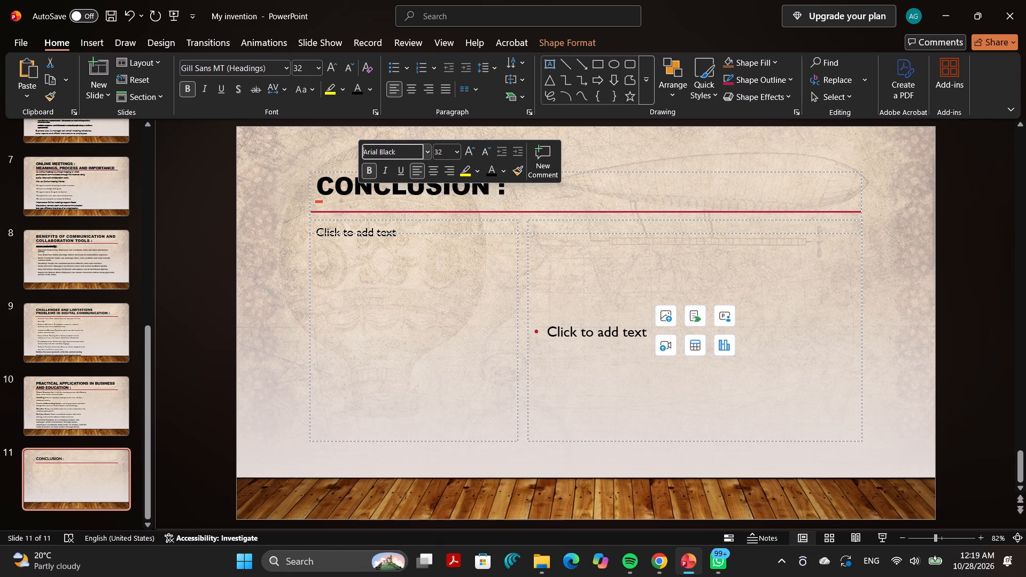
pyautogui.click(459, 151)
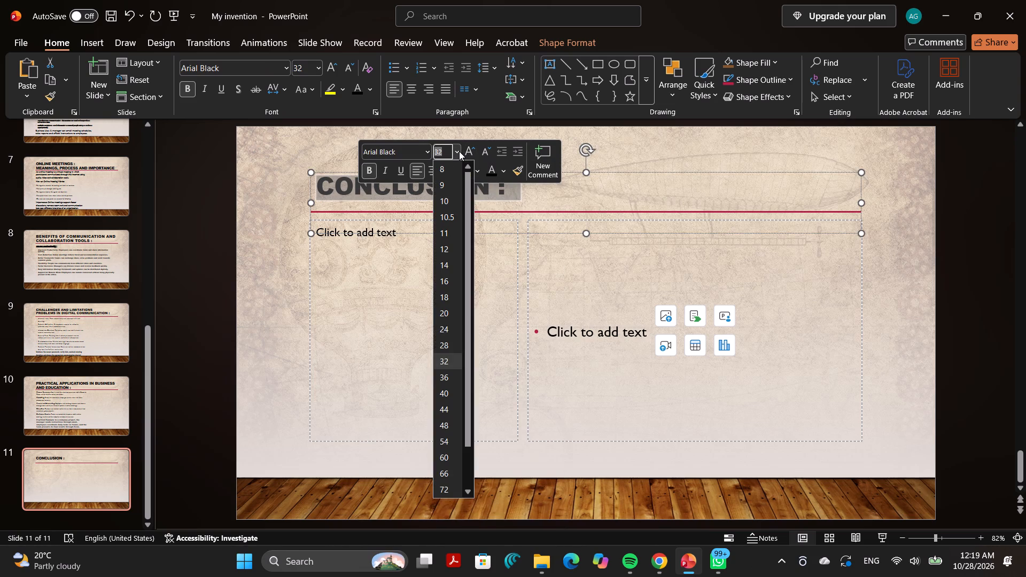
pyautogui.click(455, 375)
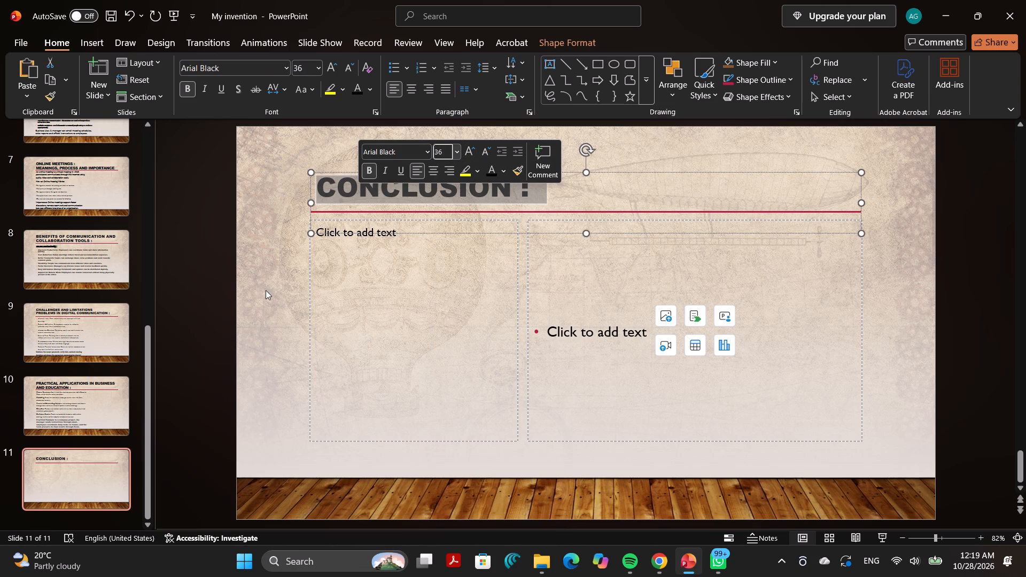
pyautogui.click(266, 290)
pyautogui.click(335, 238)
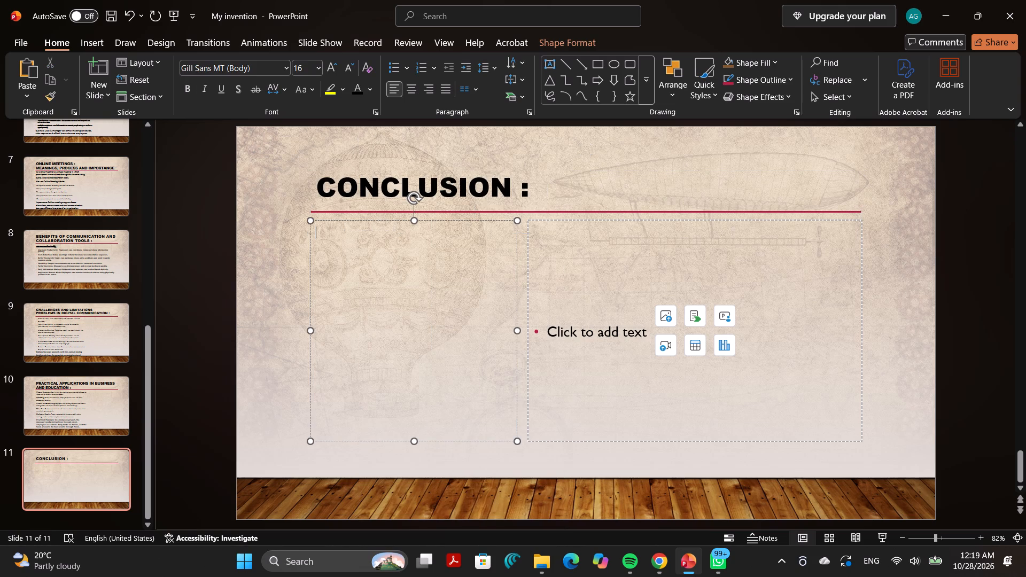
# Switch to Spotify, play Laden from the recent searches, and minimize the player window.
pyautogui.click(623, 569)
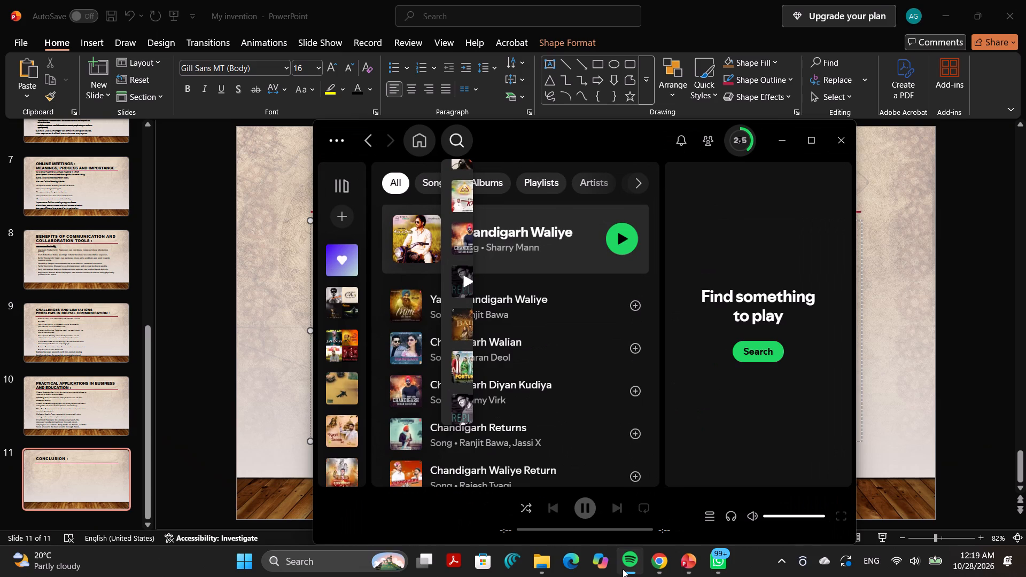
pyautogui.click(470, 283)
pyautogui.click(464, 281)
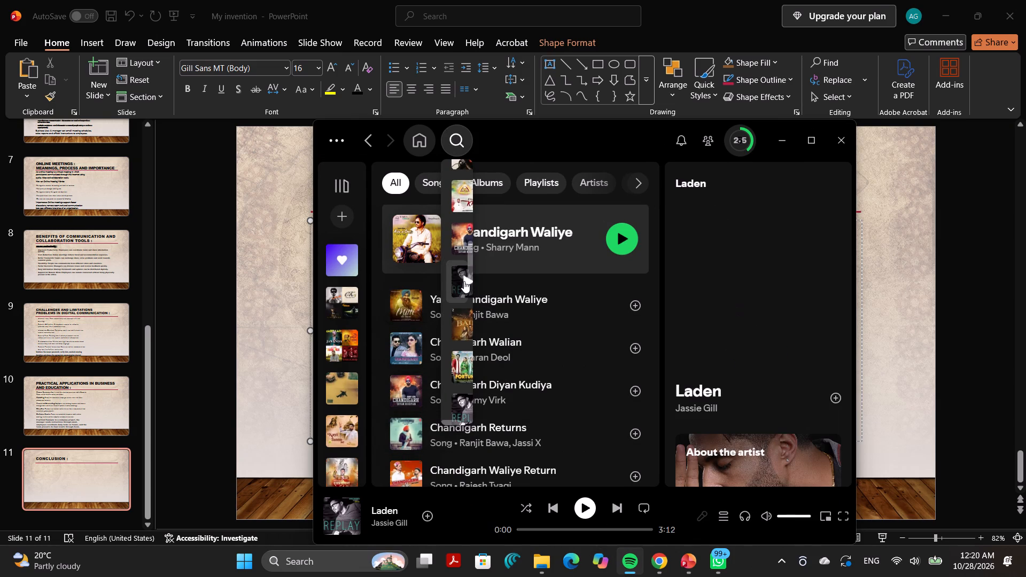
pyautogui.click(464, 281)
pyautogui.click(780, 149)
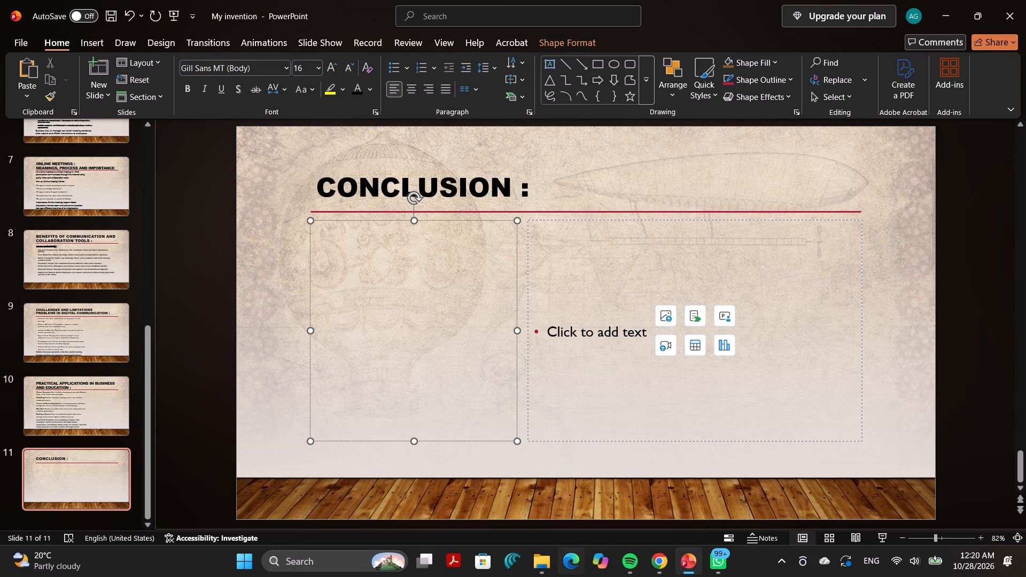
# Search Spotify for "gaal nhi" and minimize the player window.
pyautogui.click(632, 576)
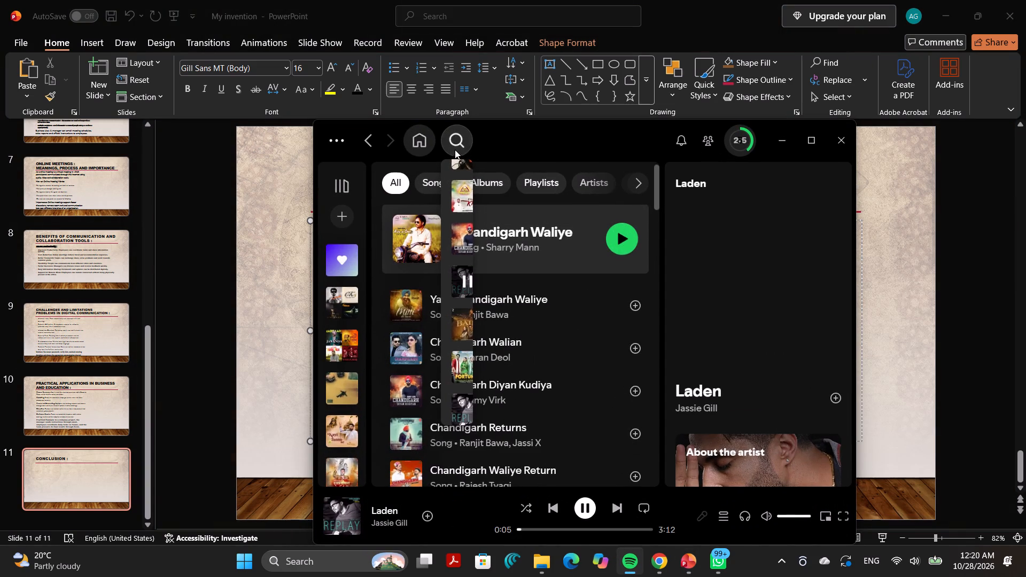
pyautogui.click(454, 149)
pyautogui.write('ga')
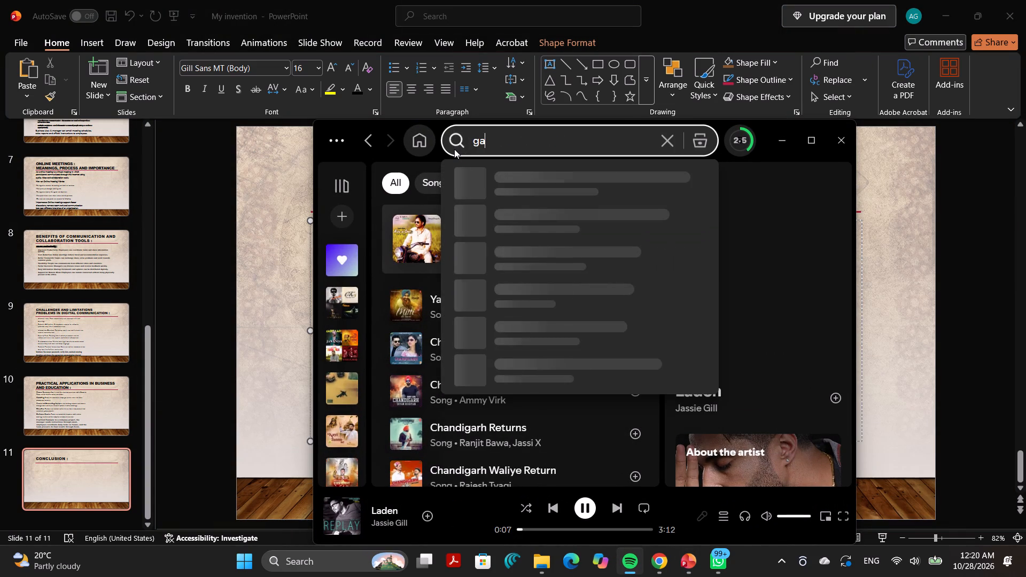
pyautogui.write('aal')
pyautogui.press('BackSpace')
pyautogui.press('BackSpace')
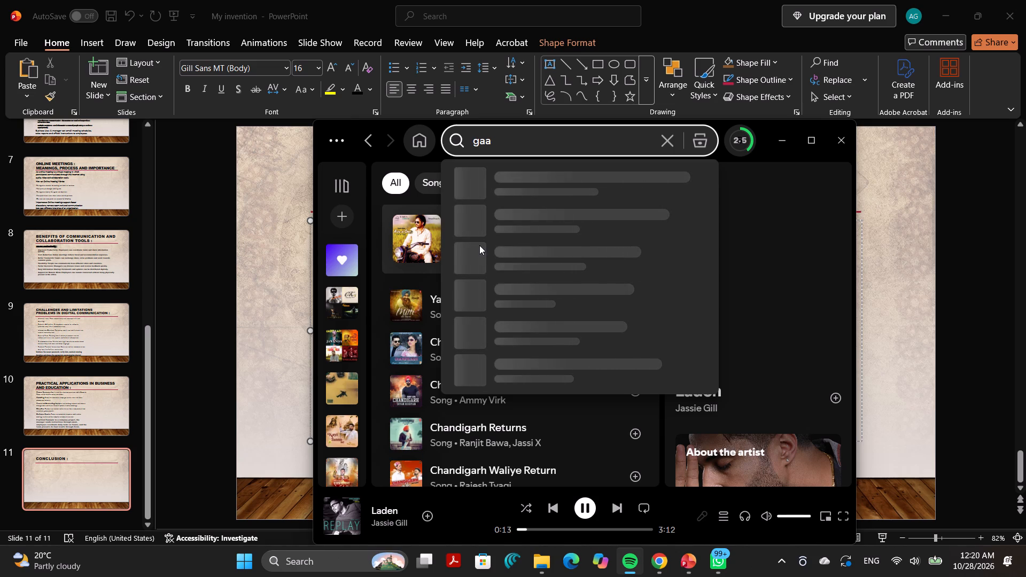
pyautogui.press('l')
pyautogui.press('space')
pyautogui.write('nhi')
pyautogui.press('space')
pyautogui.press('k')
pyautogui.press('BackSpace')
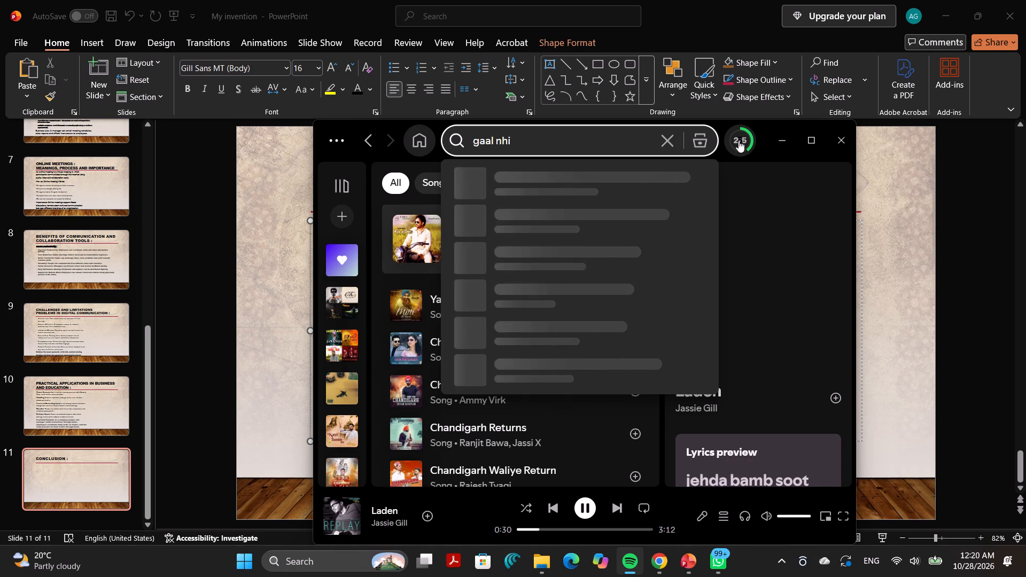
pyautogui.click(779, 142)
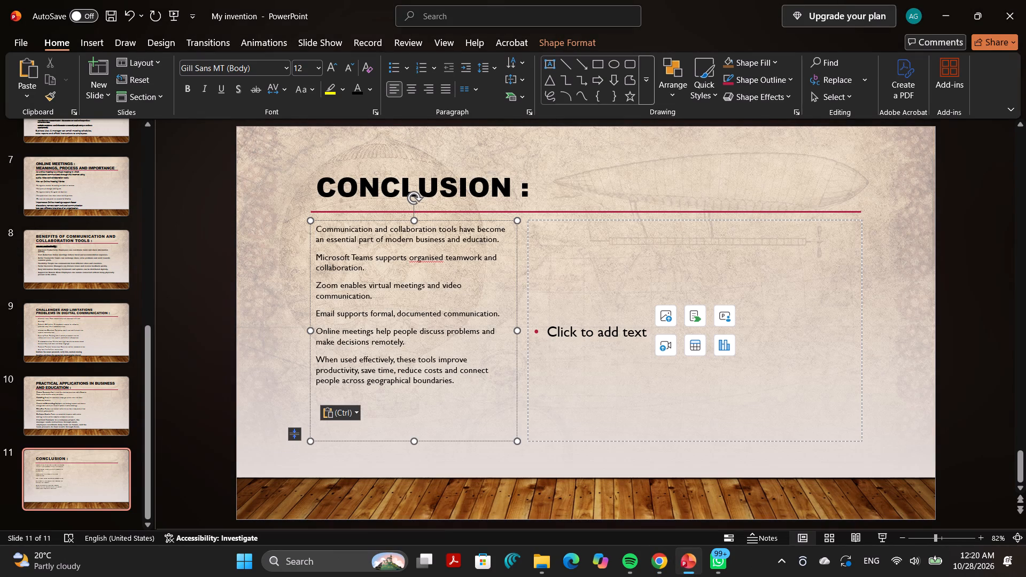
pyautogui.click(652, 563)
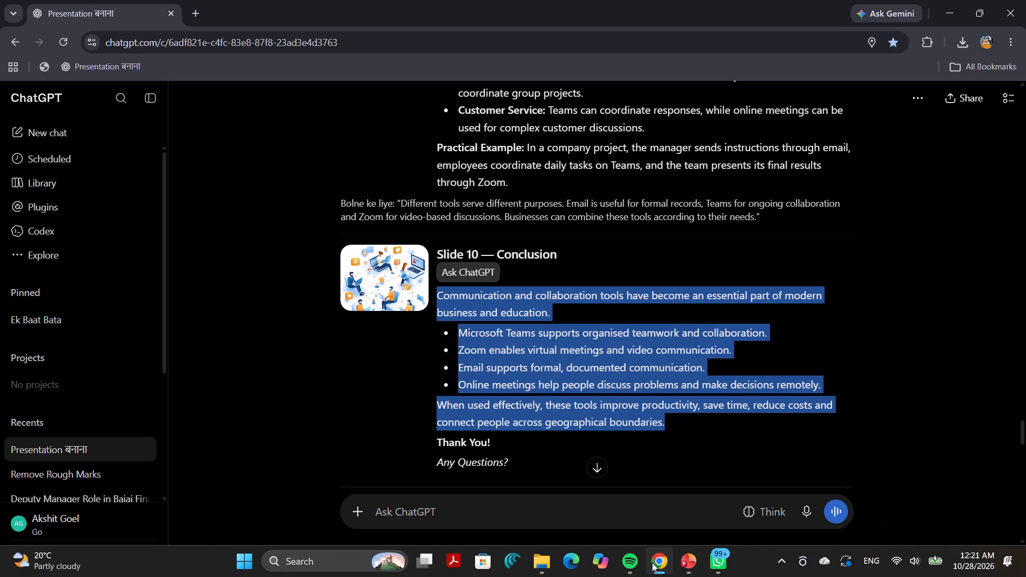
pyautogui.click(355, 412)
pyautogui.click(686, 566)
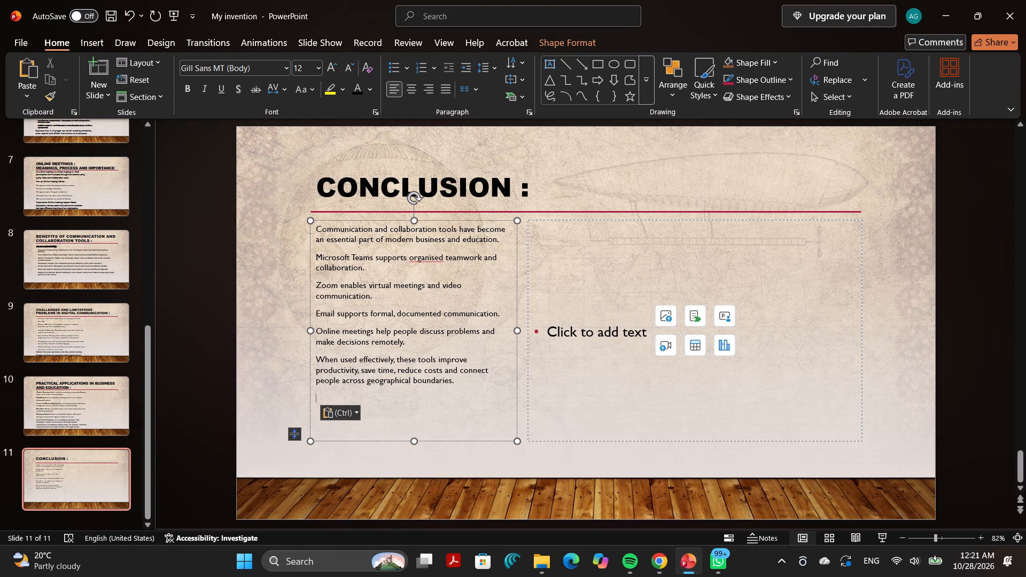
# Bold the four lines on Microsoft Teams, Zoom, email and online meetings in slide 11's body text.
pyautogui.moveTo(315, 330); pyautogui.dragTo(371, 332)
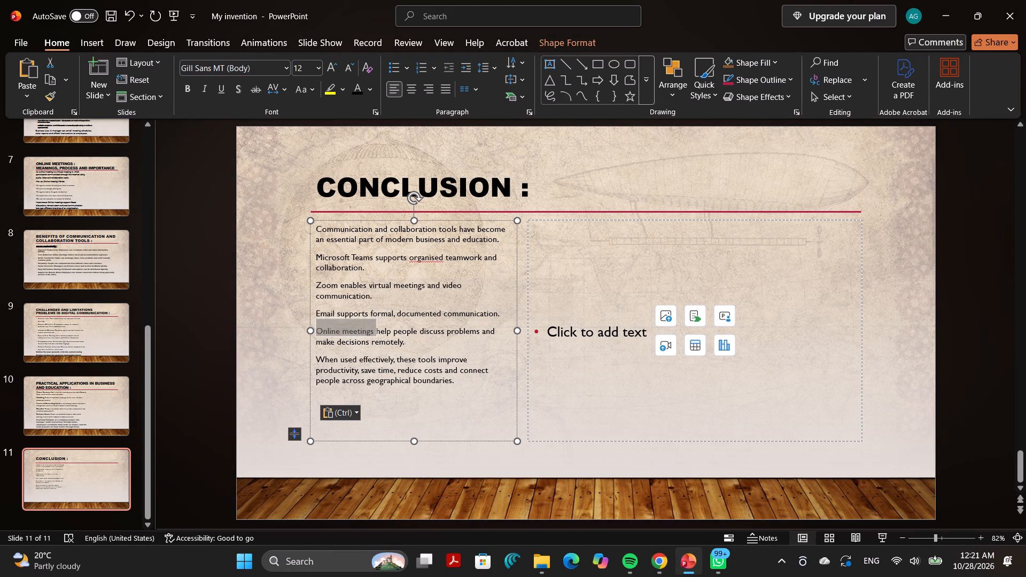
pyautogui.moveTo(316, 255); pyautogui.dragTo(425, 344)
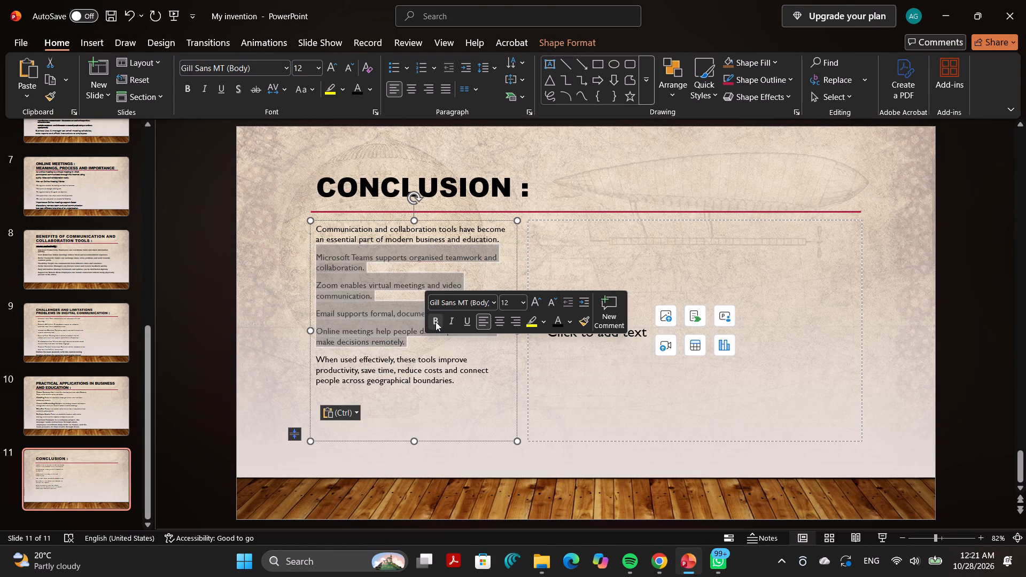
pyautogui.click(436, 322)
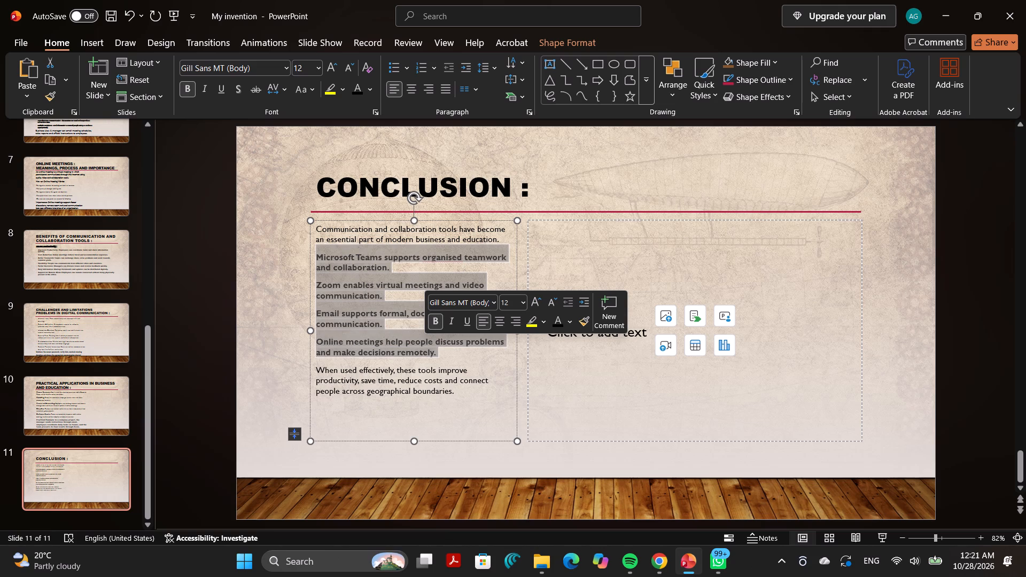
# Make slide 11's last paragraph, starting "When used effectively", bold in the Bahnschrift Light SemiCondensed font.
pyautogui.moveTo(314, 367); pyautogui.dragTo(407, 399)
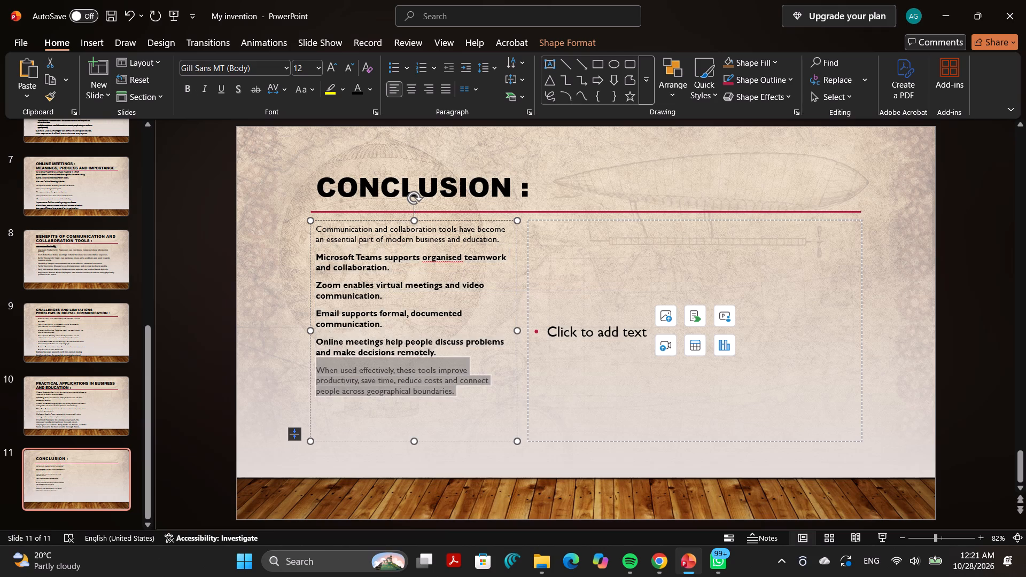
pyautogui.moveTo(407, 399); pyautogui.dragTo(454, 401)
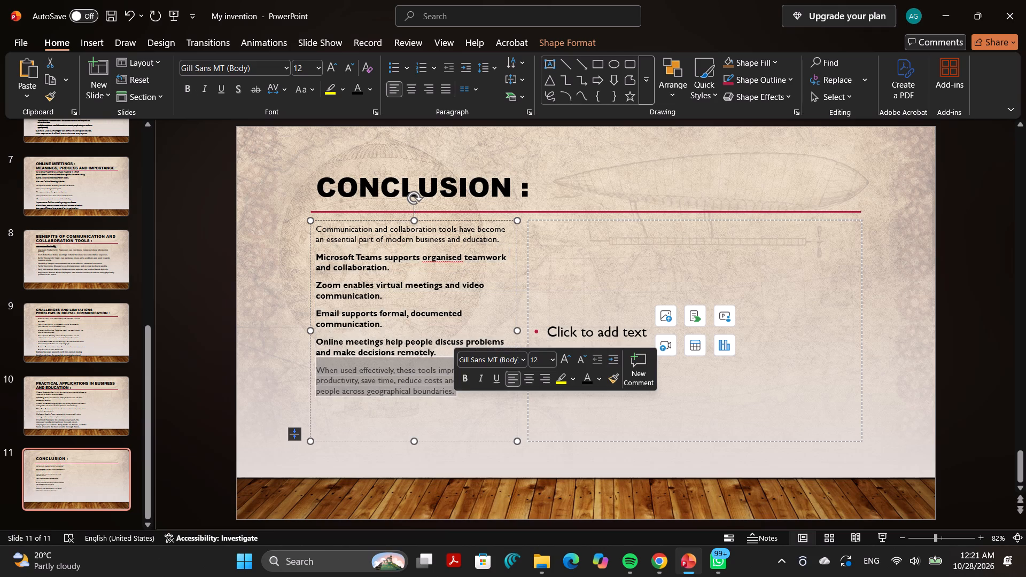
pyautogui.click(467, 375)
pyautogui.click(523, 360)
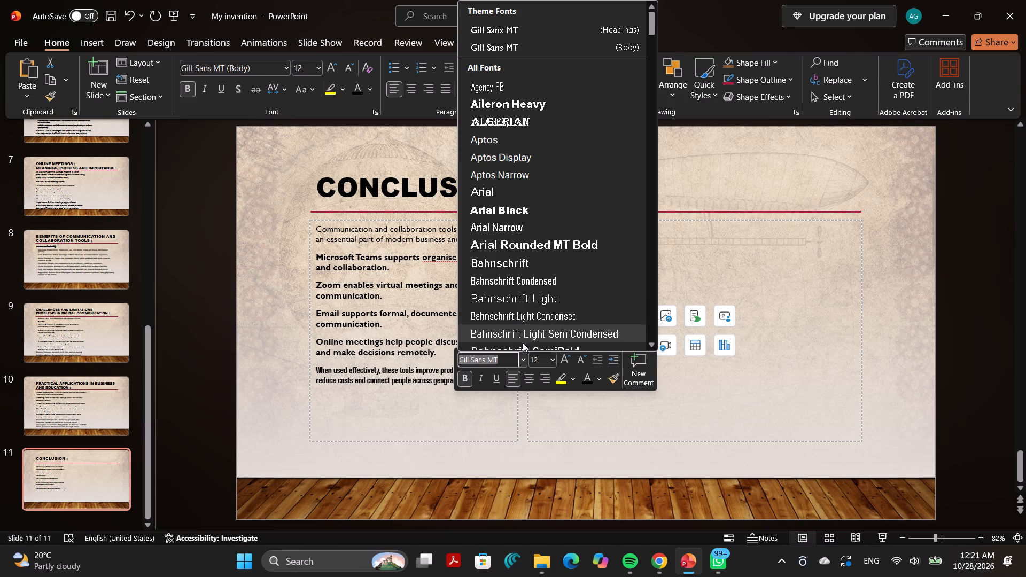
pyautogui.click(522, 338)
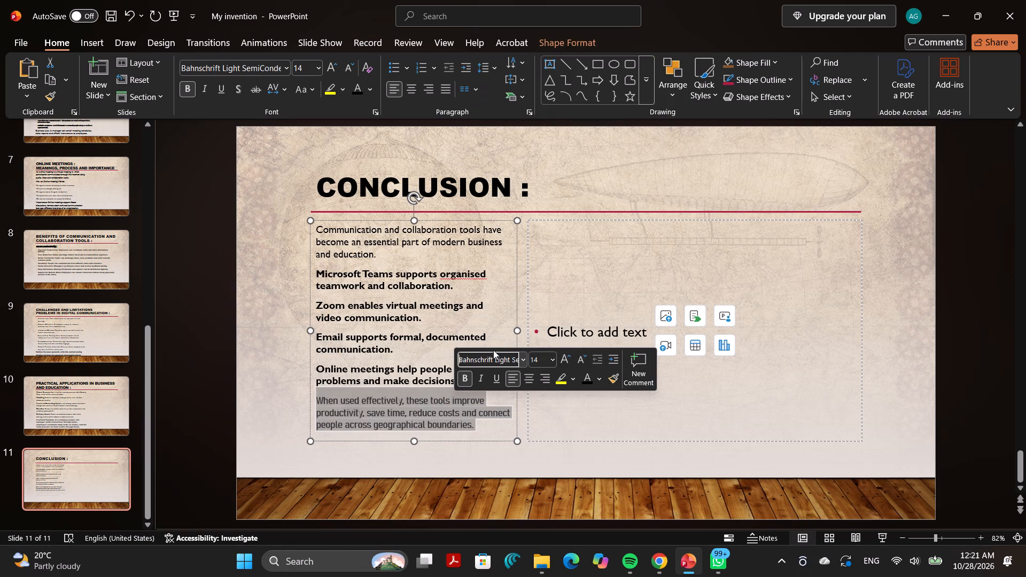
pyautogui.click(265, 342)
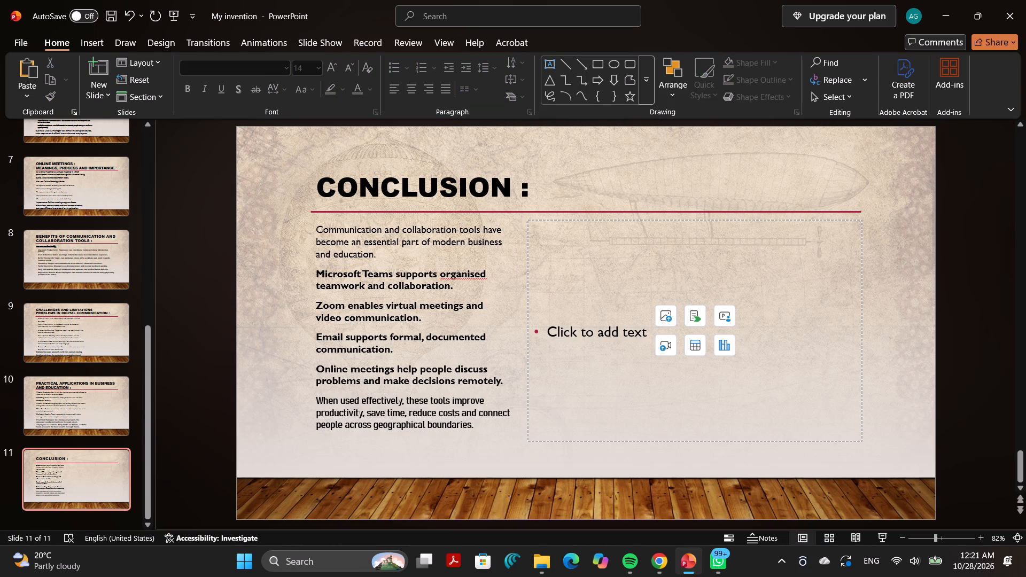
# Change "organised" to "organized" in slide 11's Microsoft Teams line.
pyautogui.click(472, 272)
pyautogui.press('Right')
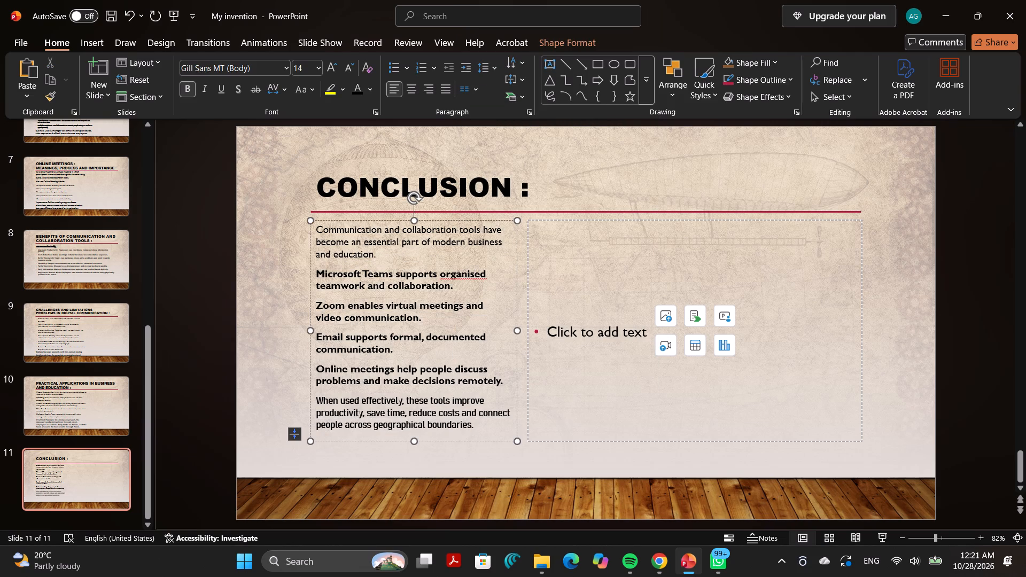
pyautogui.press('BackSpace')
pyautogui.hotkey('ctrl', 'z')
pyautogui.press('BackSpace')
pyautogui.press('z')
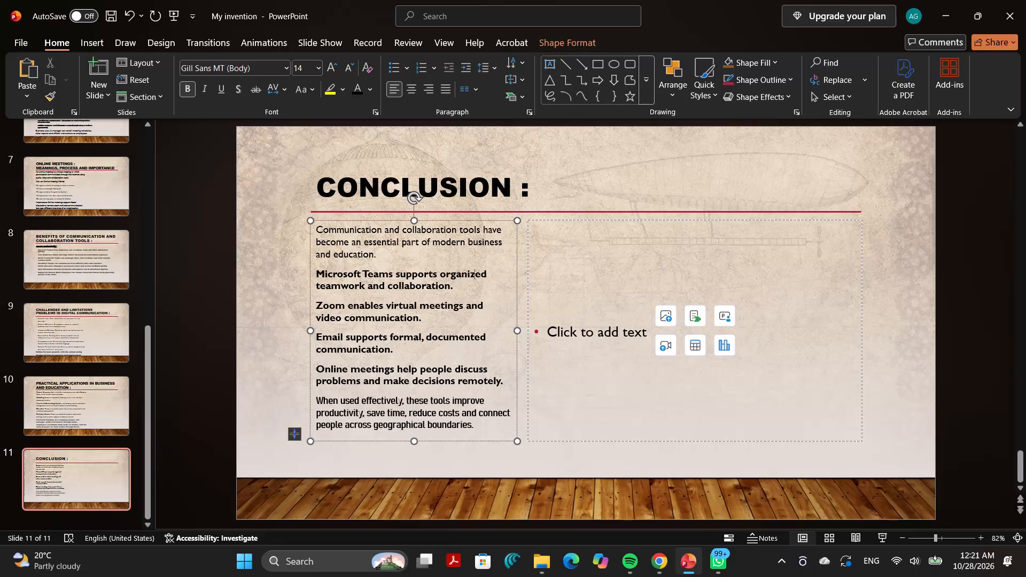
# Widen and lengthen slide 11's conclusion text box, narrowing the empty content placeholder beside it to make room.
pyautogui.click(423, 324)
pyautogui.moveTo(518, 333); pyautogui.dragTo(534, 336)
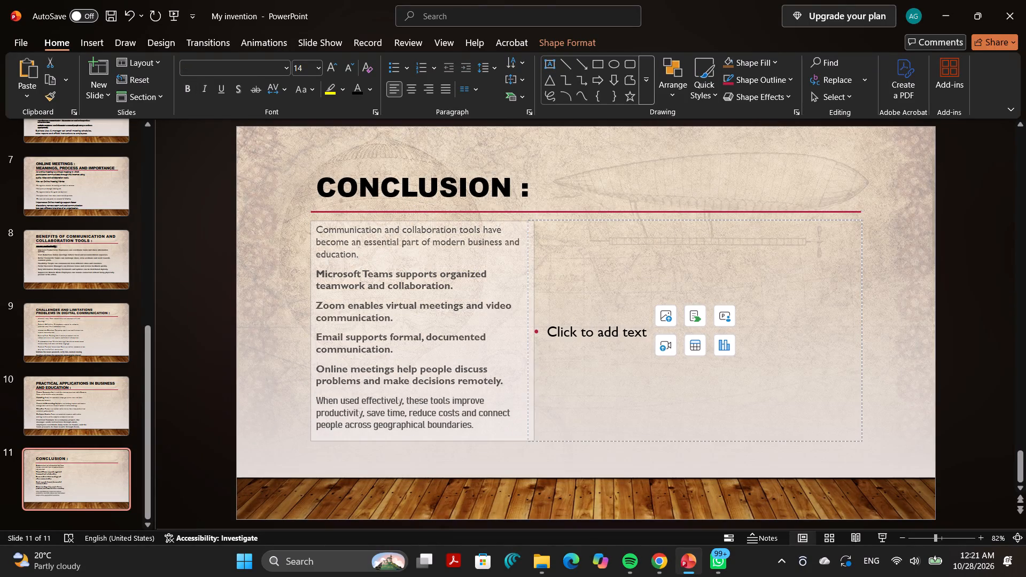
pyautogui.moveTo(534, 336); pyautogui.dragTo(557, 338)
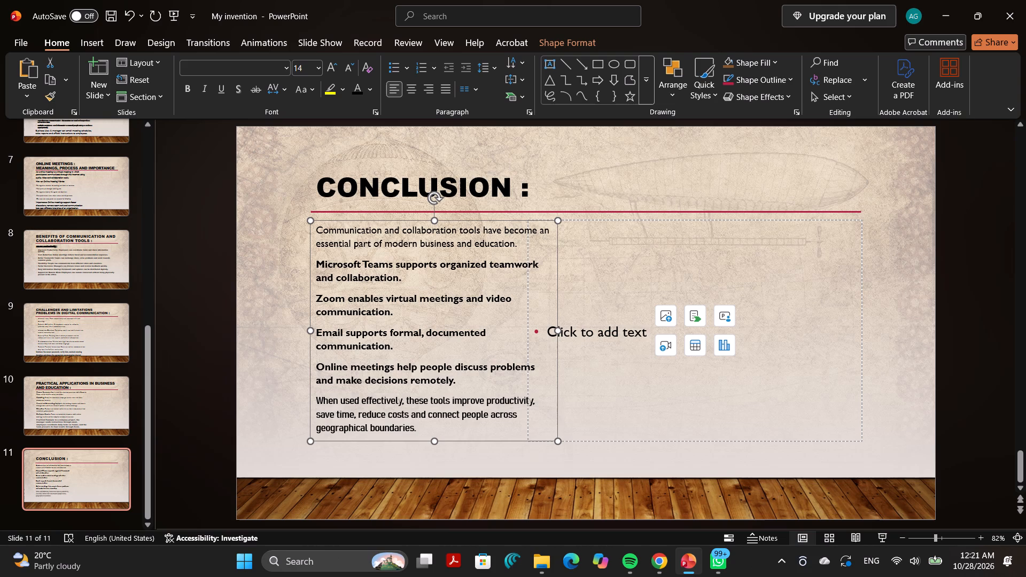
pyautogui.moveTo(594, 360); pyautogui.dragTo(527, 333)
pyautogui.click(527, 333)
pyautogui.moveTo(527, 333); pyautogui.dragTo(616, 338)
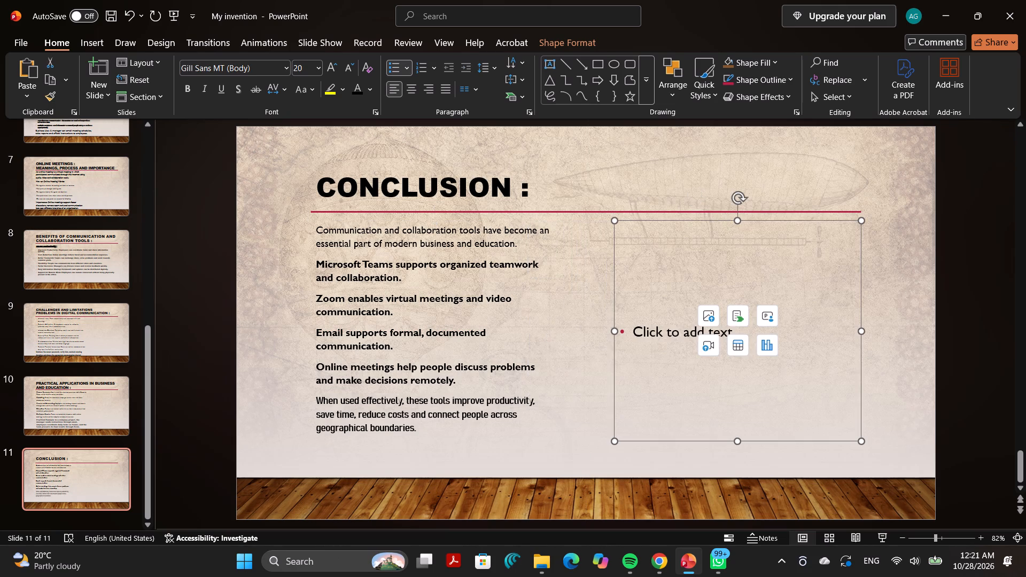
pyautogui.click(524, 334)
pyautogui.moveTo(560, 332); pyautogui.dragTo(602, 337)
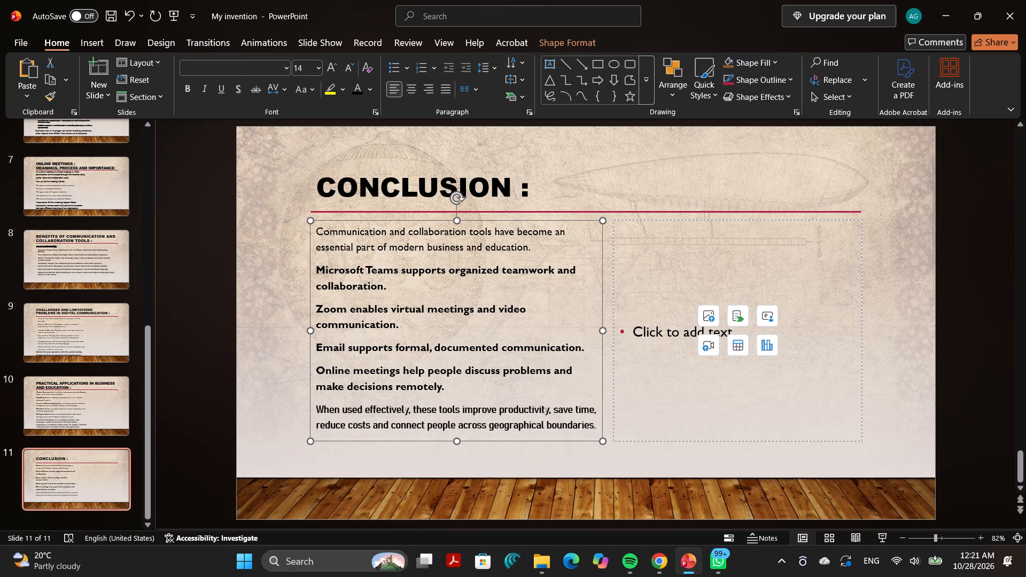
pyautogui.moveTo(458, 441); pyautogui.dragTo(452, 465)
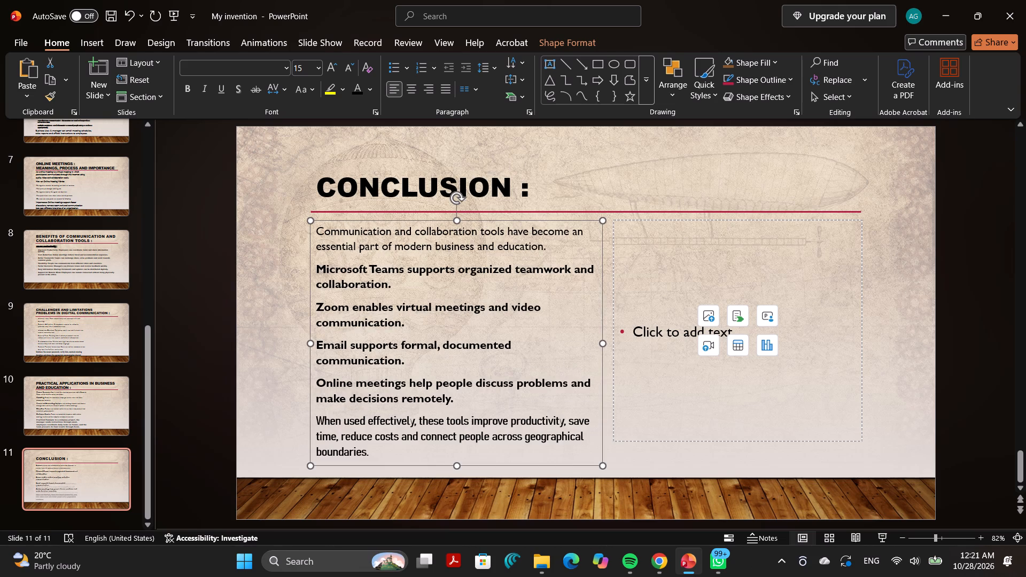
pyautogui.click(259, 305)
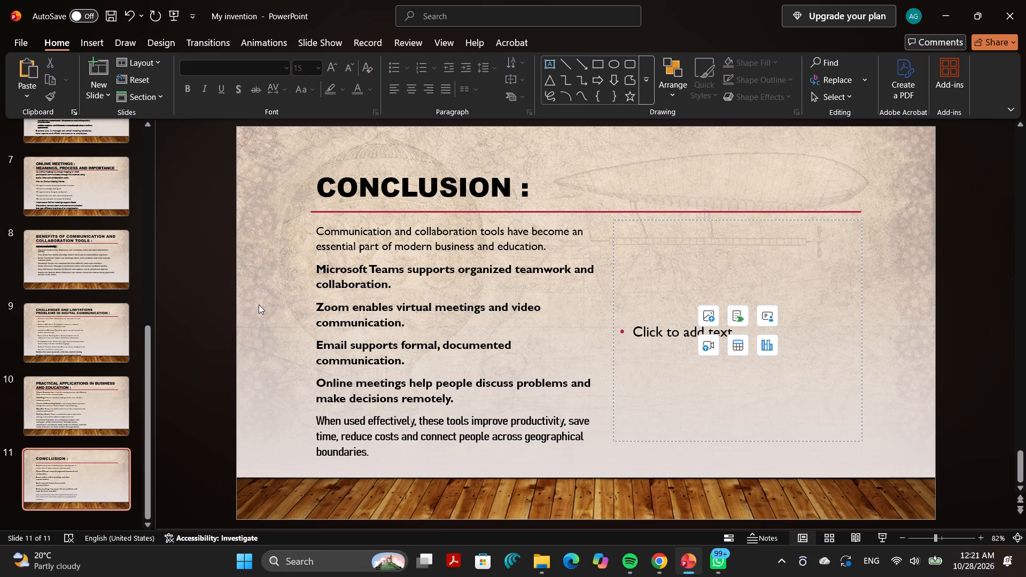
# Add a new slide with the Blank layout after slide 11.
pyautogui.click(96, 84)
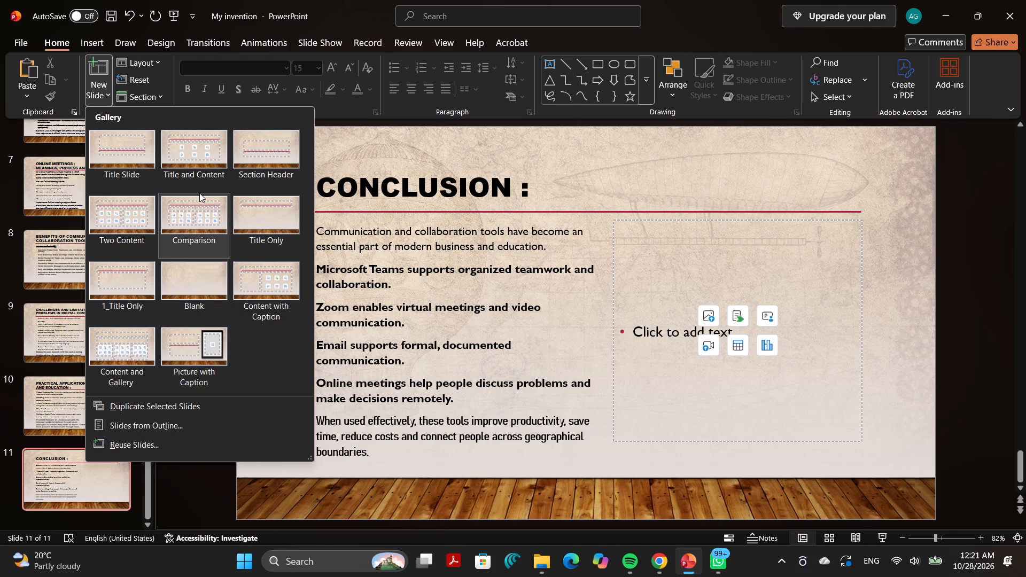
pyautogui.click(197, 299)
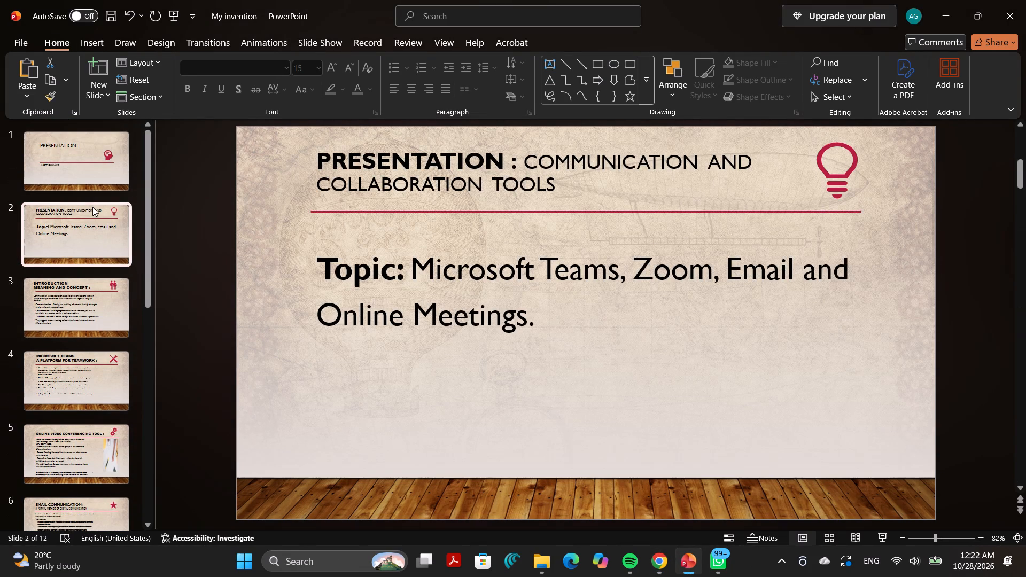
pyautogui.click(89, 292)
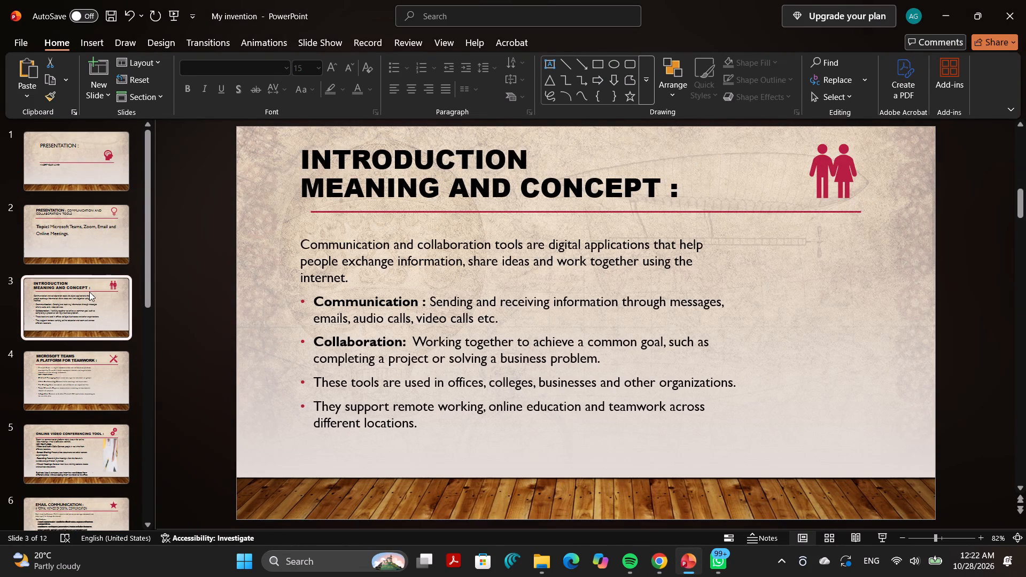
pyautogui.click(102, 236)
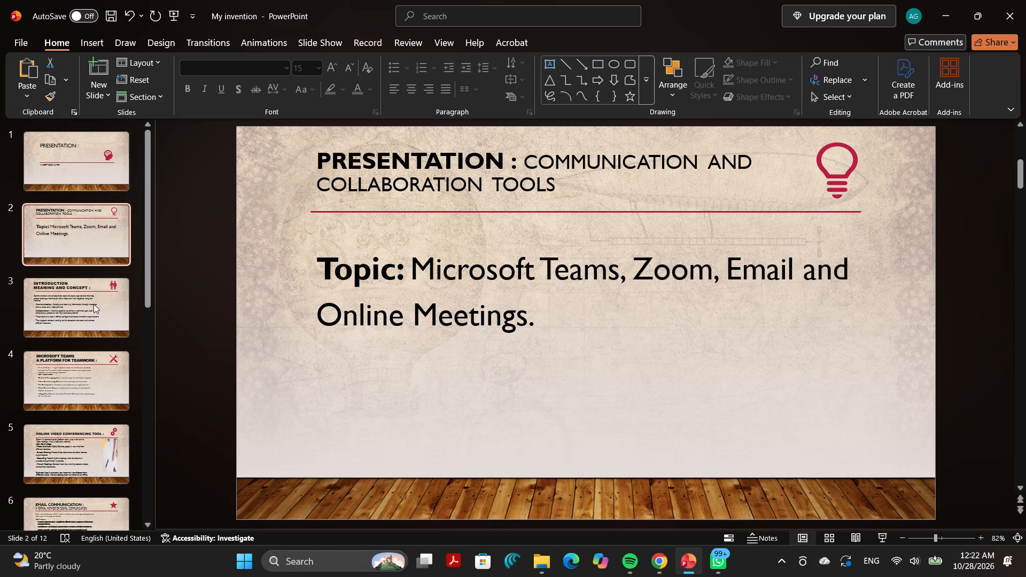
pyautogui.click(90, 228)
pyautogui.click(737, 386)
pyautogui.click(737, 386)
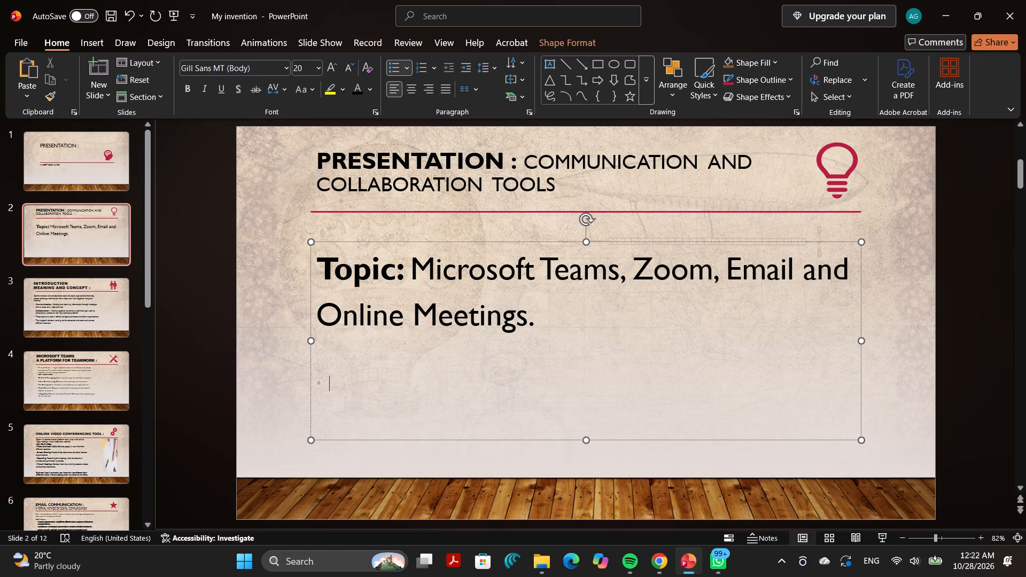
pyautogui.hotkey('ctrl', 'v')
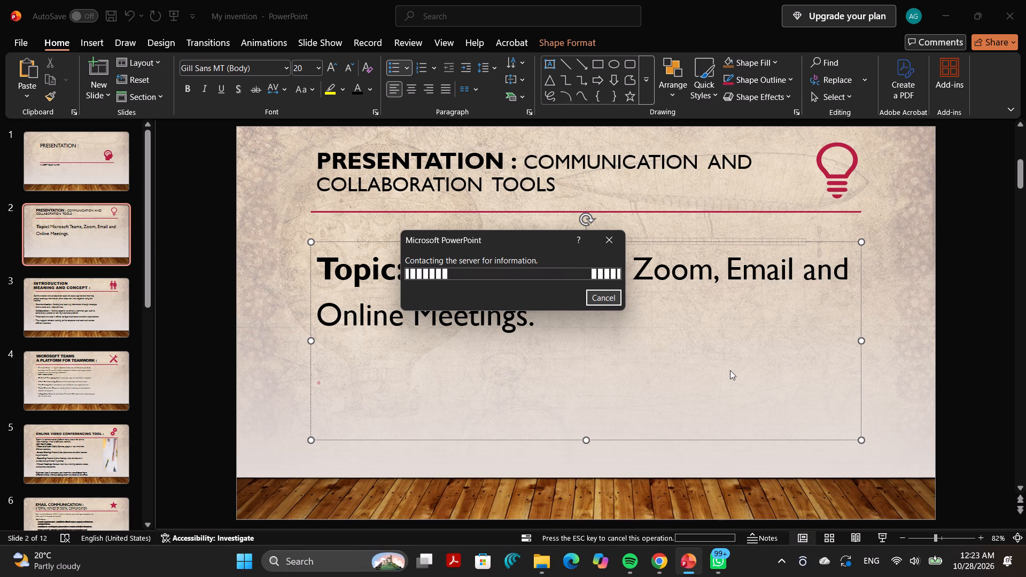
pyautogui.click(615, 237)
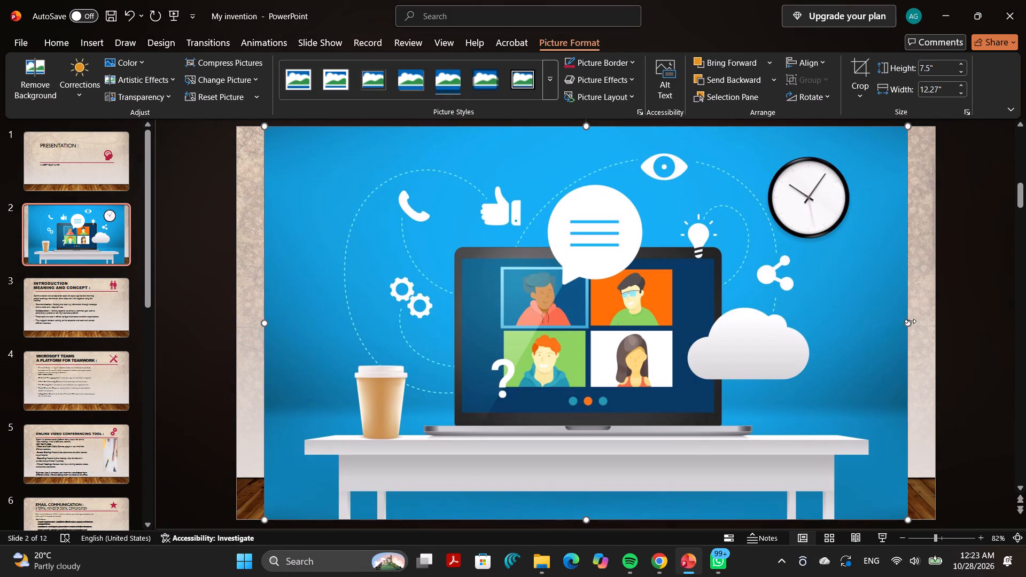
# Shrink slide 2's laptop video-call picture to about 4.36" high by 5.19" wide and move it toward the slide's lower-right area.
pyautogui.moveTo(909, 322); pyautogui.dragTo(677, 319)
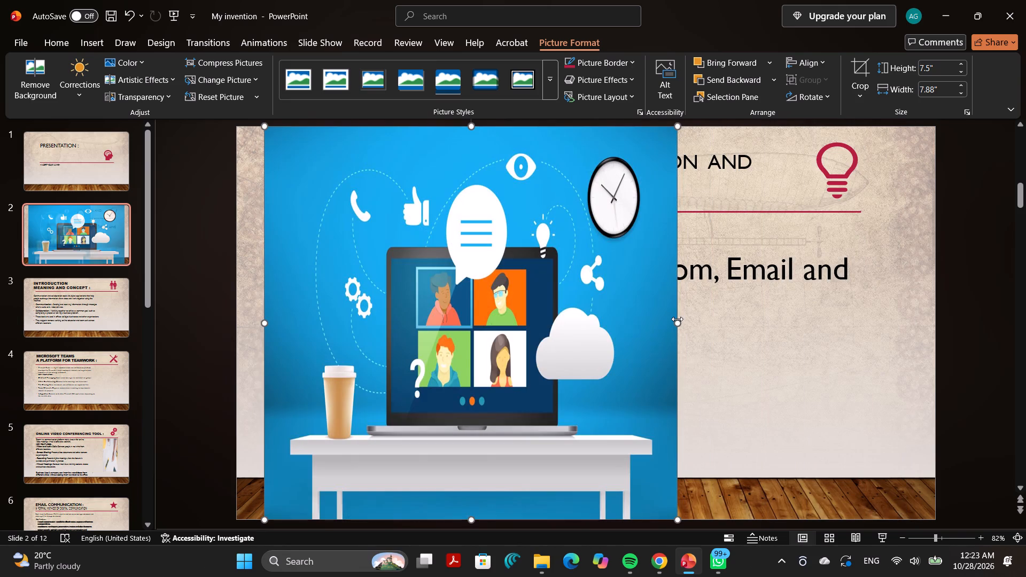
pyautogui.keyDown('ctrl'); pyautogui.scroll(-1, 469, 364); pyautogui.keyUp('ctrl')
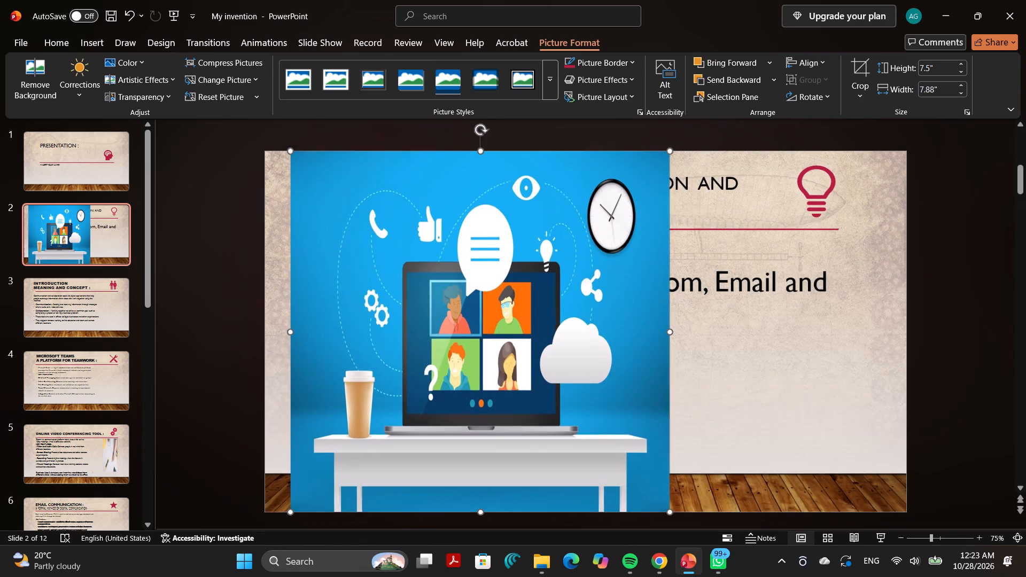
pyautogui.keyDown('ctrl'); pyautogui.scroll(-1, 469, 364); pyautogui.keyUp('ctrl')
pyautogui.keyDown('ctrl'); pyautogui.scroll(3, 469, 364); pyautogui.keyUp('ctrl')
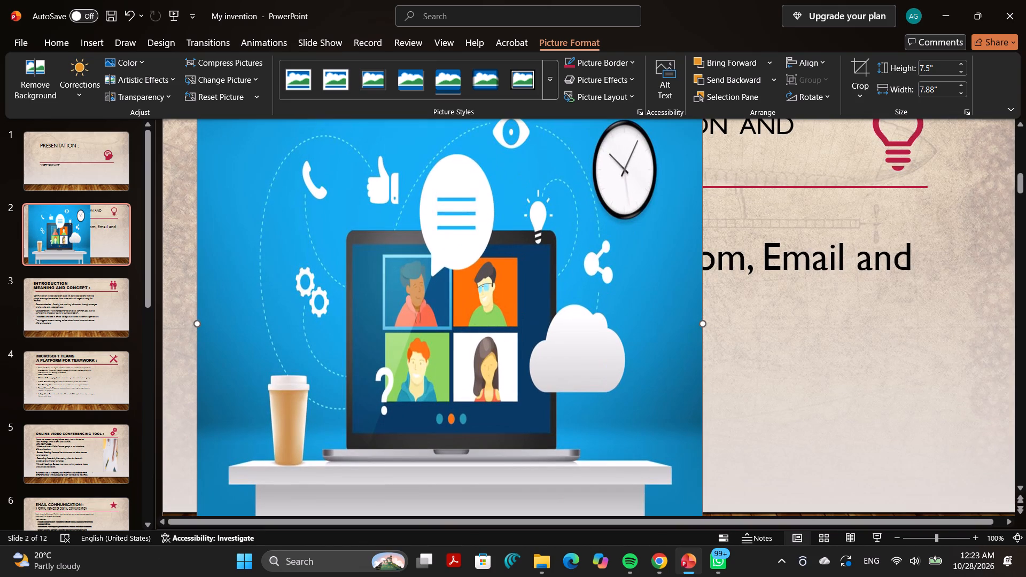
pyautogui.keyDown('ctrl'); pyautogui.scroll(-1, 469, 364); pyautogui.keyUp('ctrl')
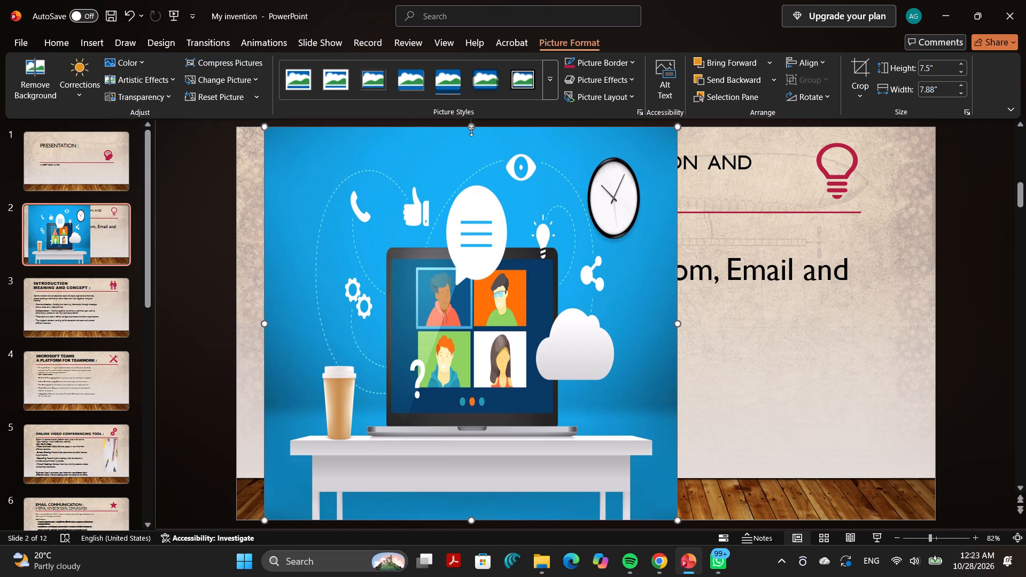
pyautogui.moveTo(471, 127); pyautogui.dragTo(476, 247)
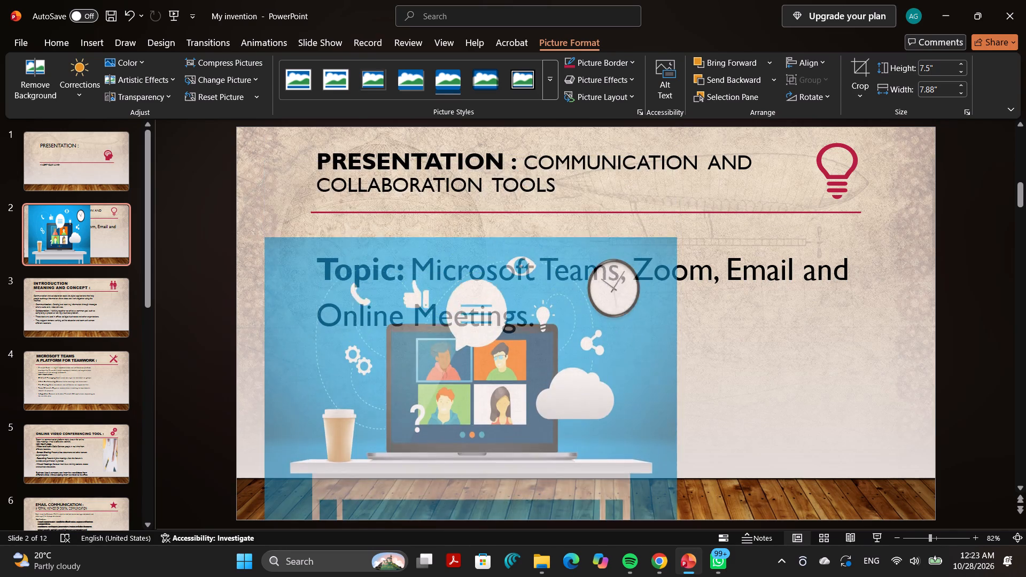
pyautogui.moveTo(476, 247); pyautogui.dragTo(479, 292)
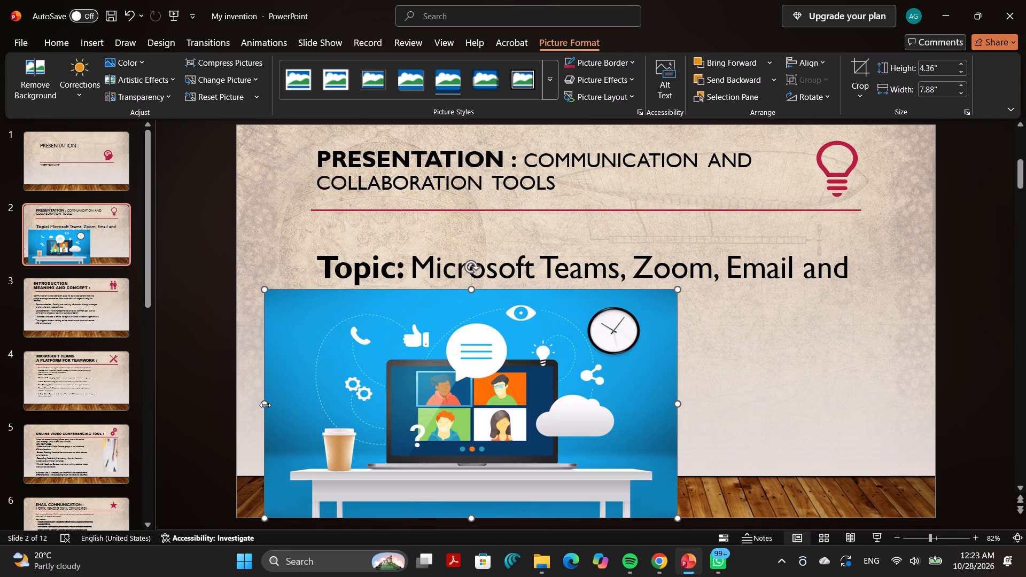
pyautogui.moveTo(265, 405); pyautogui.dragTo(434, 411)
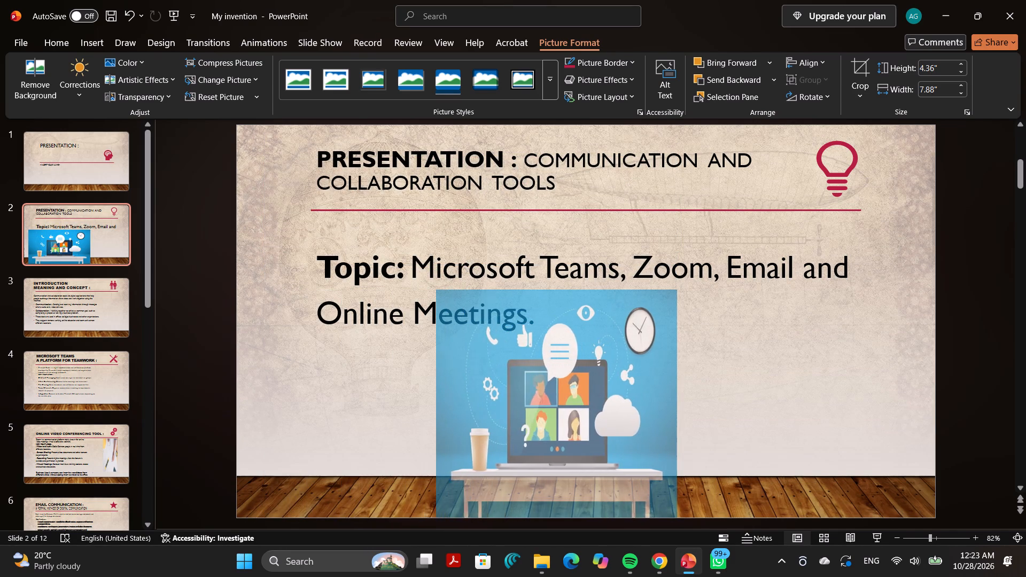
pyautogui.moveTo(434, 411); pyautogui.dragTo(405, 411)
pyautogui.moveTo(526, 418); pyautogui.dragTo(583, 410)
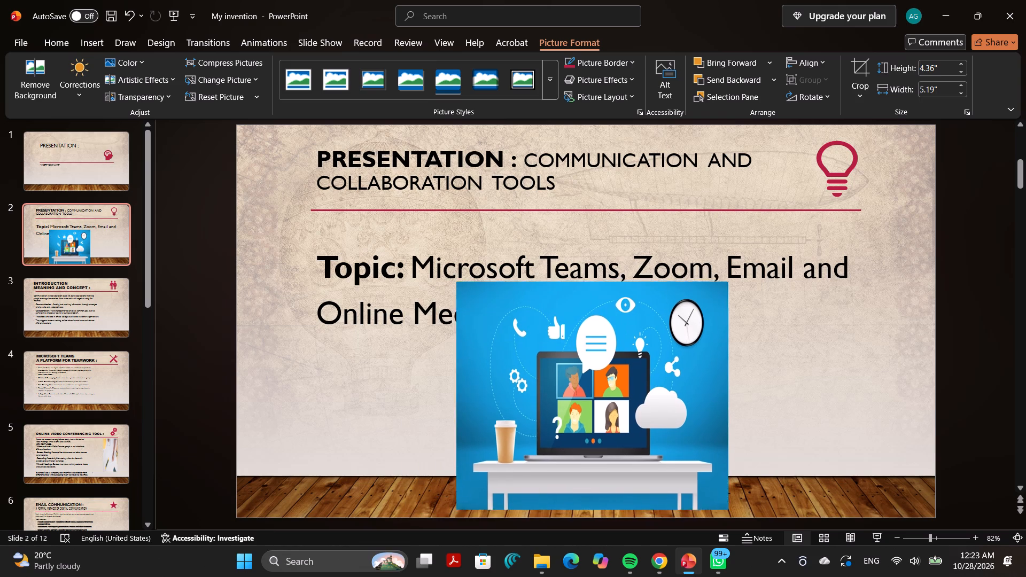
pyautogui.moveTo(583, 410); pyautogui.dragTo(729, 397)
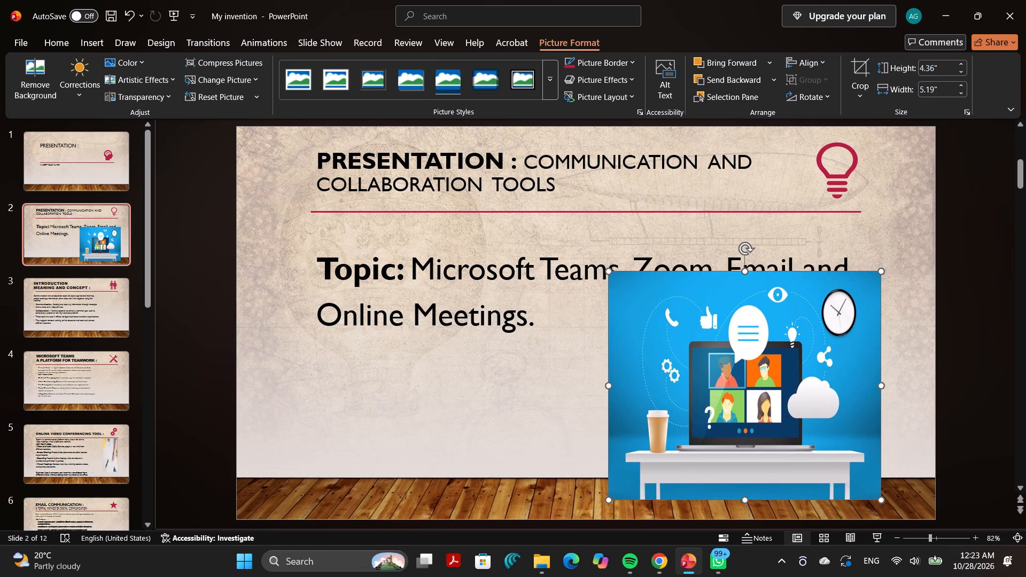
# Fit the video-call picture beneath the Topic text's first line, beside "Online Meetings", at about 3.45" high by 4.45" wide.
pyautogui.moveTo(604, 387); pyautogui.dragTo(644, 387)
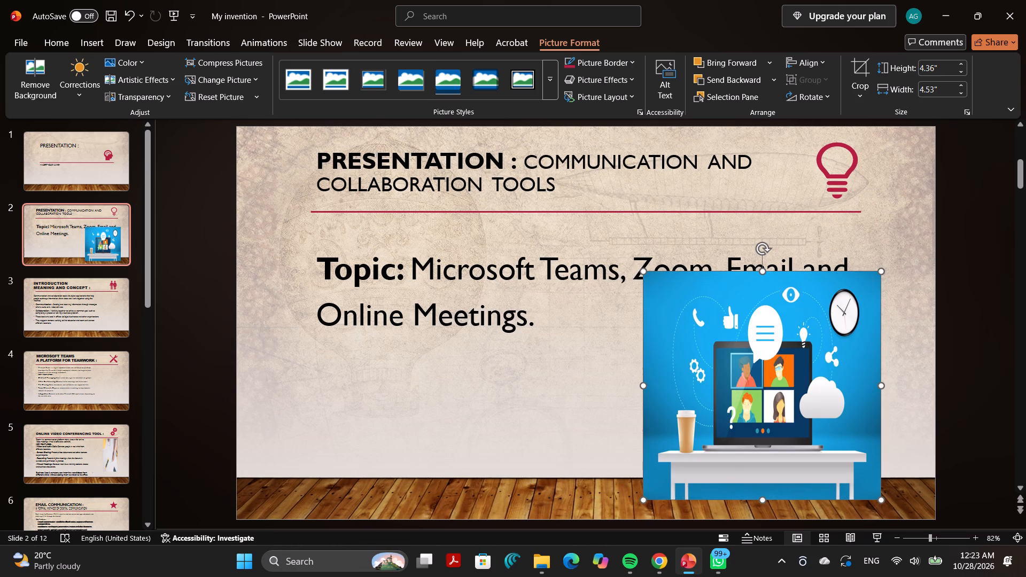
pyautogui.click(887, 385)
pyautogui.click(877, 386)
pyautogui.moveTo(882, 388); pyautogui.dragTo(844, 391)
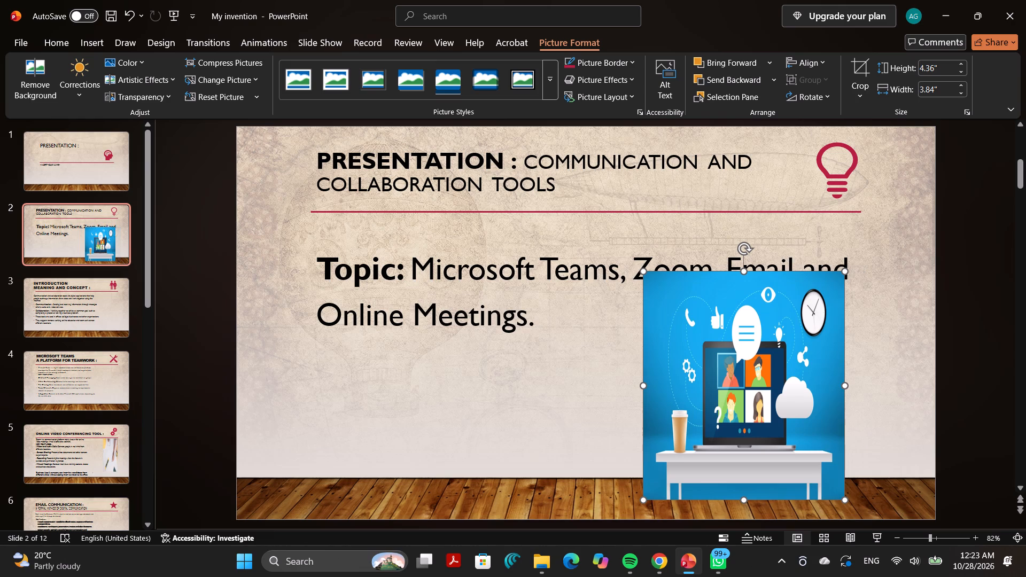
pyautogui.moveTo(743, 272); pyautogui.dragTo(741, 319)
pyautogui.moveTo(750, 400); pyautogui.dragTo(751, 370)
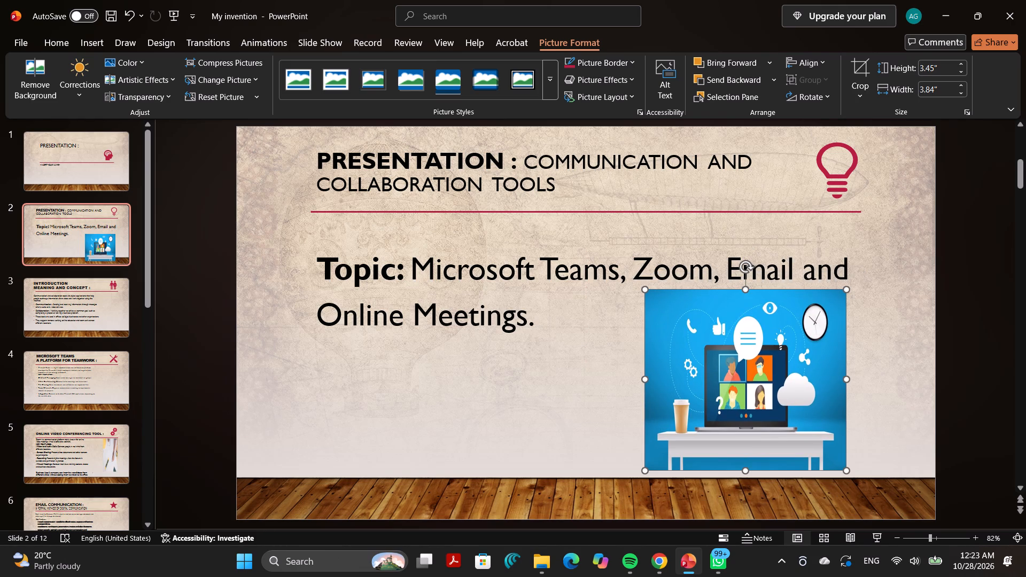
pyautogui.moveTo(643, 382); pyautogui.dragTo(631, 382)
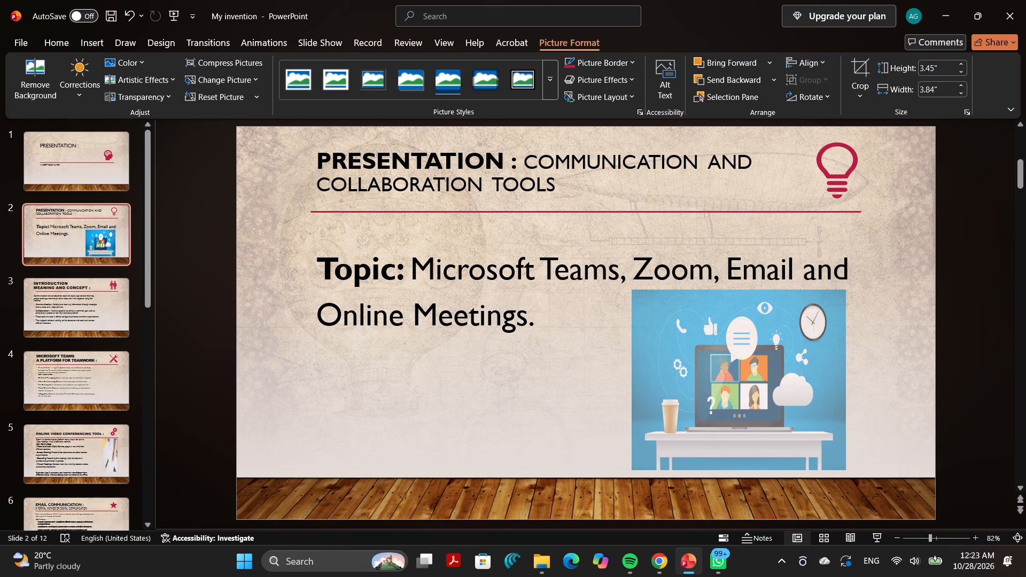
pyautogui.moveTo(631, 382); pyautogui.dragTo(623, 383)
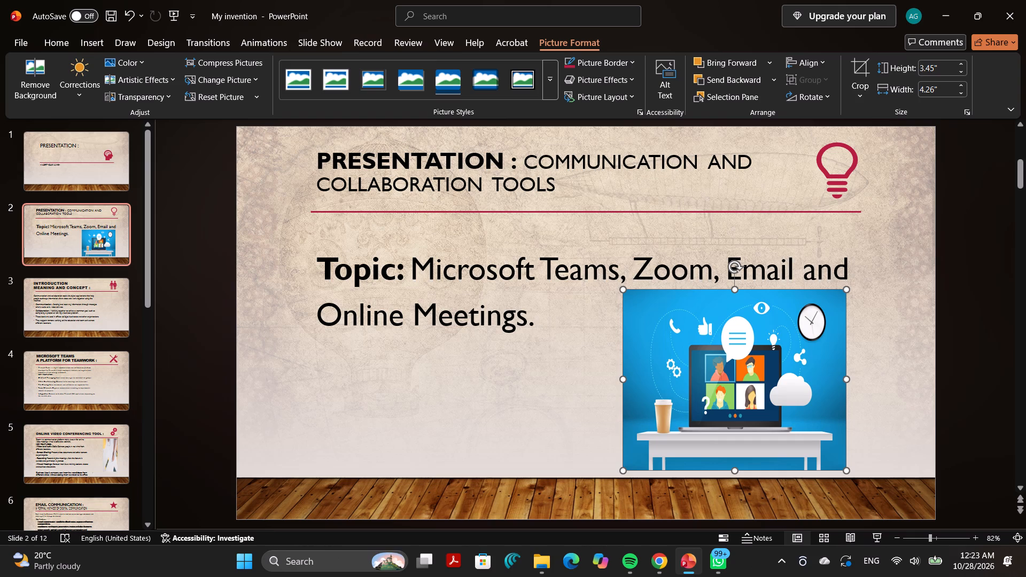
pyautogui.moveTo(847, 381); pyautogui.dragTo(856, 382)
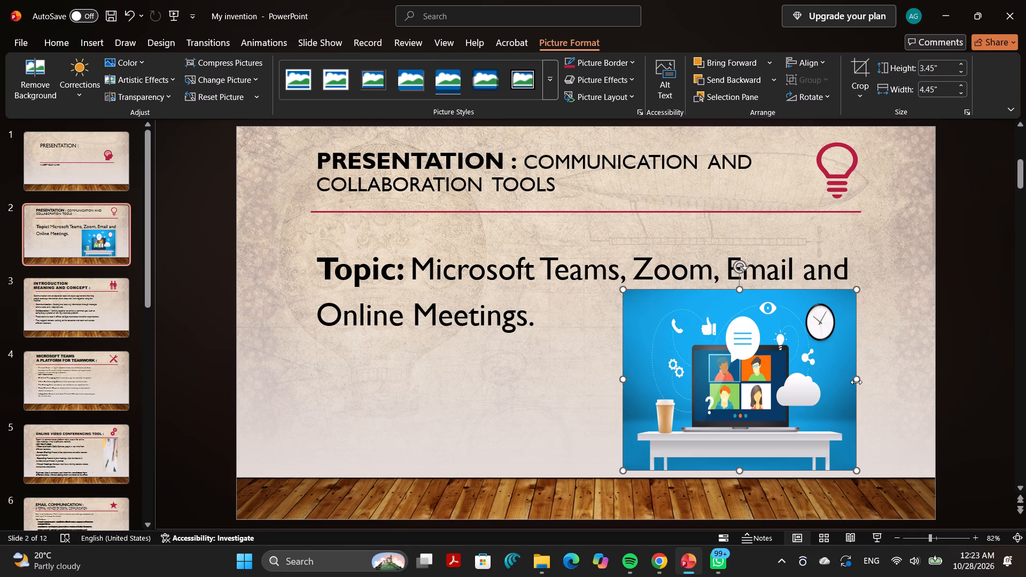
pyautogui.click(556, 407)
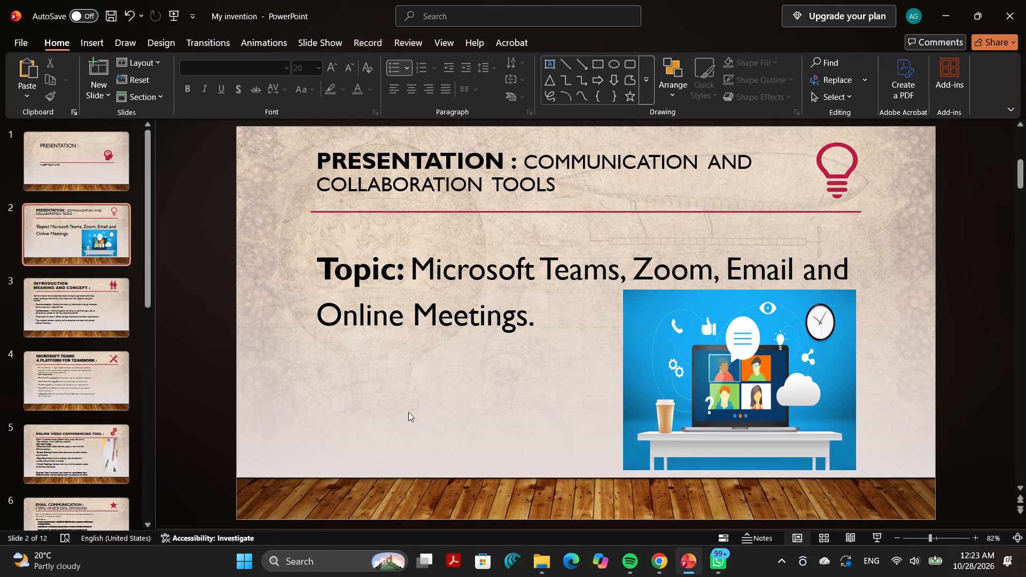
# Open slide 3, copy the full-size Slide 2 — Introduction picture from ChatGPT in Chrome, and return to PowerPoint.
pyautogui.click(40, 314)
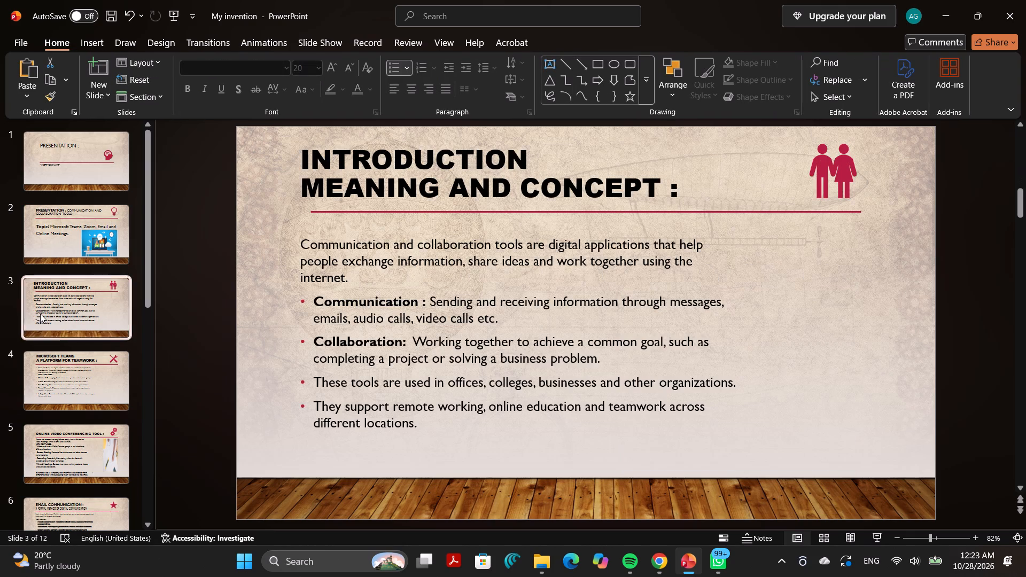
pyautogui.click(662, 564)
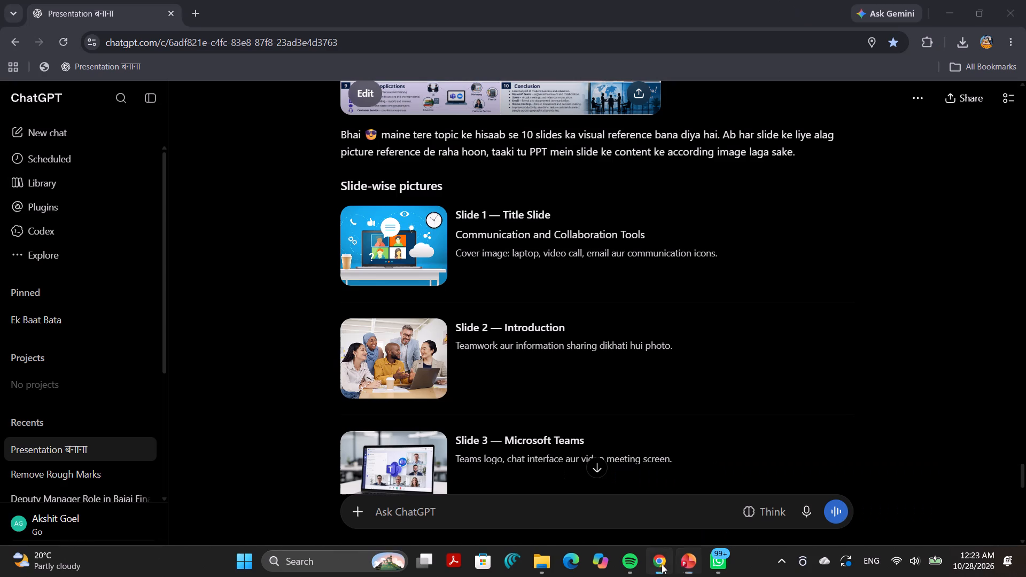
pyautogui.click(385, 359)
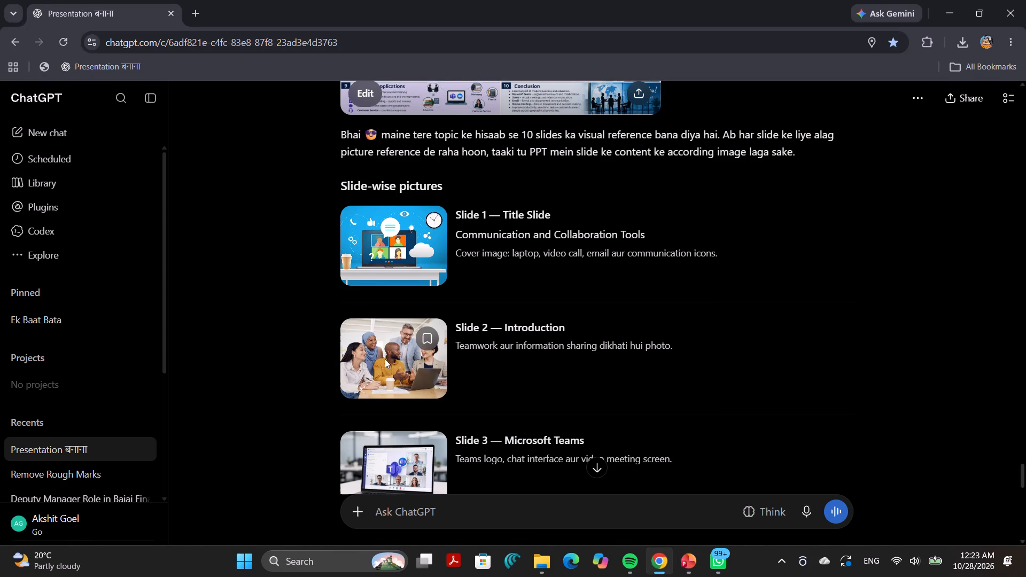
pyautogui.hotkey('ctrl', 'c')
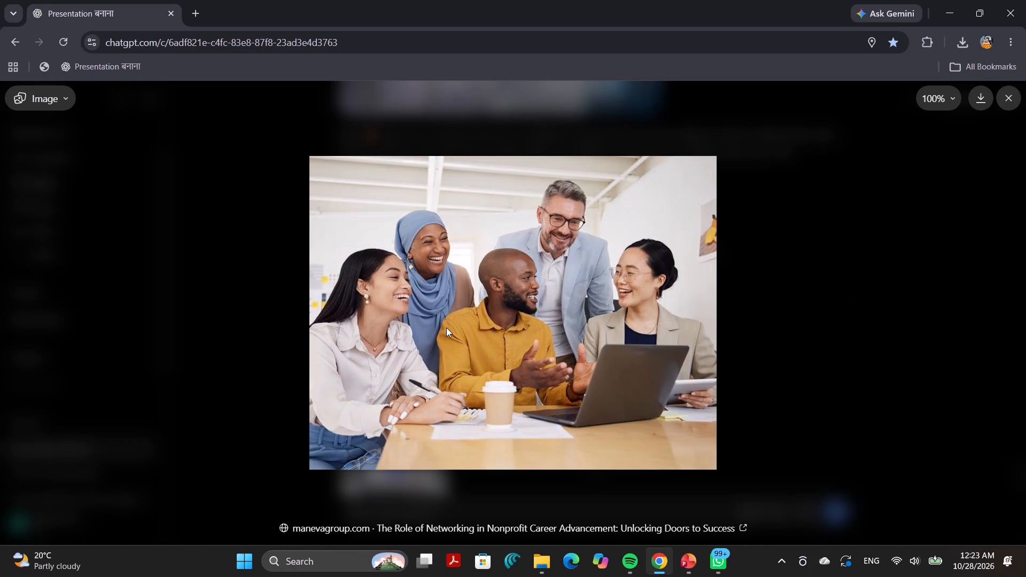
pyautogui.rightClick(446, 328)
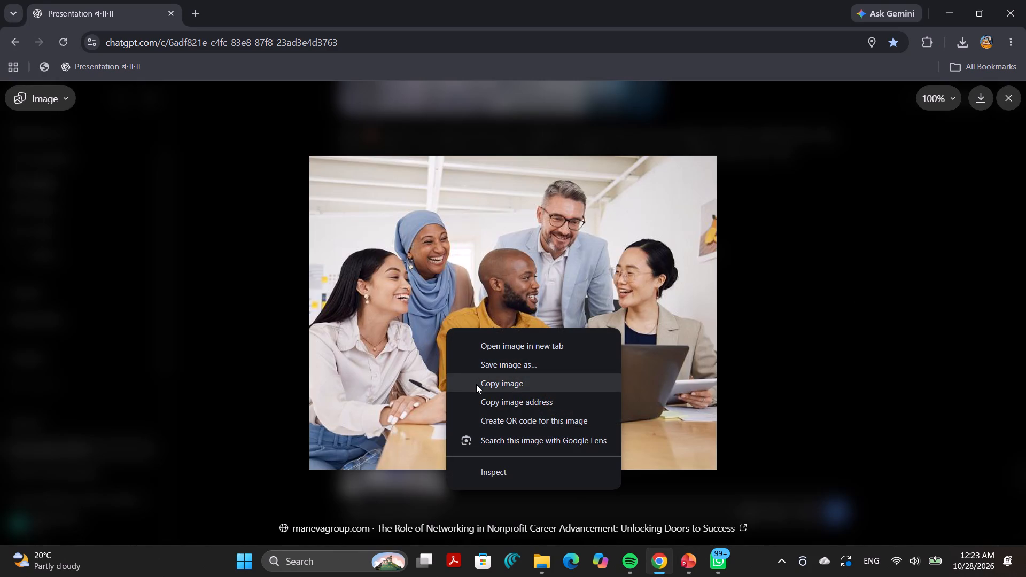
pyautogui.click(476, 384)
pyautogui.click(691, 563)
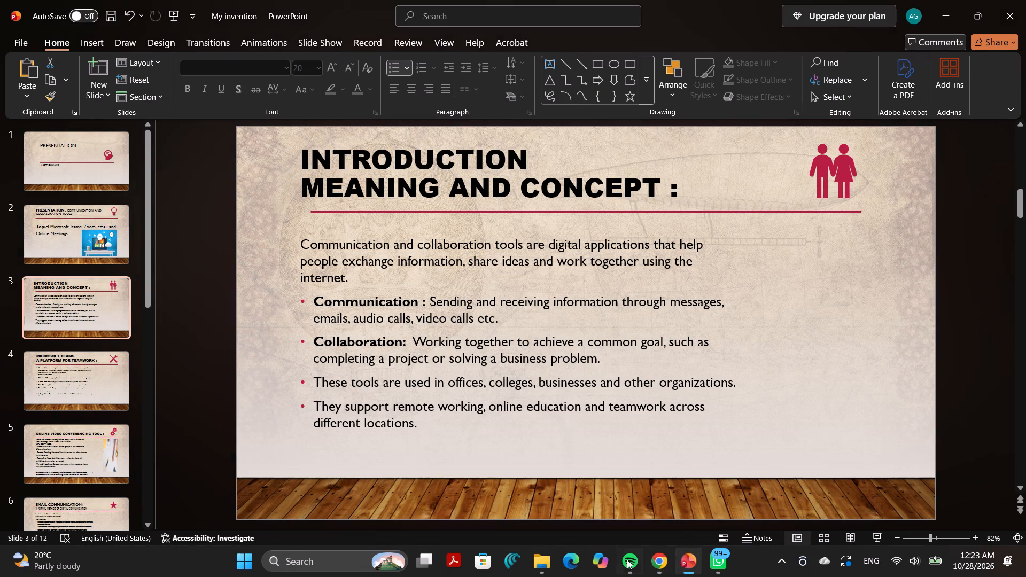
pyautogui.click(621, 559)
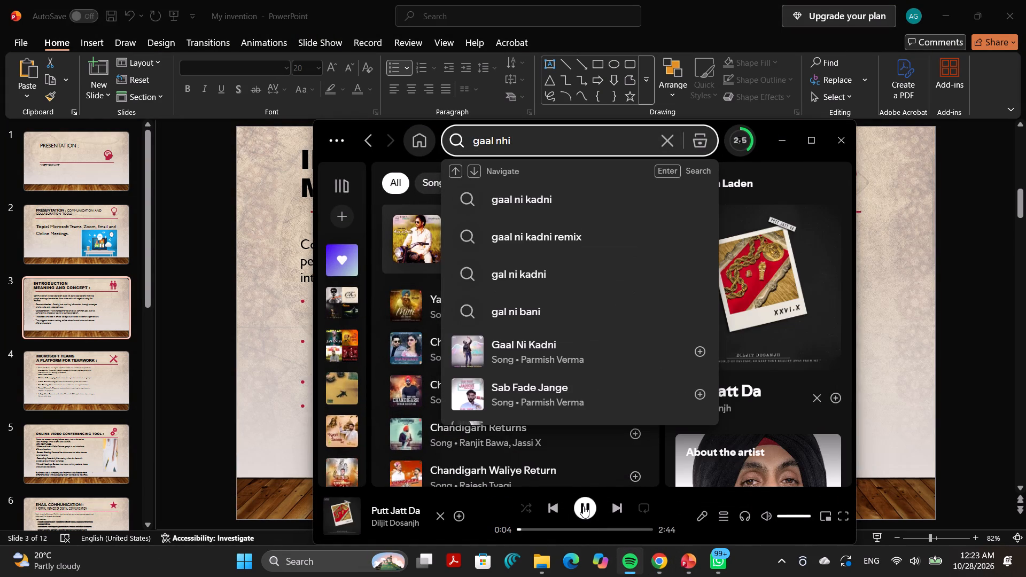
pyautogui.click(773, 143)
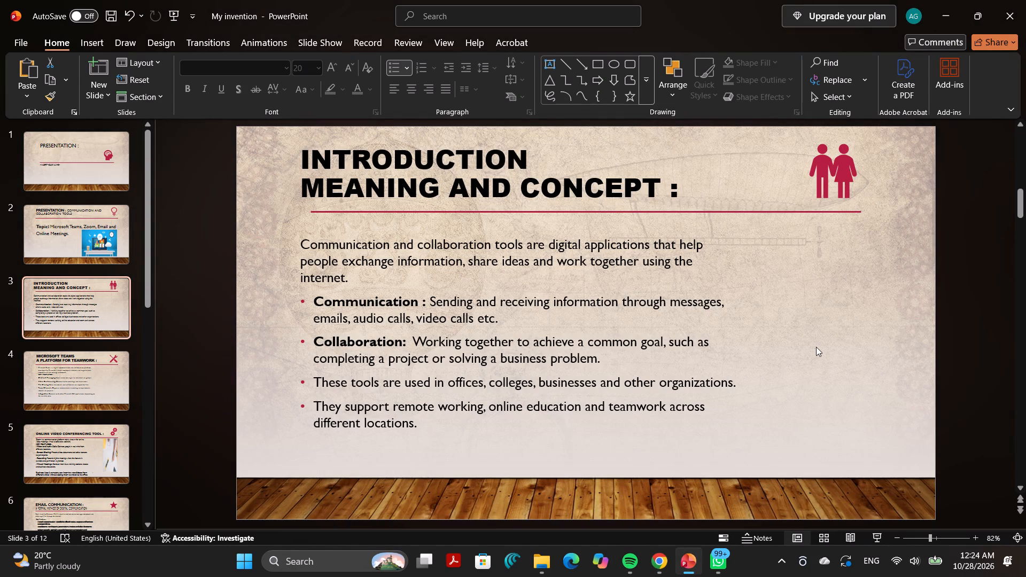
# Paste the copied teamwork picture onto slide 3, the Introduction: Meaning and Concept slide.
pyautogui.hotkey('ctrl', 'v')
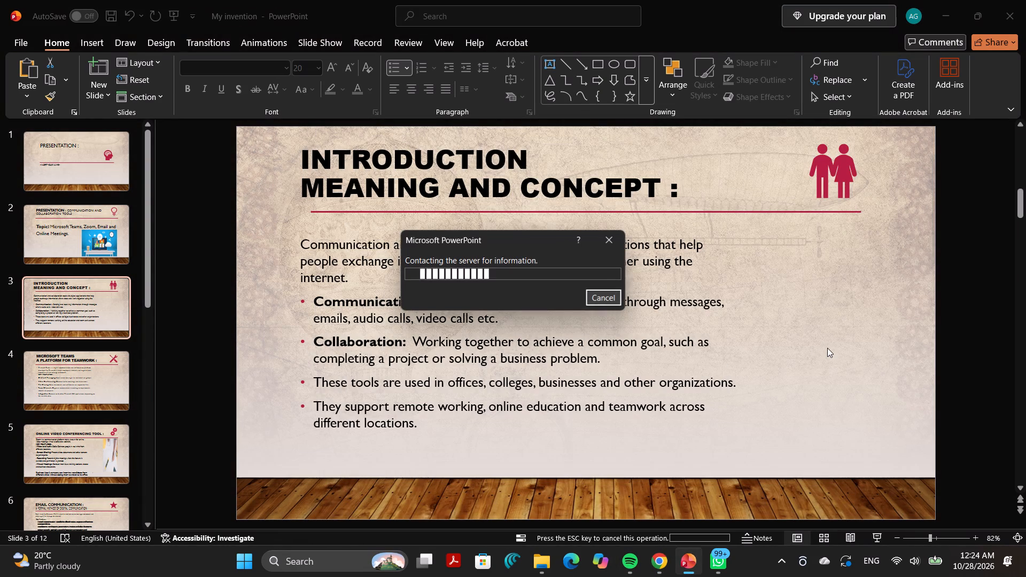
pyautogui.click(609, 233)
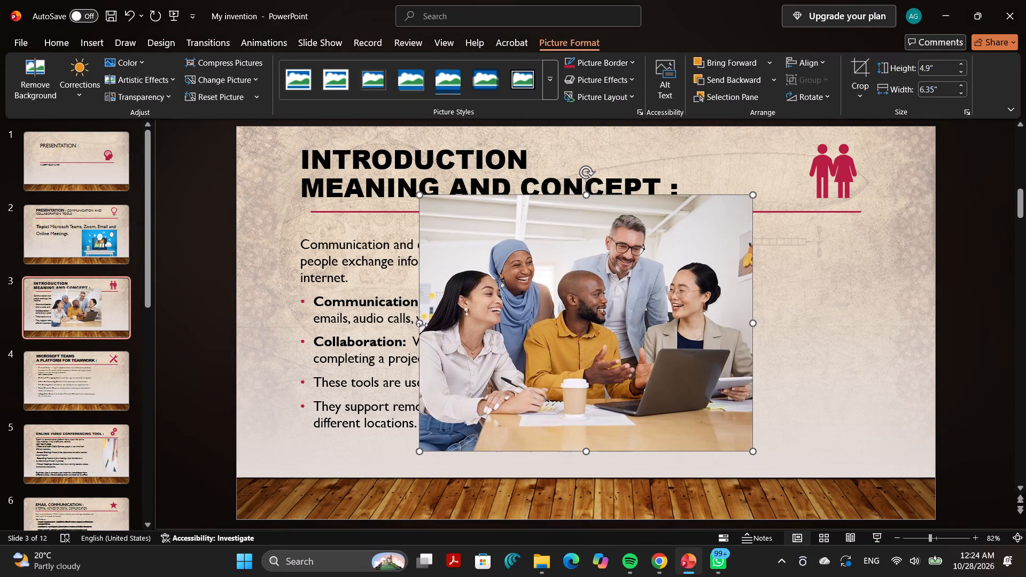
# Resize slide 3's teamwork picture to about 3.78" high by 3.47" wide and place it right of the bullet text, clear of the words.
pyautogui.moveTo(422, 325); pyautogui.dragTo(542, 342)
pyautogui.moveTo(648, 193); pyautogui.dragTo(657, 249)
pyautogui.moveTo(659, 340); pyautogui.dragTo(836, 324)
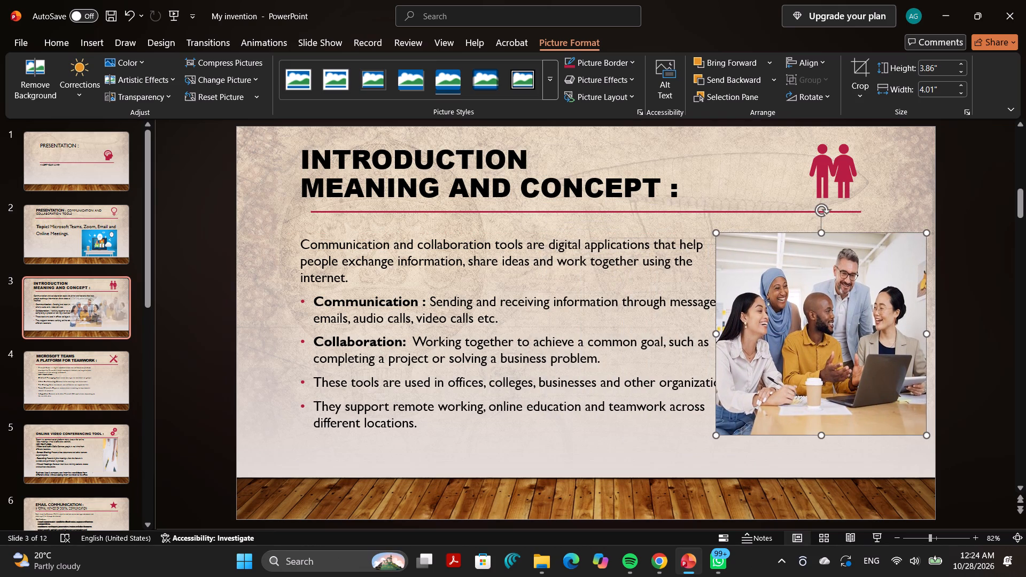
pyautogui.moveTo(928, 332); pyautogui.dragTo(922, 335)
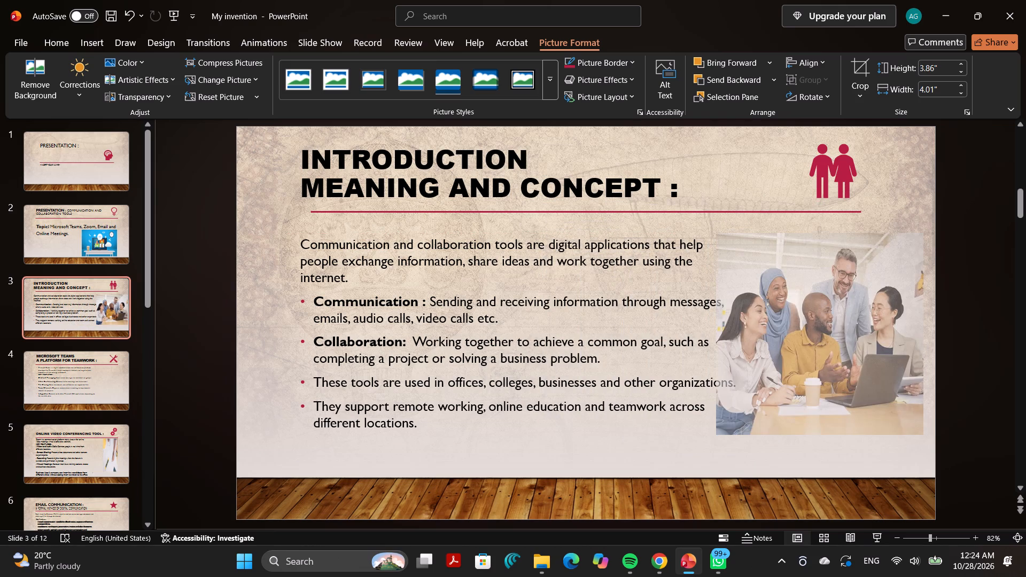
pyautogui.moveTo(922, 335); pyautogui.dragTo(920, 337)
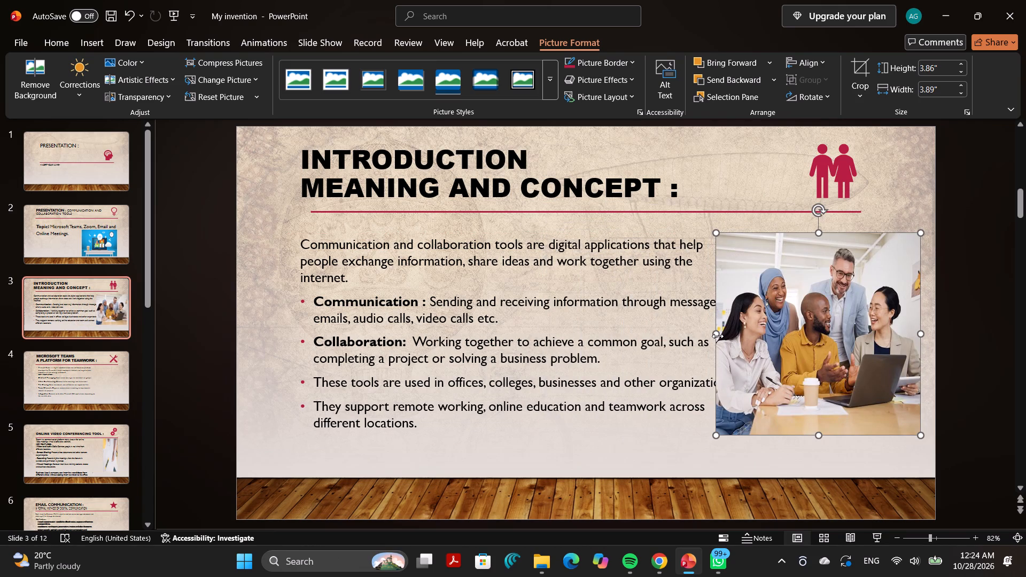
pyautogui.moveTo(718, 336); pyautogui.dragTo(729, 336)
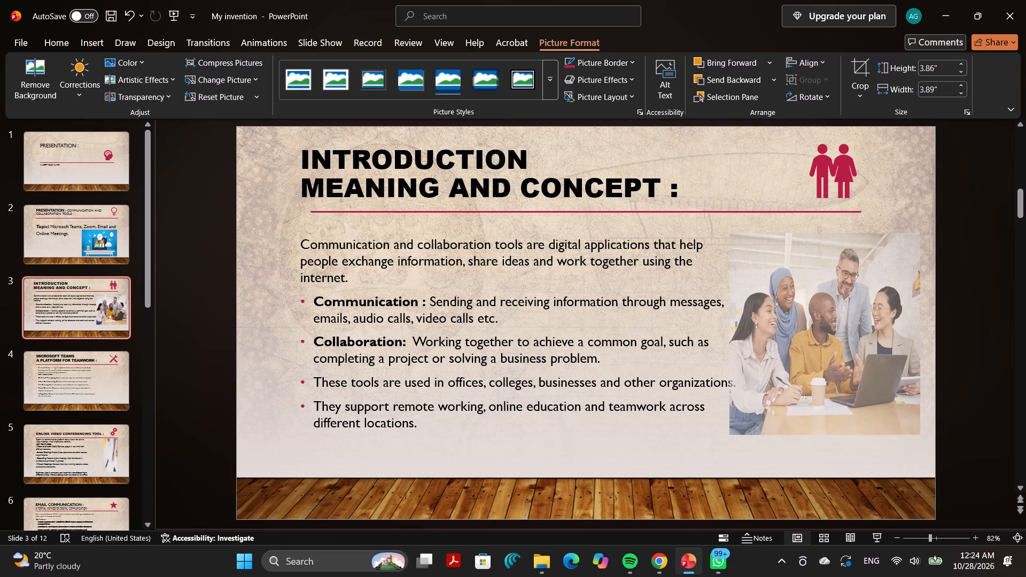
pyautogui.moveTo(729, 336); pyautogui.dragTo(739, 336)
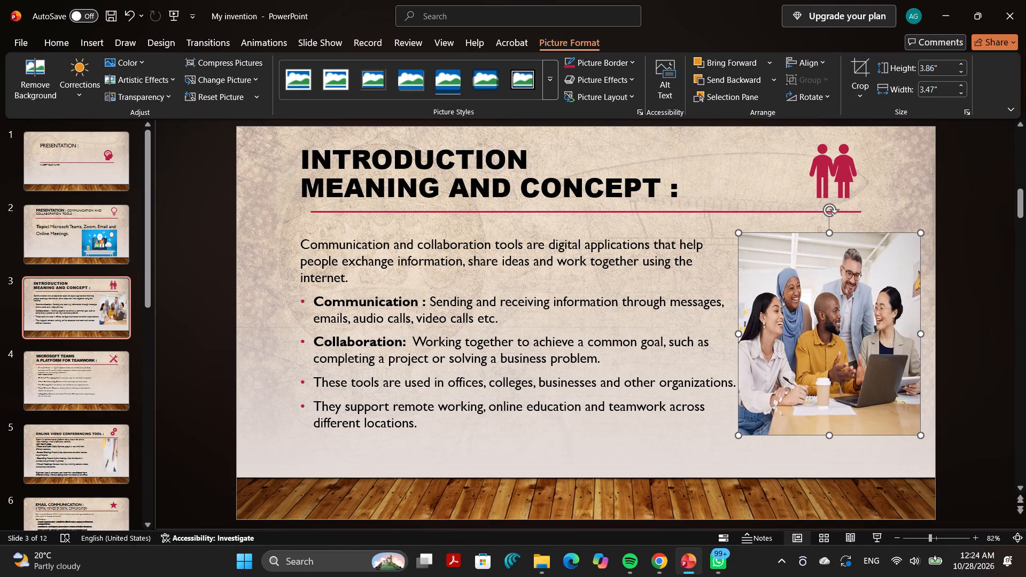
pyautogui.moveTo(829, 236); pyautogui.dragTo(830, 243)
pyautogui.moveTo(829, 326); pyautogui.dragTo(831, 316)
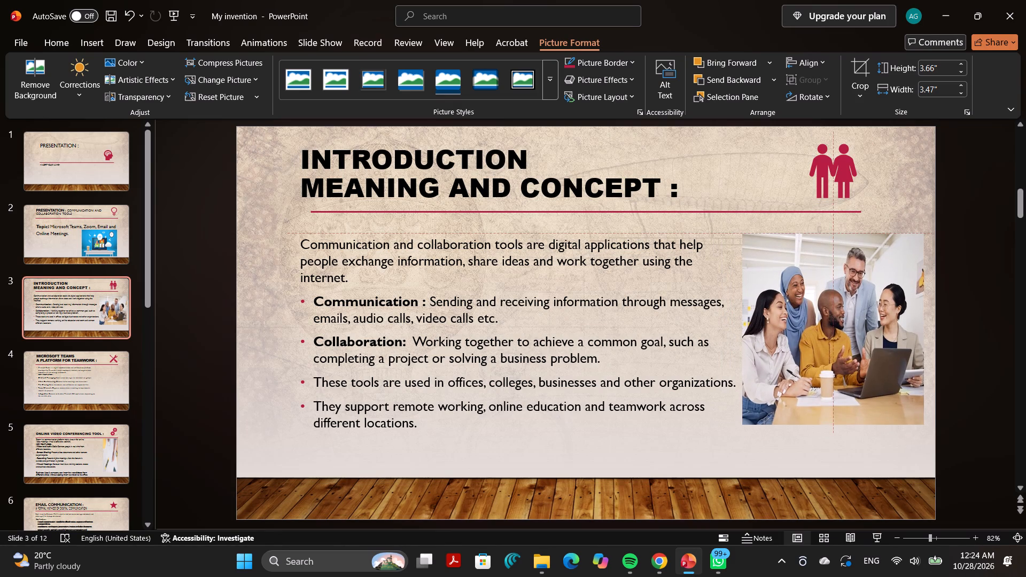
pyautogui.moveTo(831, 316); pyautogui.dragTo(830, 316)
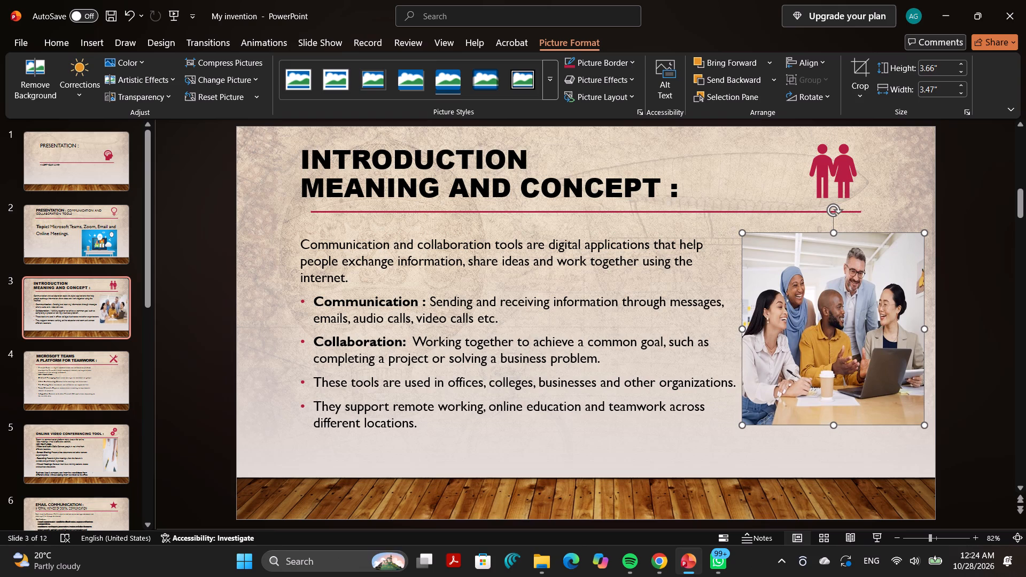
pyautogui.click(834, 426)
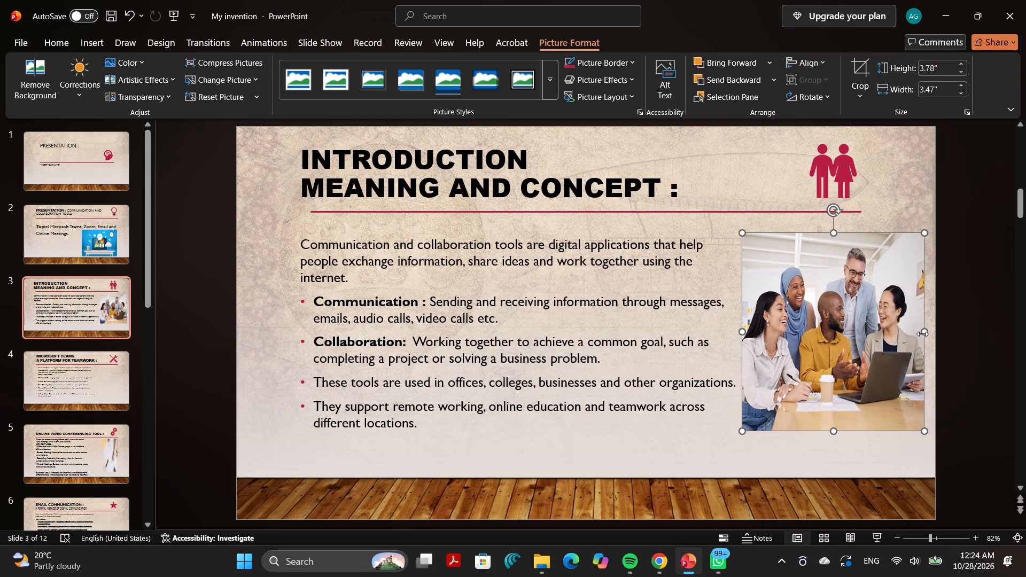
# Widen slide 3's teamwork picture to about 3.62", extending both side edges slightly while keeping it beside the bullet text.
pyautogui.moveTo(922, 334); pyautogui.dragTo(928, 333)
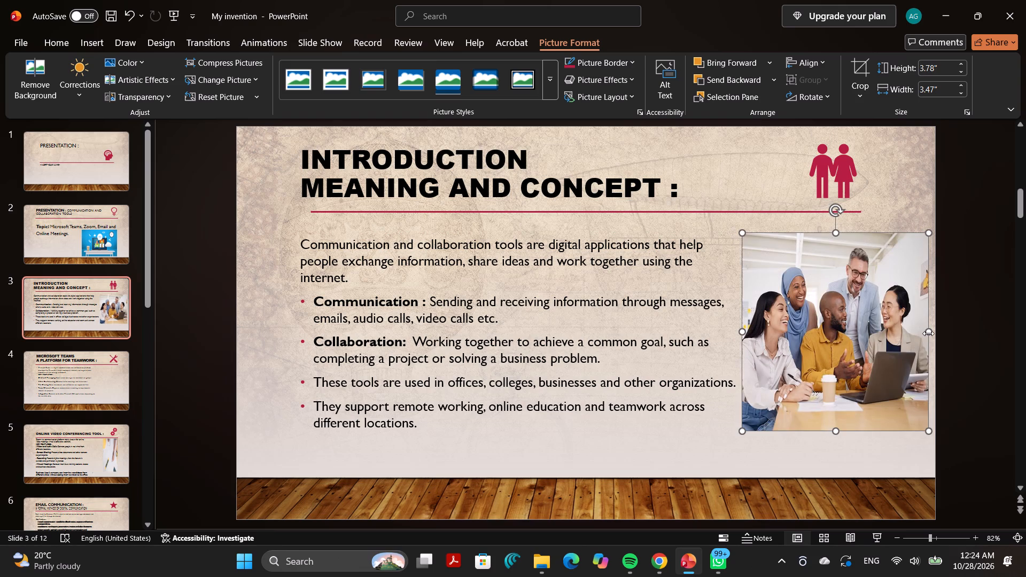
pyautogui.click(740, 331)
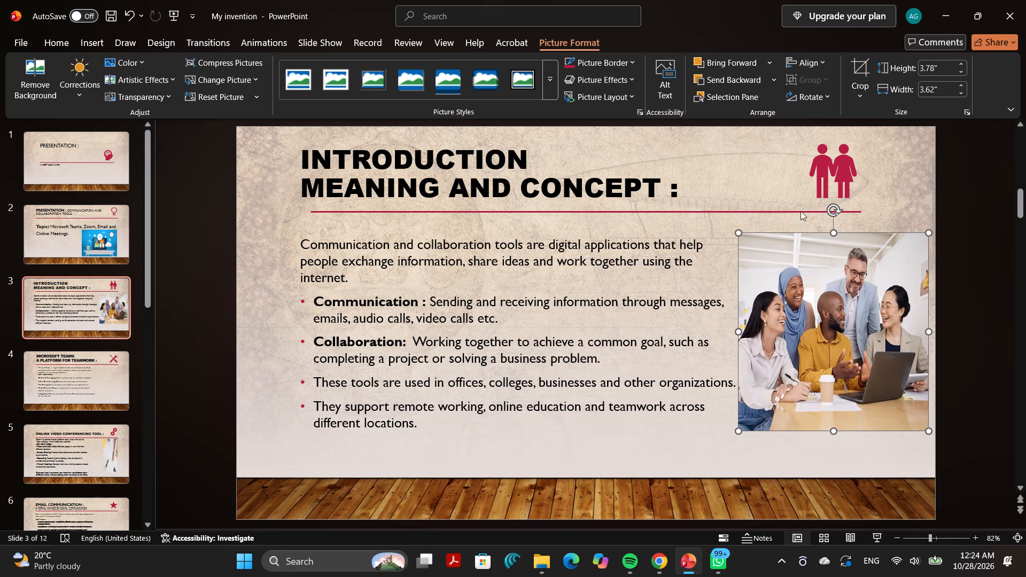
# Delete the red two-person icon beside the title on slide 3.
pyautogui.click(830, 165)
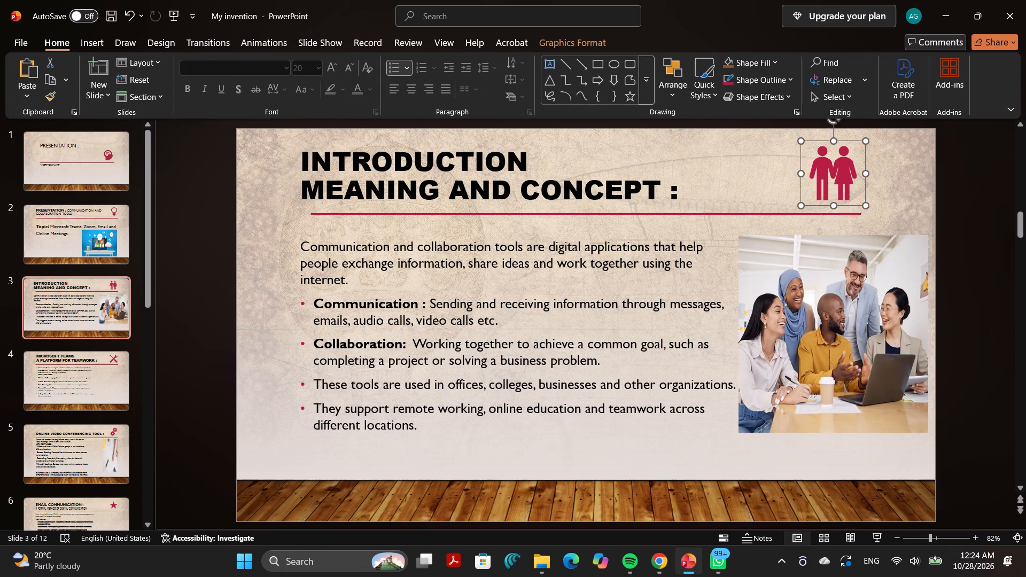
pyautogui.press('Delete')
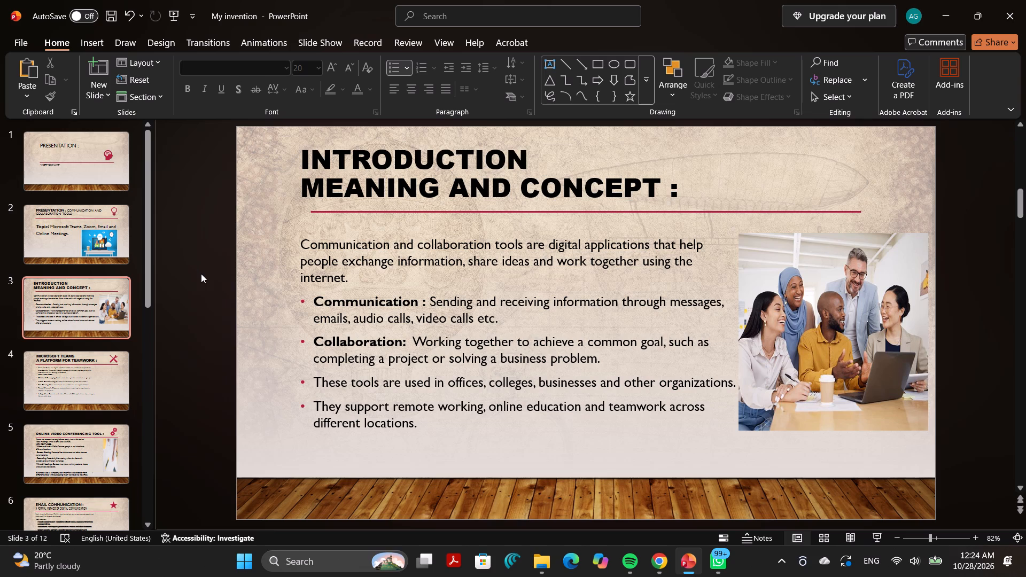
# Open slide 4, copy the full-size Slide 3 — Microsoft Teams picture from ChatGPT in Chrome, and return to PowerPoint.
pyautogui.click(102, 370)
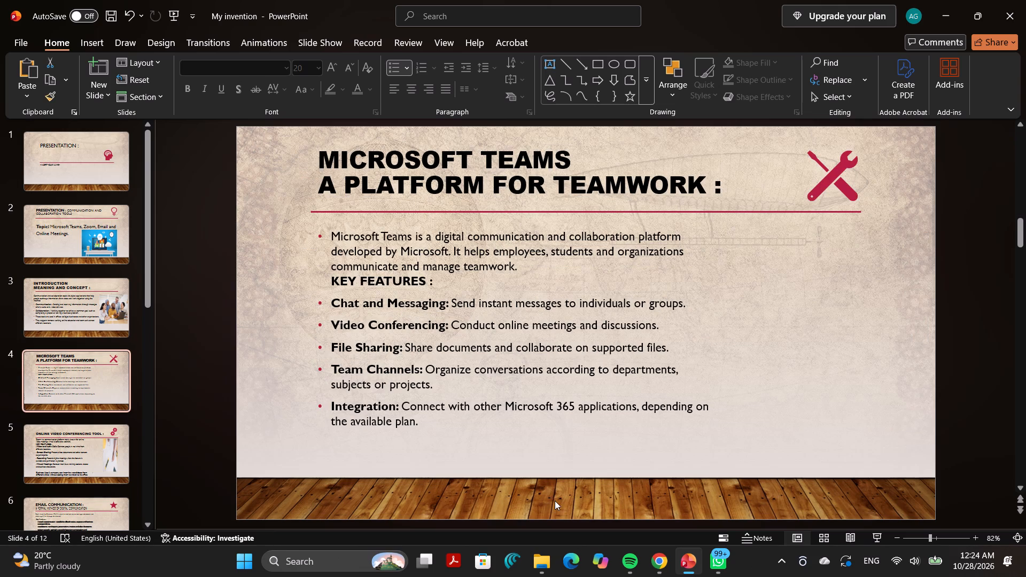
pyautogui.click(665, 562)
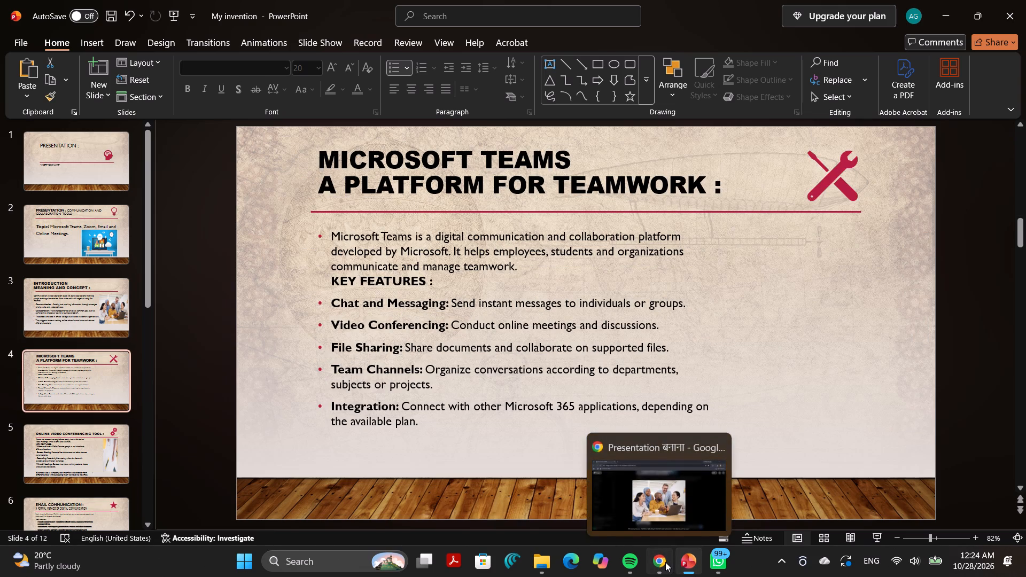
pyautogui.click(859, 237)
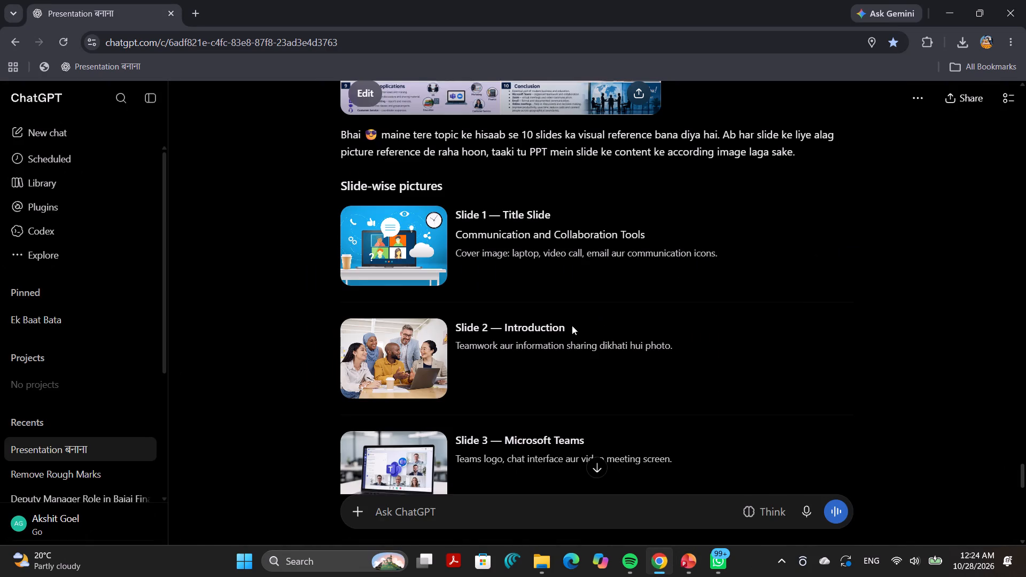
pyautogui.scroll(-3, 572, 325)
pyautogui.click(386, 329)
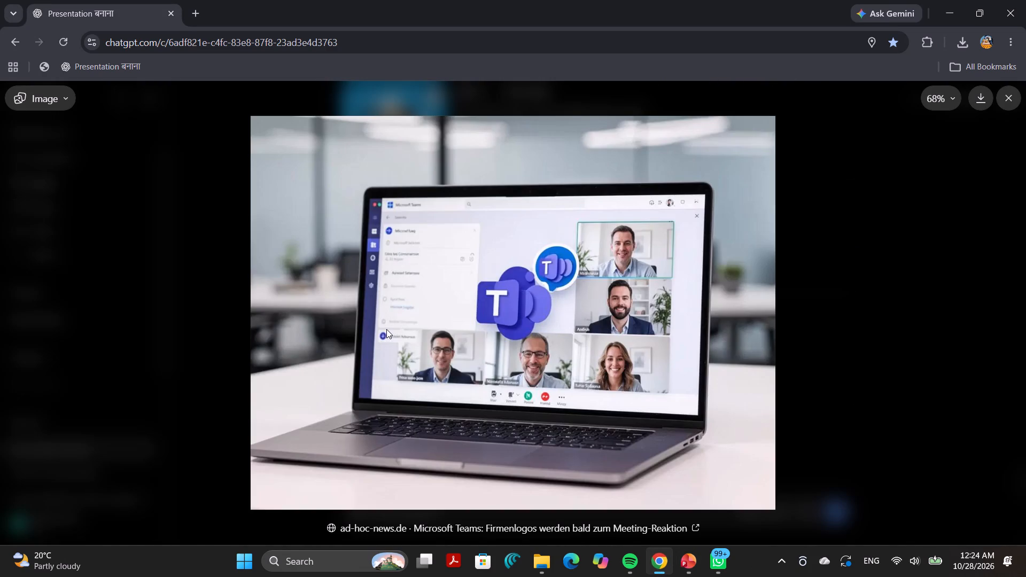
pyautogui.rightClick(447, 362)
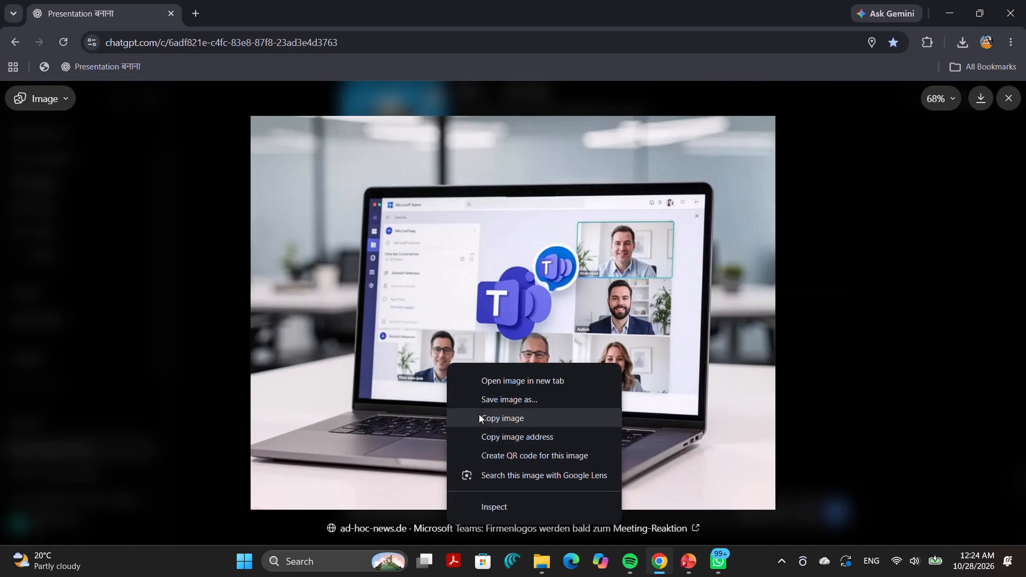
pyautogui.click(484, 422)
pyautogui.click(974, 327)
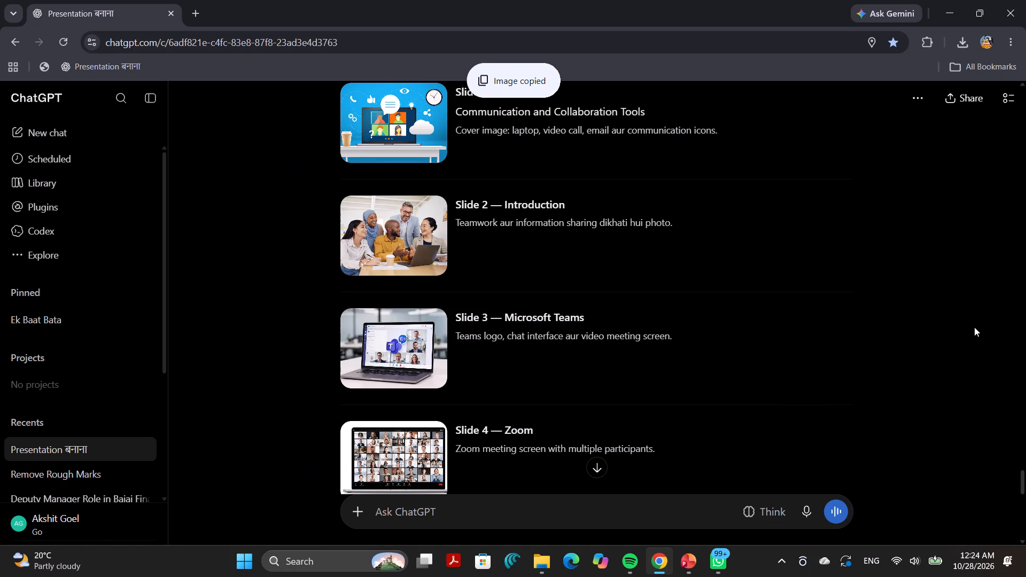
pyautogui.click(681, 565)
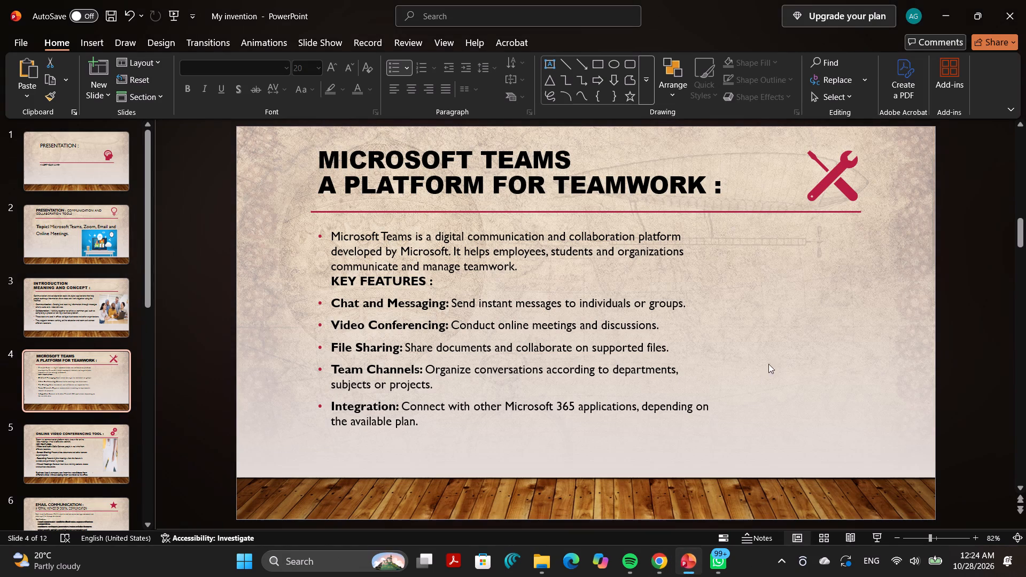
# Paste the copied Teams laptop picture onto slide 4, the Microsoft Teams: A Platform for Teamwork slide.
pyautogui.click(797, 348)
pyautogui.hotkey('ctrl', 'v')
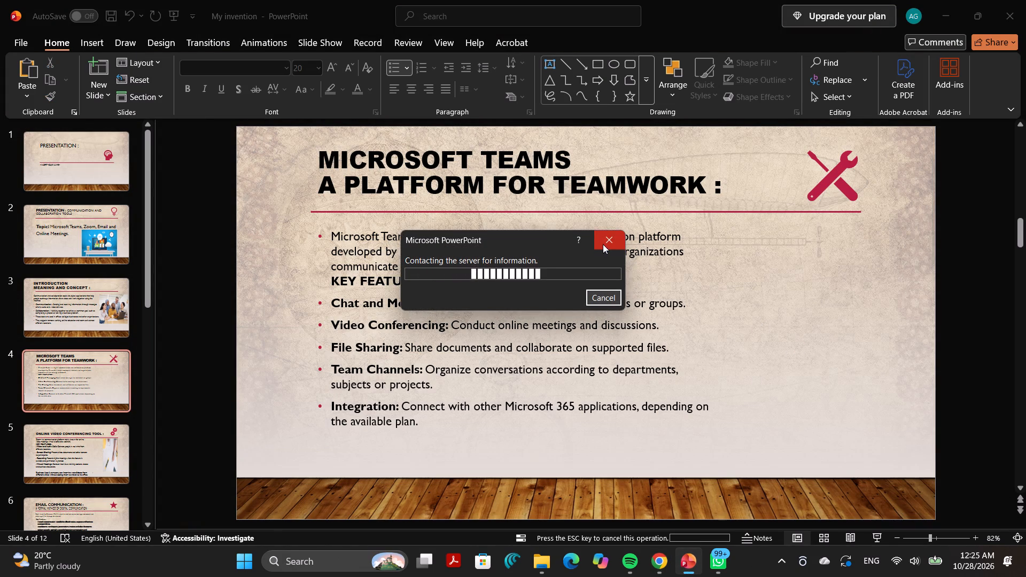
pyautogui.click(603, 244)
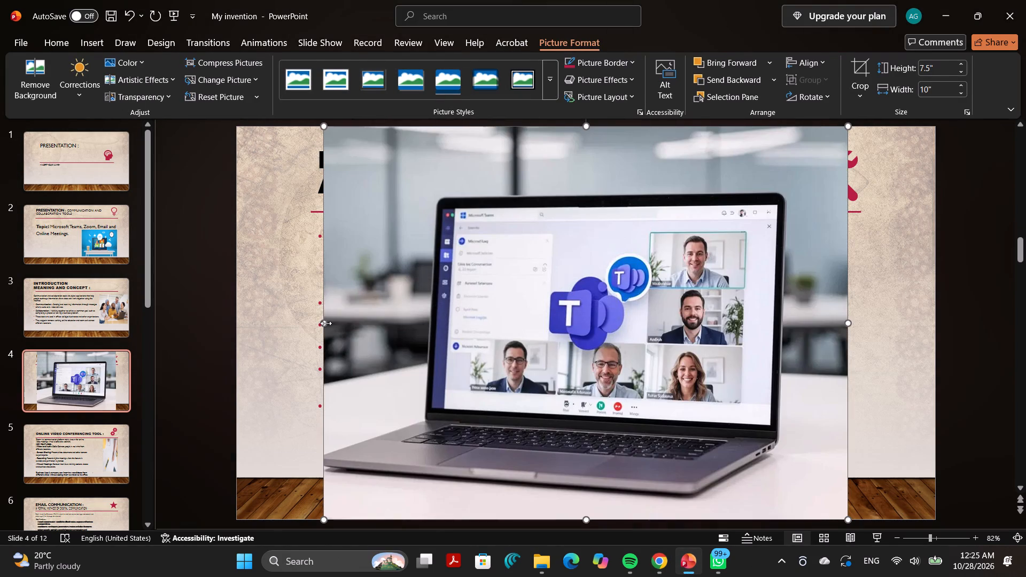
# Resize slide 4's Teams laptop picture to about 3.71" high by 3.84" wide and place it right of the bullet text, below the title line.
pyautogui.moveTo(325, 323); pyautogui.dragTo(665, 344)
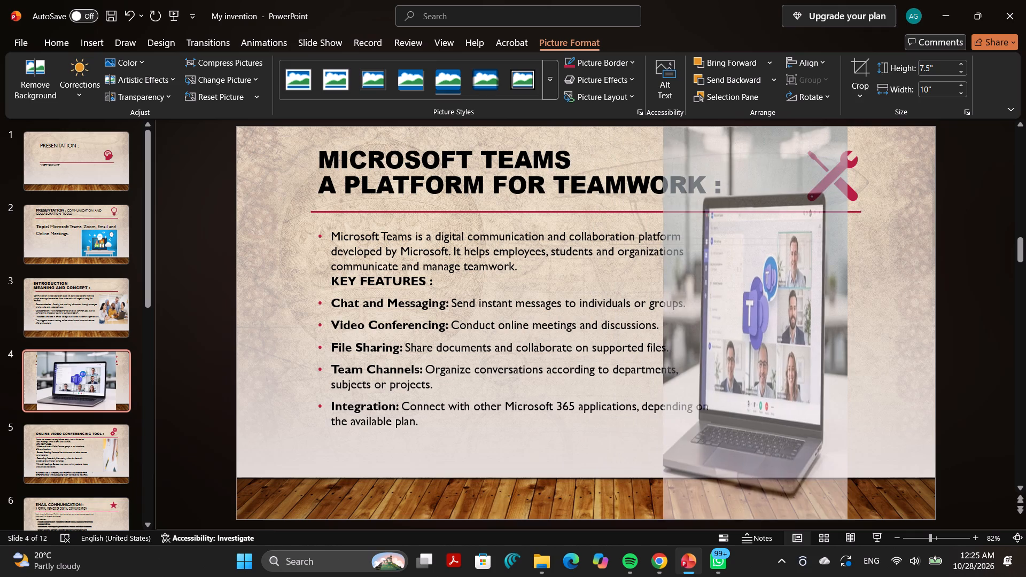
pyautogui.moveTo(665, 344); pyautogui.dragTo(665, 345)
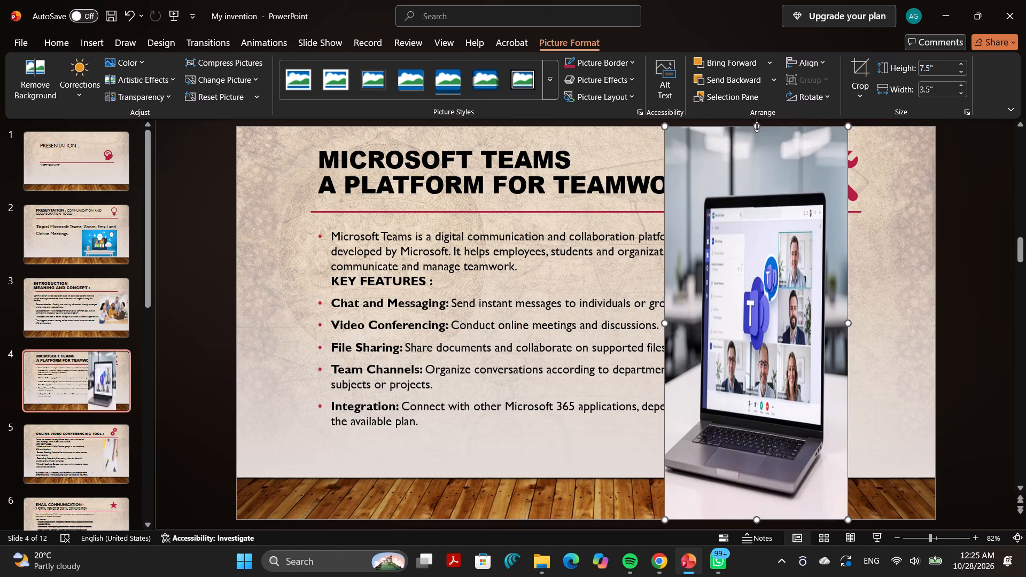
pyautogui.moveTo(757, 127); pyautogui.dragTo(788, 339)
pyautogui.moveTo(787, 435); pyautogui.dragTo(843, 330)
pyautogui.moveTo(720, 325); pyautogui.dragTo(713, 325)
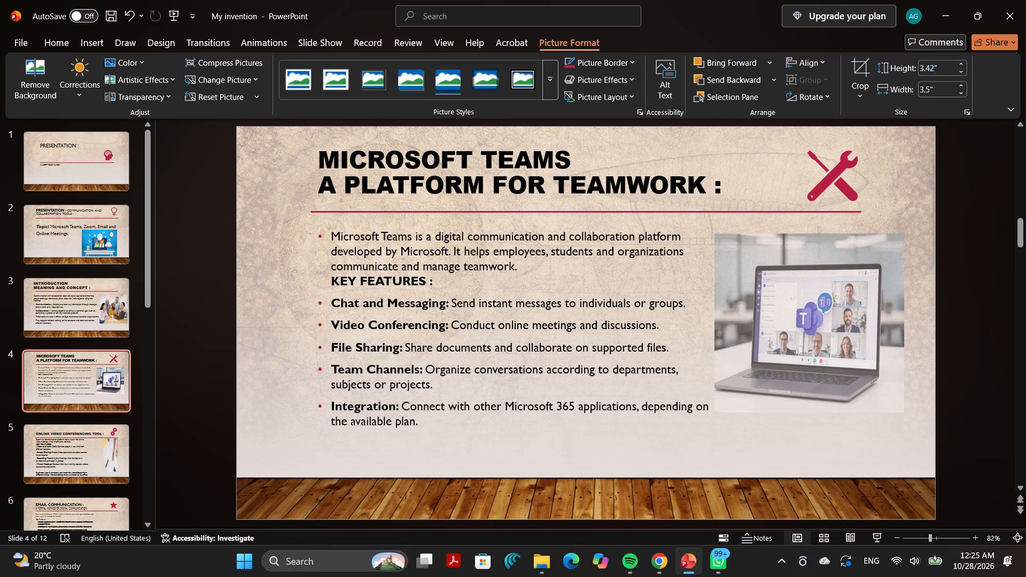
pyautogui.moveTo(713, 325); pyautogui.dragTo(713, 326)
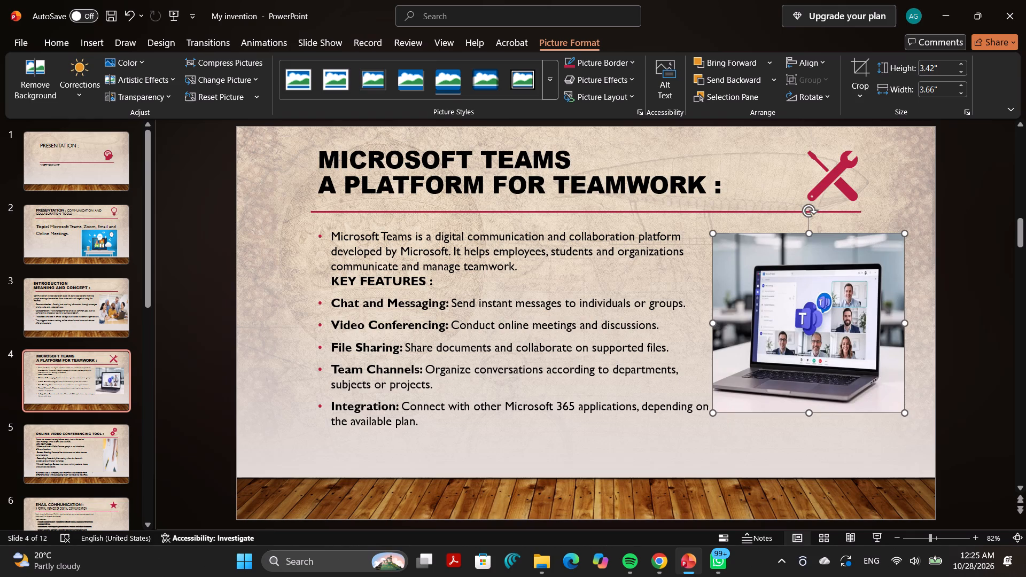
pyautogui.moveTo(905, 322); pyautogui.dragTo(914, 323)
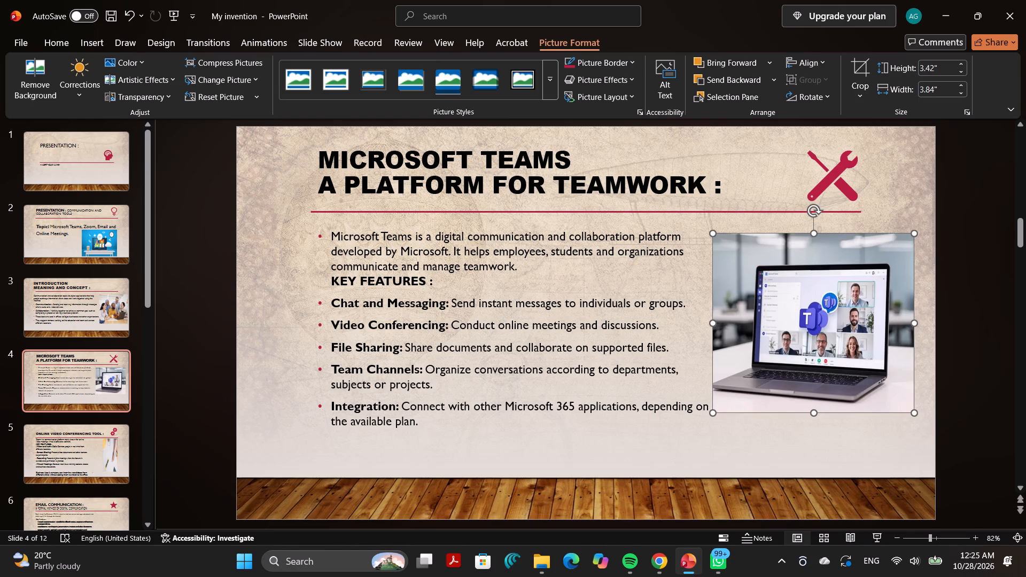
pyautogui.moveTo(814, 415); pyautogui.dragTo(816, 423)
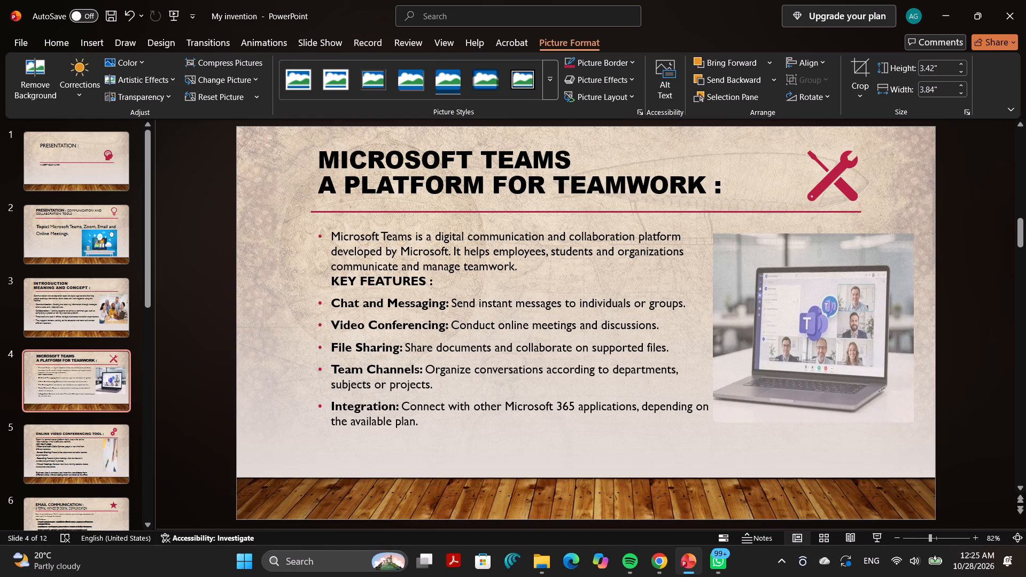
pyautogui.moveTo(816, 423); pyautogui.dragTo(817, 423)
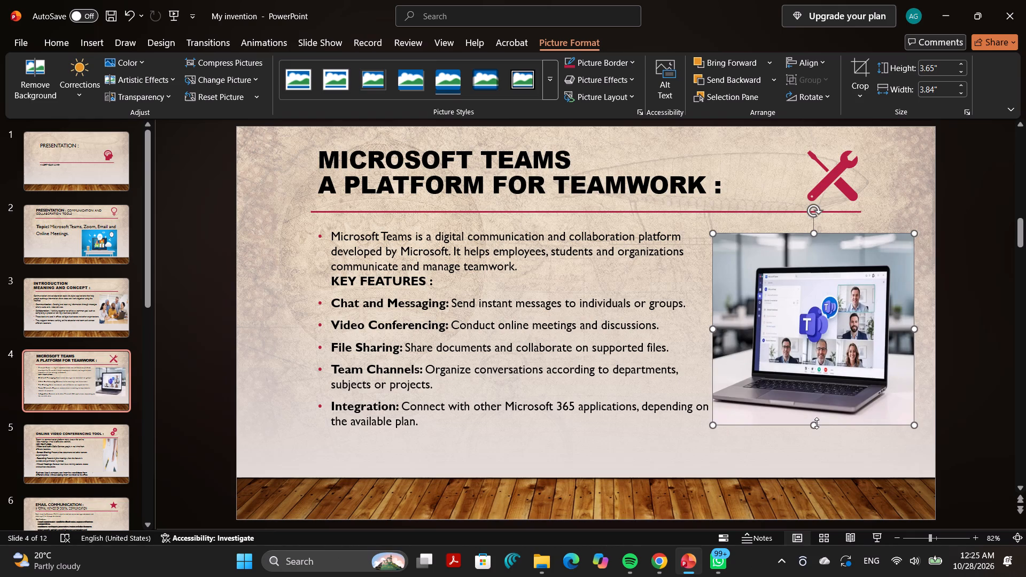
pyautogui.click(815, 423)
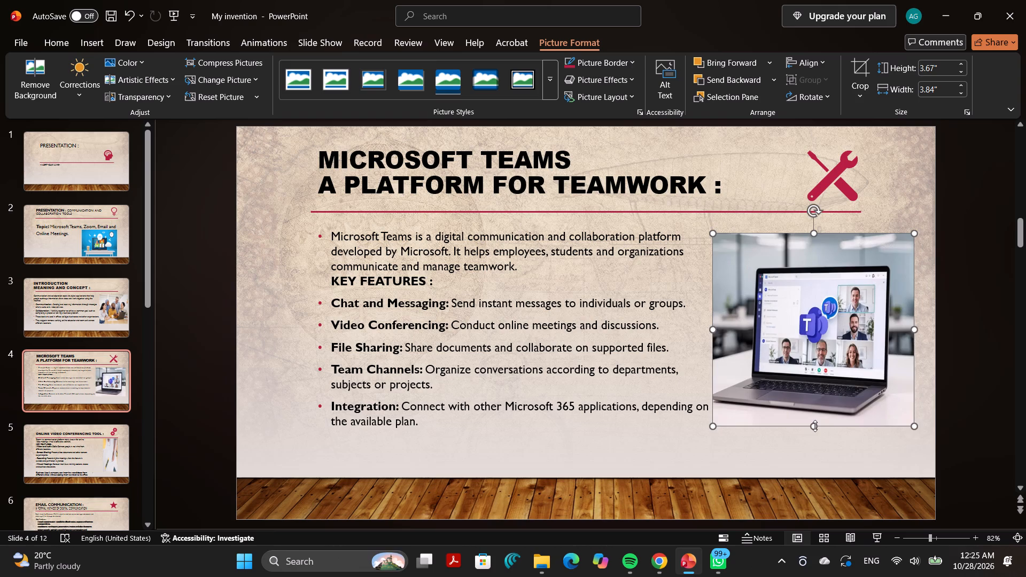
pyautogui.click(814, 236)
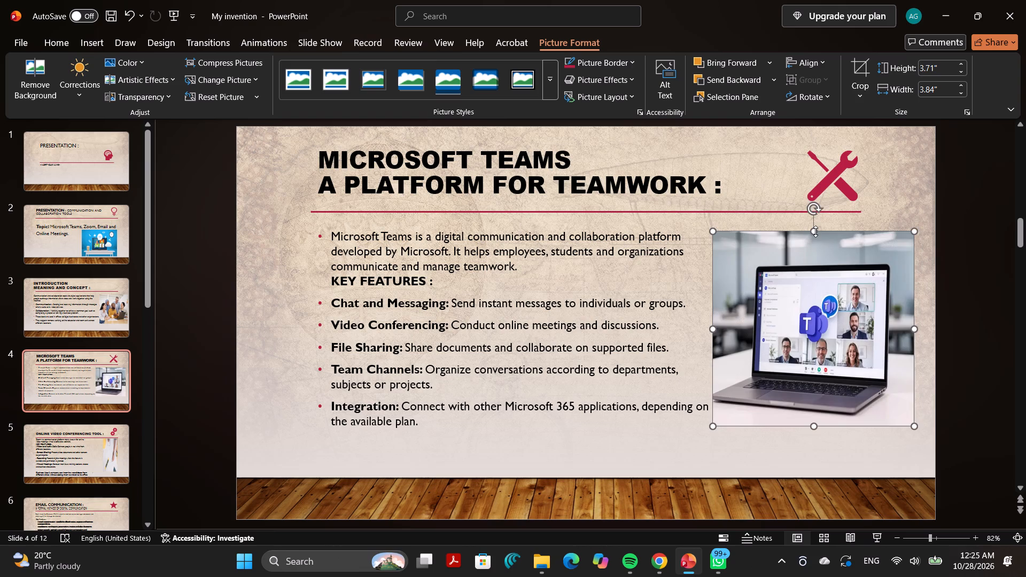
pyautogui.click(277, 271)
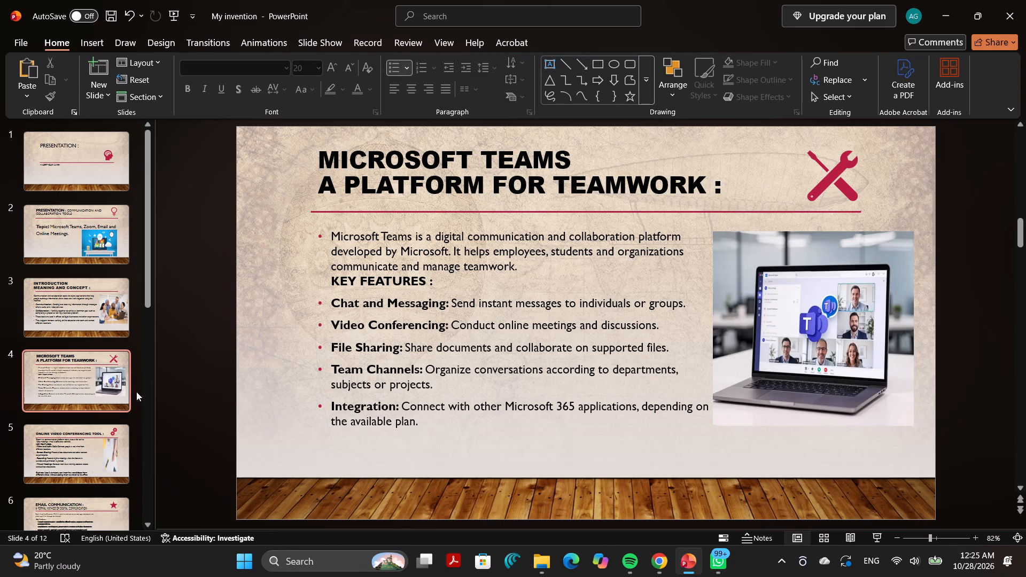
# Delete the template's drafting photo from slide 5, the Online Video Conferencing Tool slide.
pyautogui.click(94, 447)
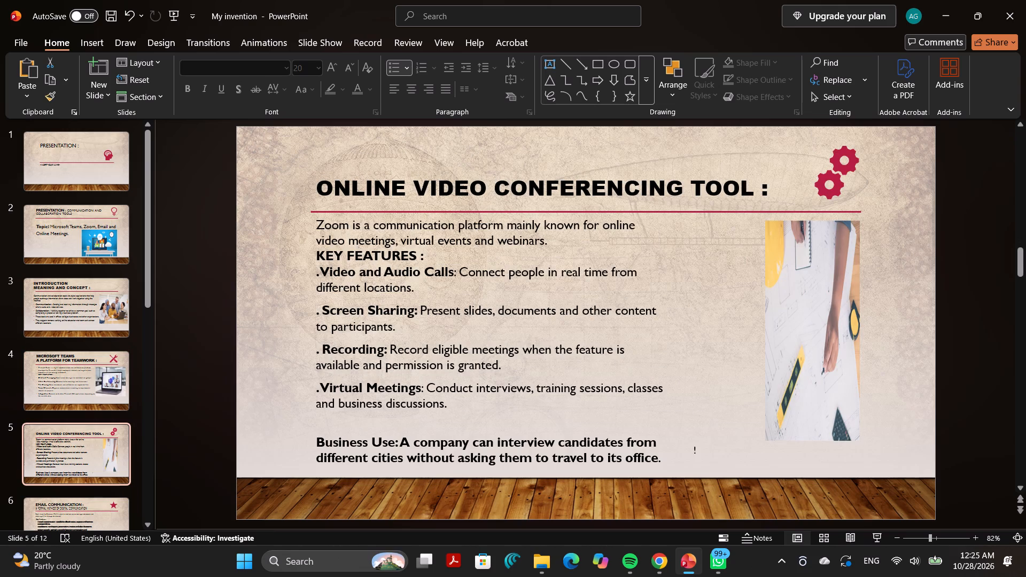
pyautogui.click(803, 369)
pyautogui.press('Delete')
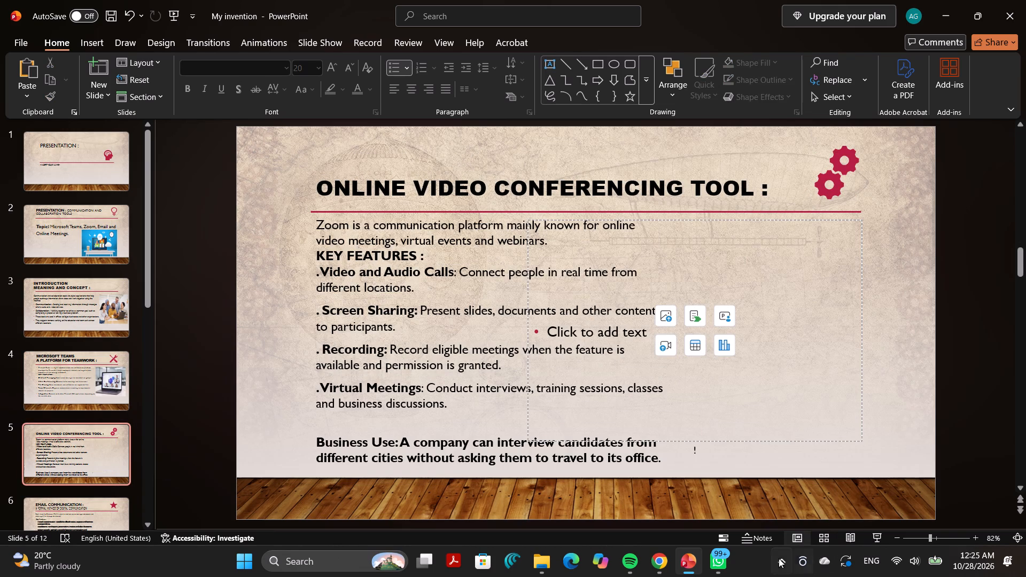
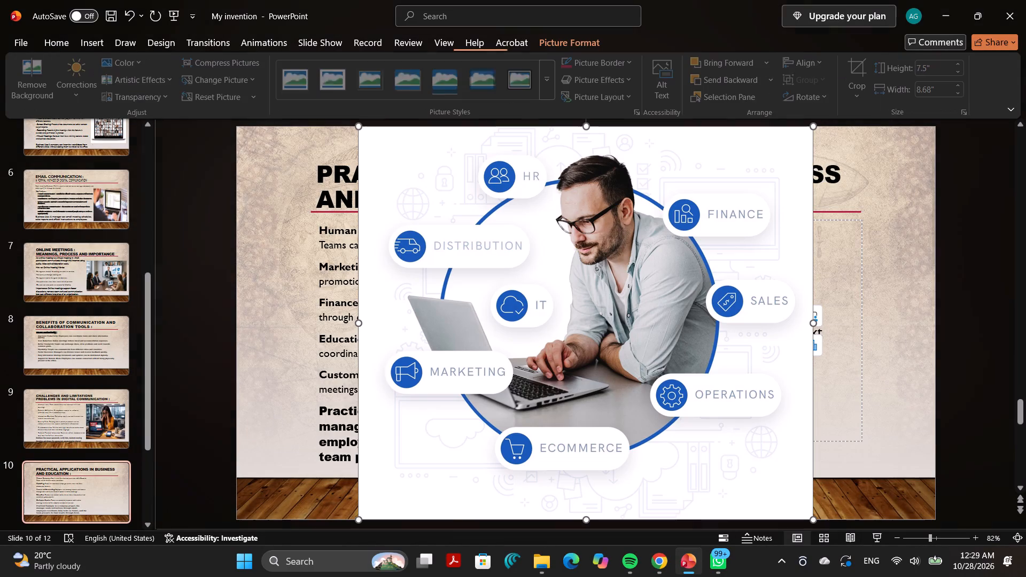
pyautogui.moveTo(355, 323); pyautogui.dragTo(684, 343)
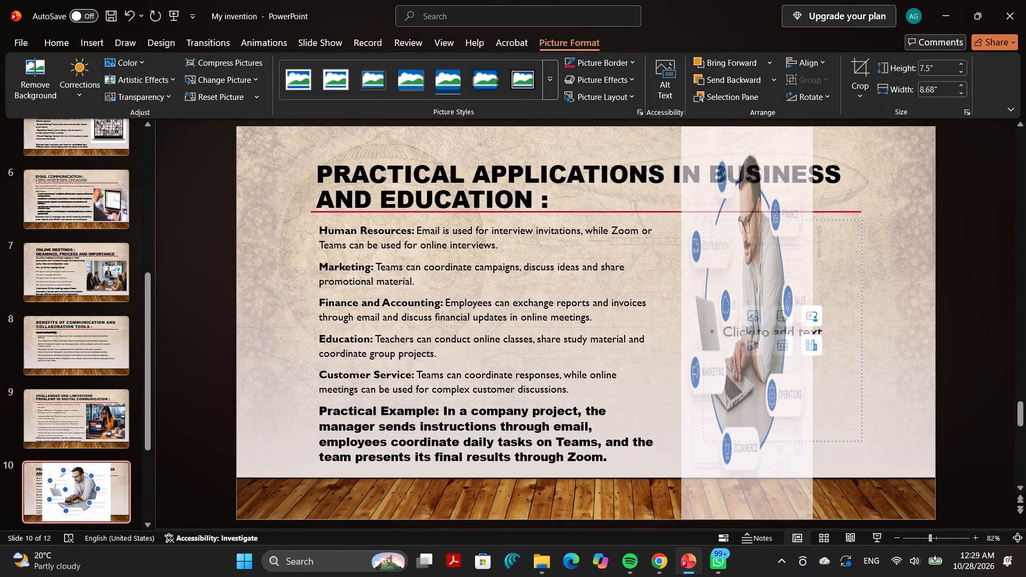
pyautogui.moveTo(684, 343); pyautogui.dragTo(683, 343)
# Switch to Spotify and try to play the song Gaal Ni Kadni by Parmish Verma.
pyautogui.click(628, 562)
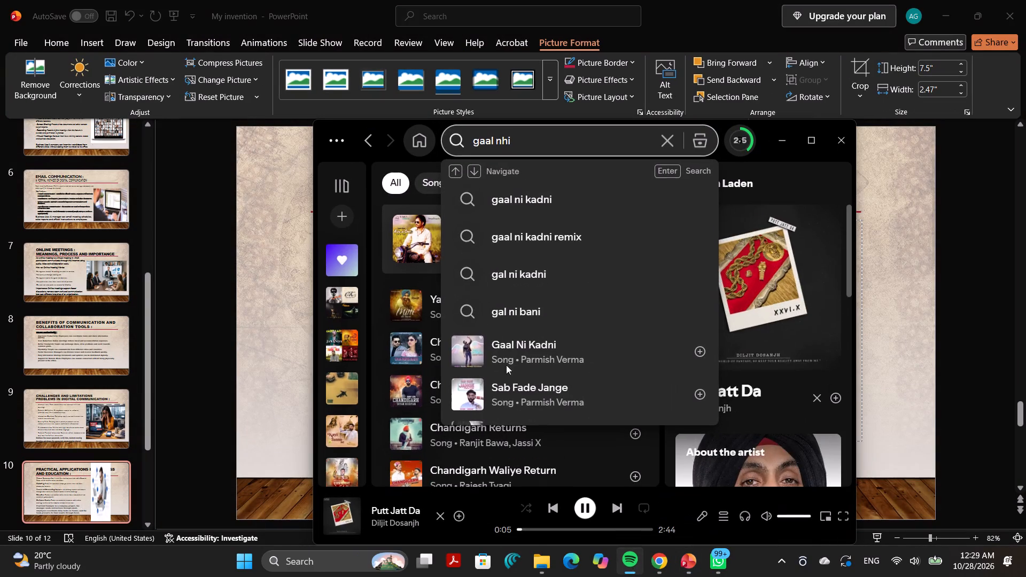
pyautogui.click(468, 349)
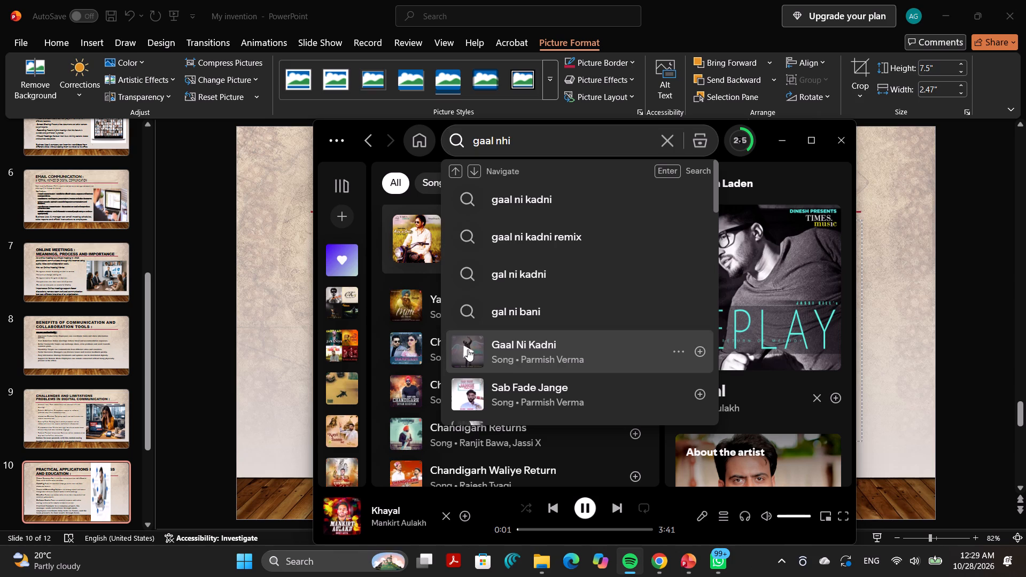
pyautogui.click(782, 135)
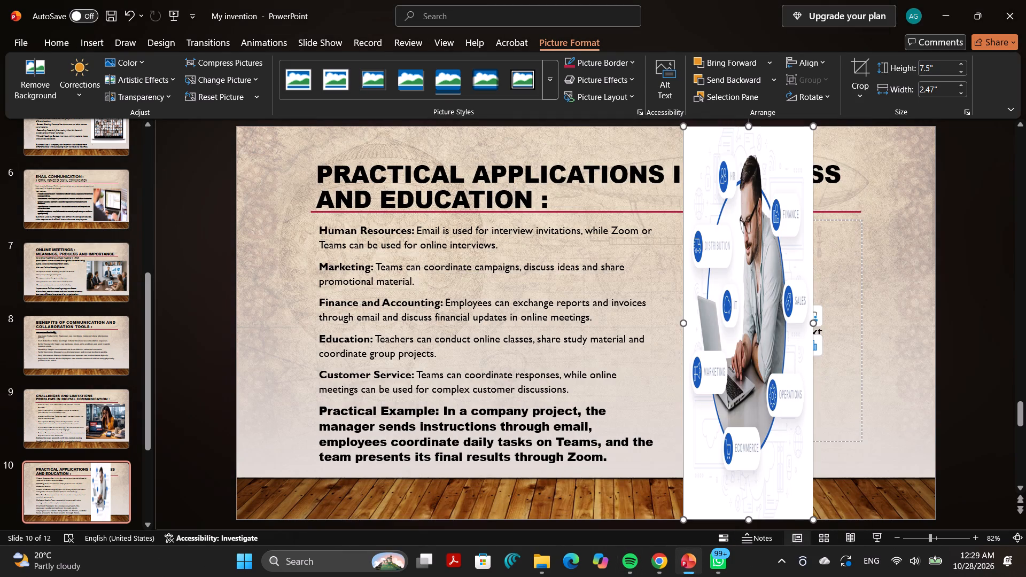
# Resize the Practical Applications image to about 4.03 inches high and 4.43 inches wide, fitting it beside the text below the title line.
pyautogui.moveTo(814, 323); pyautogui.dragTo(885, 336)
pyautogui.moveTo(784, 128); pyautogui.dragTo(785, 183)
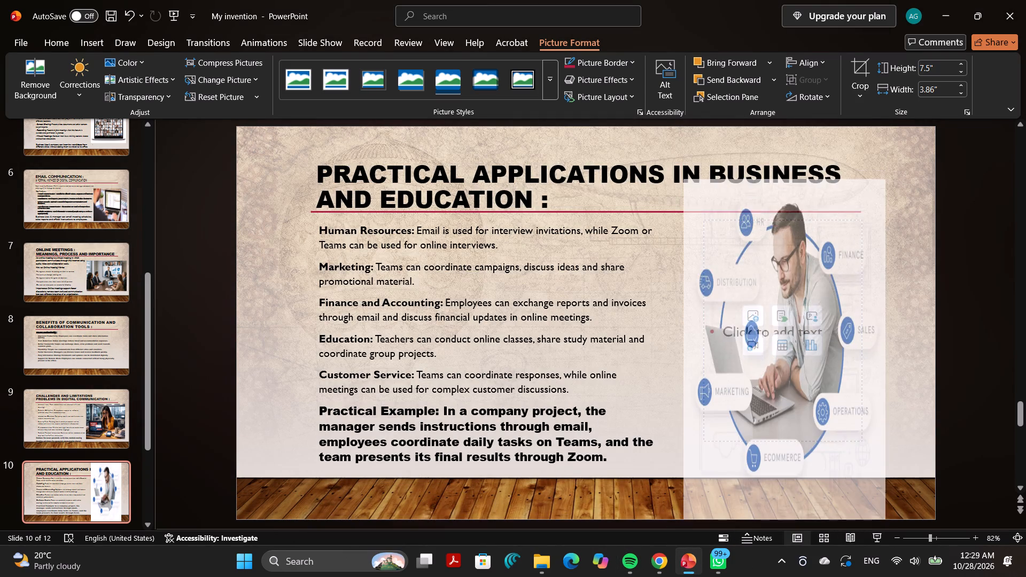
pyautogui.moveTo(785, 183); pyautogui.dragTo(786, 277)
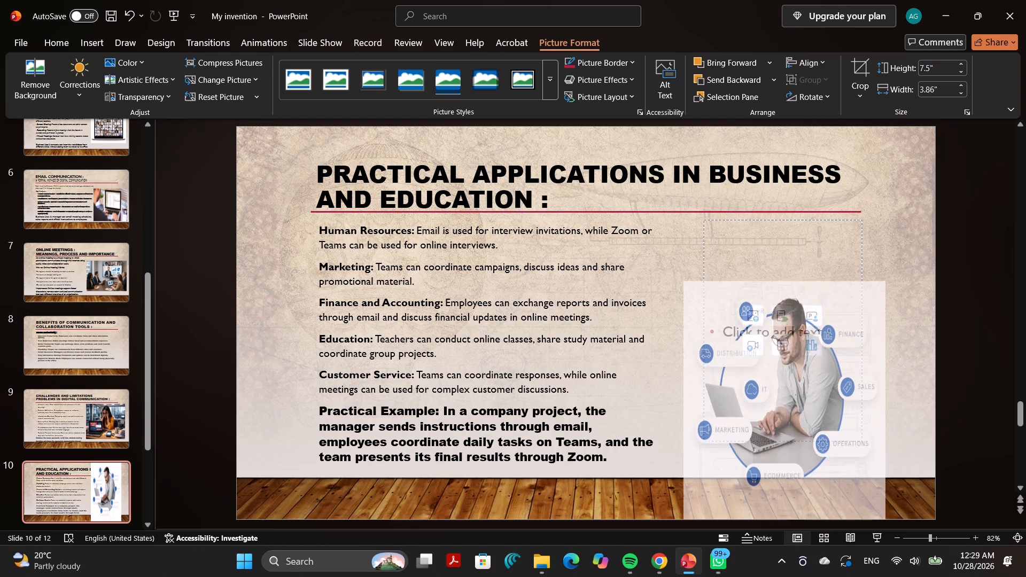
pyautogui.moveTo(786, 277); pyautogui.dragTo(782, 230)
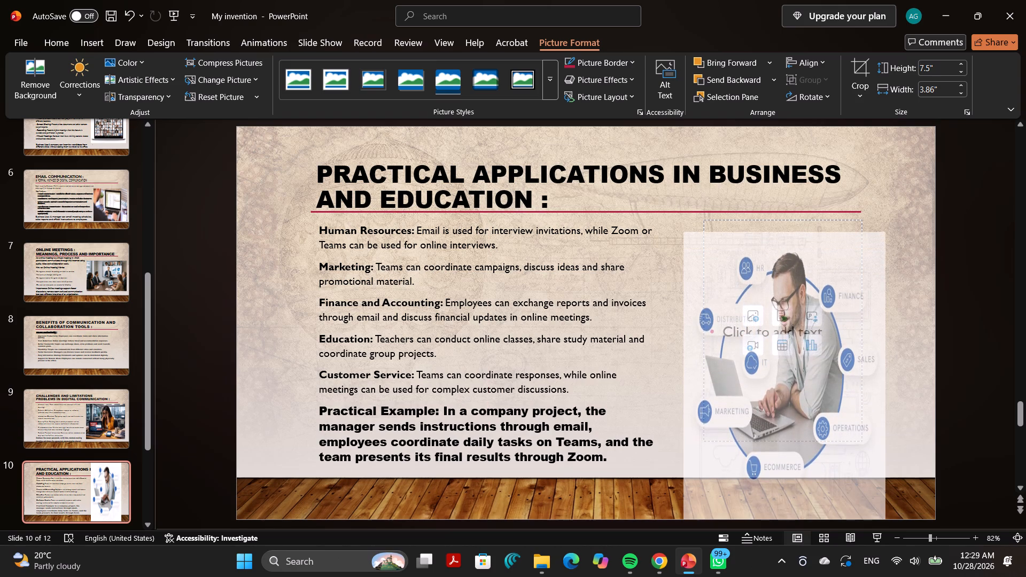
pyautogui.moveTo(782, 230); pyautogui.dragTo(782, 230)
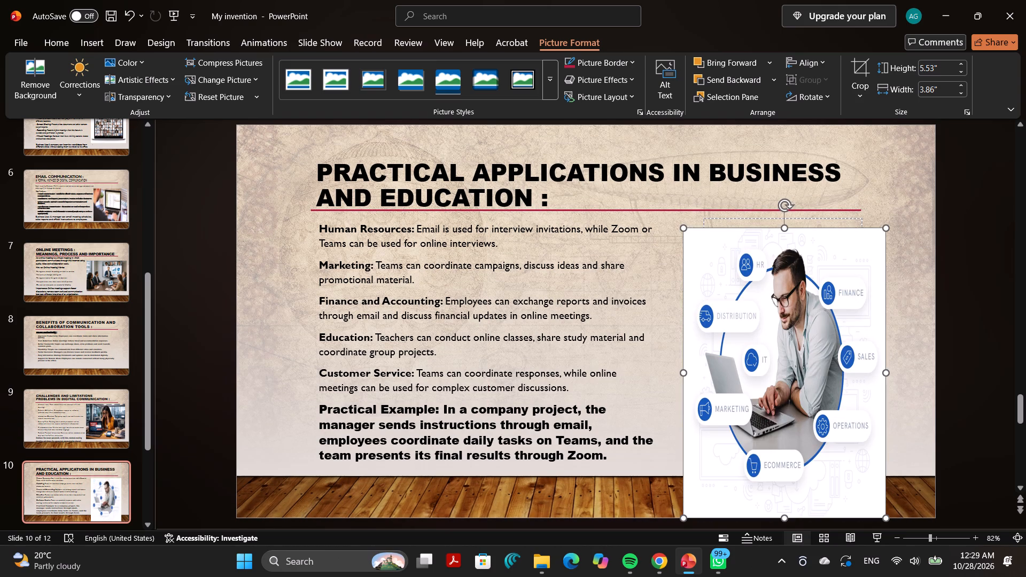
pyautogui.moveTo(784, 516); pyautogui.dragTo(796, 441)
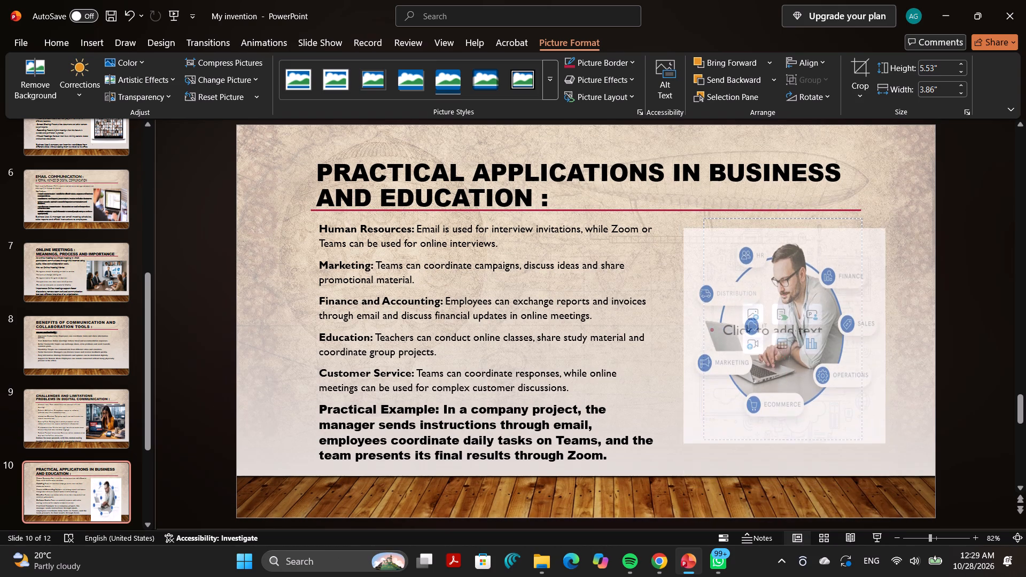
pyautogui.moveTo(796, 441); pyautogui.dragTo(798, 436)
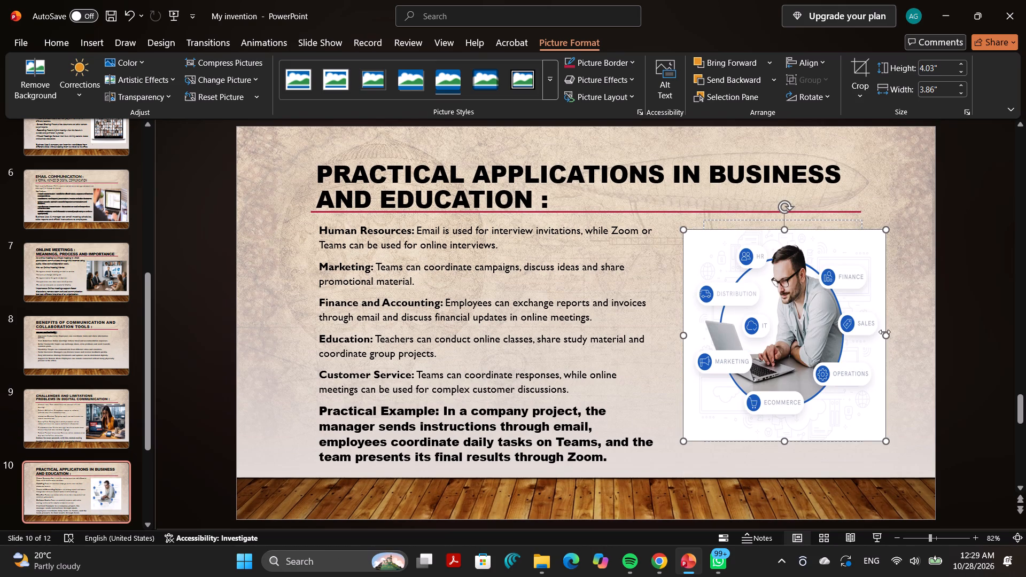
pyautogui.moveTo(885, 334); pyautogui.dragTo(898, 337)
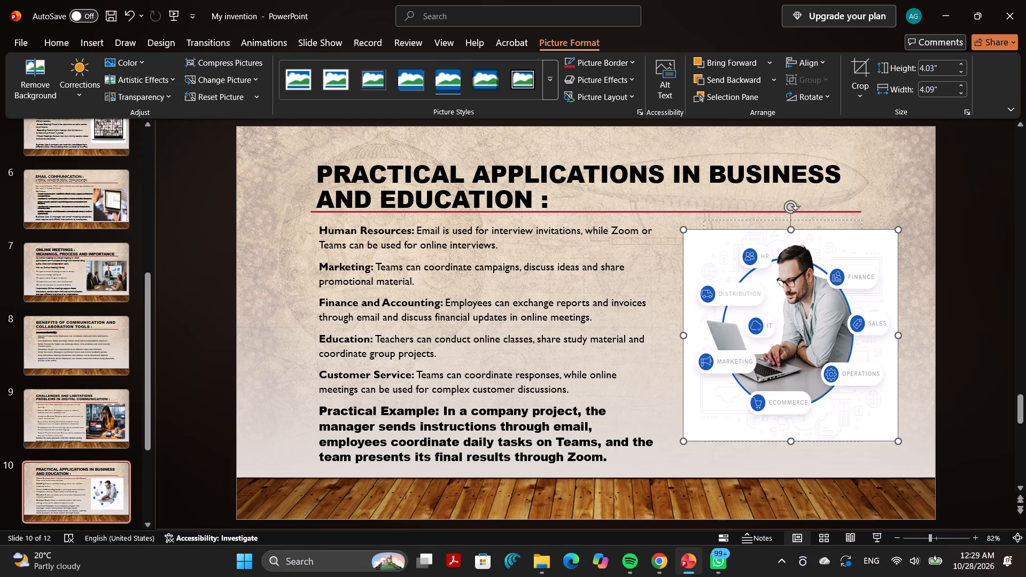
pyautogui.moveTo(683, 338); pyautogui.dragTo(665, 340)
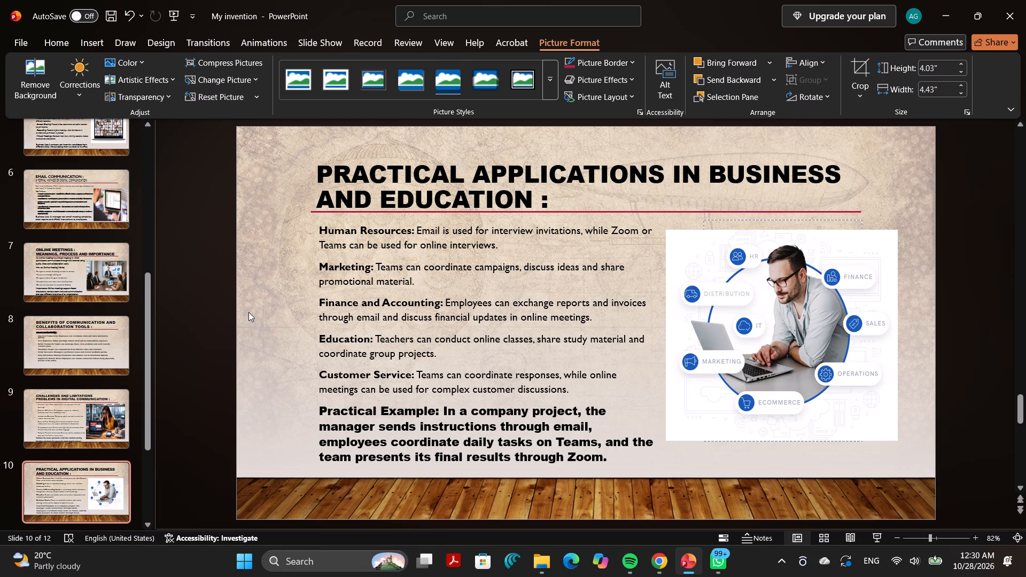
pyautogui.click(248, 312)
# Open the Conclusion slide, slide 11.
pyautogui.scroll(-1, 248, 312)
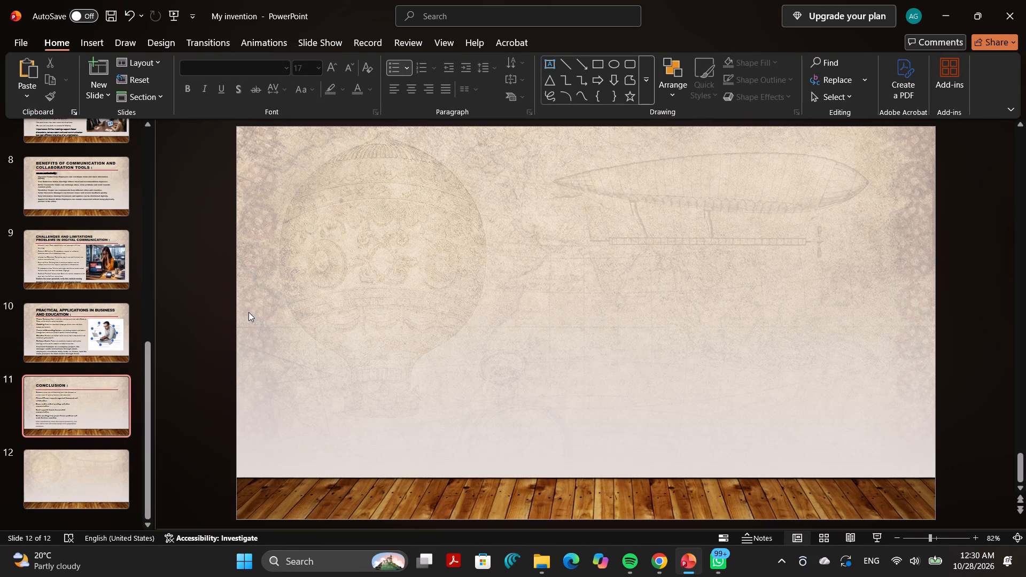
pyautogui.click(91, 393)
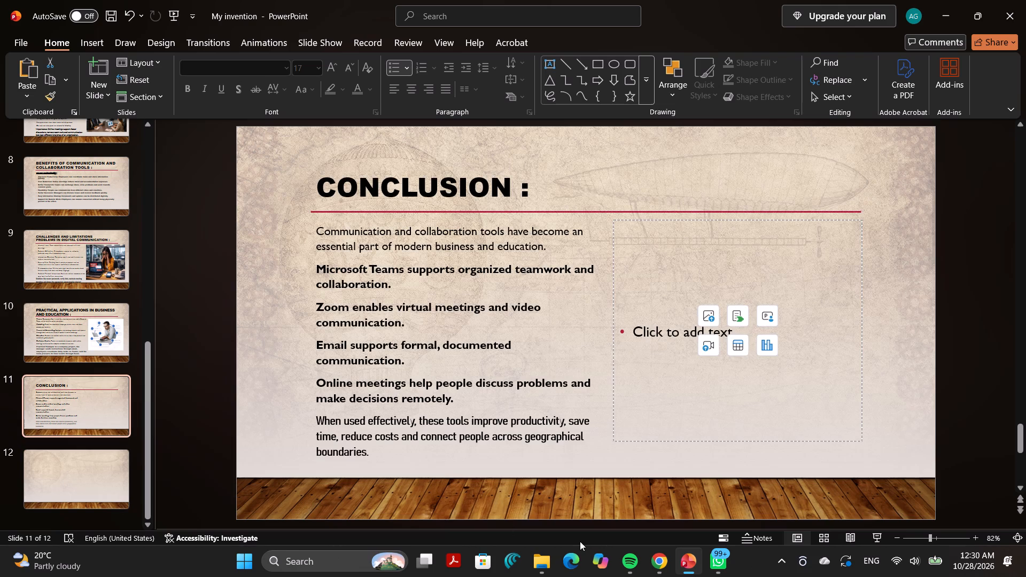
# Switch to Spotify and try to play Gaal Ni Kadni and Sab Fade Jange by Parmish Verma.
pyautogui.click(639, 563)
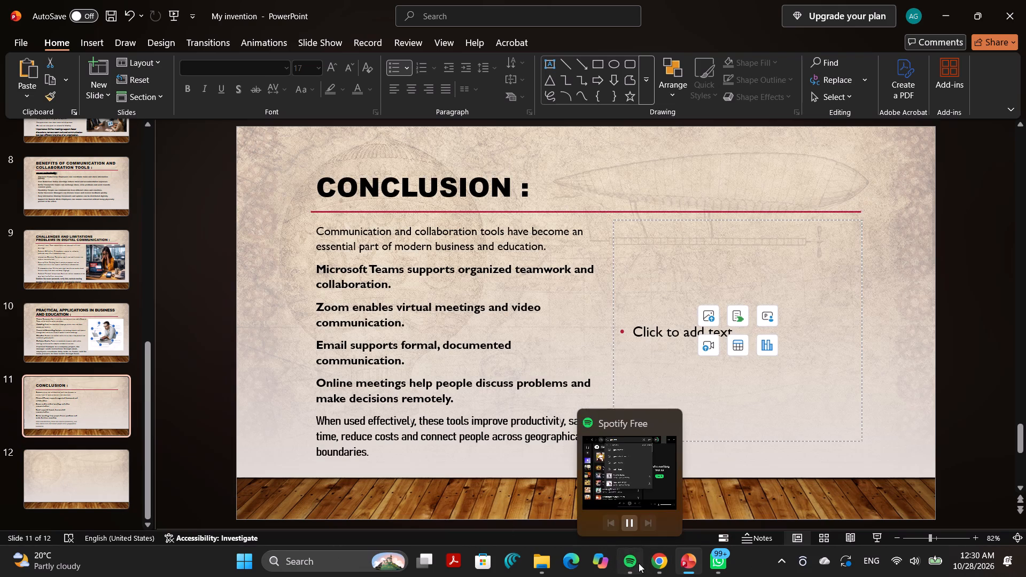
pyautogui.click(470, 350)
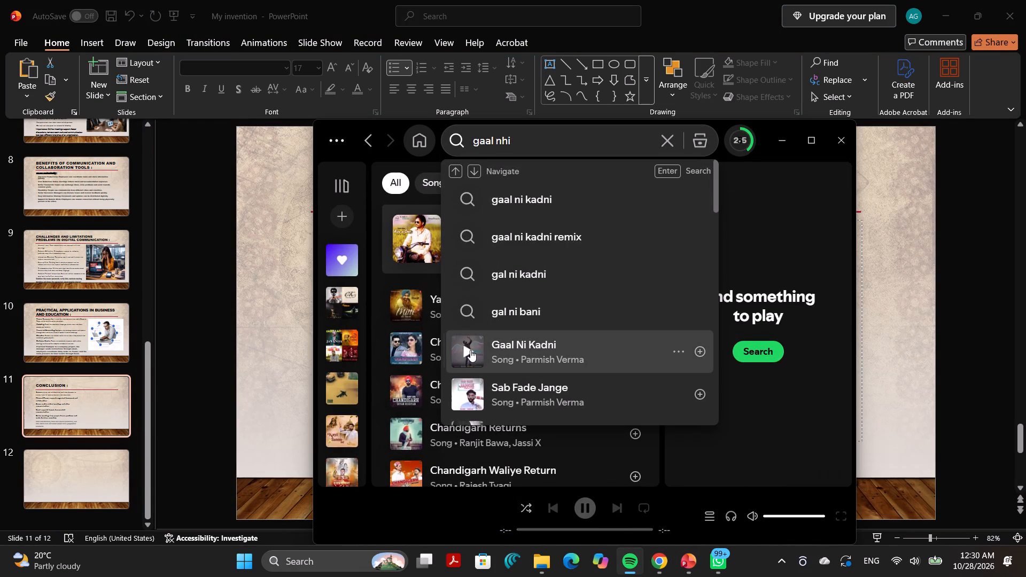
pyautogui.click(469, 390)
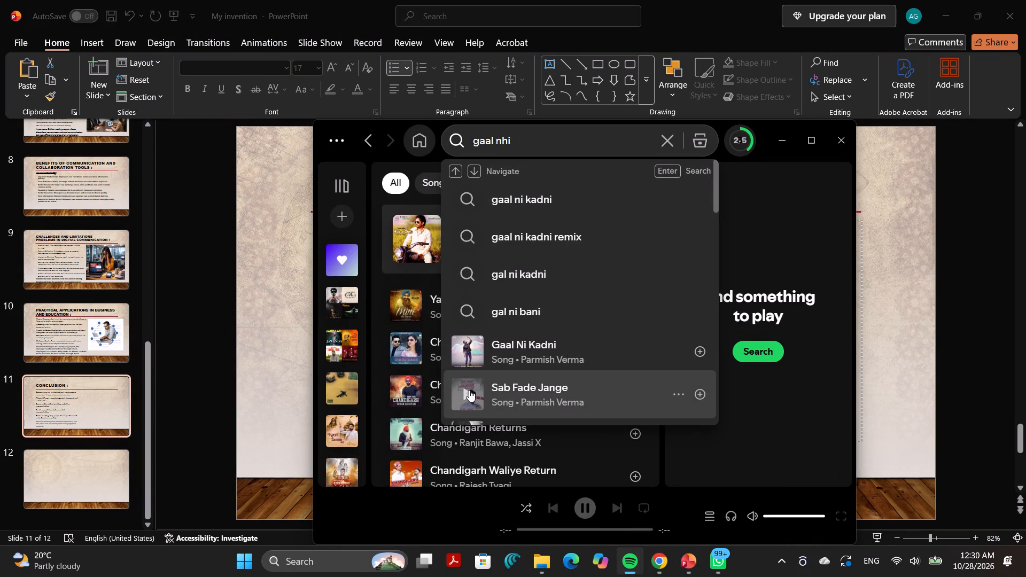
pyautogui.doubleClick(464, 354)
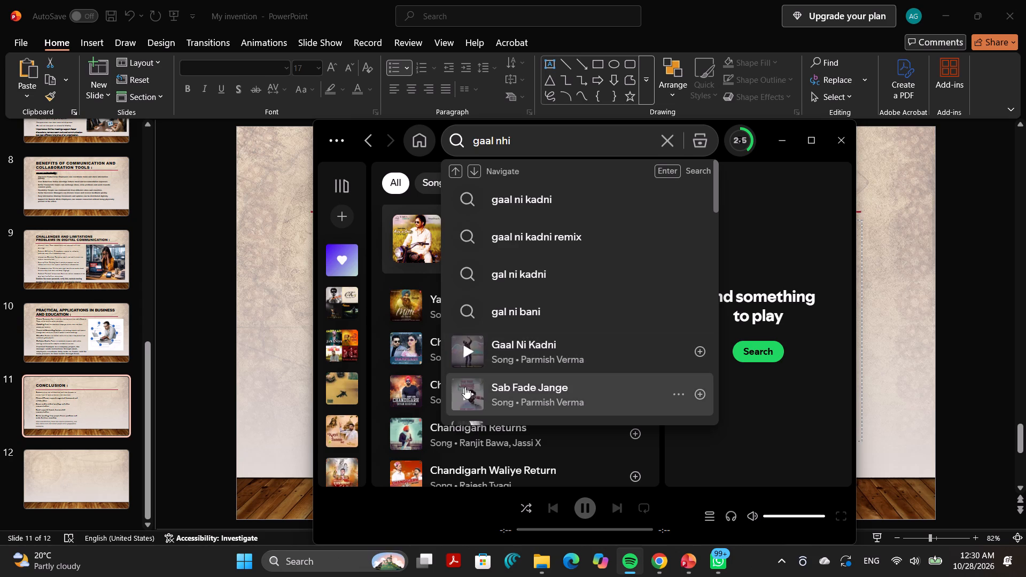
# Clear the Spotify search and search again for "gaal".
pyautogui.click(669, 135)
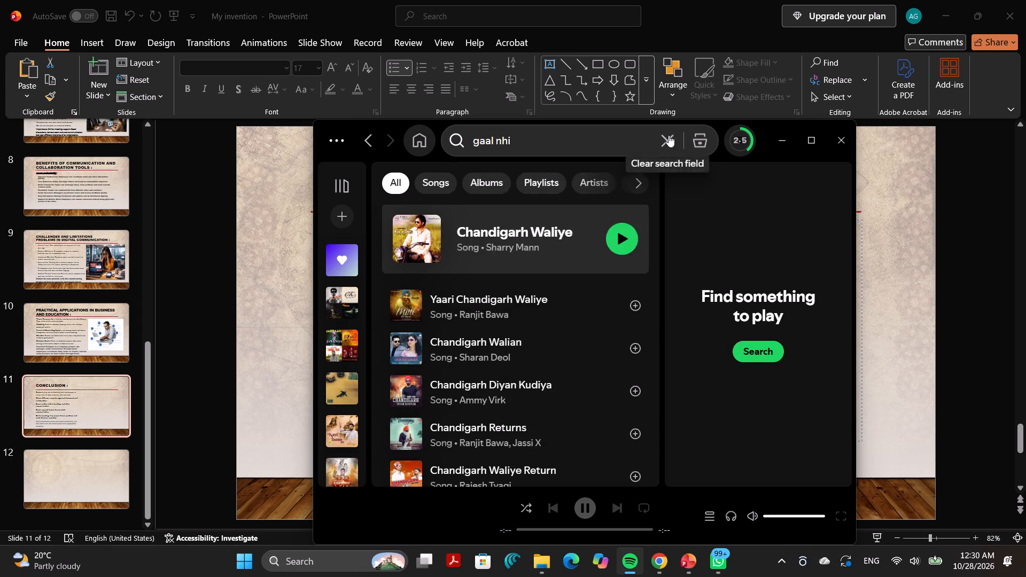
pyautogui.click(465, 207)
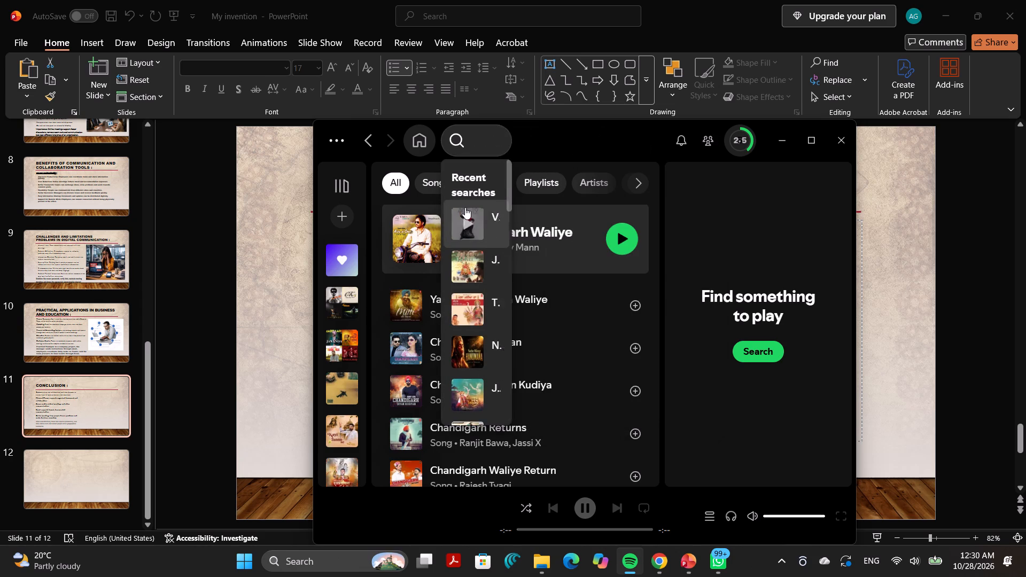
pyautogui.click(460, 144)
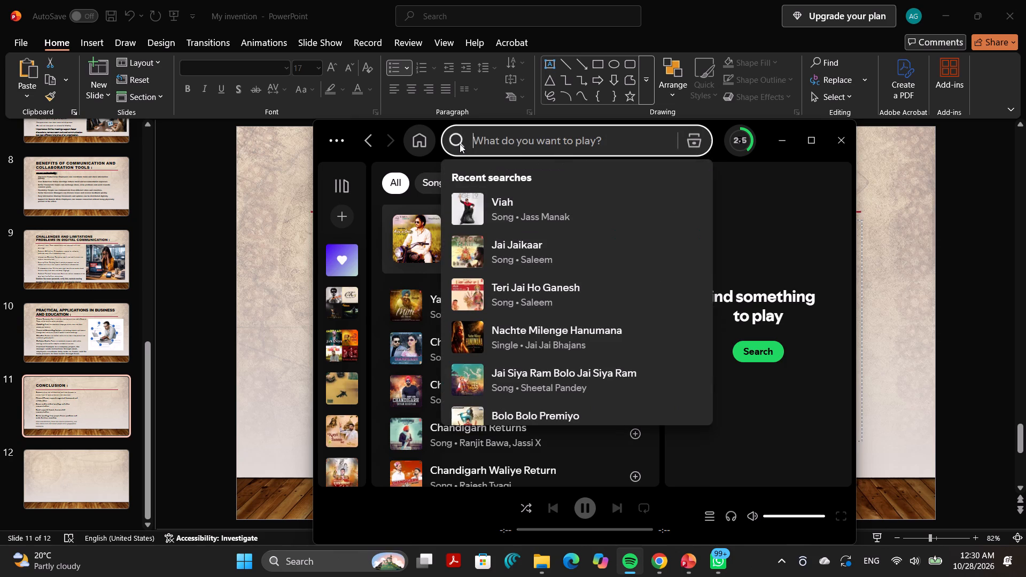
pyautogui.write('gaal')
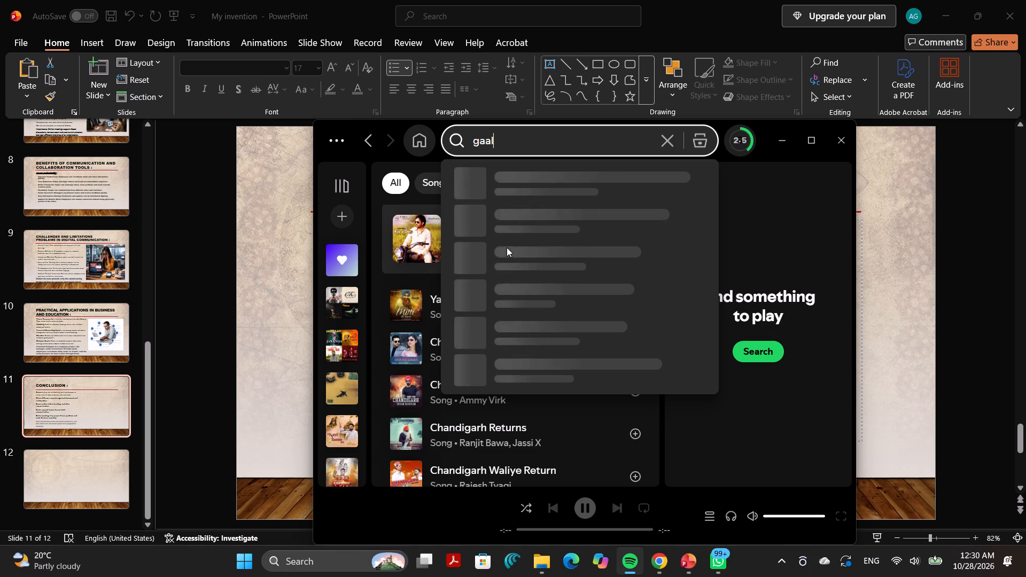
# Turn off Bluetooth in the Windows quick settings and lower the system volume all the way down.
pyautogui.click(917, 573)
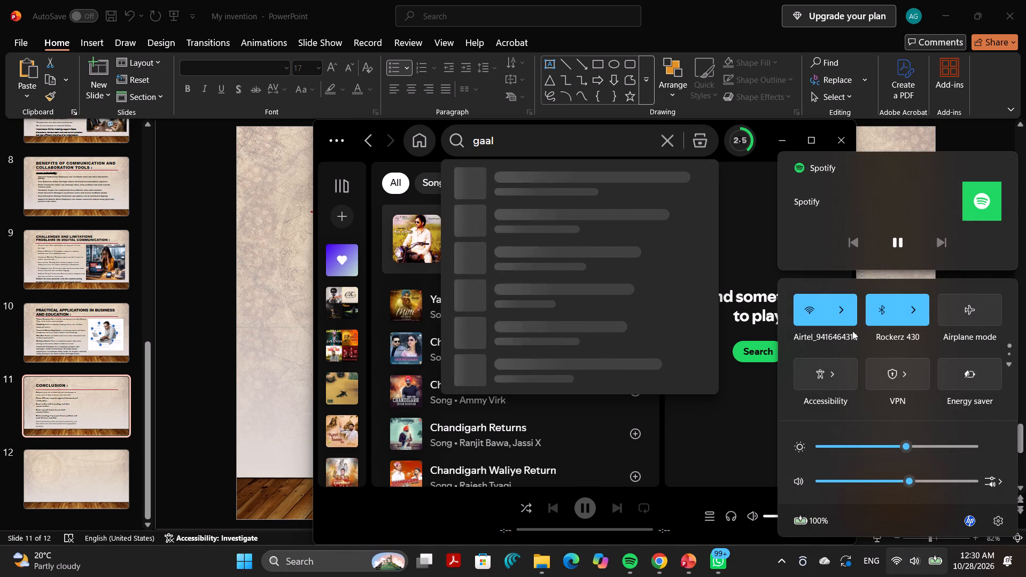
pyautogui.click(870, 317)
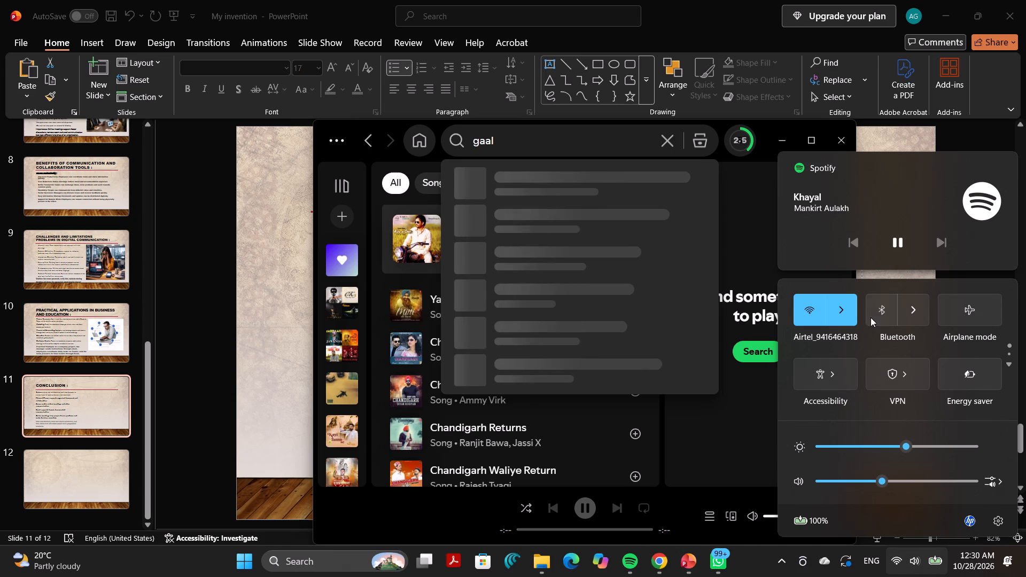
pyautogui.moveTo(880, 482); pyautogui.dragTo(806, 482)
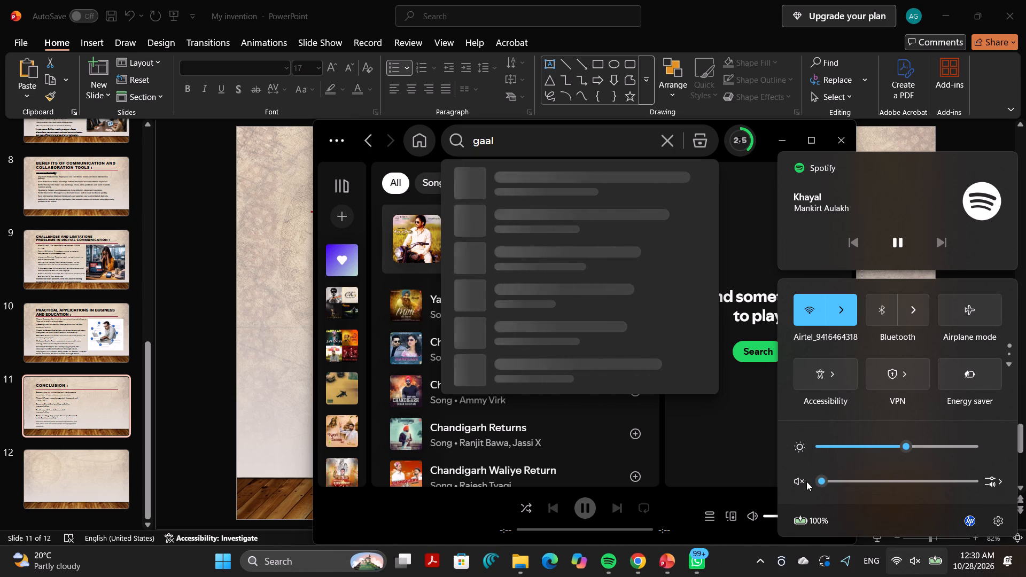
# Turn Bluetooth back on, reconnect the Rockerz 430 headset, and close the quick settings.
pyautogui.click(874, 318)
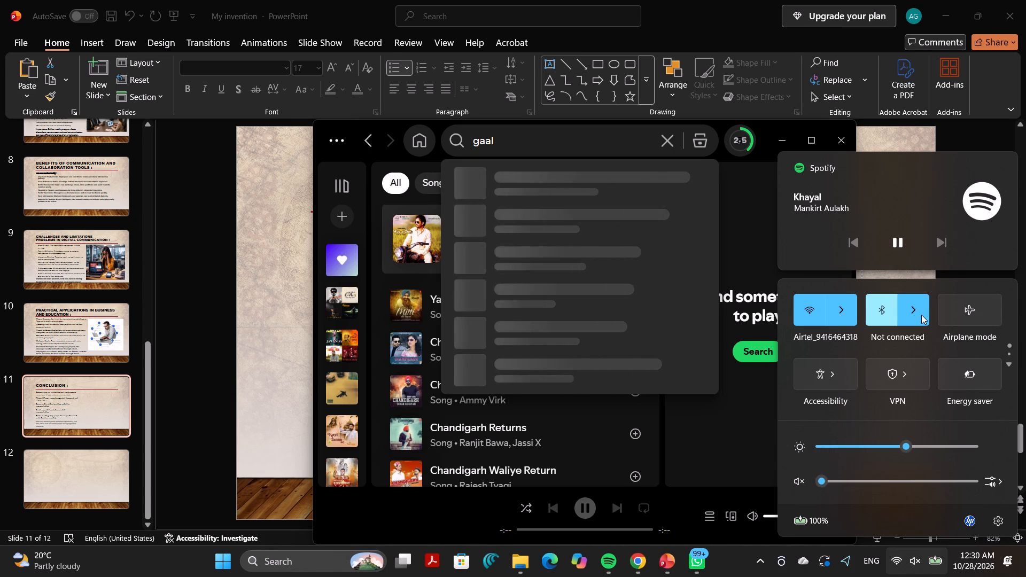
pyautogui.click(921, 315)
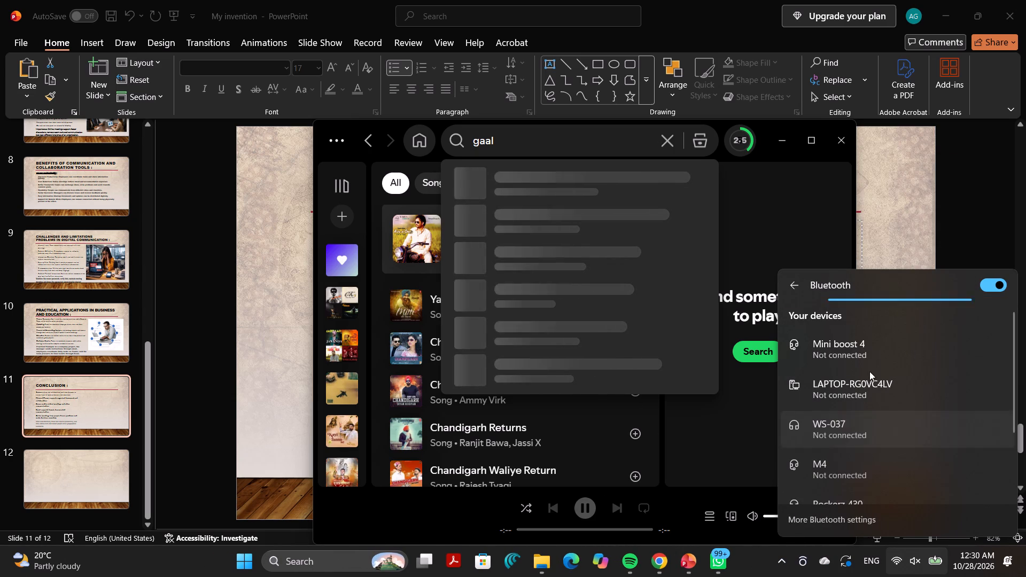
pyautogui.click(879, 497)
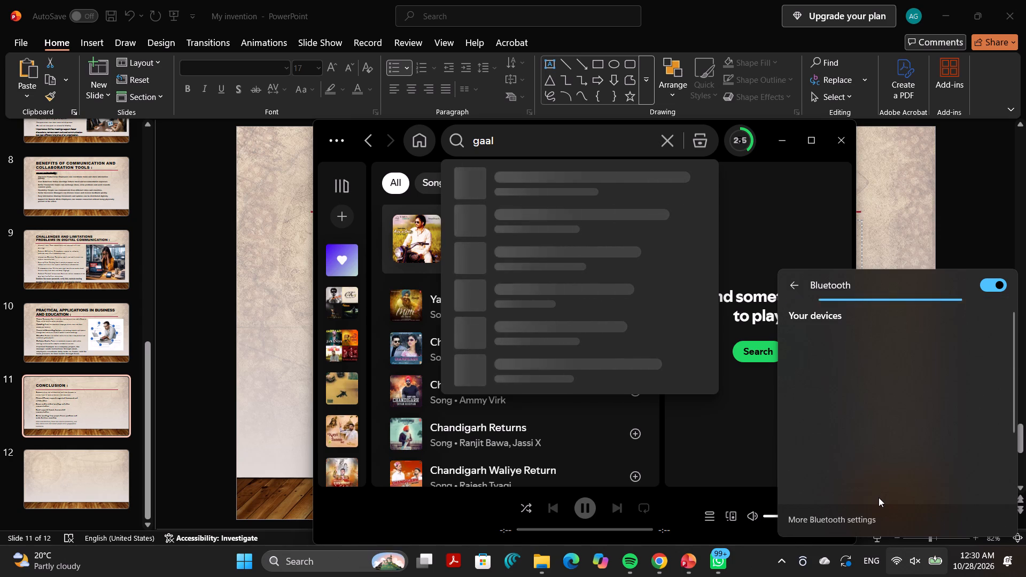
pyautogui.click(802, 284)
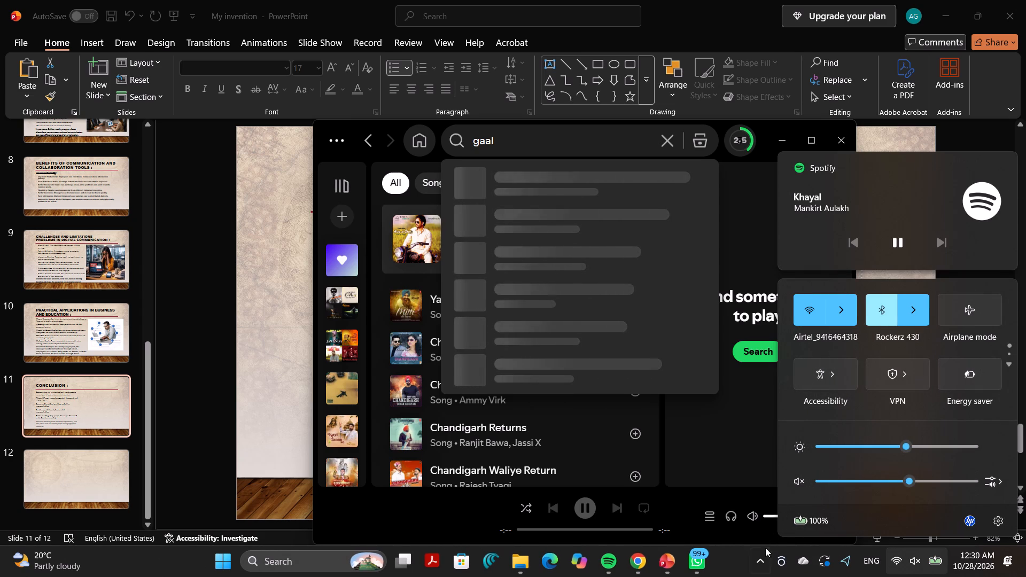
pyautogui.click(734, 564)
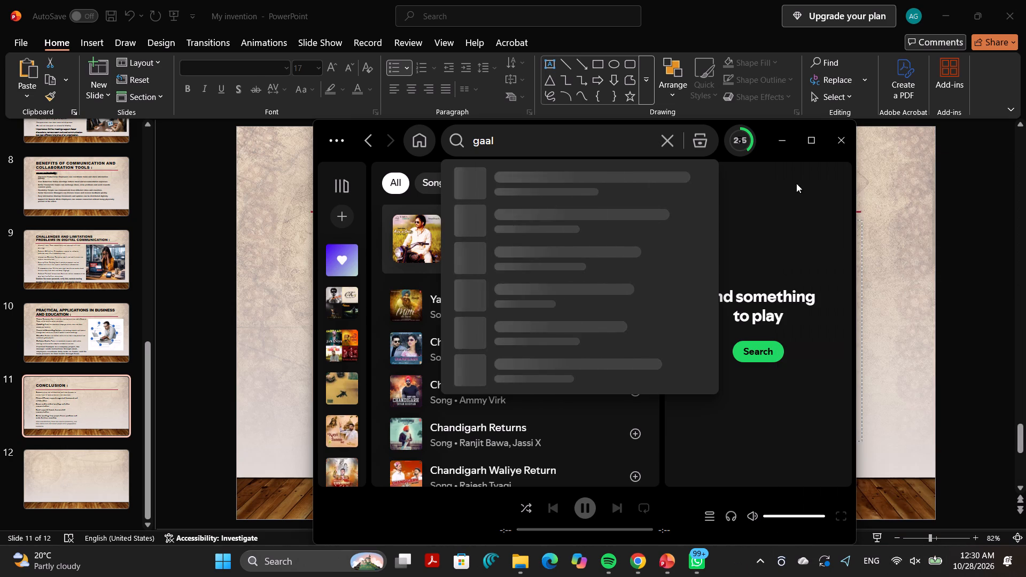
# Minimize Spotify to return to the Conclusion slide in PowerPoint.
pyautogui.click(786, 143)
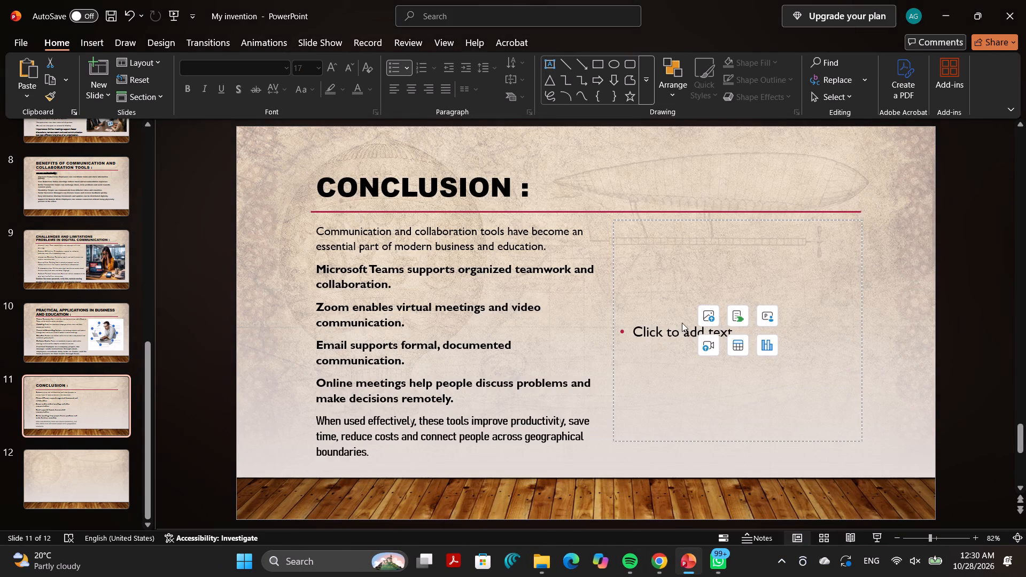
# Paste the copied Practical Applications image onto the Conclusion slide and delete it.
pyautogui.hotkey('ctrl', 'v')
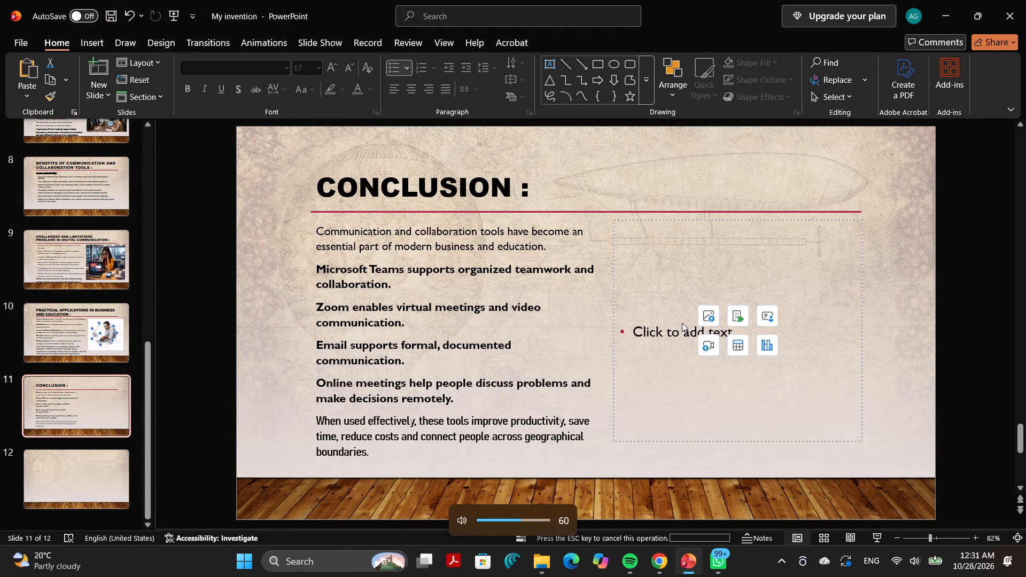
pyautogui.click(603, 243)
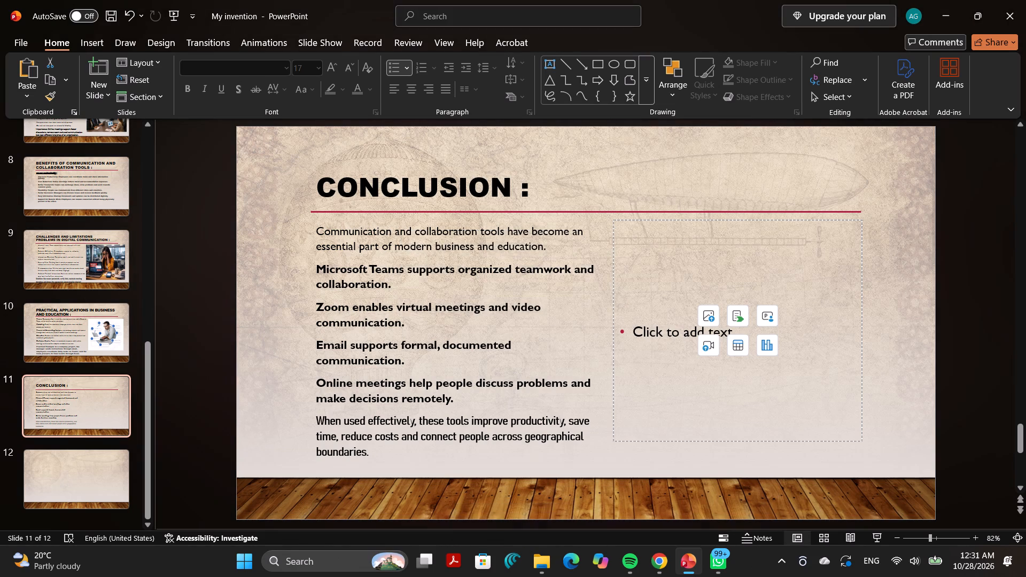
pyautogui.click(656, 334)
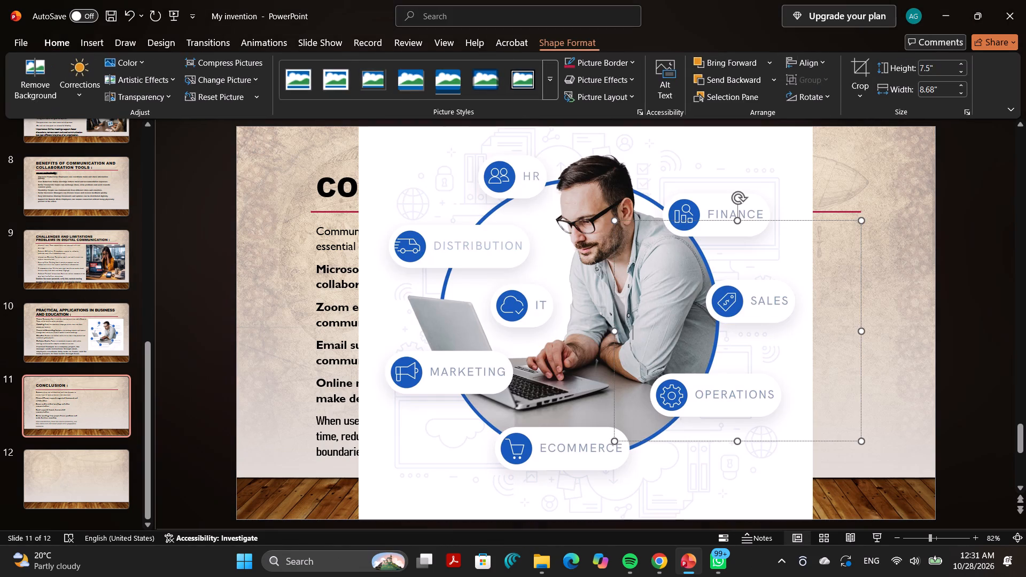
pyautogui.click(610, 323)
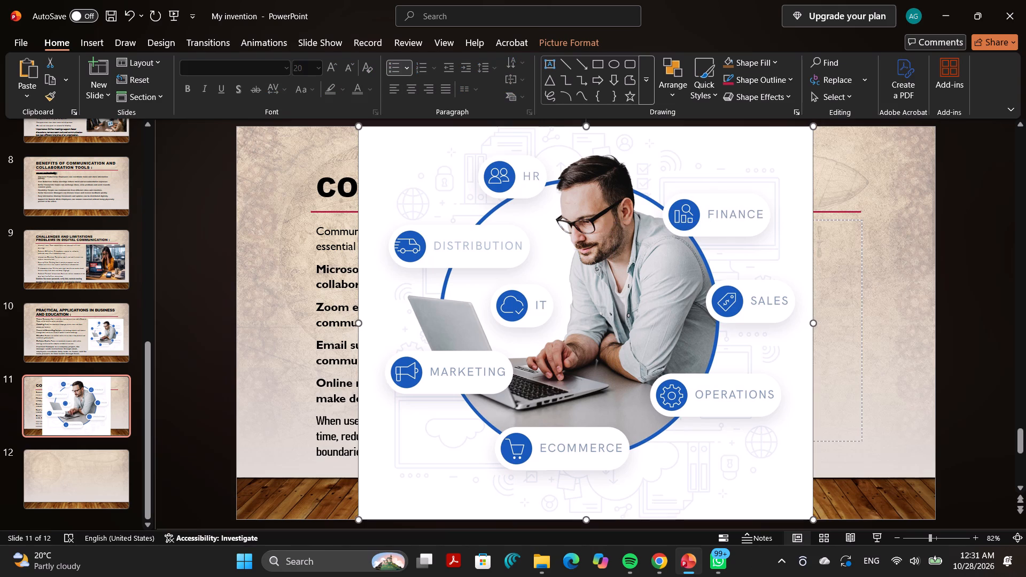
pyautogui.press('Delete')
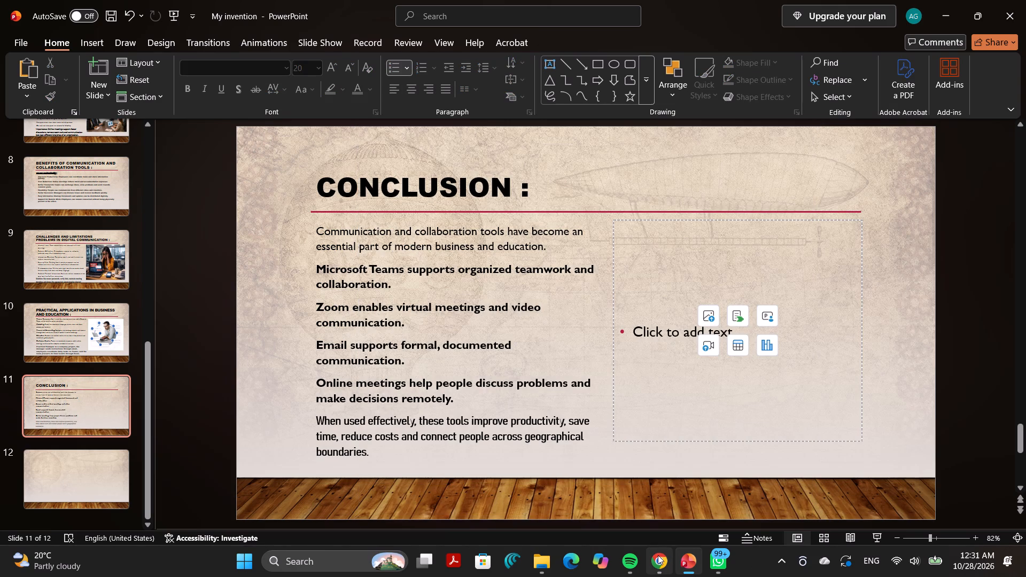
# Copy the full-size "Slide 10 — Conclusion / Thank You" image from the ChatGPT conversation in Chrome.
pyautogui.click(658, 555)
pyautogui.click(792, 393)
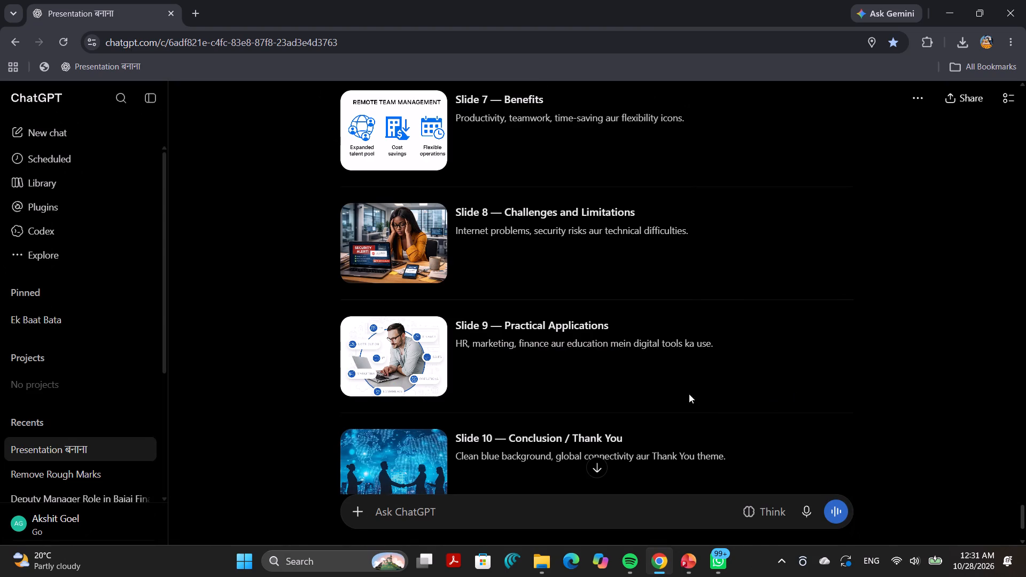
pyautogui.scroll(-3, 566, 385)
pyautogui.click(415, 345)
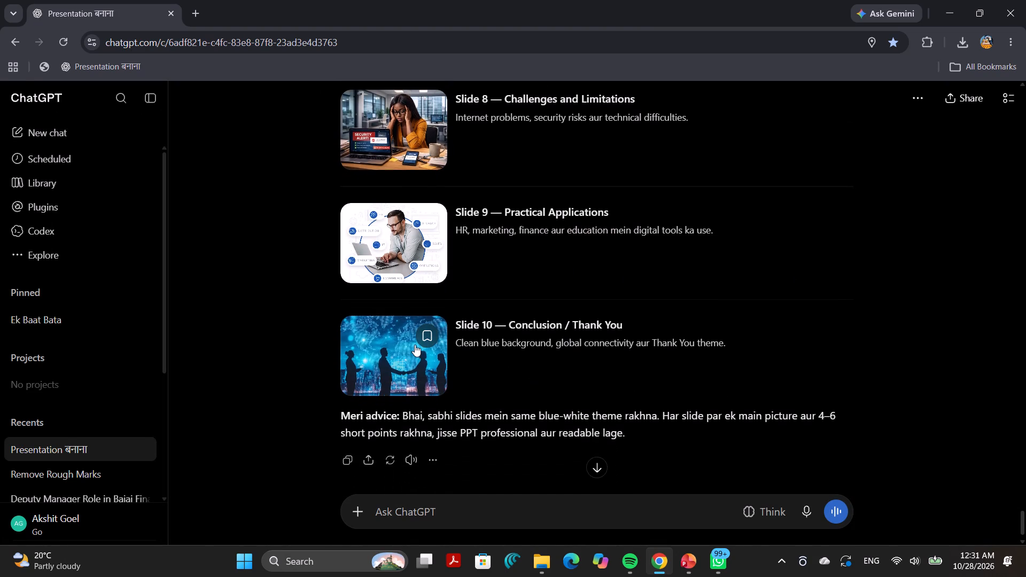
pyautogui.rightClick(459, 344)
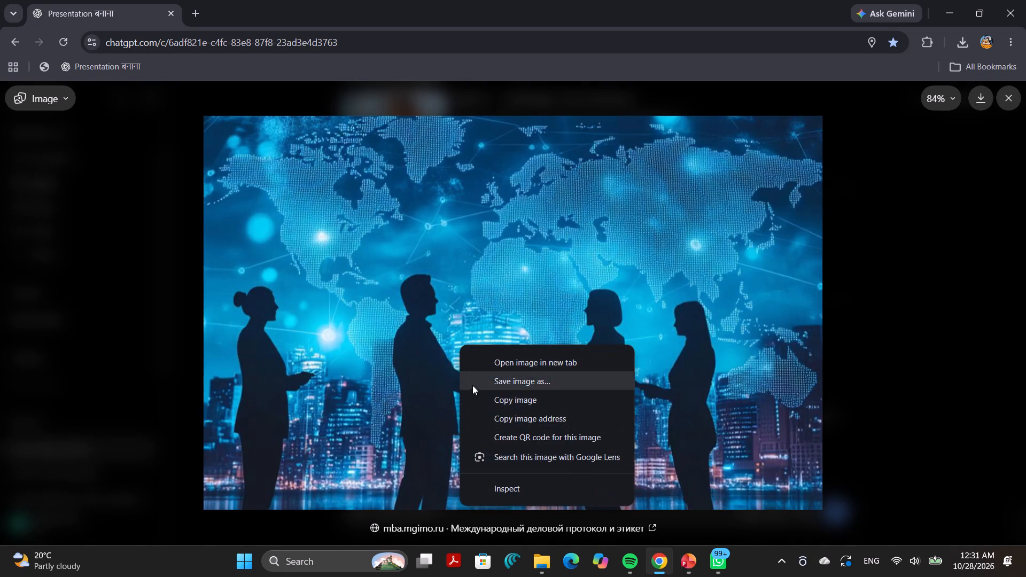
pyautogui.click(477, 393)
# Switch to PowerPoint and paste the copied image into the empty content placeholder on the Conclusion slide.
pyautogui.click(694, 575)
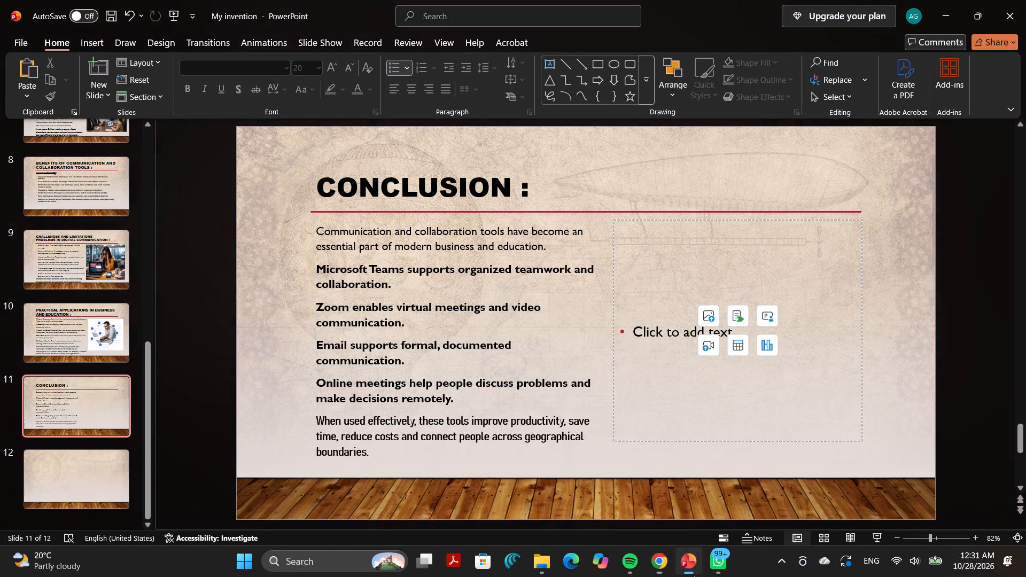
pyautogui.click(712, 416)
pyautogui.hotkey('ctrl', 'v')
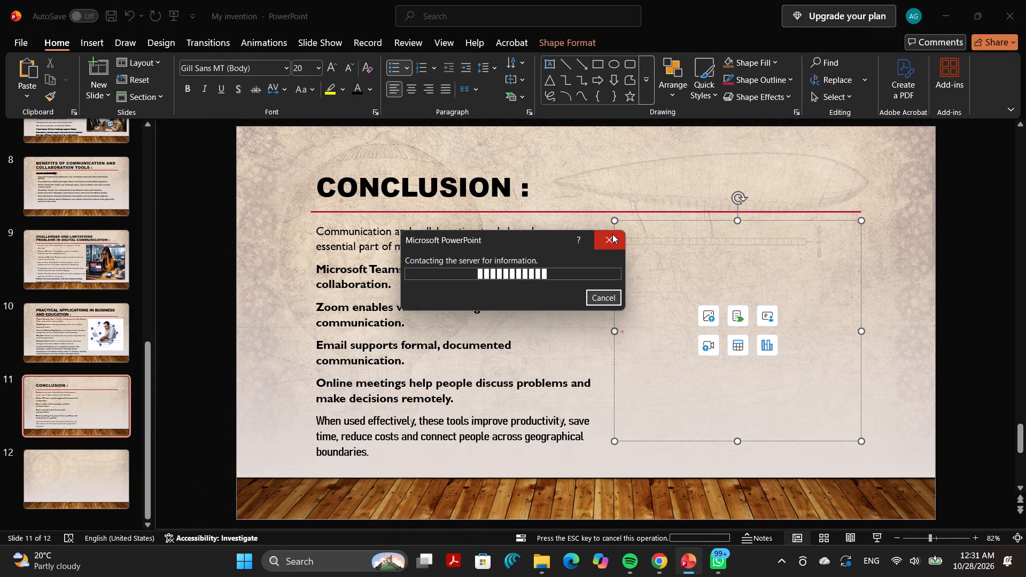
pyautogui.click(612, 234)
# Move and stretch the handshake image on the Conclusion slide to about 3.92" high and 5.29" wide beside the text.
pyautogui.moveTo(739, 252); pyautogui.dragTo(740, 237)
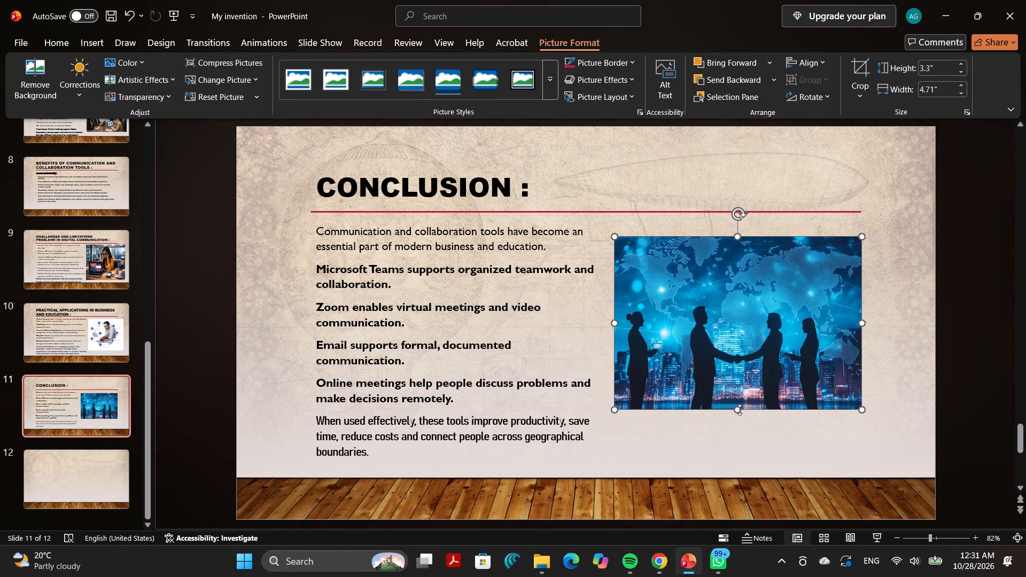
pyautogui.moveTo(740, 411); pyautogui.dragTo(742, 442)
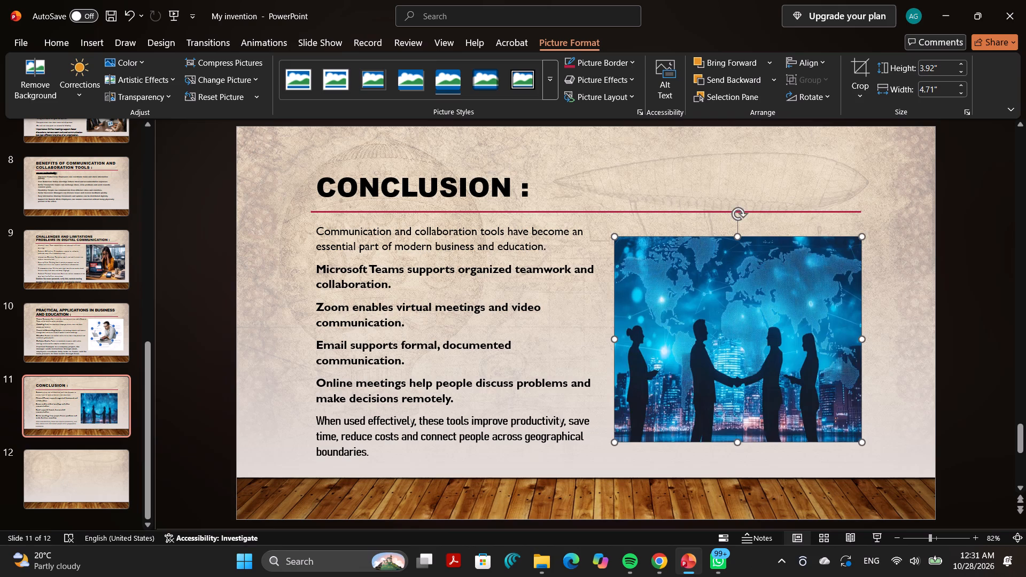
pyautogui.moveTo(864, 341); pyautogui.dragTo(887, 339)
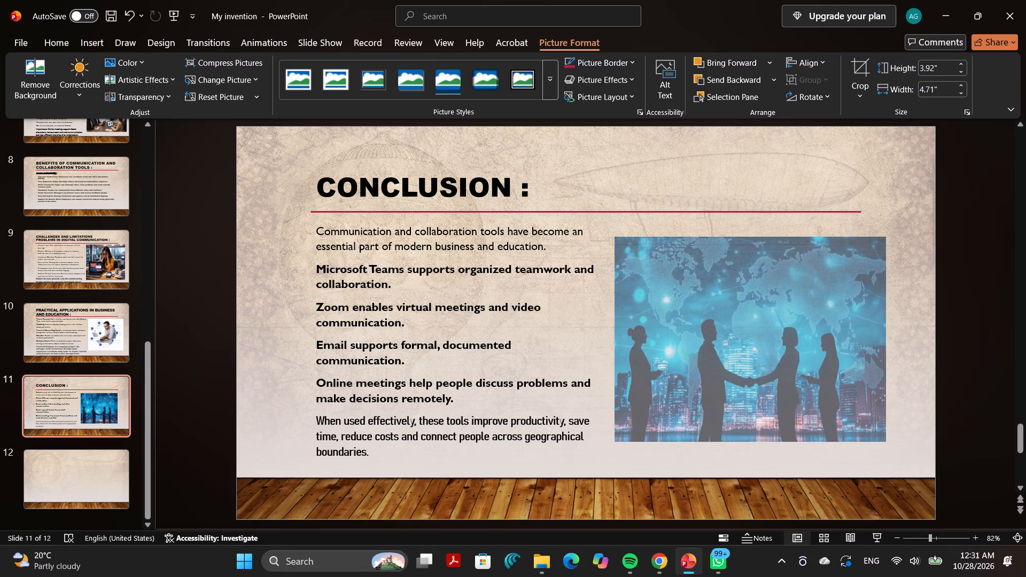
pyautogui.moveTo(887, 339); pyautogui.dragTo(891, 338)
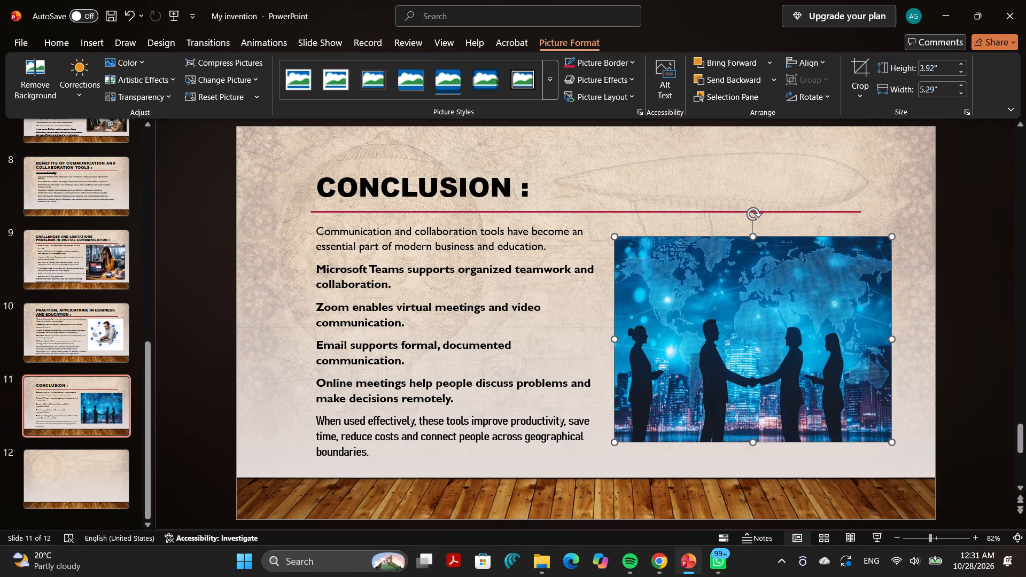
pyautogui.click(283, 272)
# Go to blank slide 12, switch to Chrome, and search Google in the new tab for "thank you poster based on commuication bg".
pyautogui.click(76, 494)
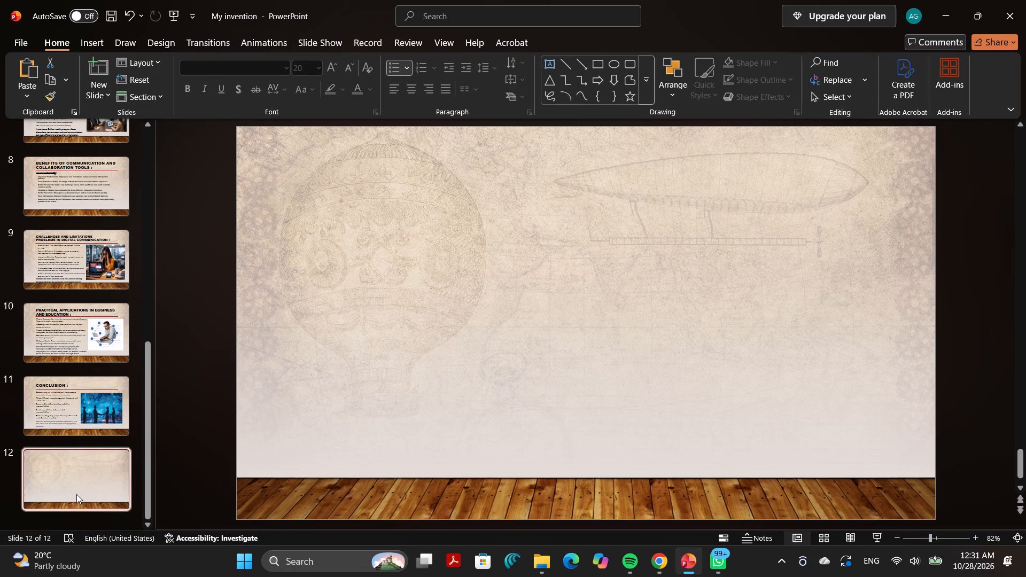
pyautogui.click(651, 562)
pyautogui.click(191, 19)
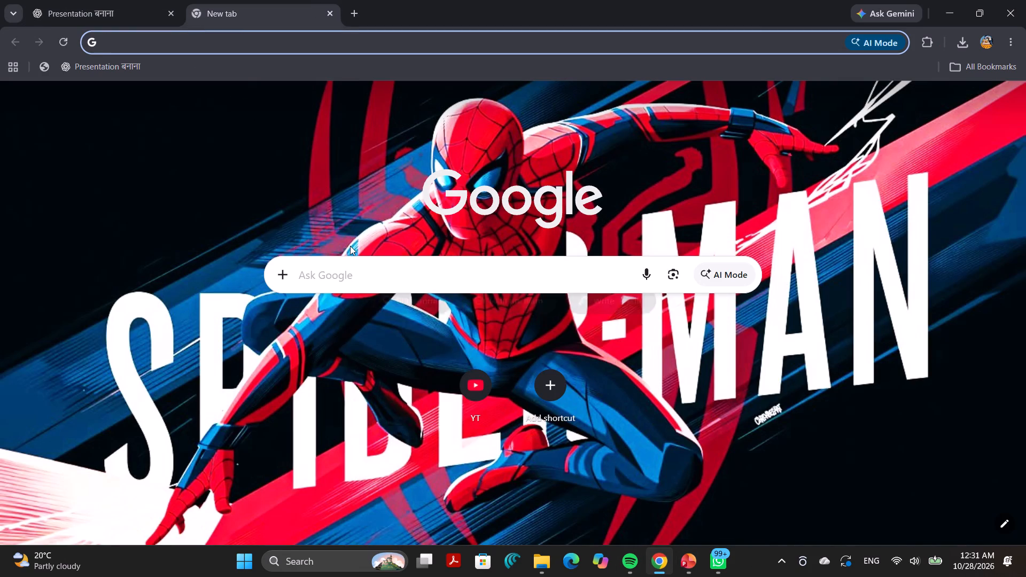
pyautogui.click(353, 262)
pyautogui.write('thank you')
pyautogui.press('space')
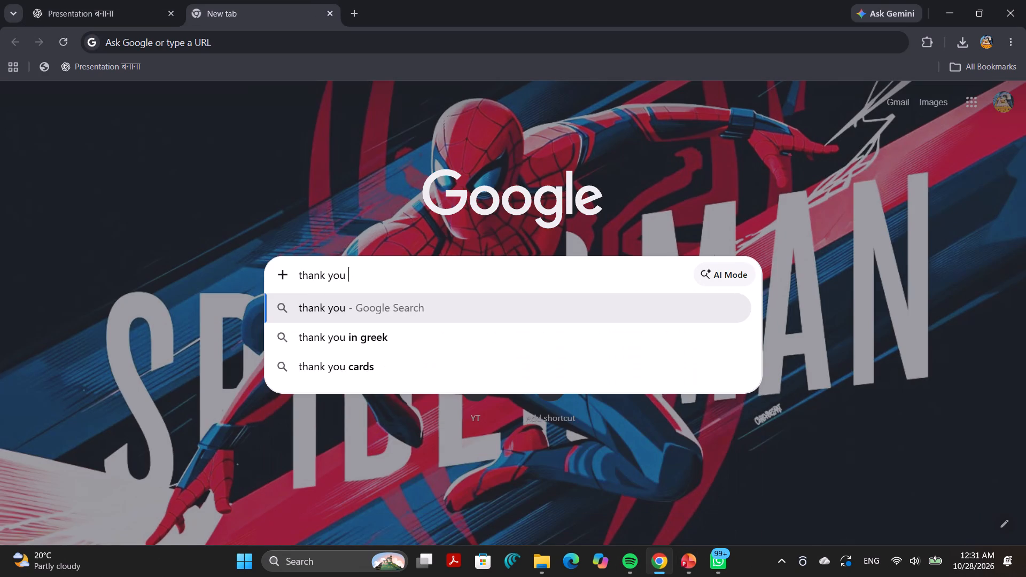
pyautogui.write('poster')
pyautogui.press('space')
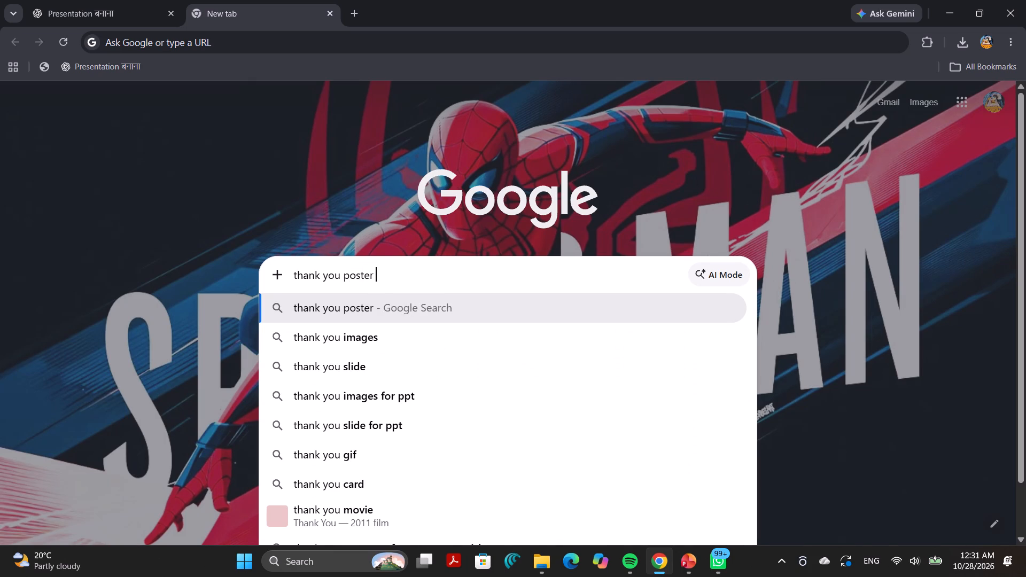
pyautogui.write('based on commuication bg')
pyautogui.press('space')
pyautogui.press('Return')
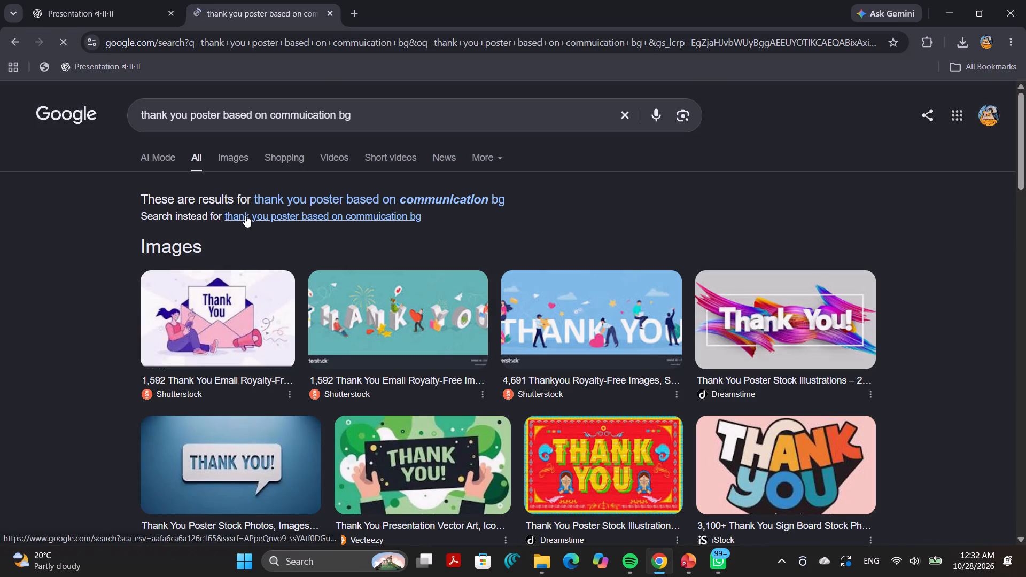
# Show only the image results and look through them for a suitable thank-you picture.
pyautogui.click(234, 150)
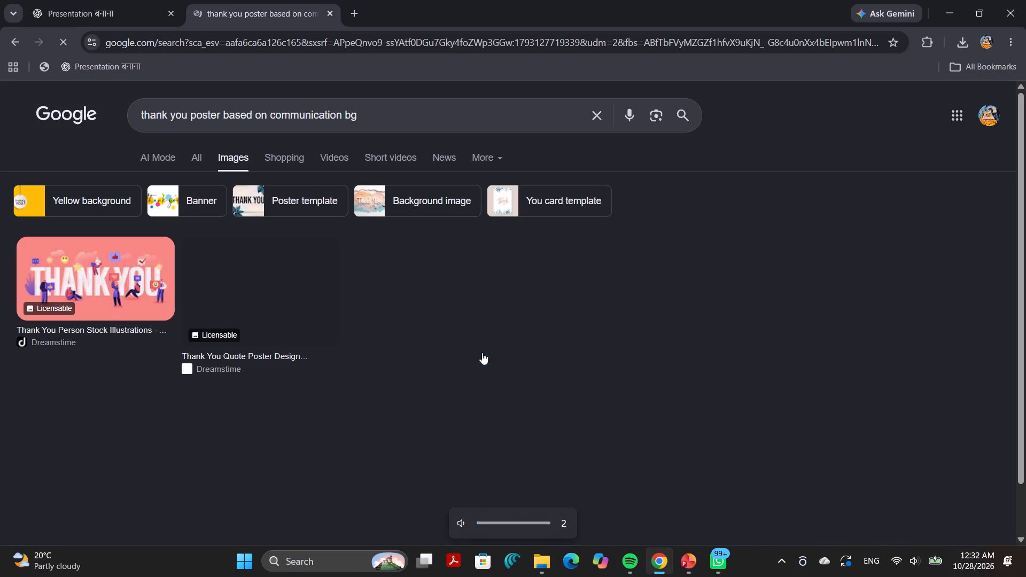
pyautogui.scroll(-4, 248, 326)
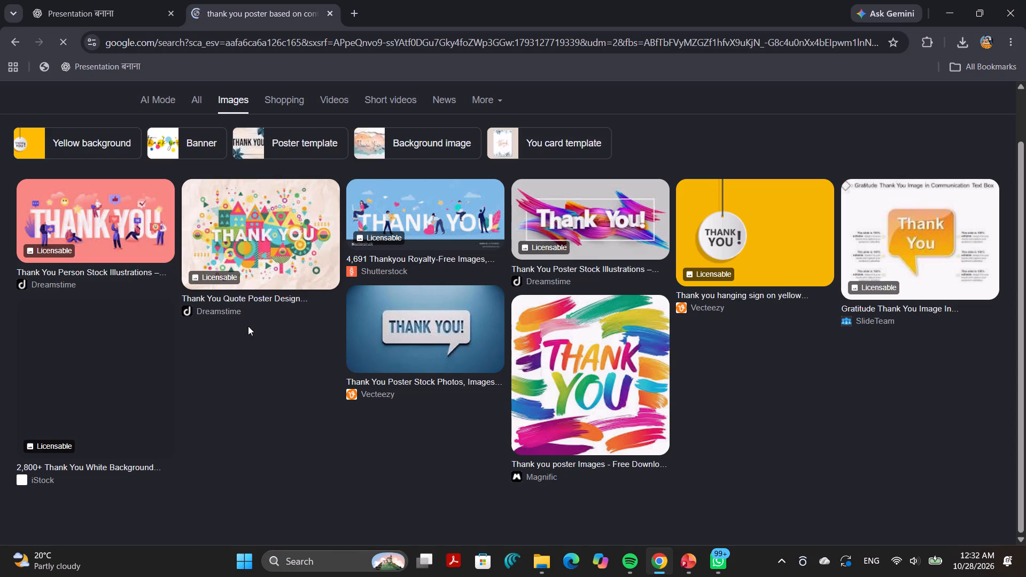
pyautogui.scroll(-1, 308, 370)
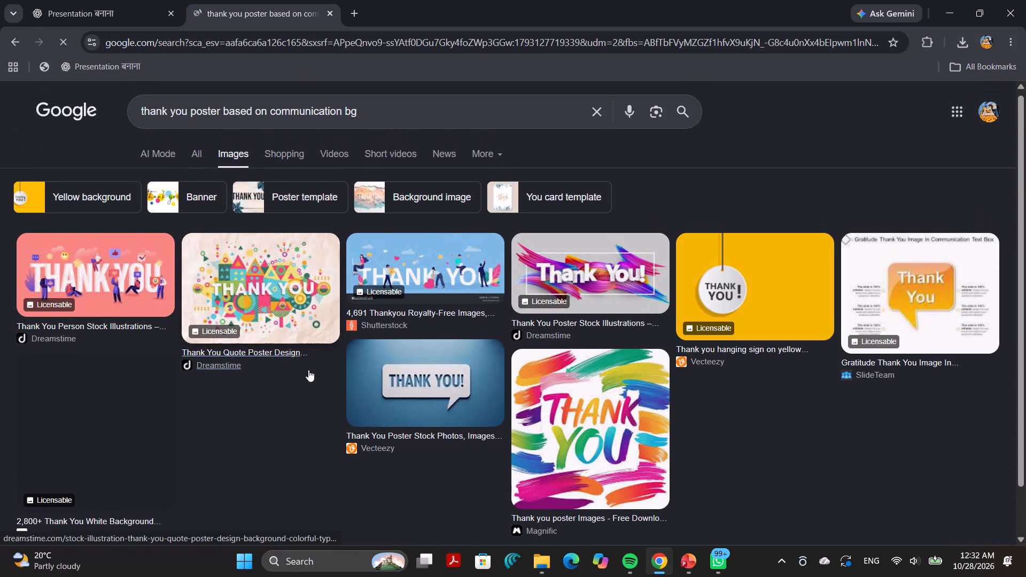
pyautogui.scroll(-7, 308, 370)
pyautogui.scroll(5, 308, 370)
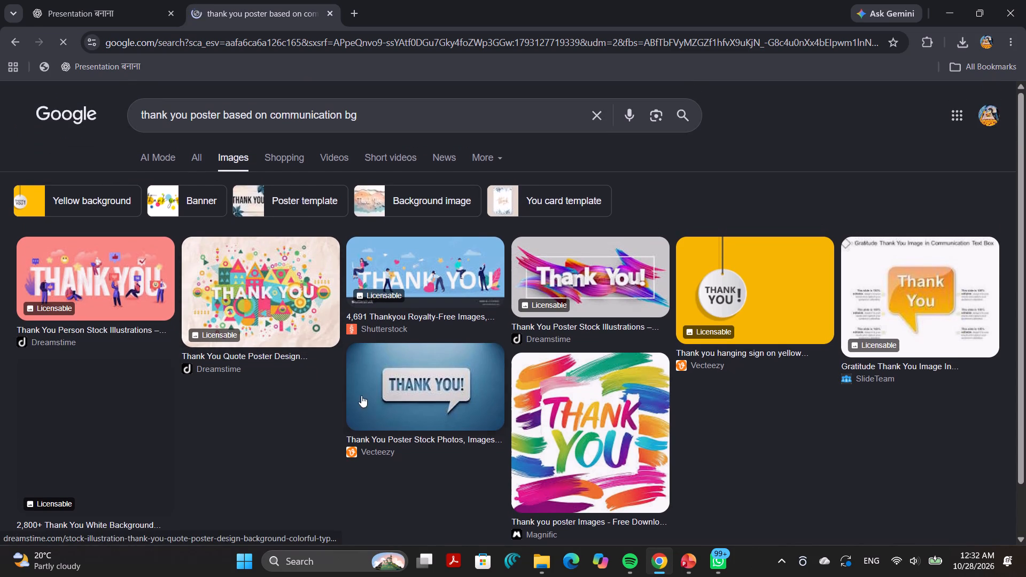
pyautogui.scroll(-7, 380, 410)
pyautogui.scroll(3, 380, 410)
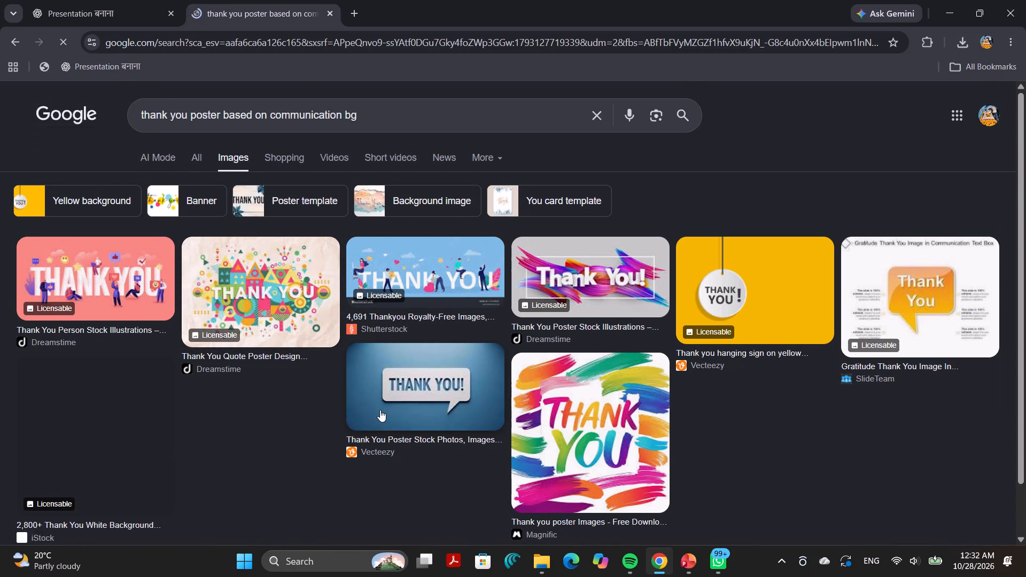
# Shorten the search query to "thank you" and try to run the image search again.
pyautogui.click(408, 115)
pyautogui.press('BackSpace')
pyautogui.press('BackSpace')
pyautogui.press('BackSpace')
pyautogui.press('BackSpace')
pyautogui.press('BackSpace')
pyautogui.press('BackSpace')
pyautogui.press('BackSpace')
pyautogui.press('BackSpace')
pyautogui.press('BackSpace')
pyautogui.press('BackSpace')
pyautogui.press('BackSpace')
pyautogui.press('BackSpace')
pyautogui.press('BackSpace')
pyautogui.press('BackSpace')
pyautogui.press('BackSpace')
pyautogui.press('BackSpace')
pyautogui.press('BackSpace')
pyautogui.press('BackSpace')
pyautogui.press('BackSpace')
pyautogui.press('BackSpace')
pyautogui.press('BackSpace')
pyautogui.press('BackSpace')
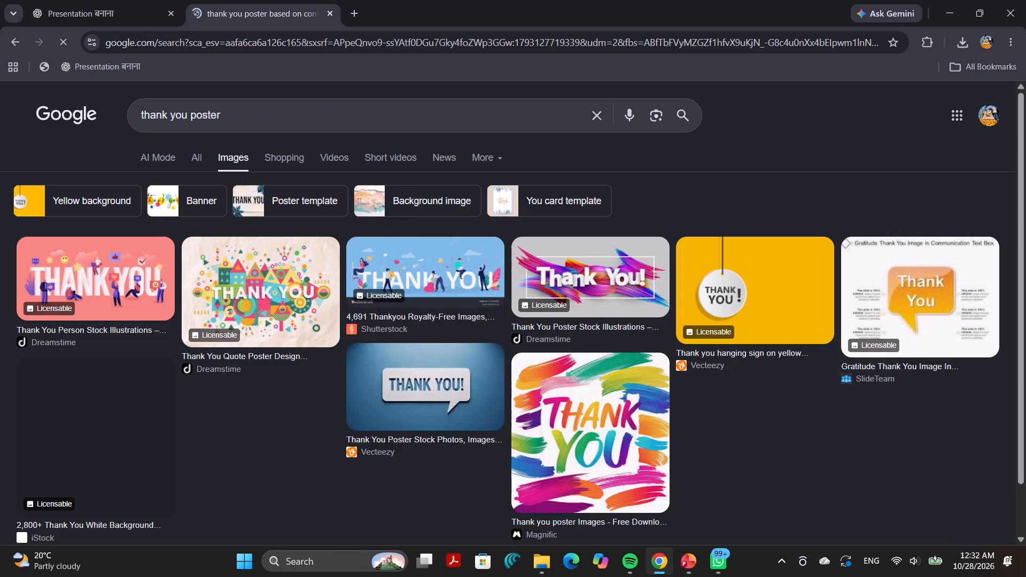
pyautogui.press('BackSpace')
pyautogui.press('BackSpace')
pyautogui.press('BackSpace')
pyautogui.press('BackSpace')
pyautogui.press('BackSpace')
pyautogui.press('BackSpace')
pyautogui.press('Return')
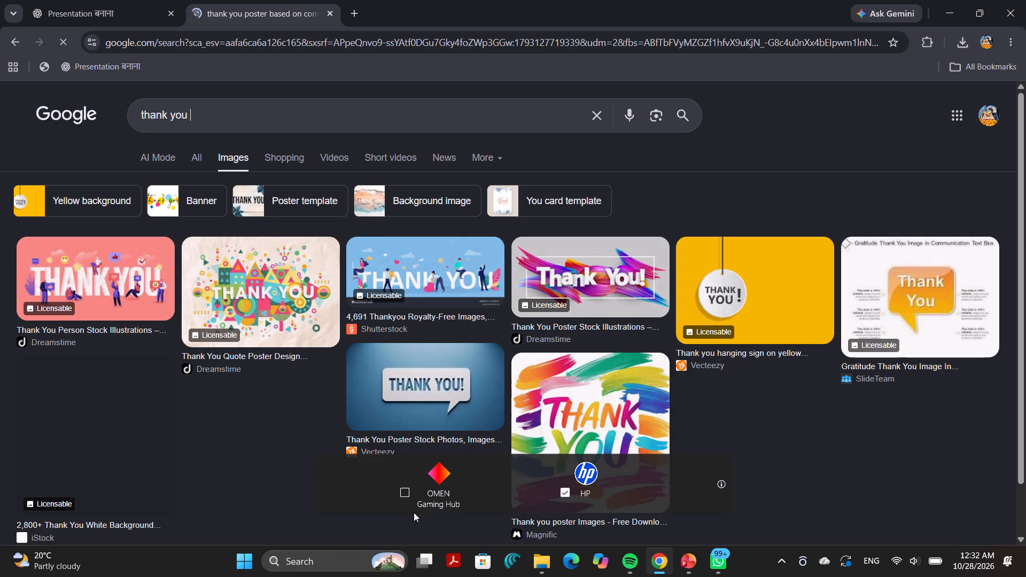
# Enable OMEN Gaming Hub alongside HP in the pop-up app selection and dismiss it.
pyautogui.click(409, 494)
pyautogui.click(246, 481)
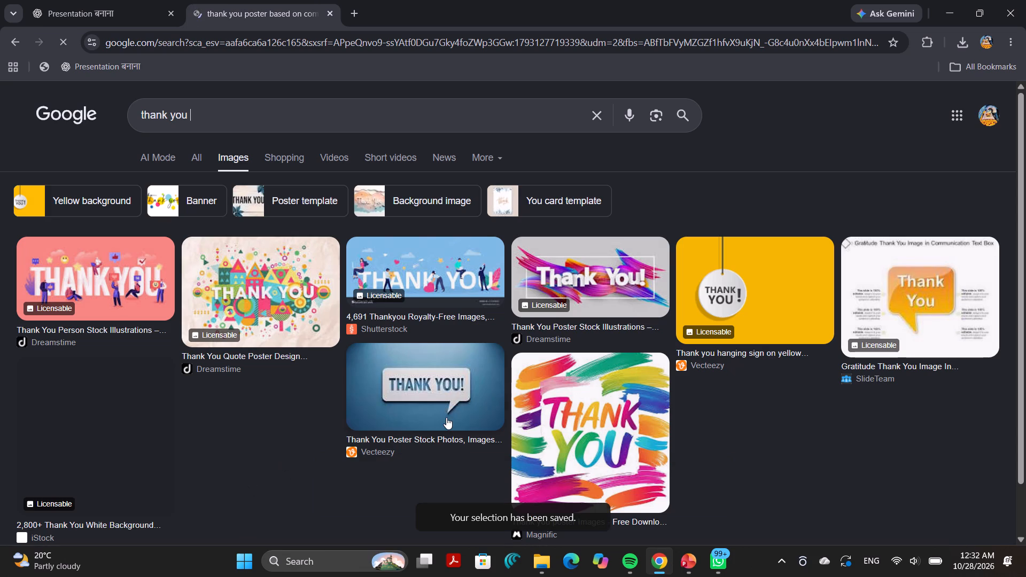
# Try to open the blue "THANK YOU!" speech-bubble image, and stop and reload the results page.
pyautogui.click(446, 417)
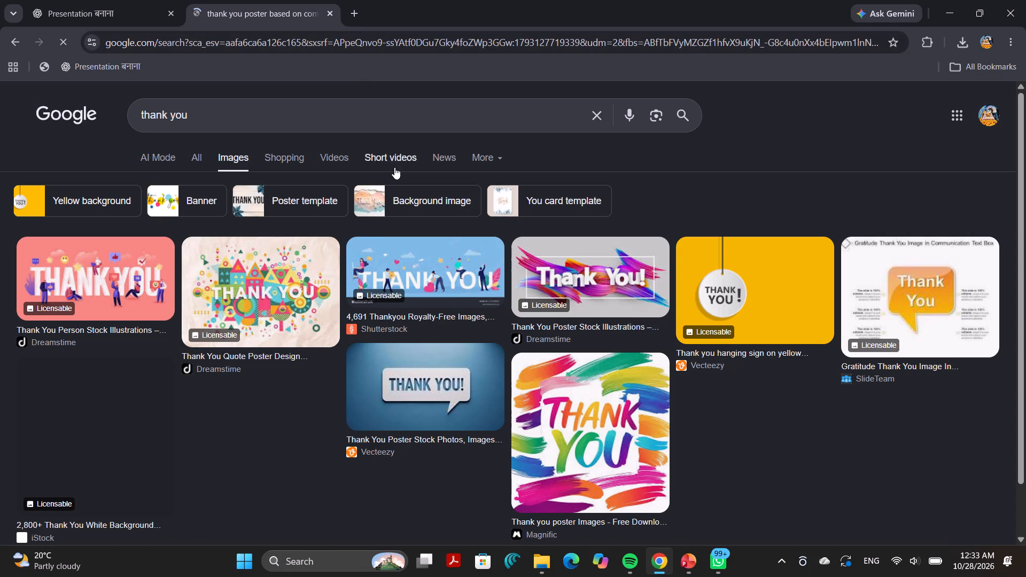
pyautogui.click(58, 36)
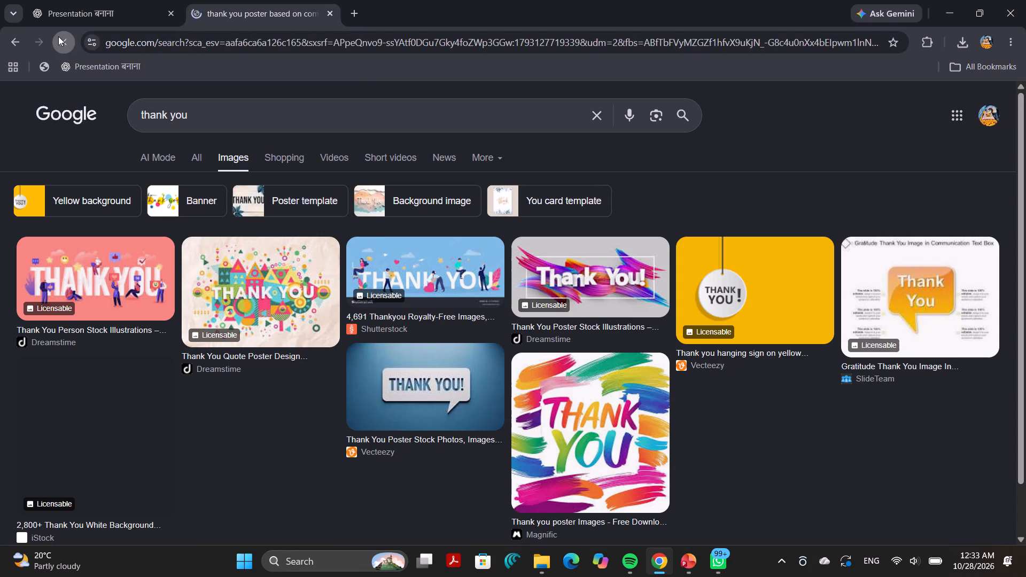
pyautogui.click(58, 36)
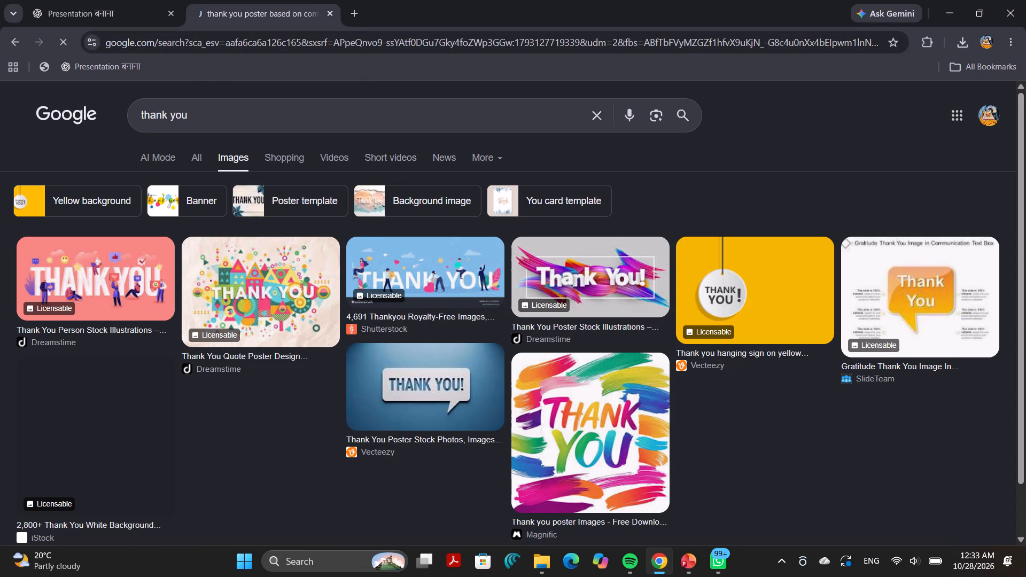
# Look through the thank-you image results for a picture that suits the closing slide.
pyautogui.click(210, 114)
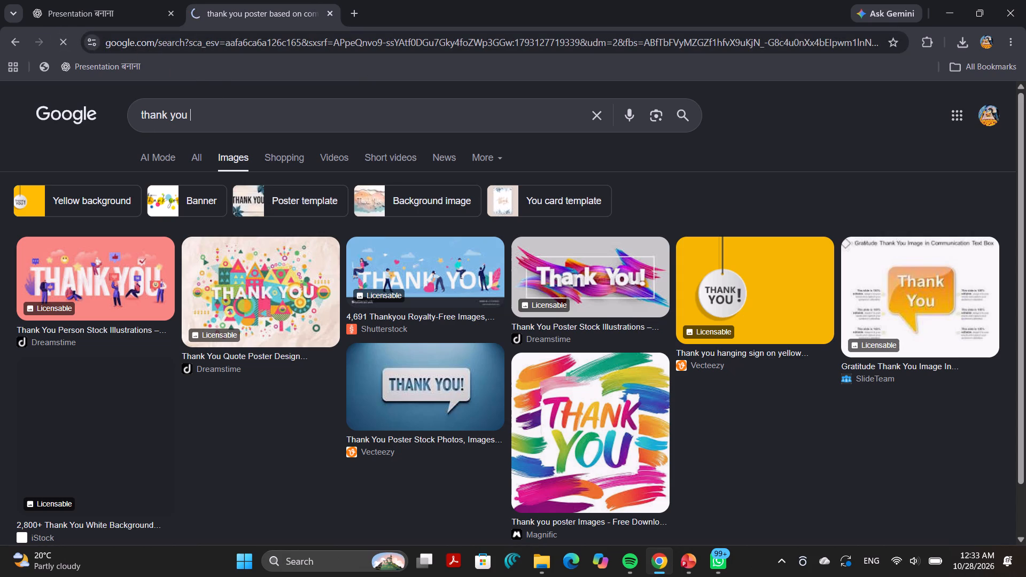
pyautogui.doubleClick(210, 114)
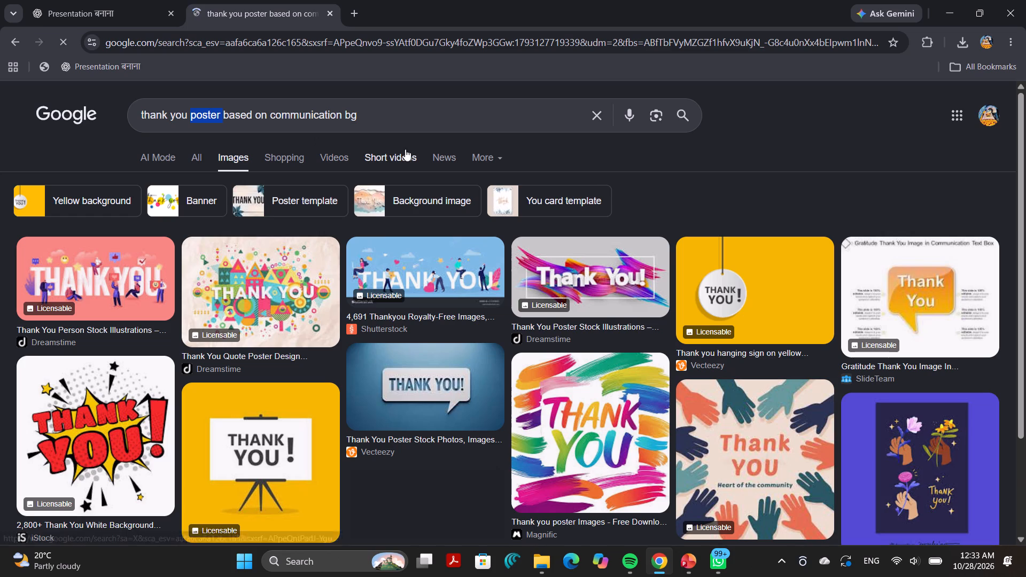
pyautogui.click(390, 114)
pyautogui.scroll(-3, 237, 310)
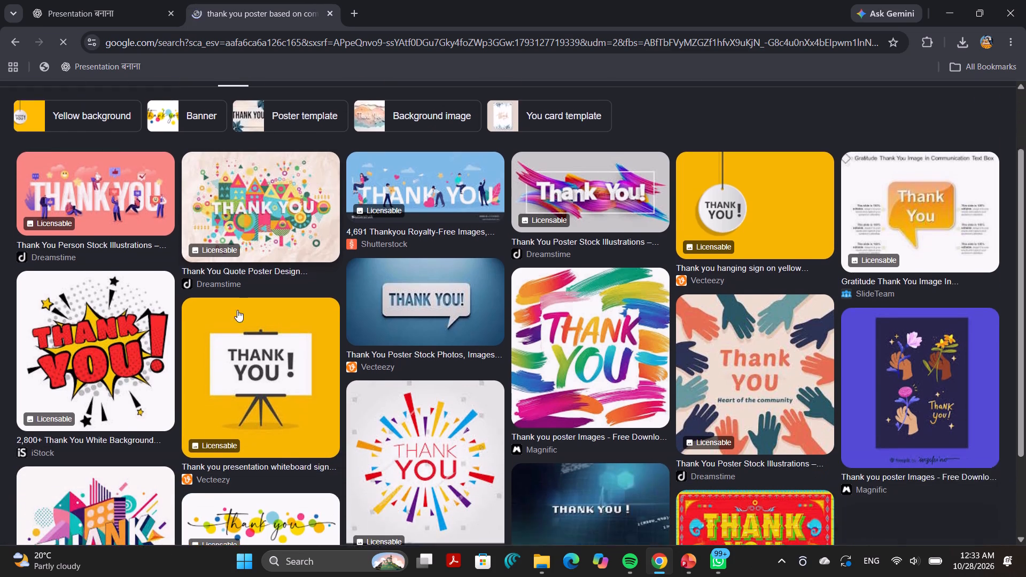
pyautogui.scroll(-3, 237, 310)
pyautogui.scroll(-1, 508, 457)
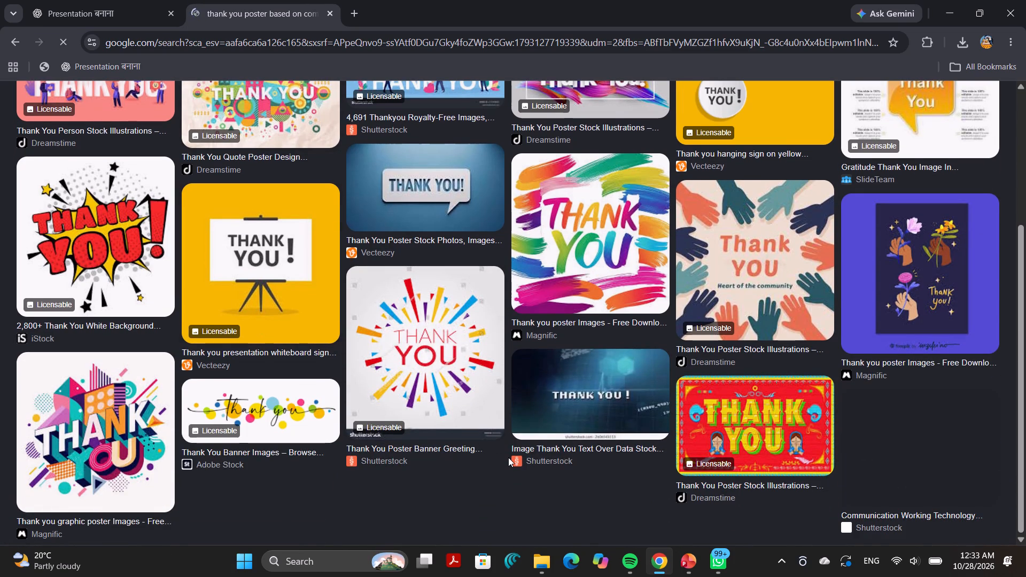
pyautogui.scroll(-1, 508, 457)
pyautogui.scroll(9, 508, 457)
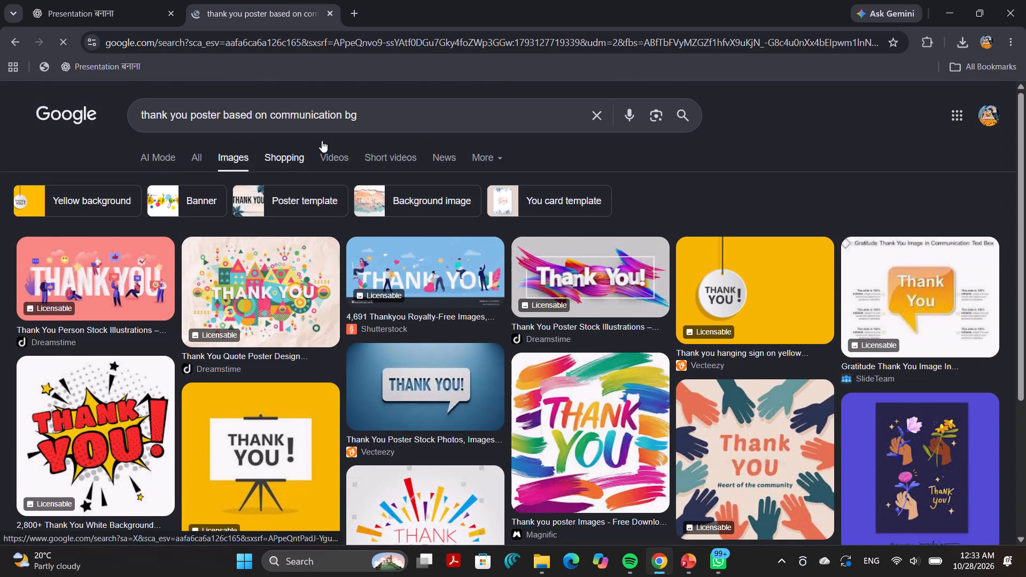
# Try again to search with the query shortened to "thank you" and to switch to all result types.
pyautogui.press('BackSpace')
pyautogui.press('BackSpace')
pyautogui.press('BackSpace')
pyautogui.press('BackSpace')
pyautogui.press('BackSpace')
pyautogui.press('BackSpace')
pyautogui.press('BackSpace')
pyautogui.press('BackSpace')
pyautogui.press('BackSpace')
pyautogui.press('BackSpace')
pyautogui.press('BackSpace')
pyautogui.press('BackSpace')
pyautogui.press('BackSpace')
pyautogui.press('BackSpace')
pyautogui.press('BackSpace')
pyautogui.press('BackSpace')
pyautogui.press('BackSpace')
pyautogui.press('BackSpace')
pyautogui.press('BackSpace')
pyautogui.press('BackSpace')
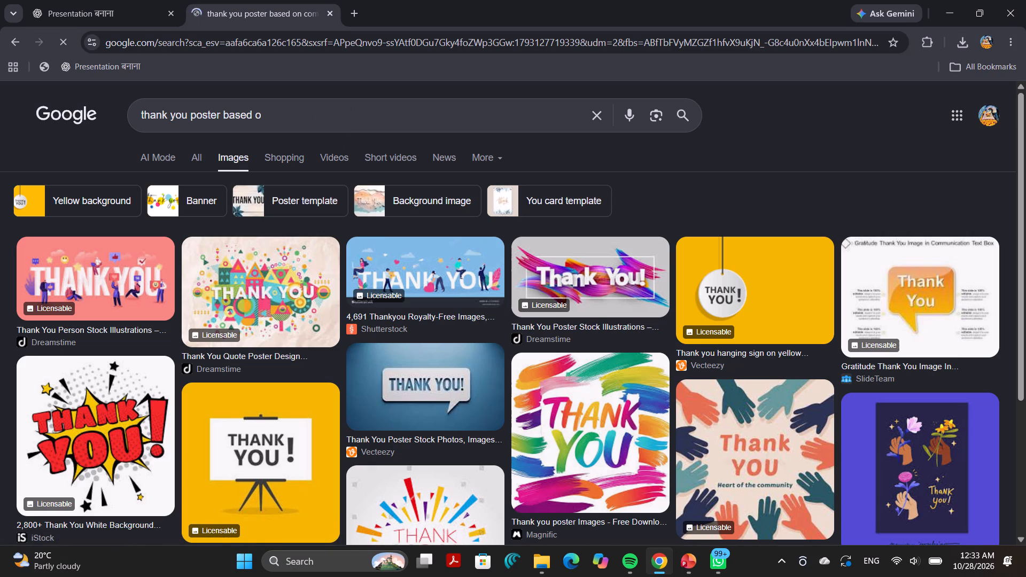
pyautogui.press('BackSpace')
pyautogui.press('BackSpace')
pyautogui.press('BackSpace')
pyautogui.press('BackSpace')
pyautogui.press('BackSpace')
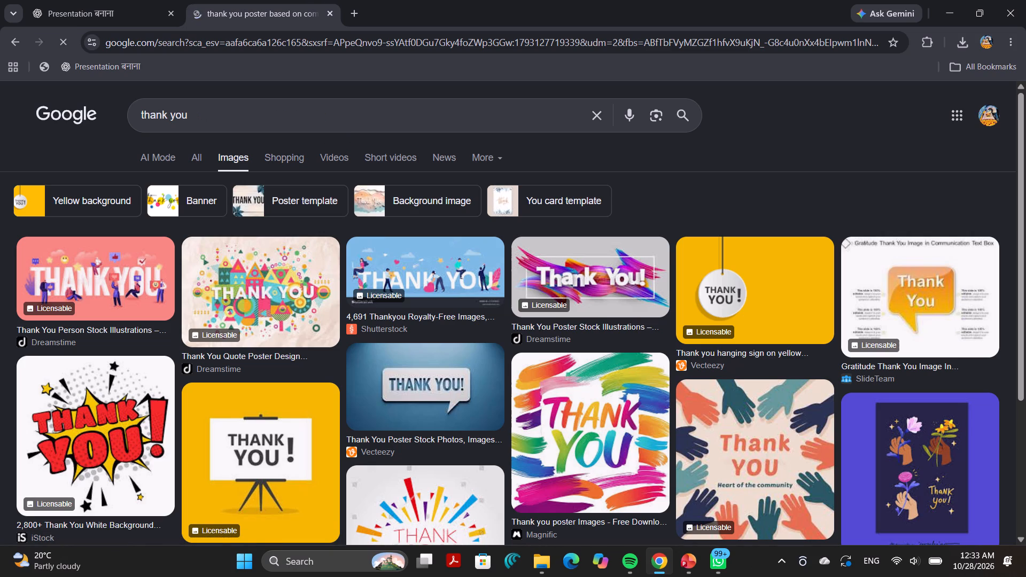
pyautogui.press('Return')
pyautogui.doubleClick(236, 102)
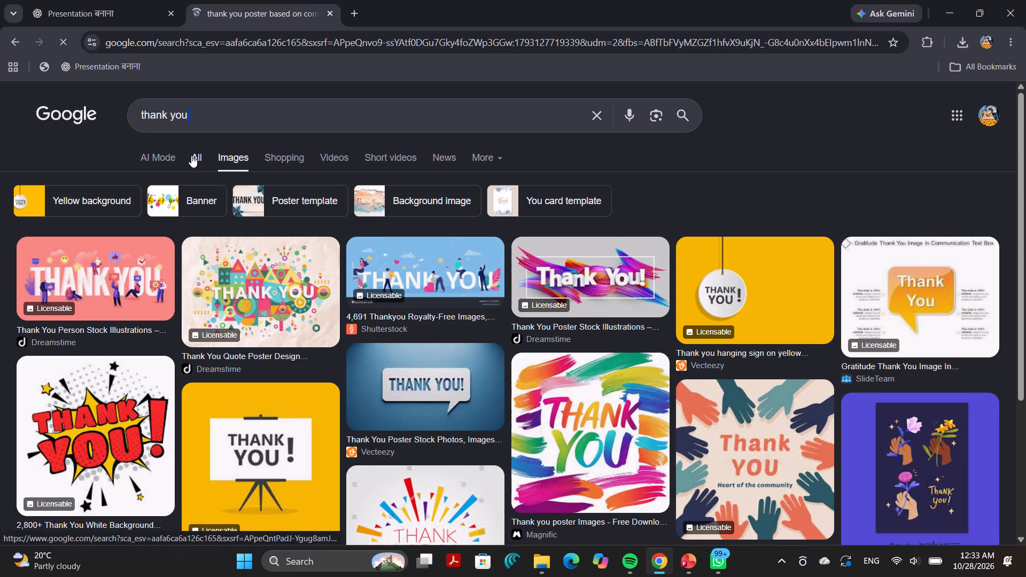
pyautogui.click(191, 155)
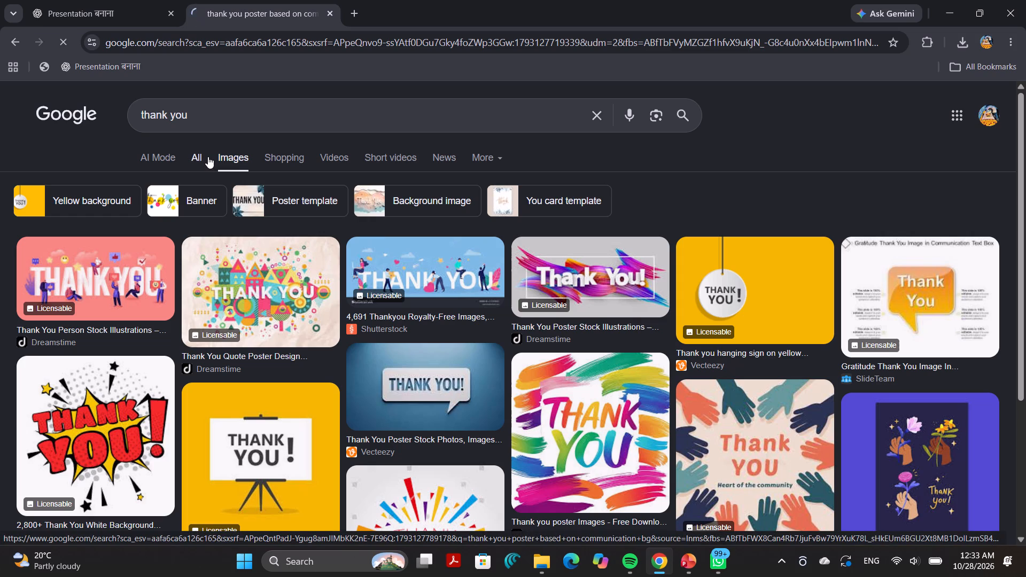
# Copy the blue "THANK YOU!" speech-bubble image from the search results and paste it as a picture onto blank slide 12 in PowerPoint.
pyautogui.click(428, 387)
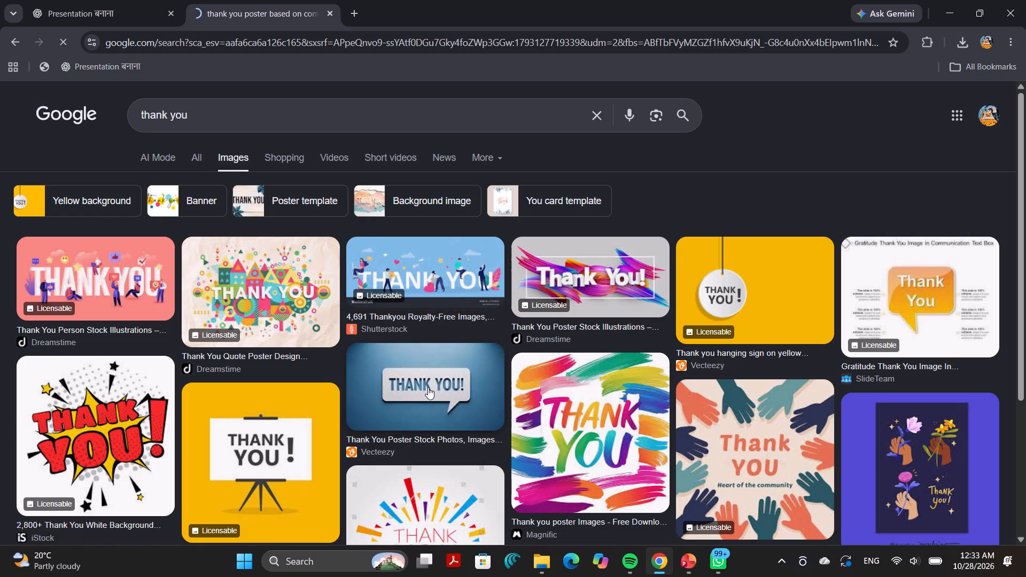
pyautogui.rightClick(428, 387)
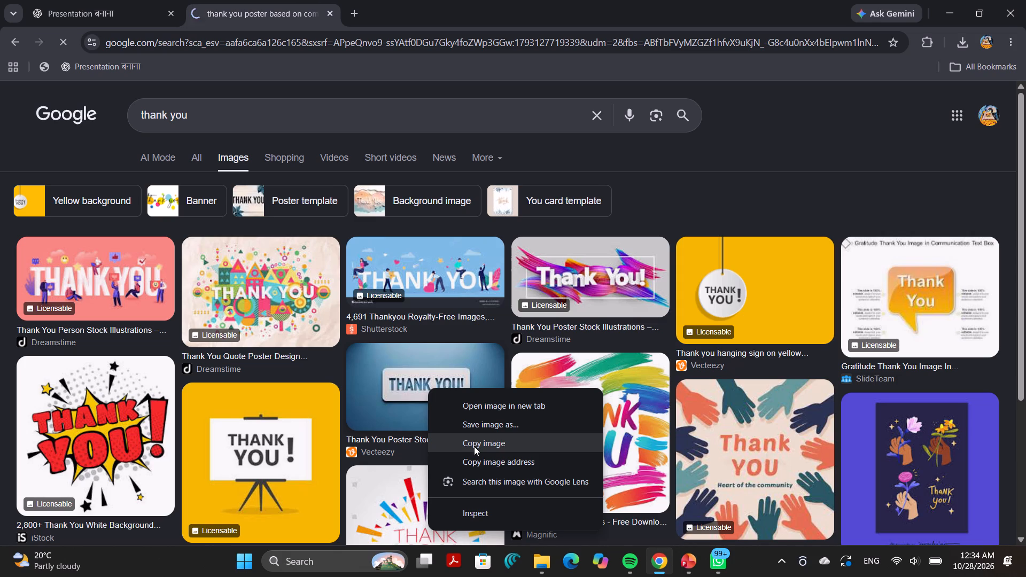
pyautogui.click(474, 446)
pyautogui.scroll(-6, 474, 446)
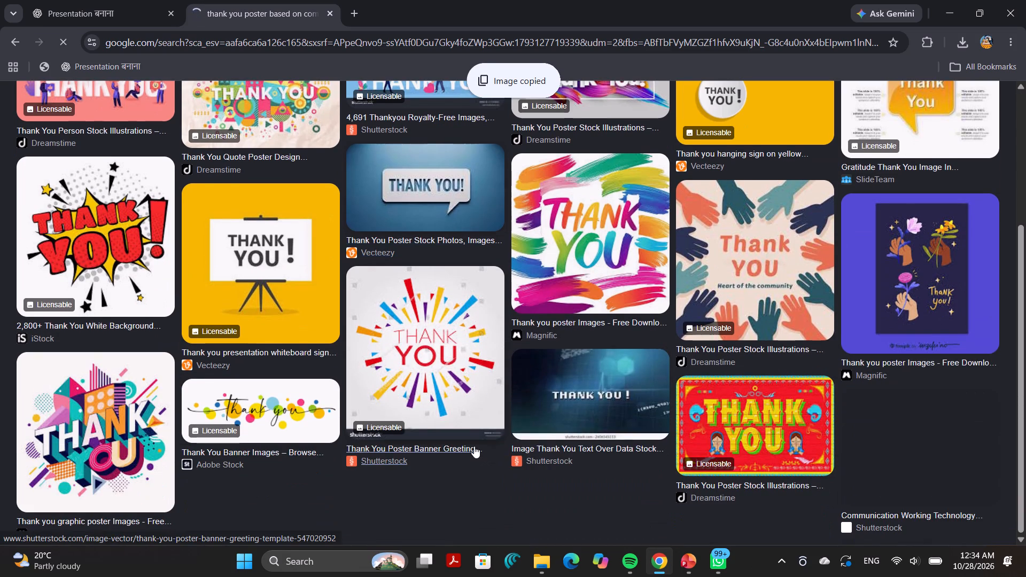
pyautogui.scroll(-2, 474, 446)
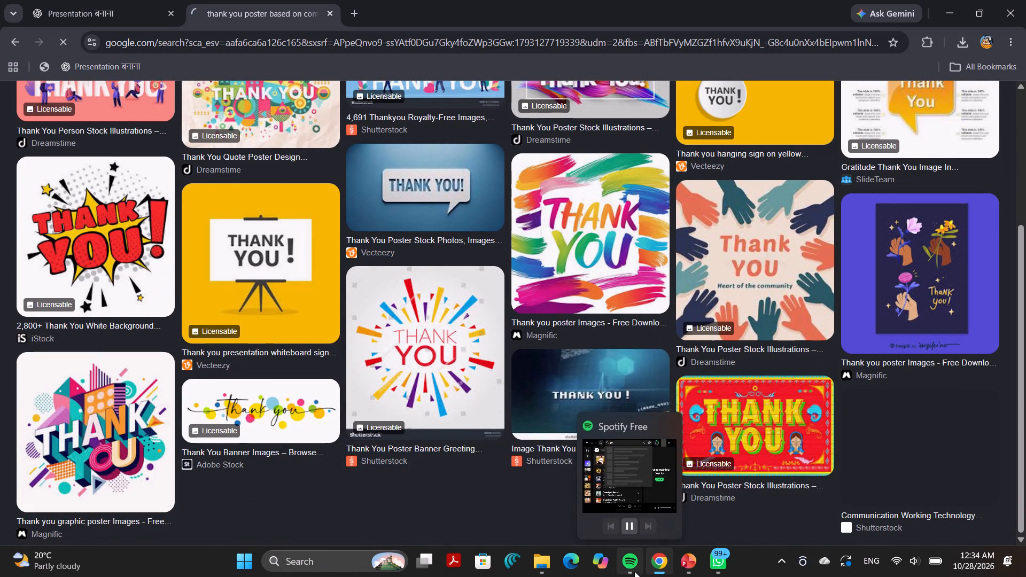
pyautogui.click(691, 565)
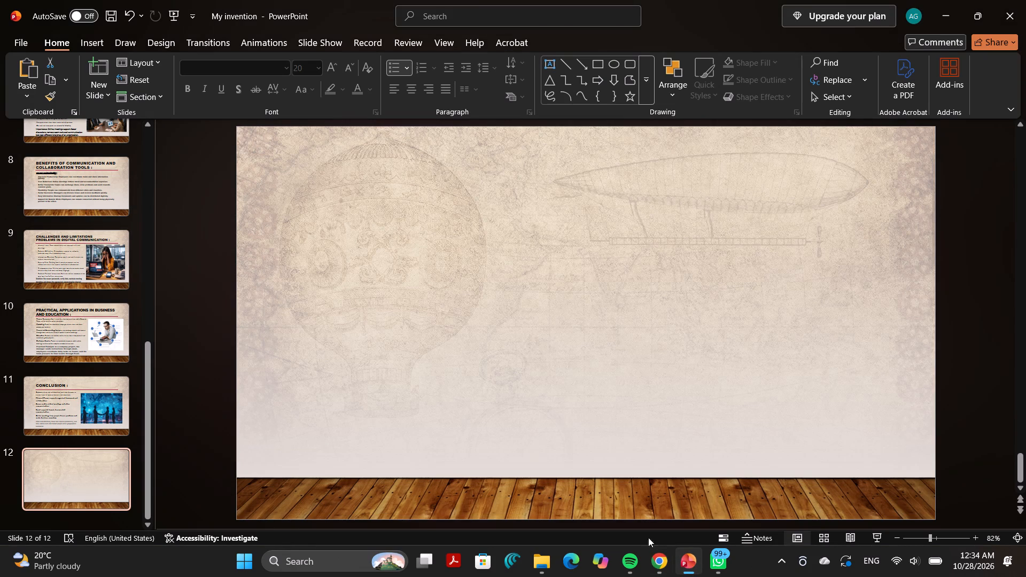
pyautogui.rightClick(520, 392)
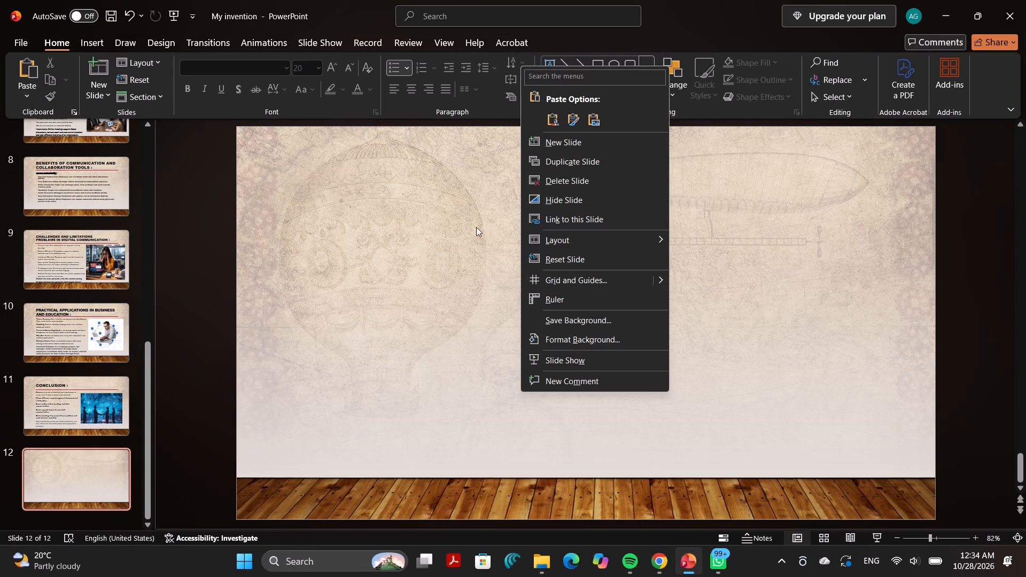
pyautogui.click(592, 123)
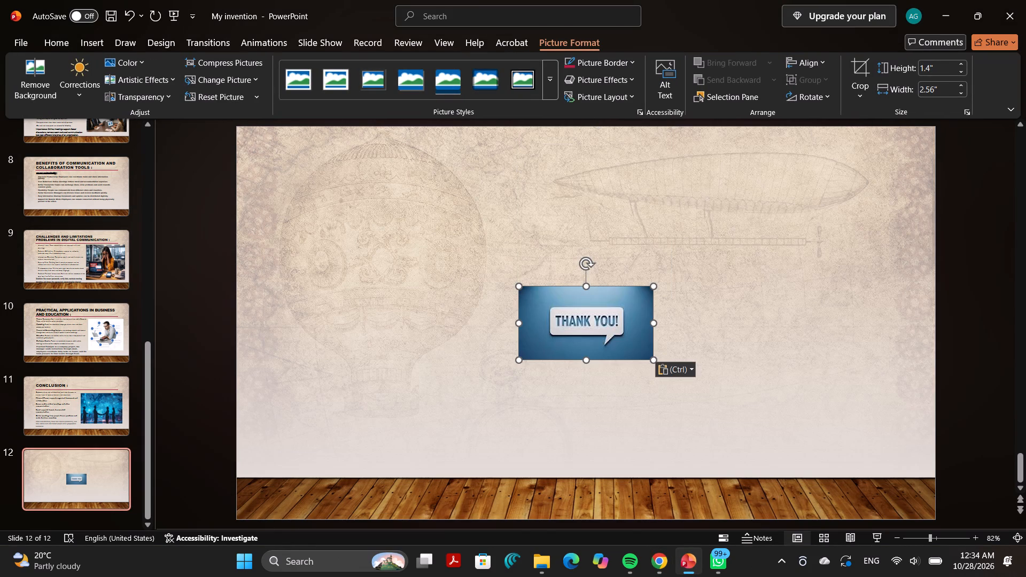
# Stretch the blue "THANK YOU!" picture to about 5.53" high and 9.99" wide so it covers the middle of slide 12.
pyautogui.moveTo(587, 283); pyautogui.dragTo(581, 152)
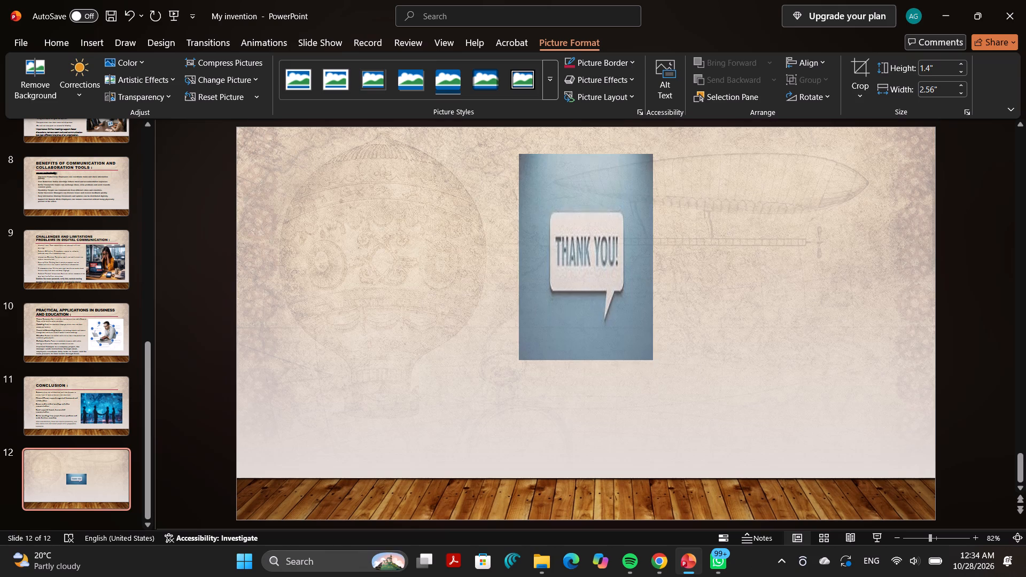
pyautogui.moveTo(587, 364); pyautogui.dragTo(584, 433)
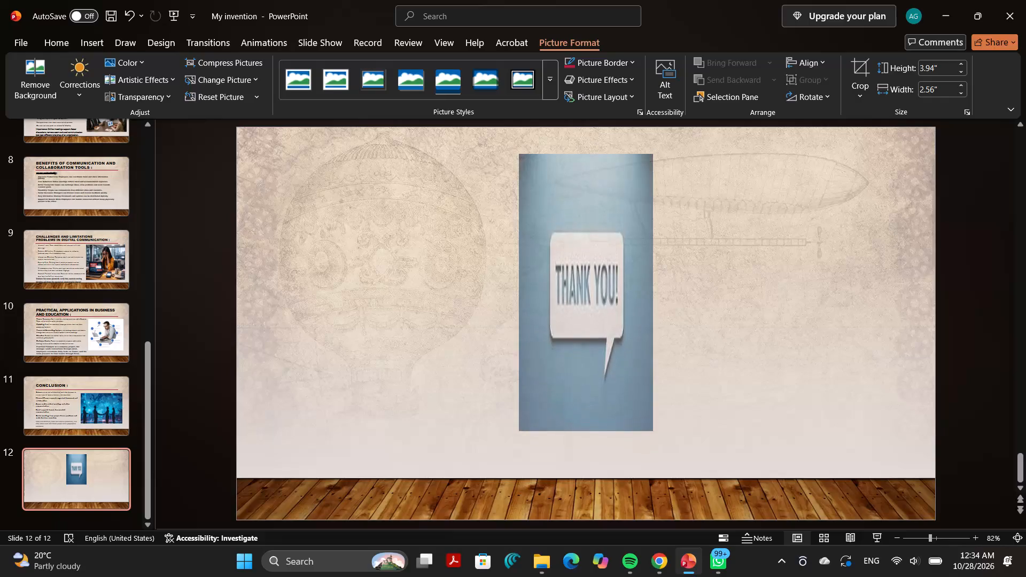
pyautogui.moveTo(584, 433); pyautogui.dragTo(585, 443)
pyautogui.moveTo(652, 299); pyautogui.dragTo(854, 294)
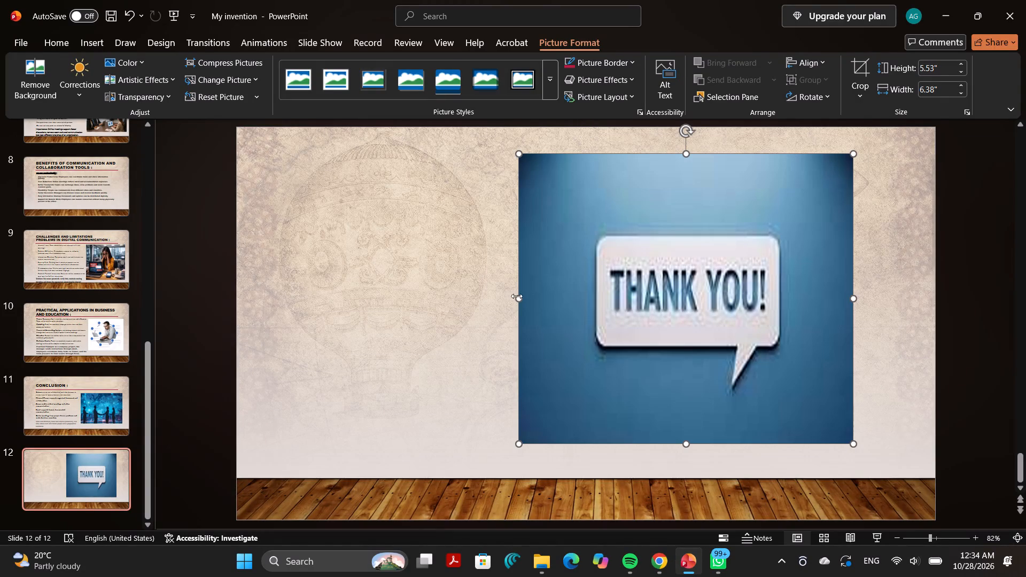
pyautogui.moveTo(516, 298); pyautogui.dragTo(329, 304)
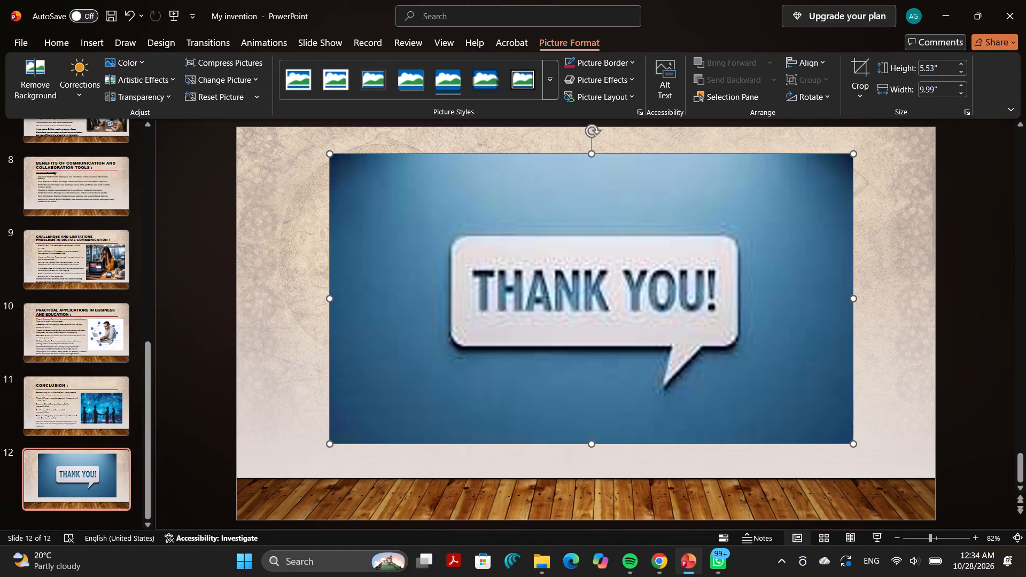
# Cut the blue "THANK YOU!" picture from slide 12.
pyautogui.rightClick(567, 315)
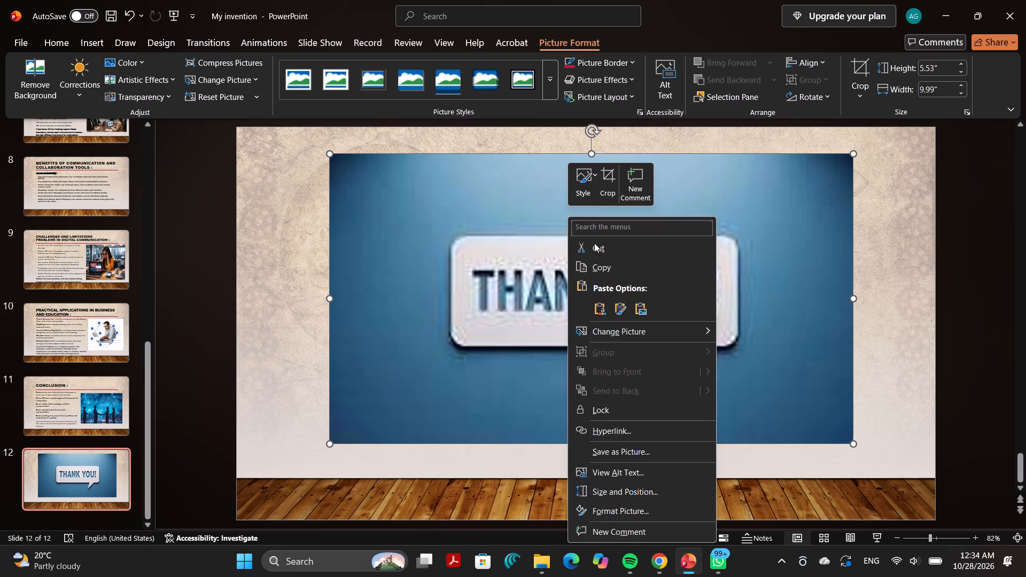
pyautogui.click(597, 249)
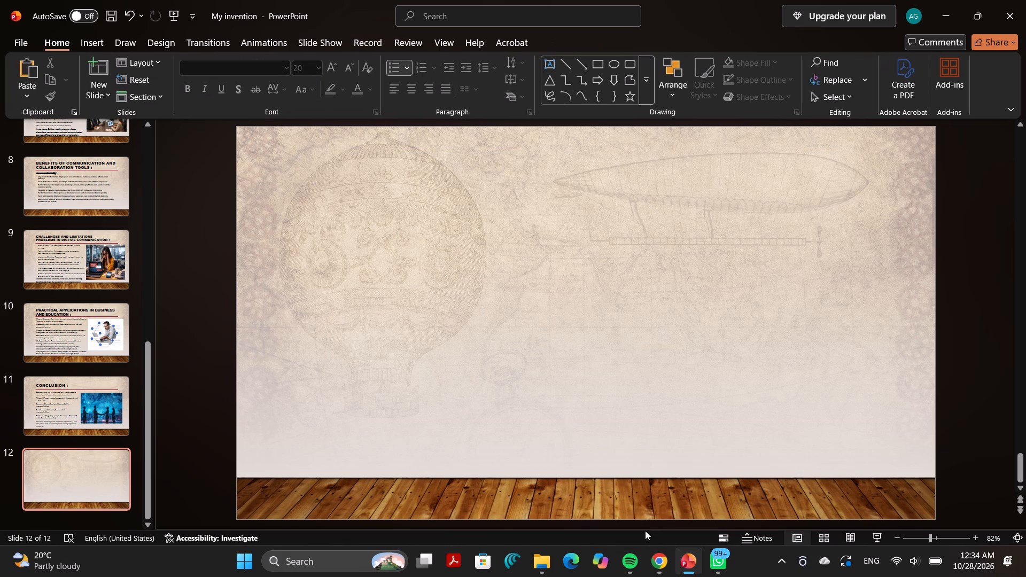
# Switch to Chrome, browse the "thank you poster based on communication bg" search results, and try to show only image results.
pyautogui.click(651, 558)
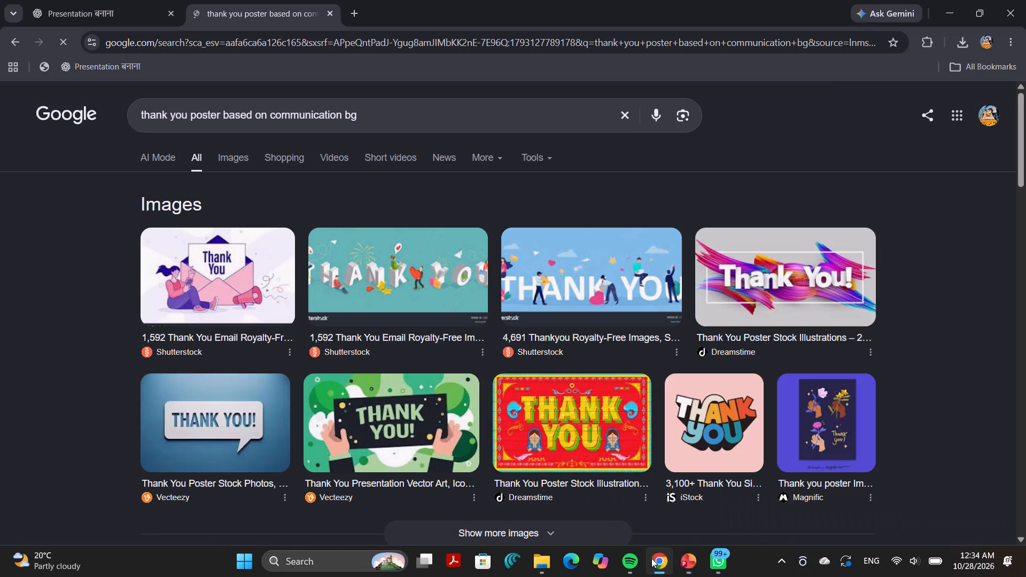
pyautogui.scroll(-4, 535, 360)
pyautogui.scroll(1, 535, 360)
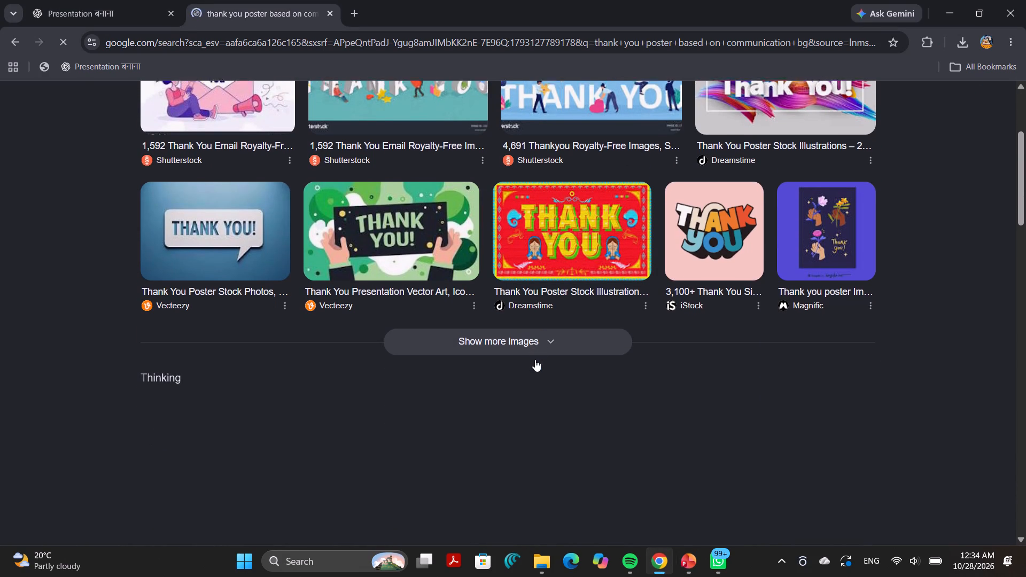
pyautogui.scroll(1, 535, 360)
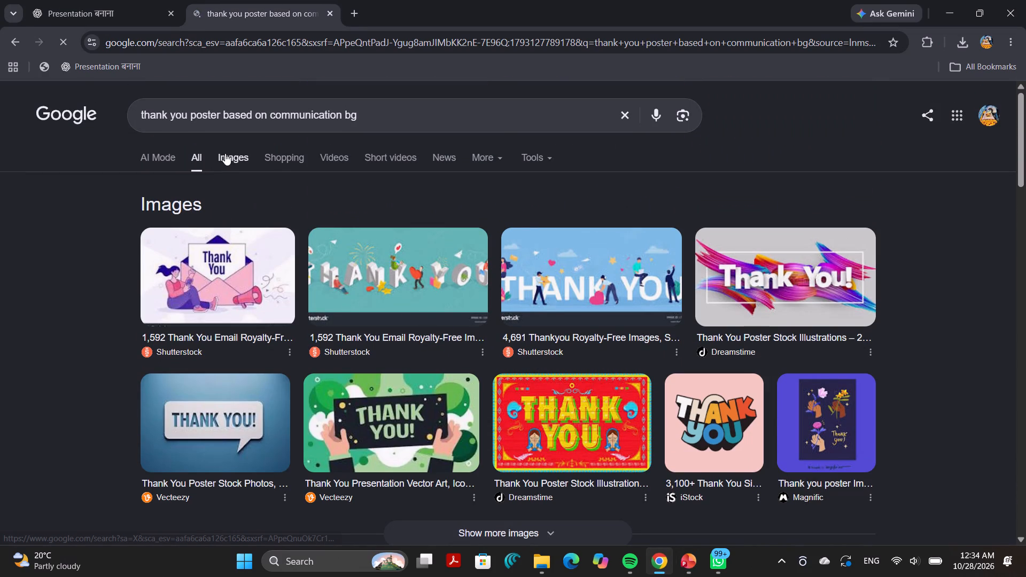
pyautogui.click(225, 153)
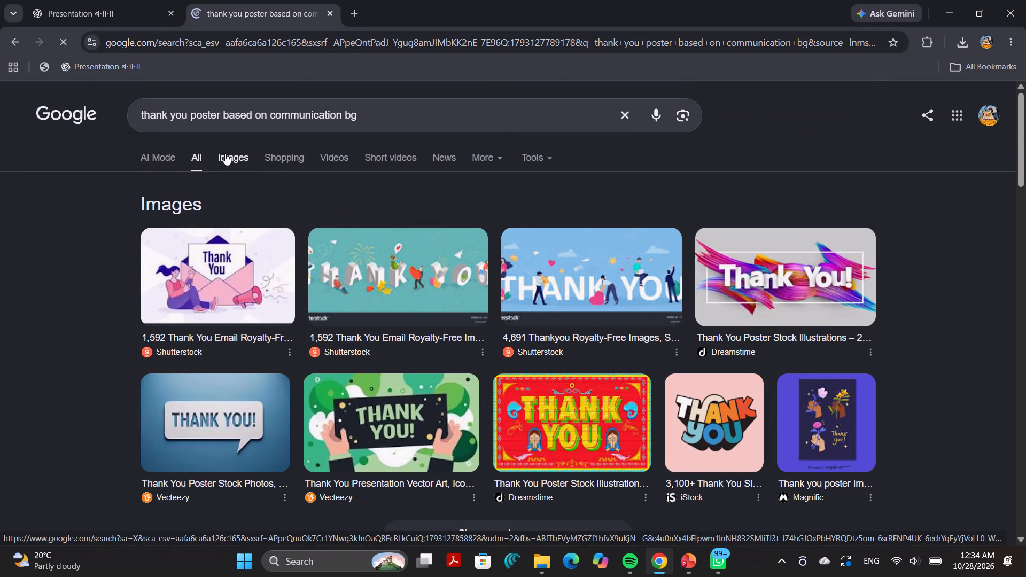
pyautogui.scroll(-8, 437, 358)
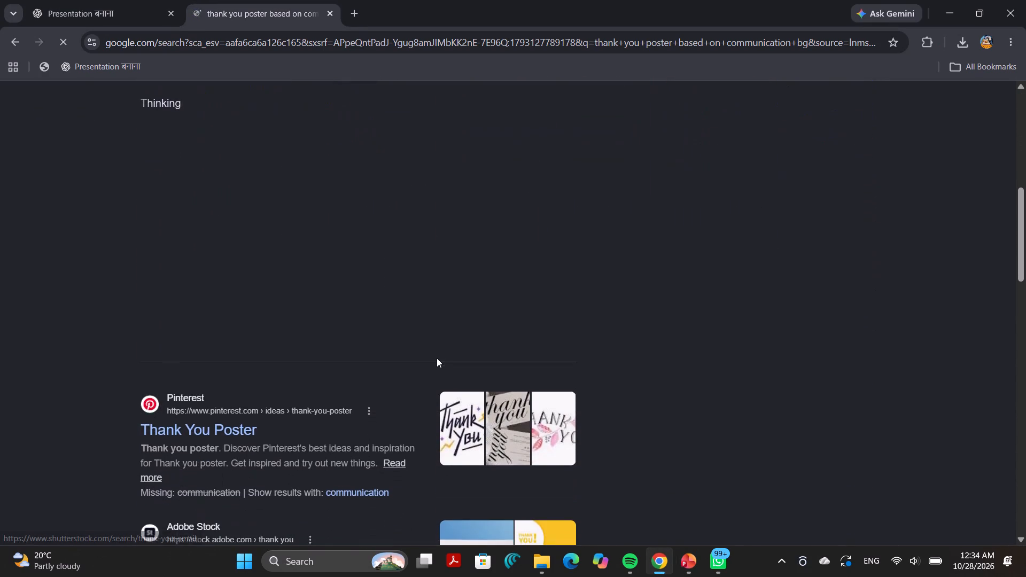
pyautogui.scroll(-1, 437, 358)
pyautogui.scroll(11, 437, 358)
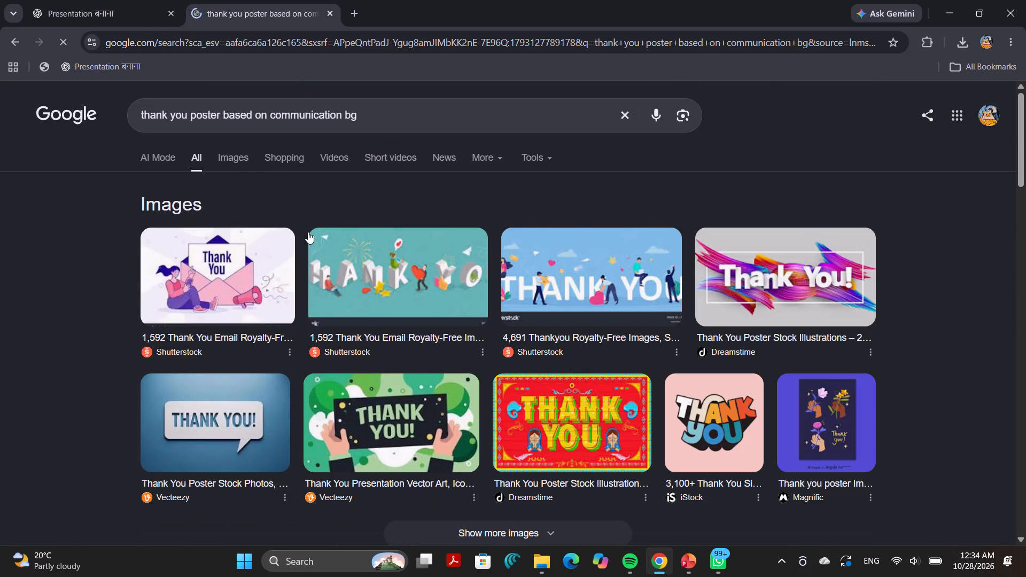
pyautogui.click(247, 162)
# Shorten the Google search query to "thank you poster" and run the search.
pyautogui.moveTo(358, 120); pyautogui.dragTo(222, 114)
pyautogui.press('BackSpace')
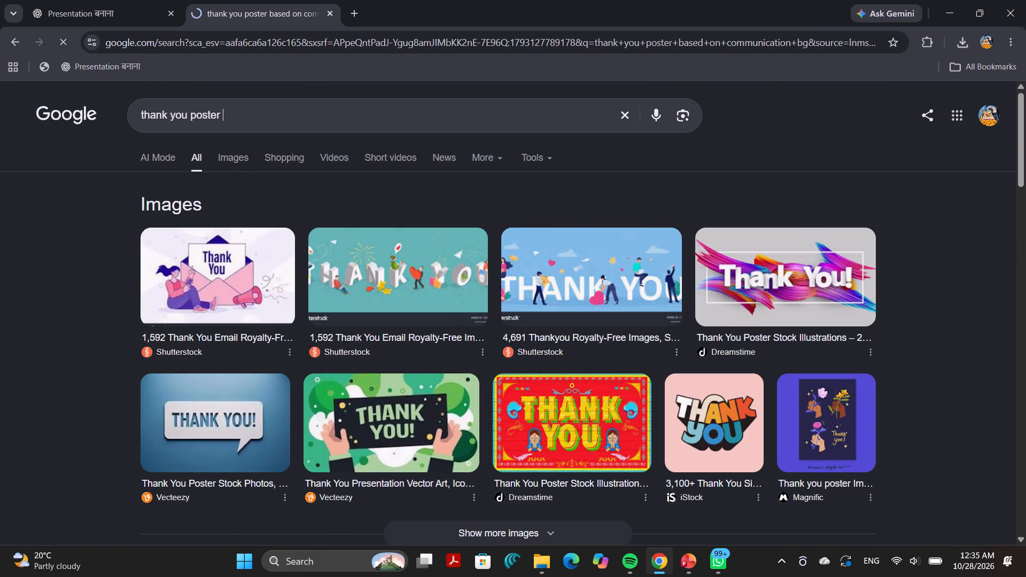
pyautogui.press('Return')
# Lower the screen brightness slightly in the Windows quick settings.
pyautogui.click(907, 576)
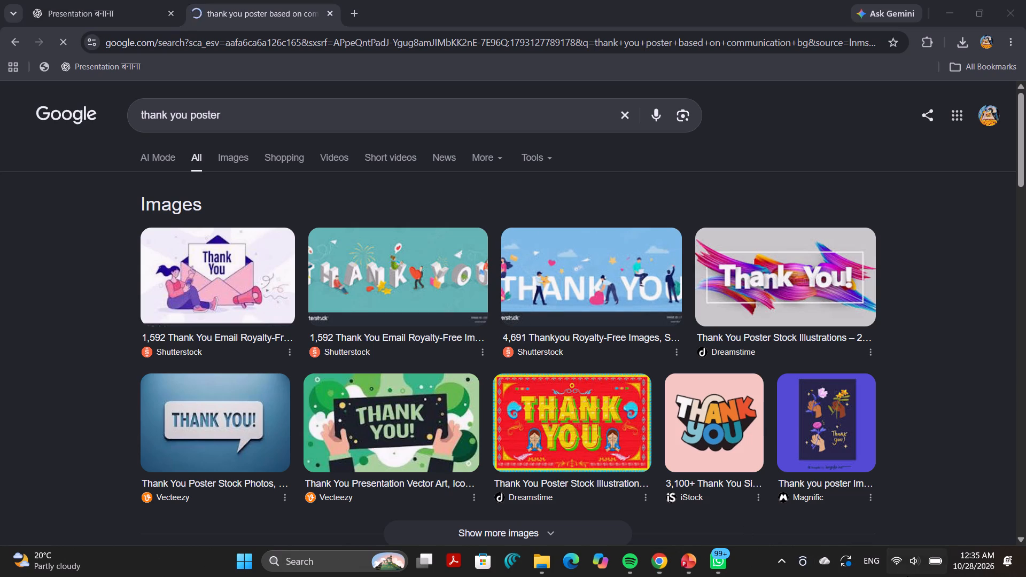
pyautogui.click(885, 322)
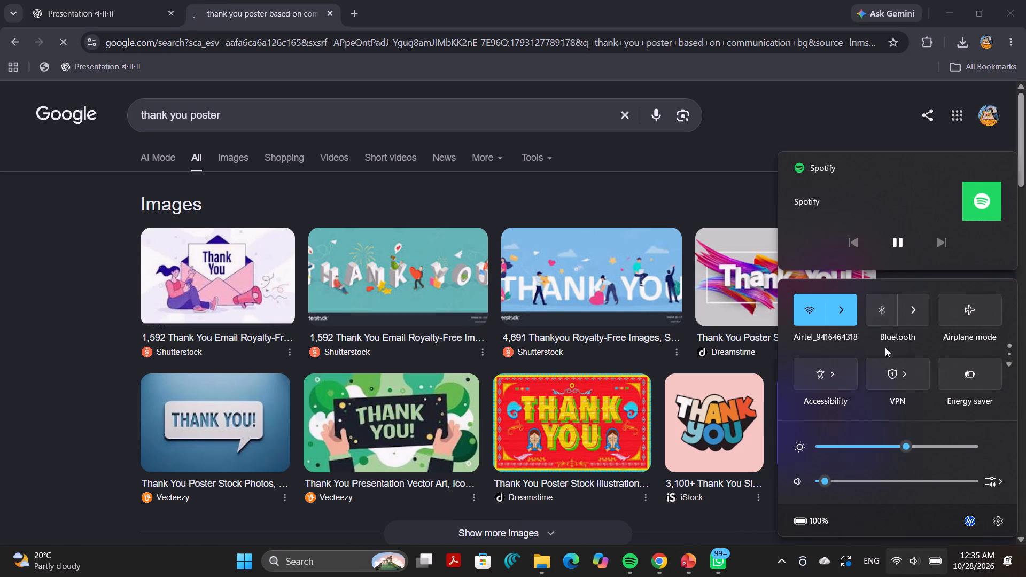
pyautogui.click(874, 442)
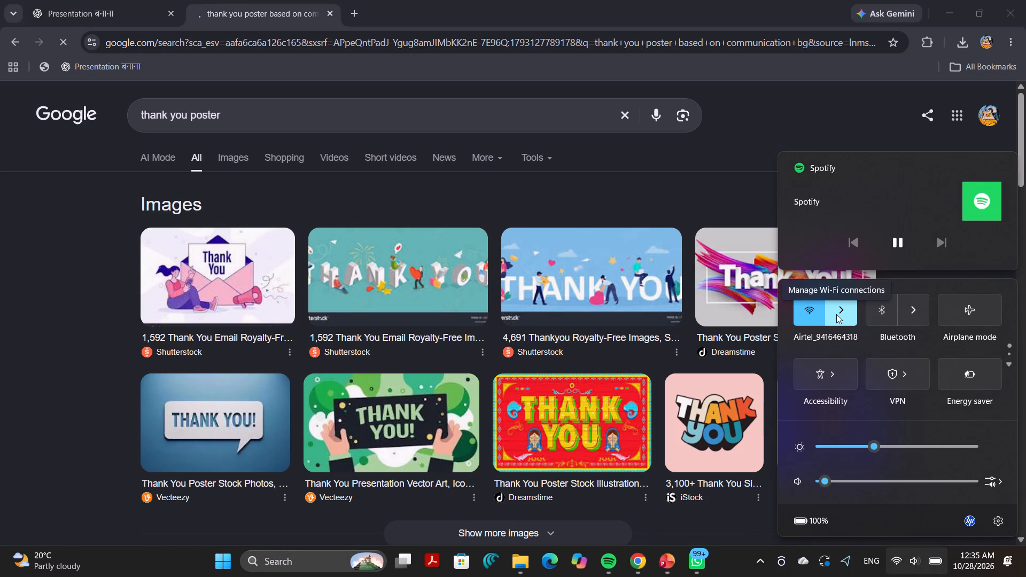
# Switch the Wi-Fi connection to the other Airtel network, the one without the 5GHz suffix.
pyautogui.click(836, 314)
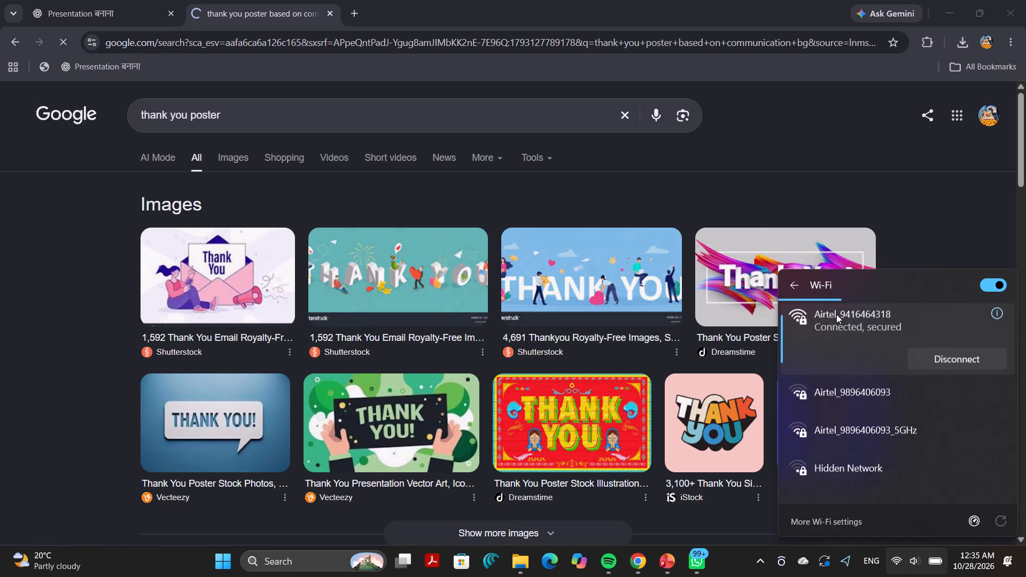
pyautogui.click(851, 401)
pyautogui.click(919, 425)
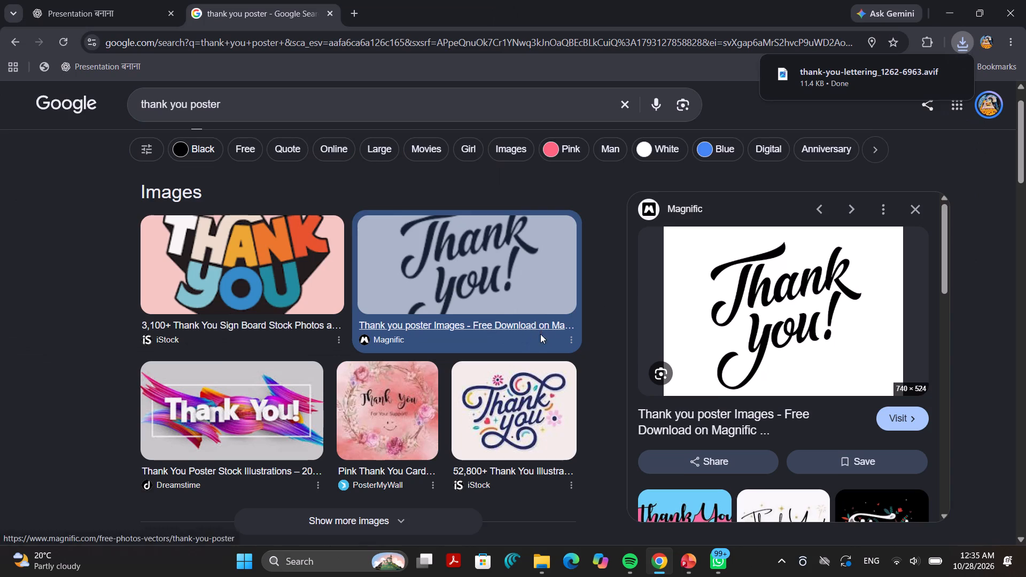
# Look through the thank-you poster results and the related images beside them for another picture for slide 12.
pyautogui.scroll(-2, 540, 334)
pyautogui.scroll(-4, 761, 426)
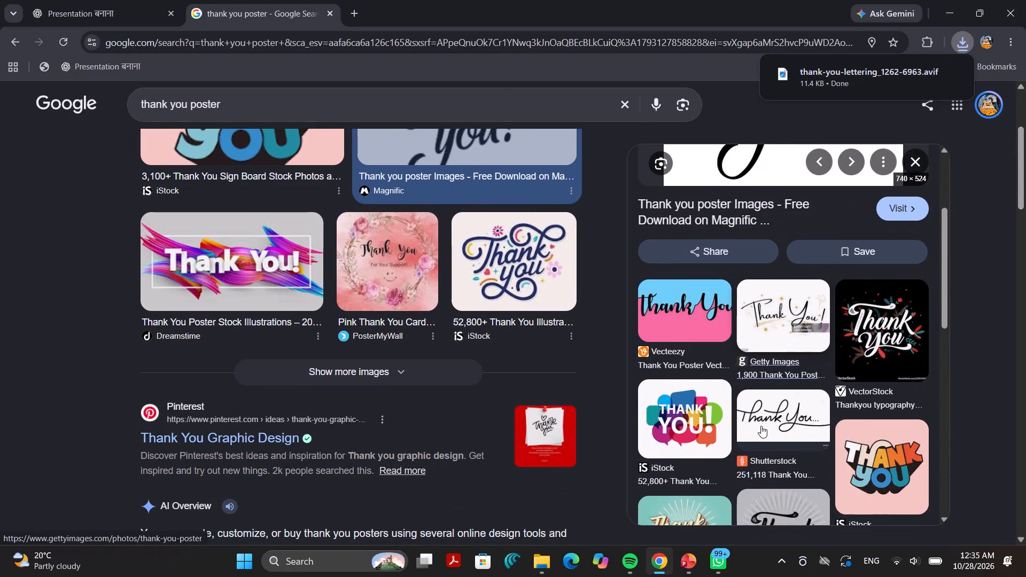
pyautogui.scroll(-3, 761, 426)
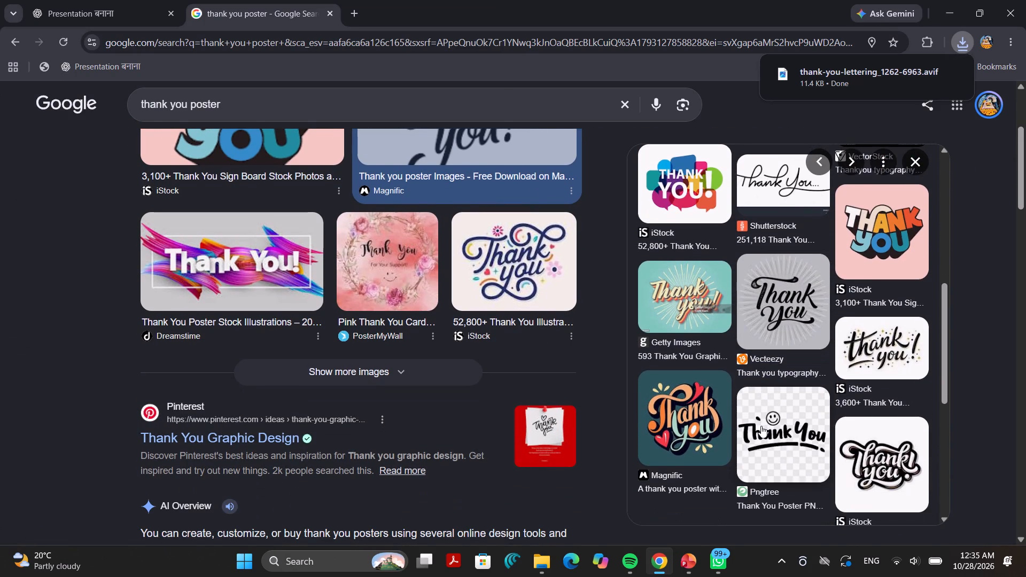
pyautogui.scroll(-1, 761, 426)
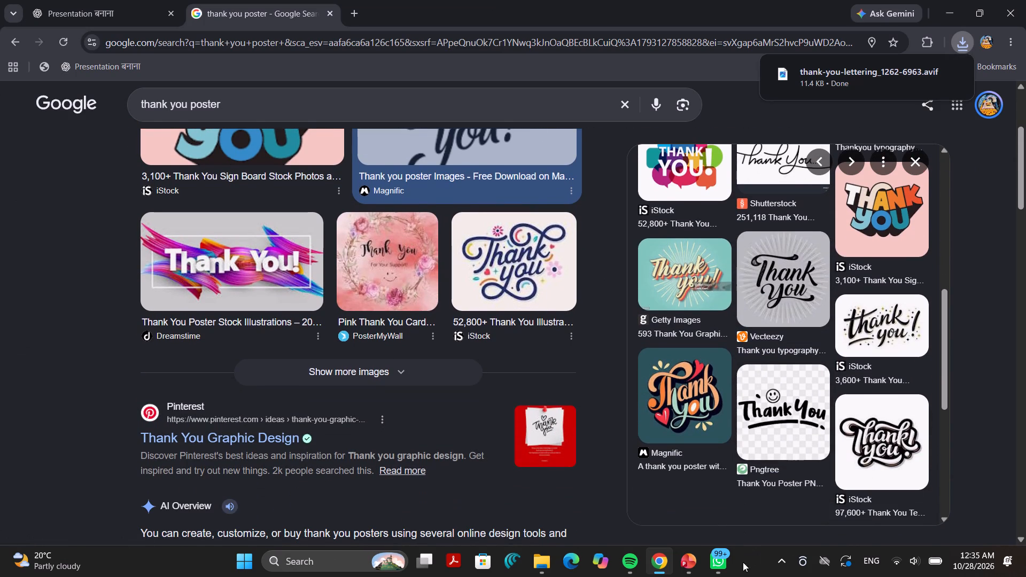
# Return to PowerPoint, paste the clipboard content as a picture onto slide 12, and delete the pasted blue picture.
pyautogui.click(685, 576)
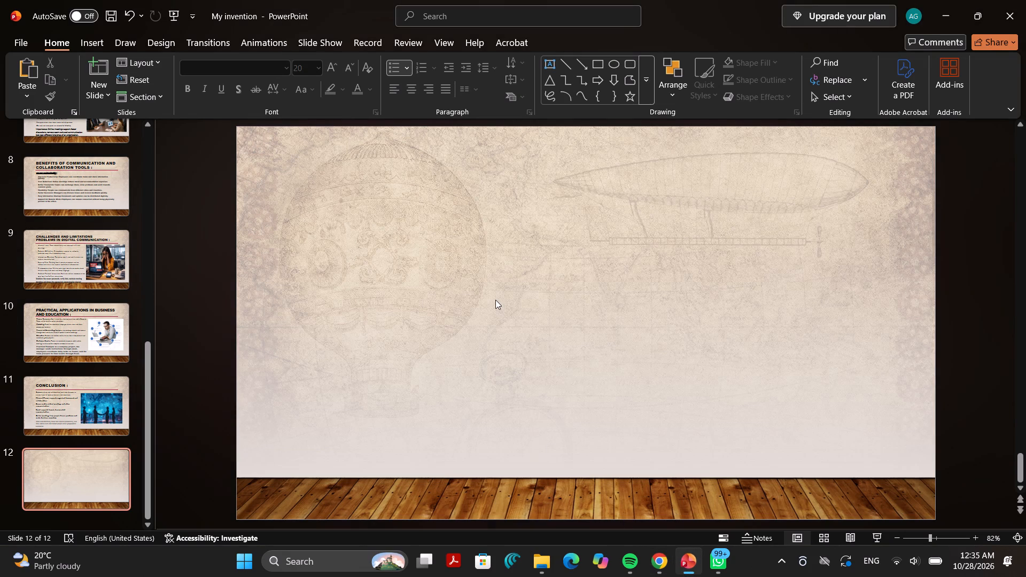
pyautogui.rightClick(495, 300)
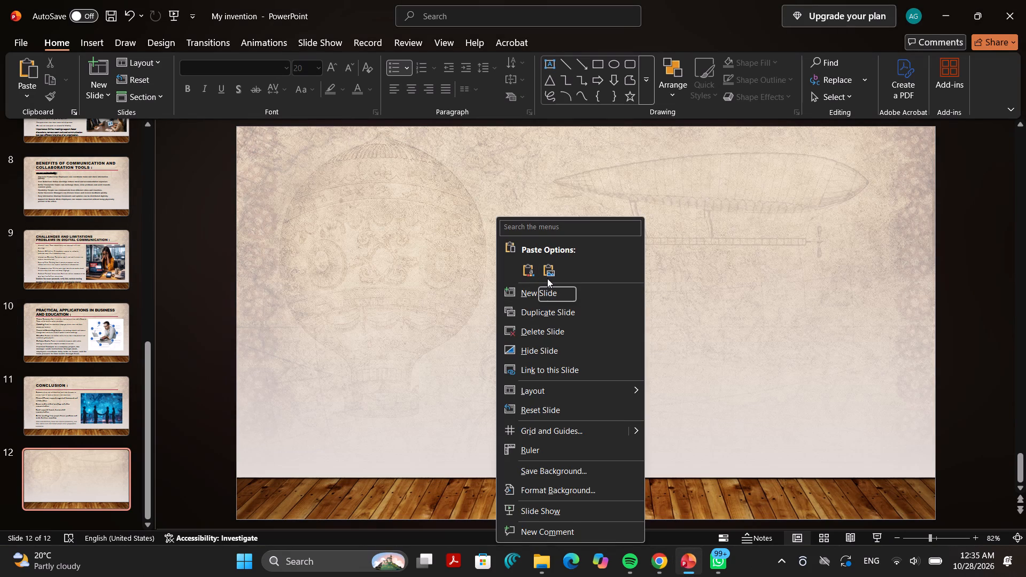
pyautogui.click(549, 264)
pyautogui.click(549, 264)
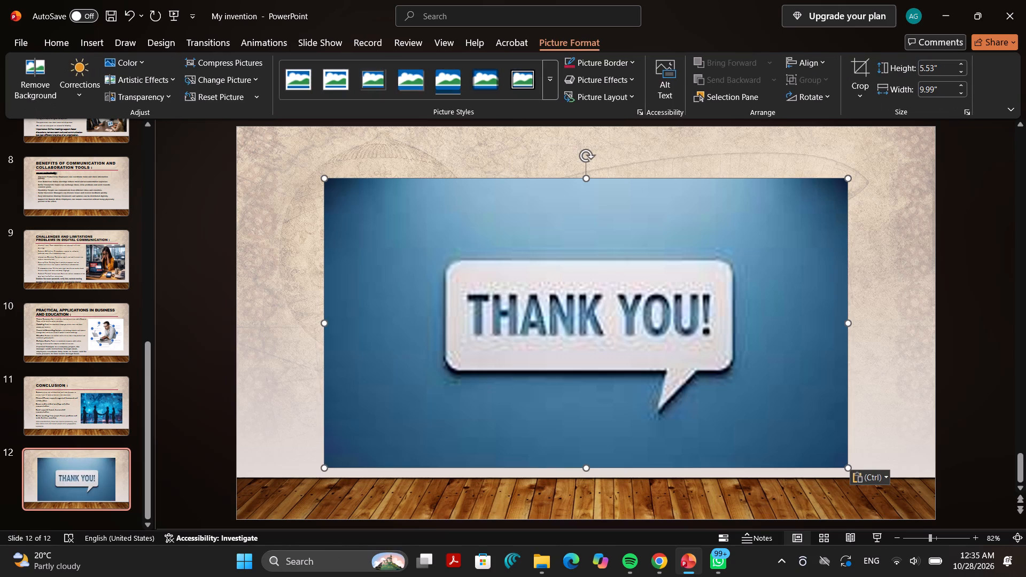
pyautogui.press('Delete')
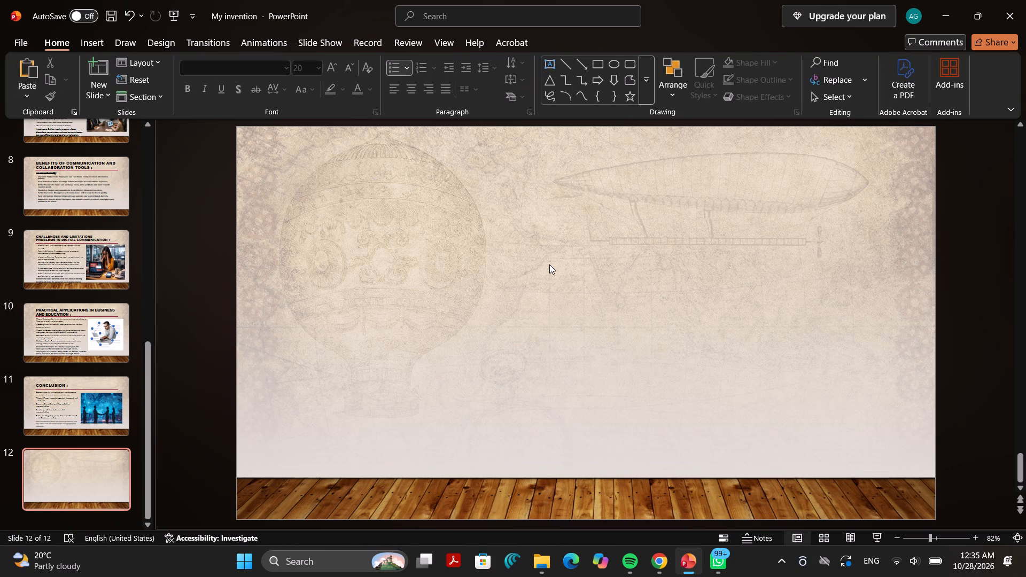
# Copy the picture from the downloaded file thank-you-lettering_1262-6963.avif in the Downloads folder and paste it onto slide 12.
pyautogui.rightClick(549, 264)
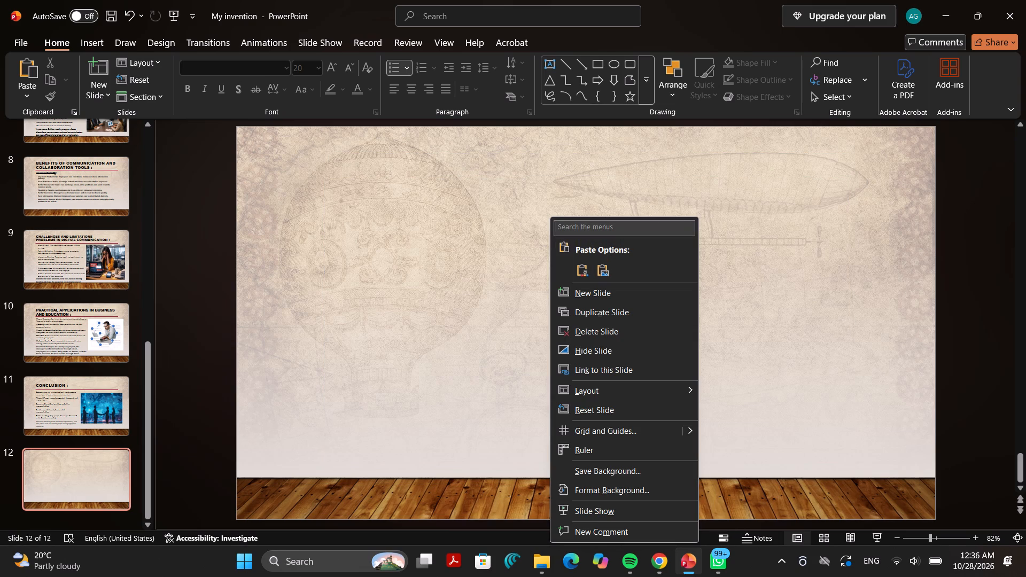
pyautogui.click(546, 570)
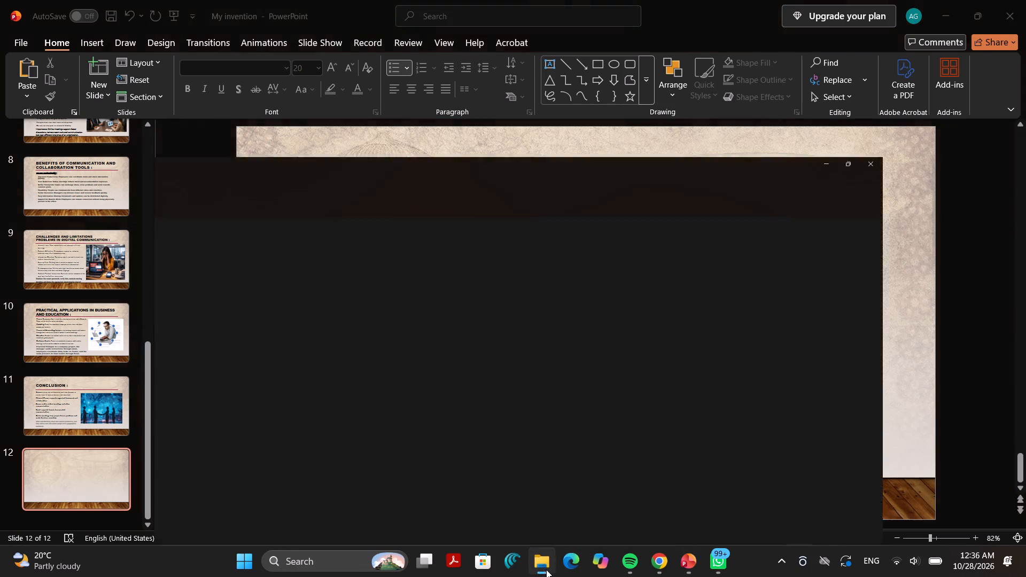
pyautogui.rightClick(275, 139)
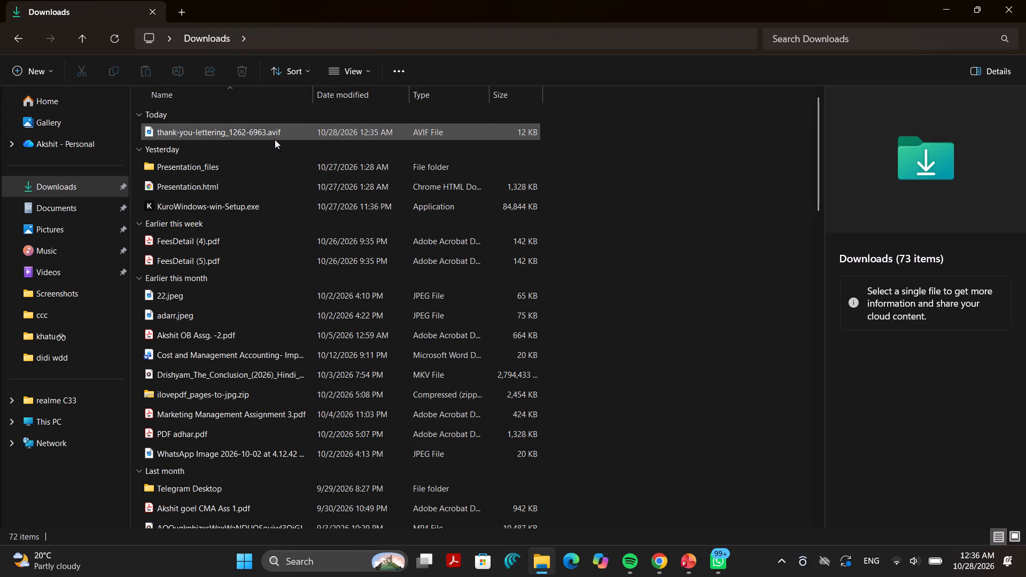
pyautogui.doubleClick(285, 136)
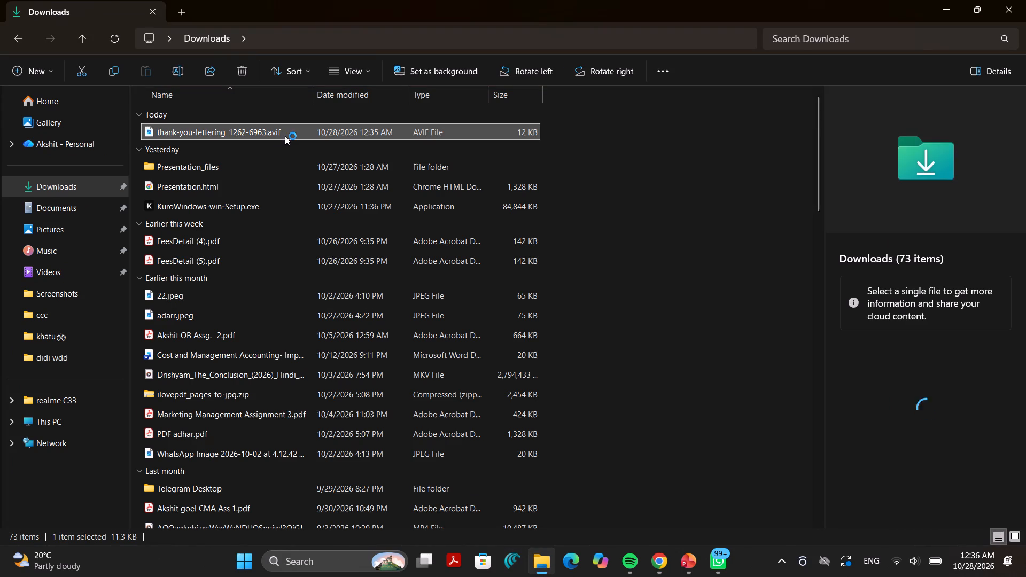
pyautogui.rightClick(438, 253)
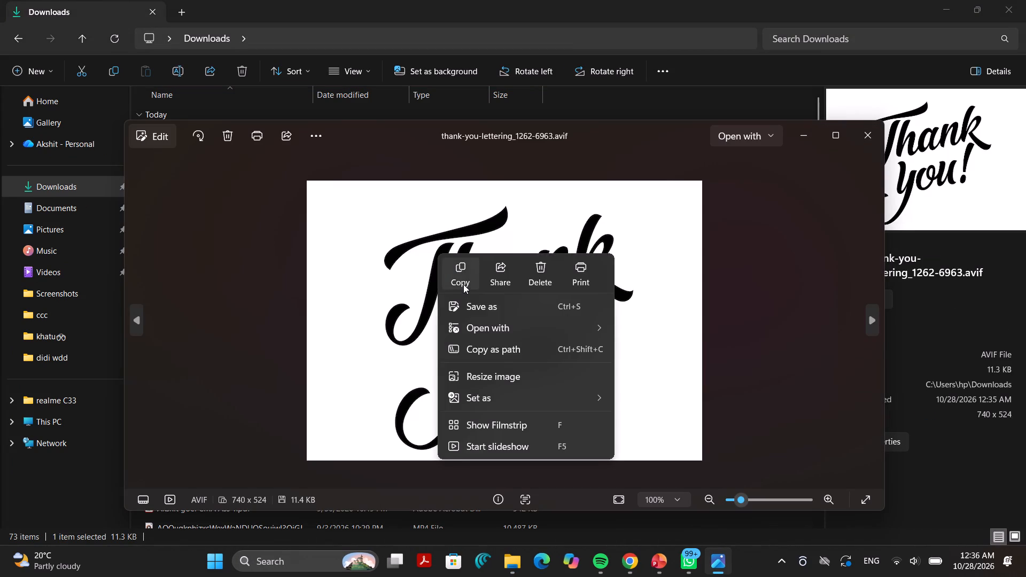
pyautogui.click(463, 284)
pyautogui.click(861, 138)
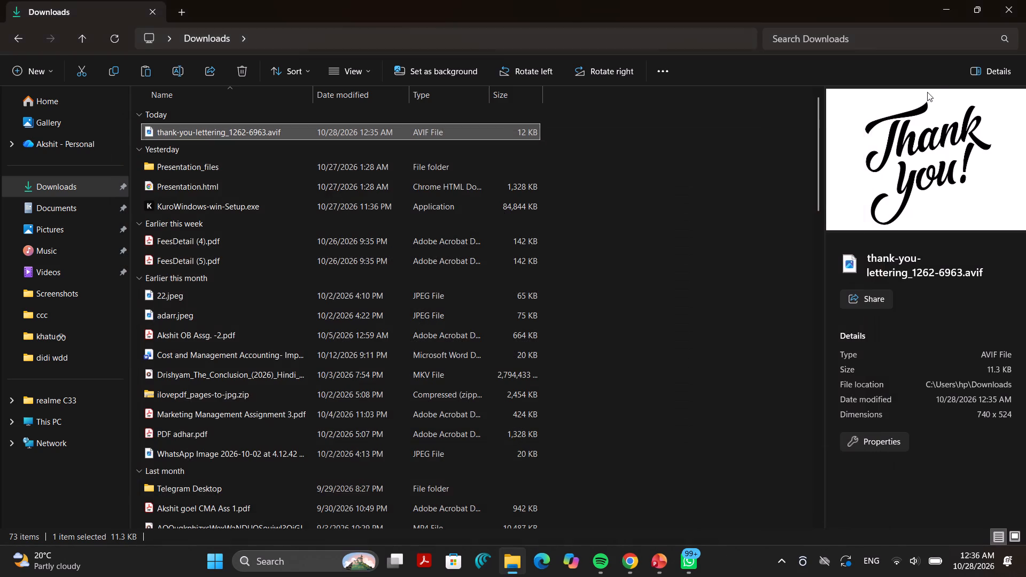
pyautogui.click(1025, 0)
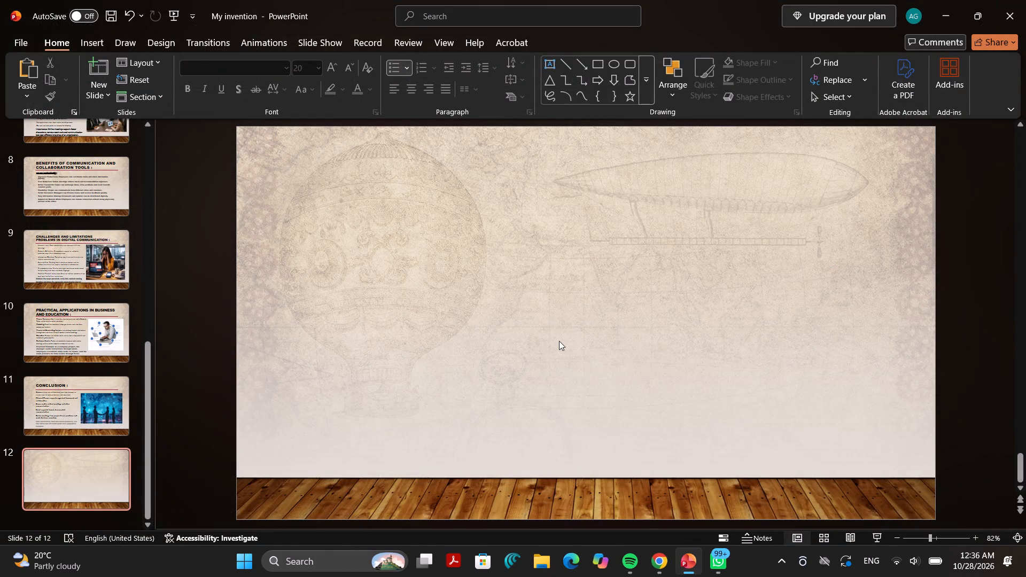
pyautogui.hotkey('ctrl', 'v')
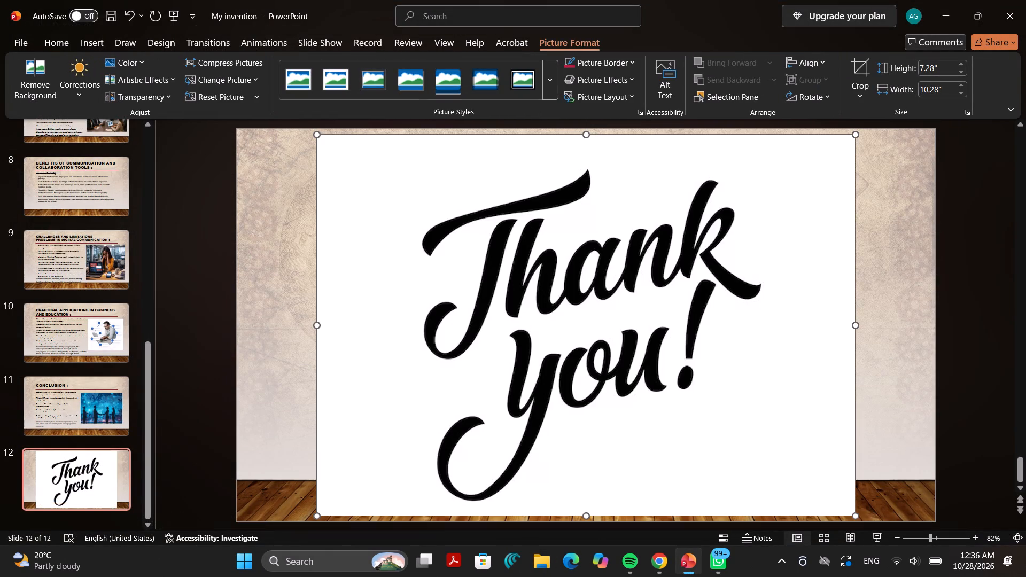
# Resize the thank-you lettering picture on slide 12 to 6.7" high and 13.33" wide, filling the area above the wooden floor.
pyautogui.moveTo(314, 324); pyautogui.dragTo(271, 324)
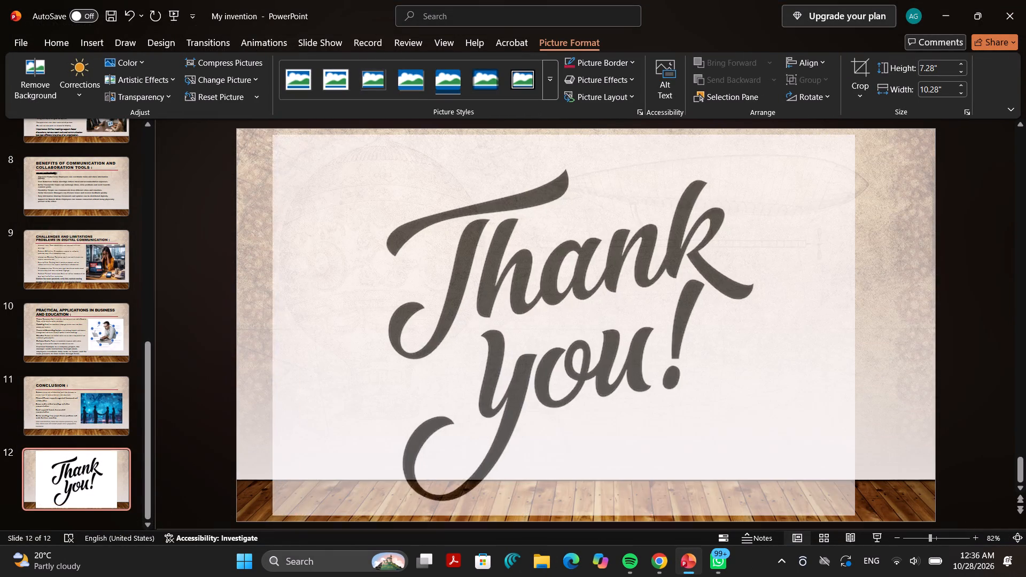
pyautogui.moveTo(271, 324); pyautogui.dragTo(269, 324)
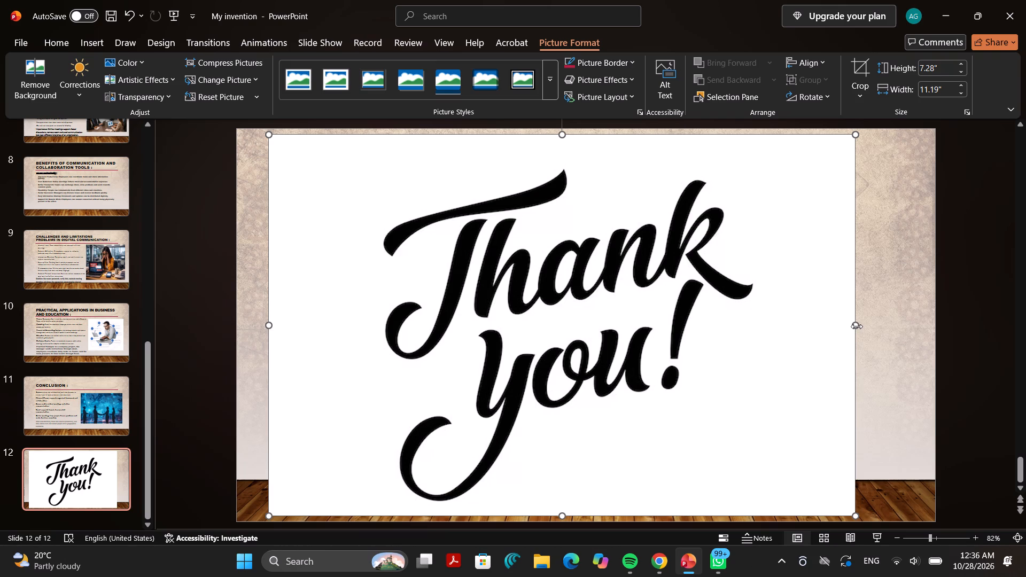
pyautogui.moveTo(857, 326); pyautogui.dragTo(914, 322)
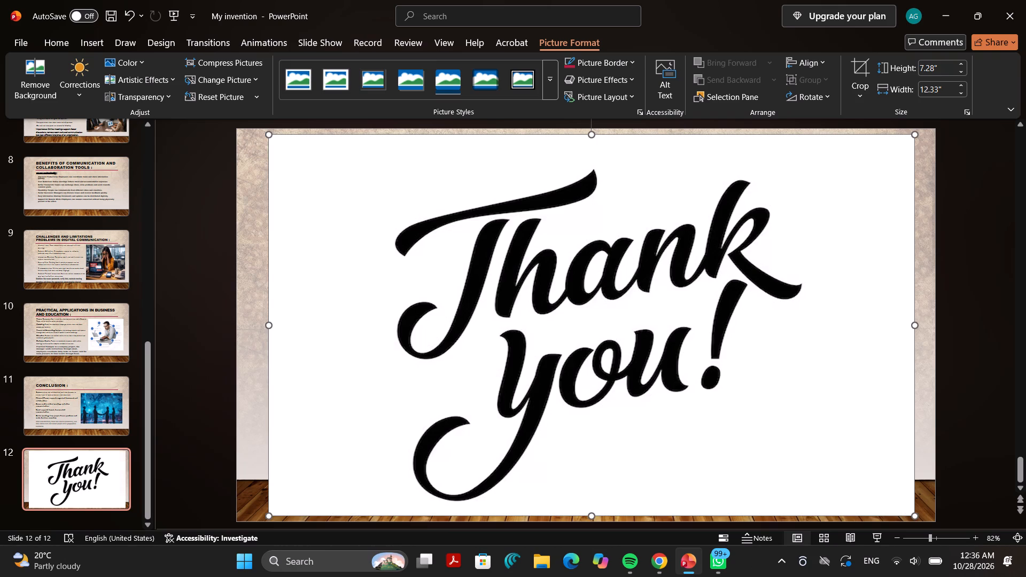
pyautogui.click(591, 137)
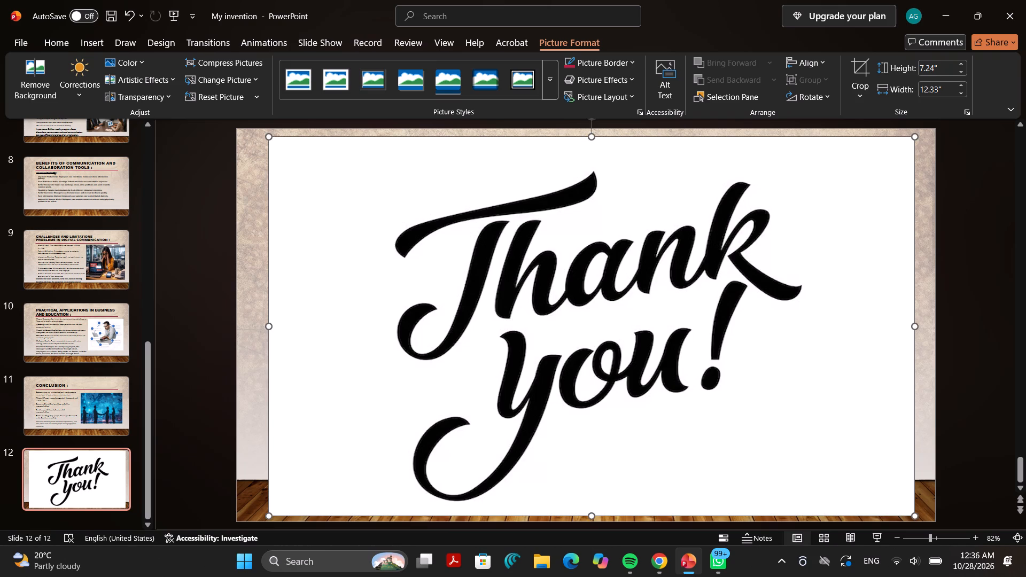
pyautogui.moveTo(590, 514); pyautogui.dragTo(589, 472)
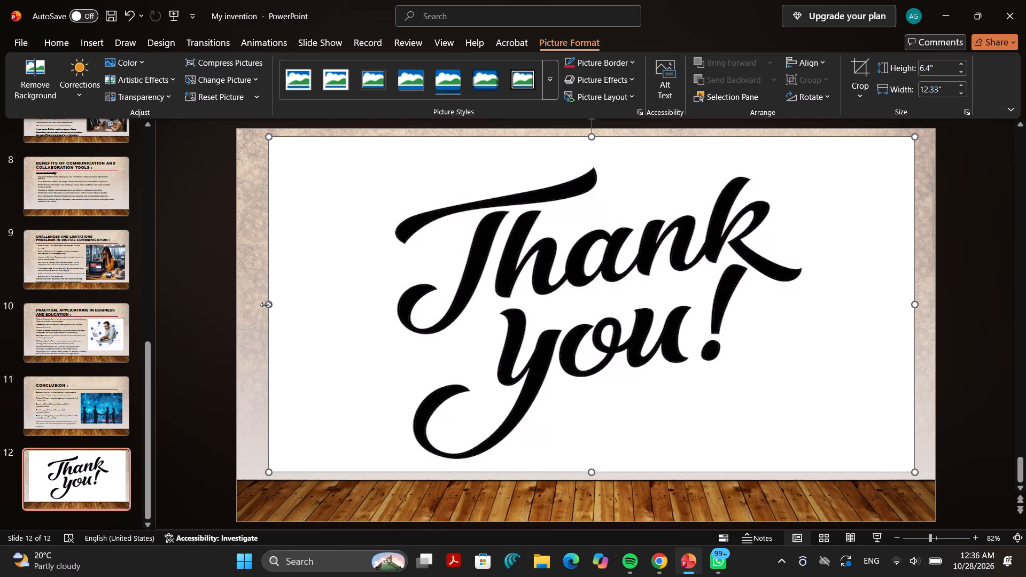
pyautogui.moveTo(267, 305); pyautogui.dragTo(237, 303)
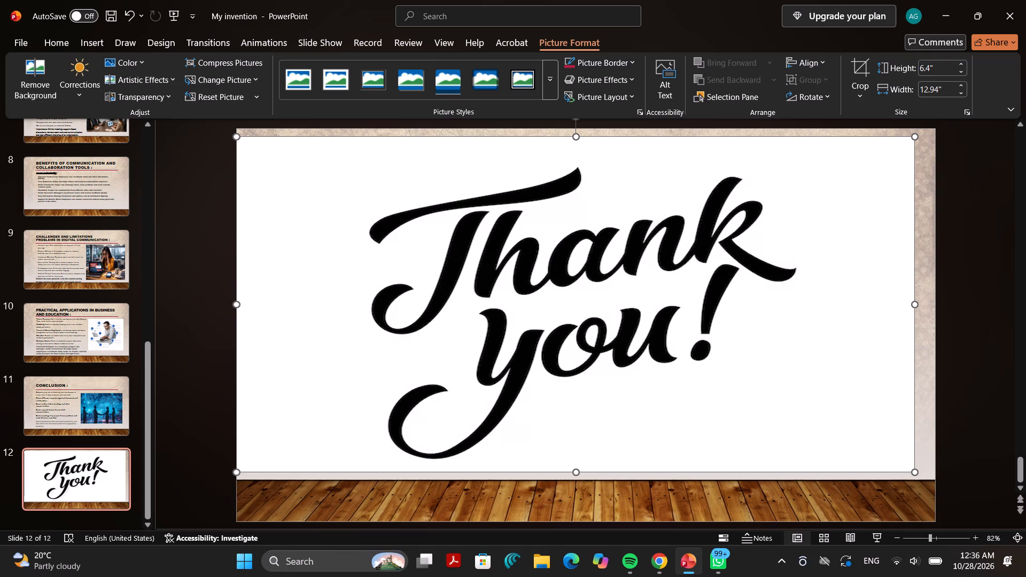
pyautogui.moveTo(574, 471); pyautogui.dragTo(577, 475)
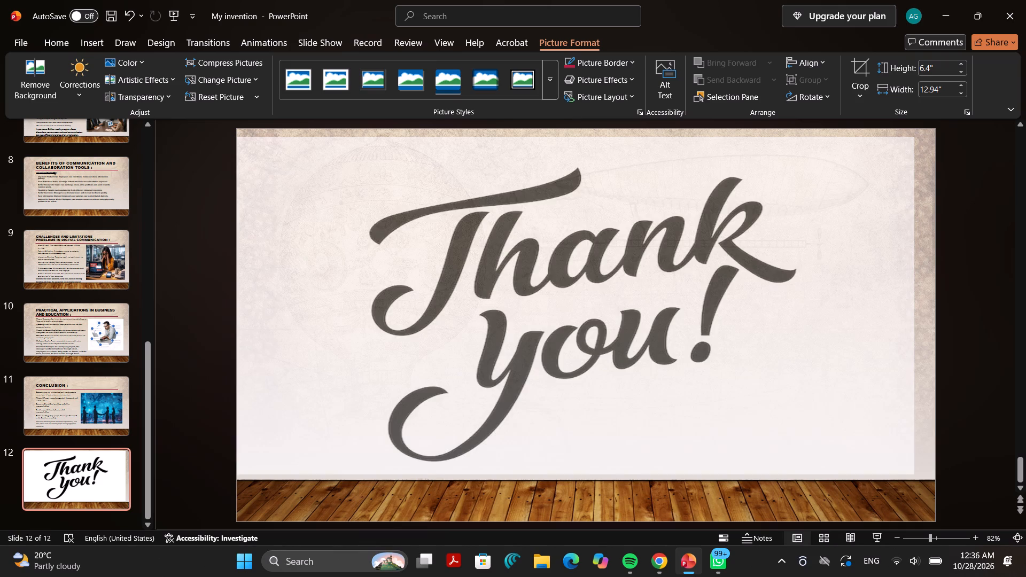
pyautogui.moveTo(577, 475); pyautogui.dragTo(580, 480)
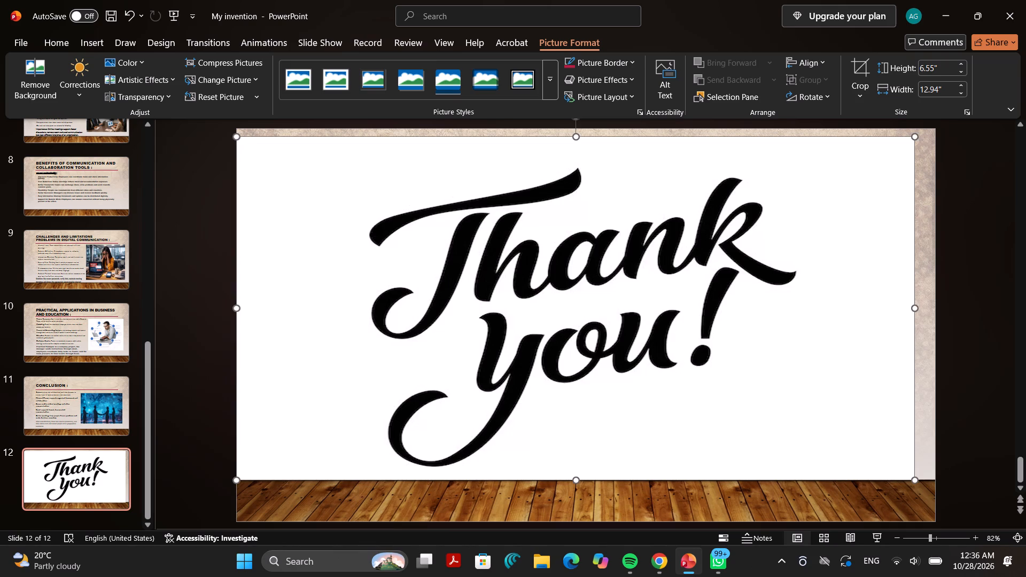
pyautogui.moveTo(916, 307); pyautogui.dragTo(928, 307)
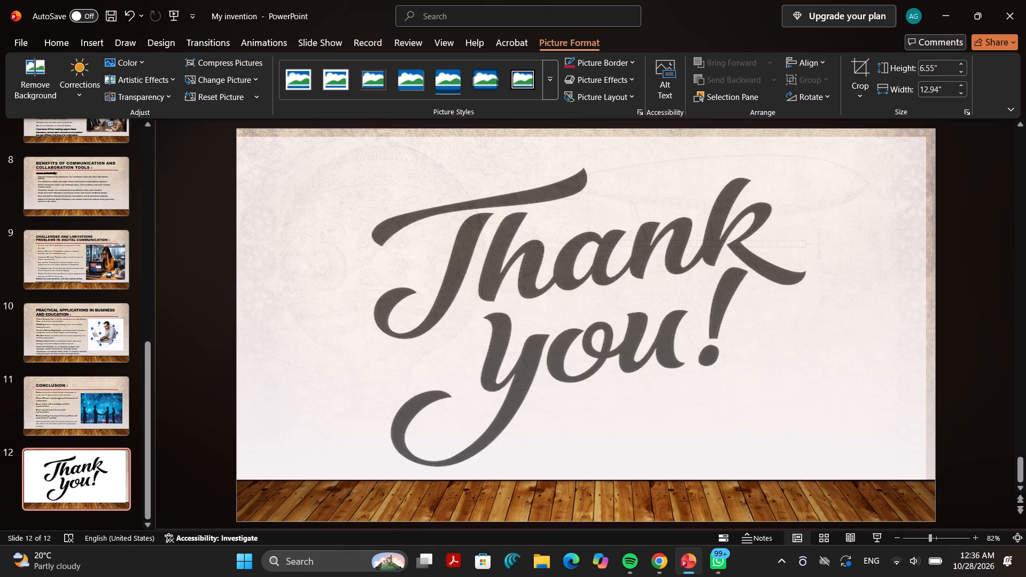
pyautogui.moveTo(928, 307); pyautogui.dragTo(934, 308)
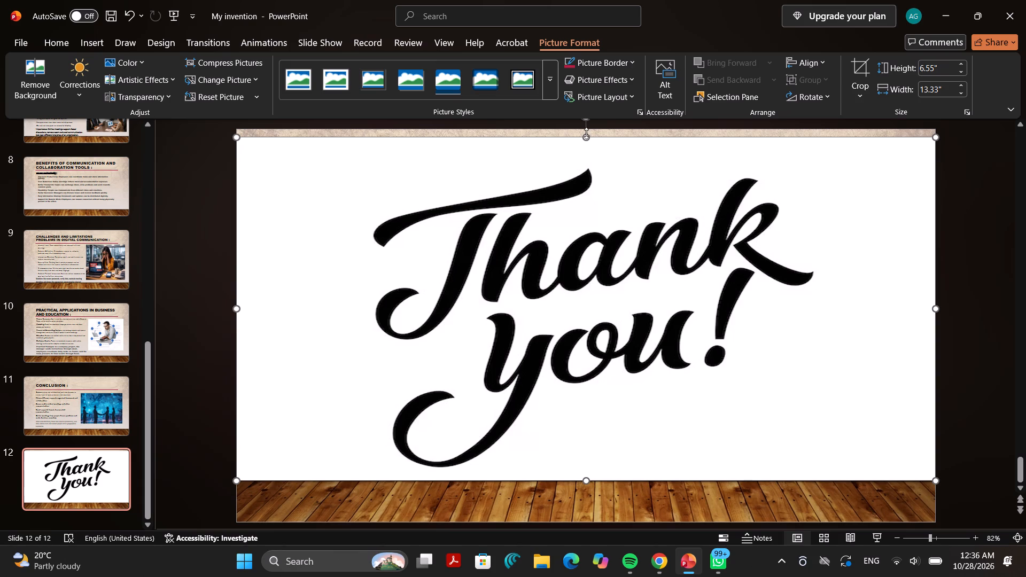
pyautogui.click(587, 135)
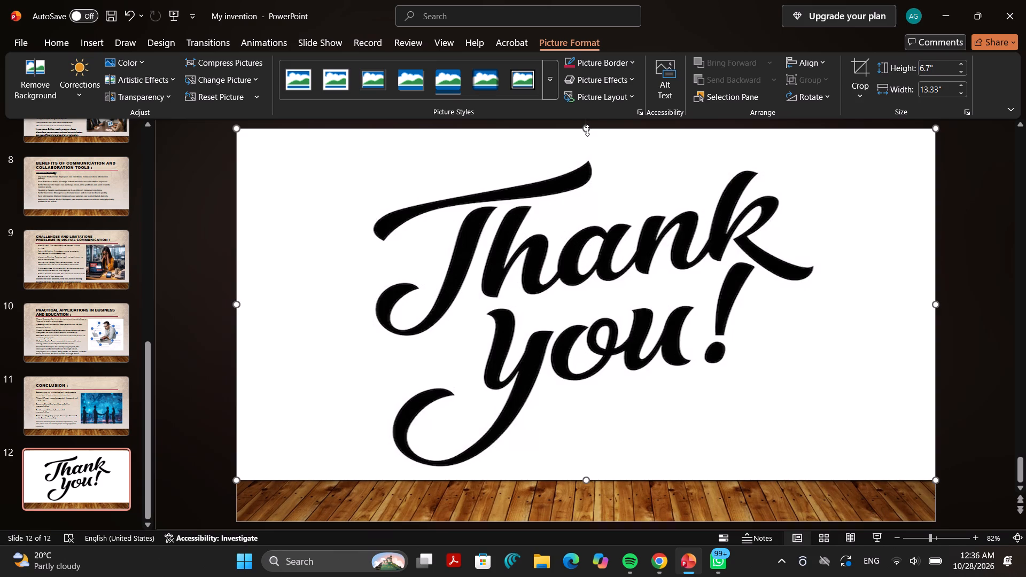
pyautogui.click(959, 353)
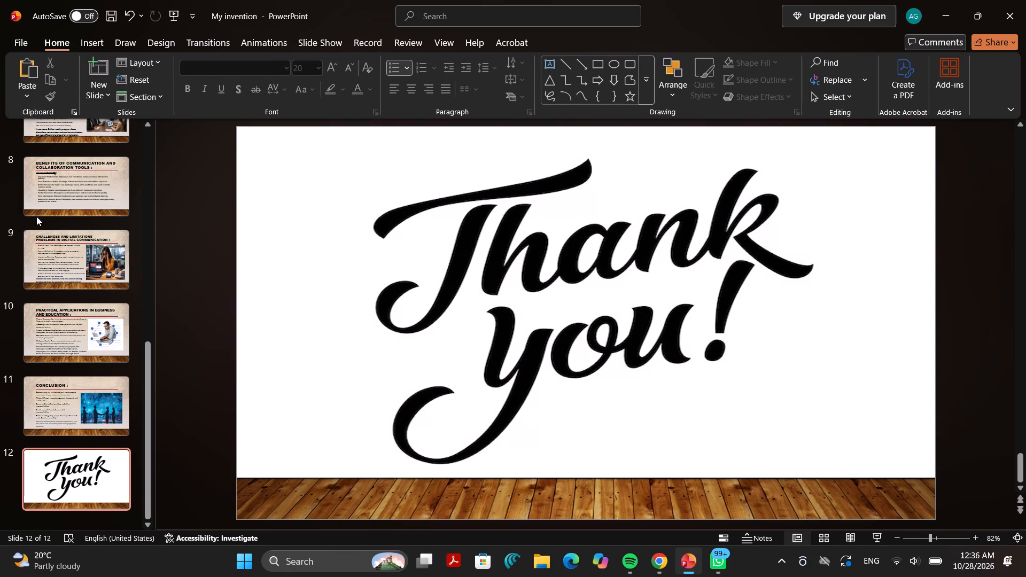
# Delete the text "PRESENTATION :" from the title placeholder on slide 1.
pyautogui.scroll(18, 36, 216)
pyautogui.click(88, 134)
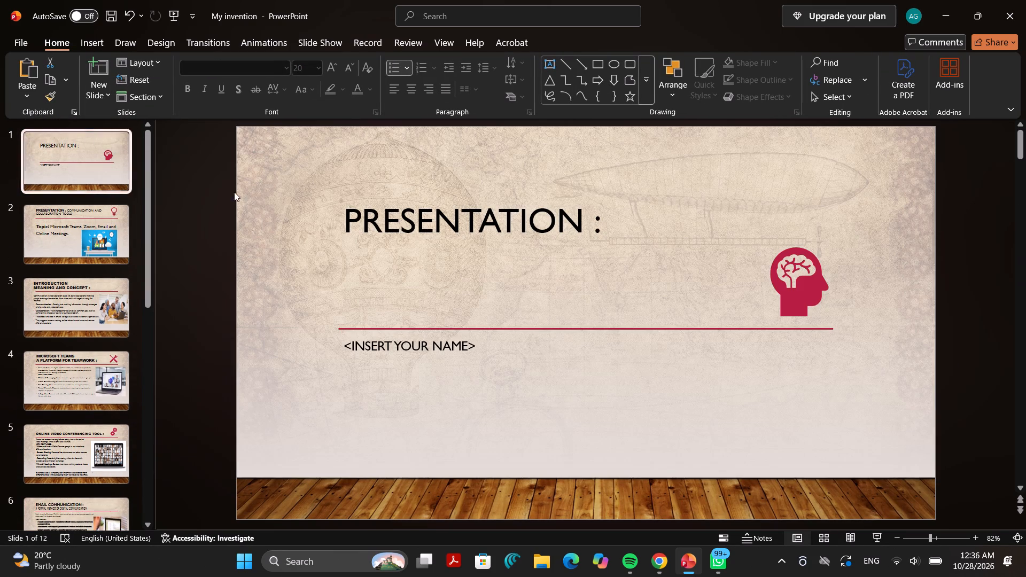
pyautogui.doubleClick(609, 235)
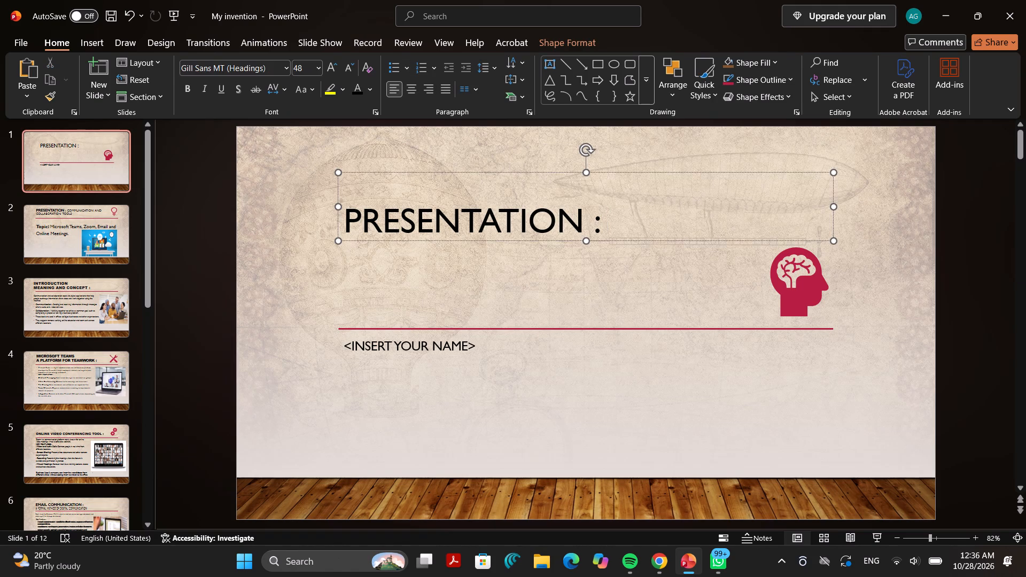
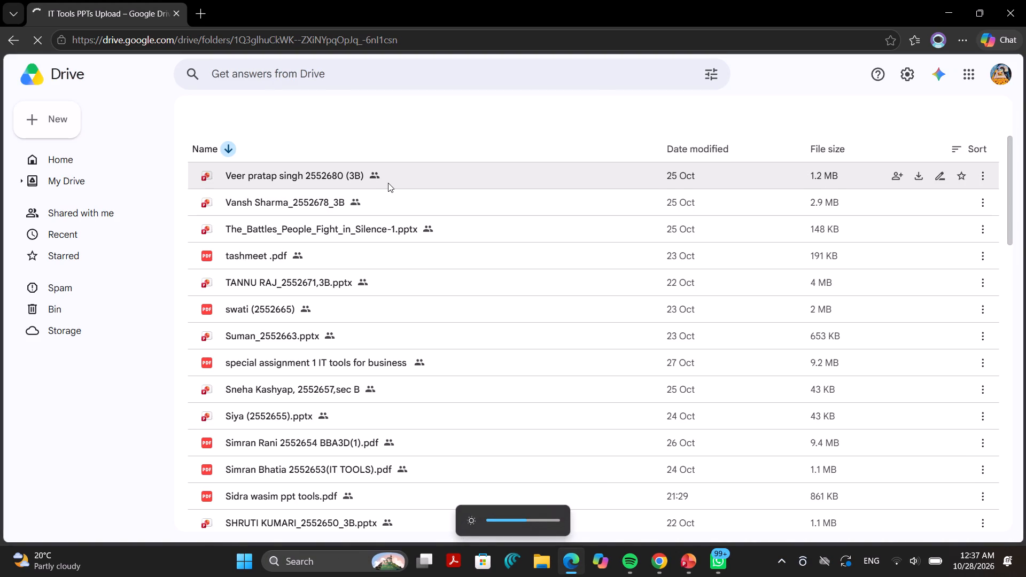
# Look through the files in the shared Google Drive folder "IT Tools PPTs Upload" in Edge for an example presentation.
pyautogui.scroll(-4, 277, 393)
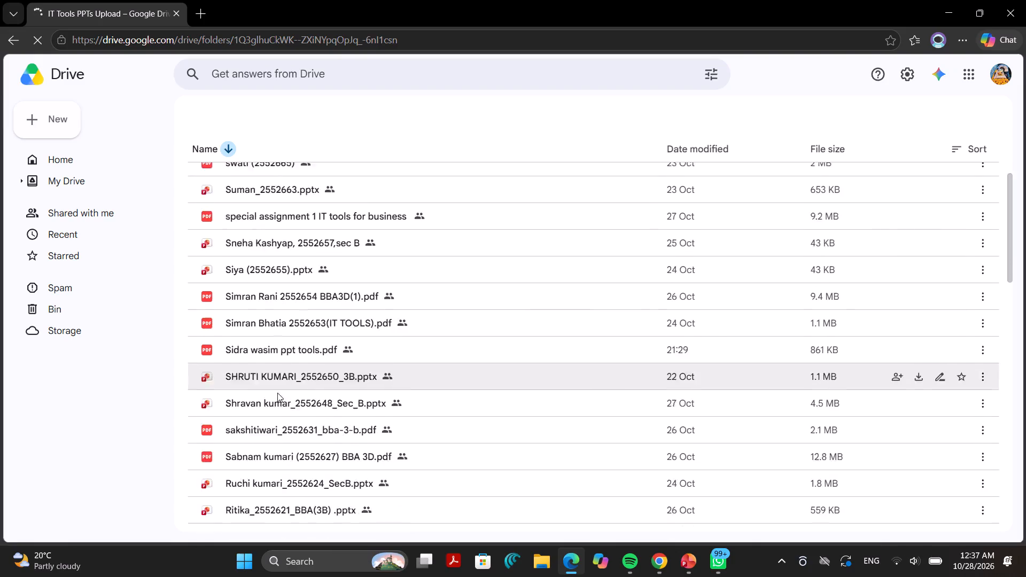
pyautogui.scroll(-3, 277, 393)
pyautogui.hscroll(4, 277, 393)
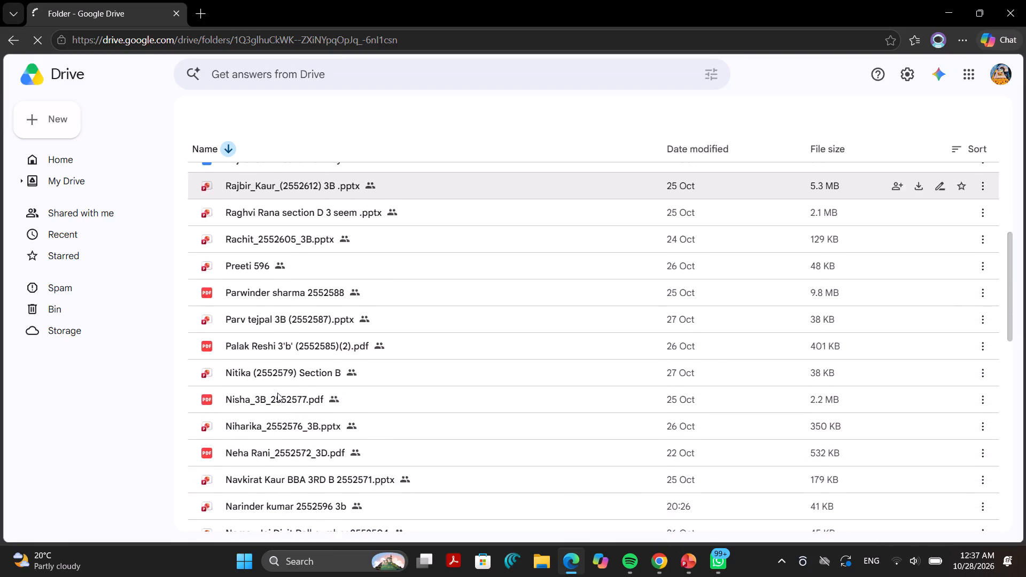
pyautogui.scroll(-8, 277, 393)
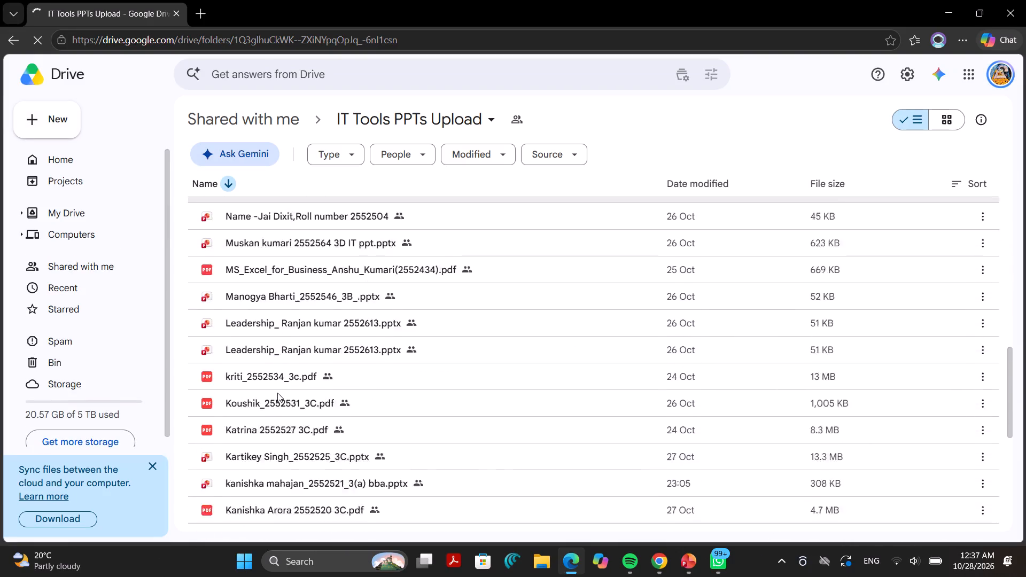
pyautogui.scroll(-1, 277, 393)
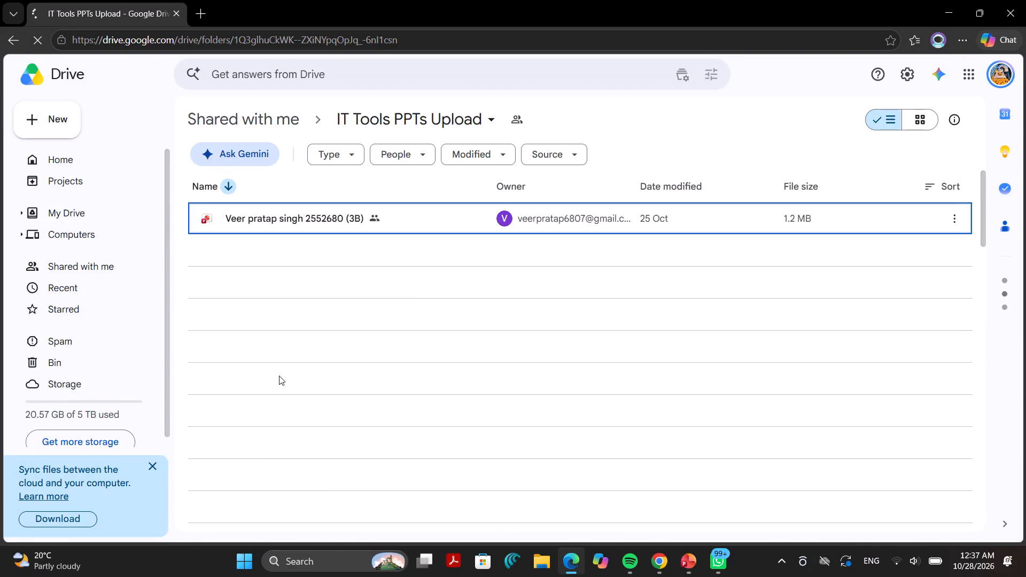
pyautogui.scroll(-9, 261, 426)
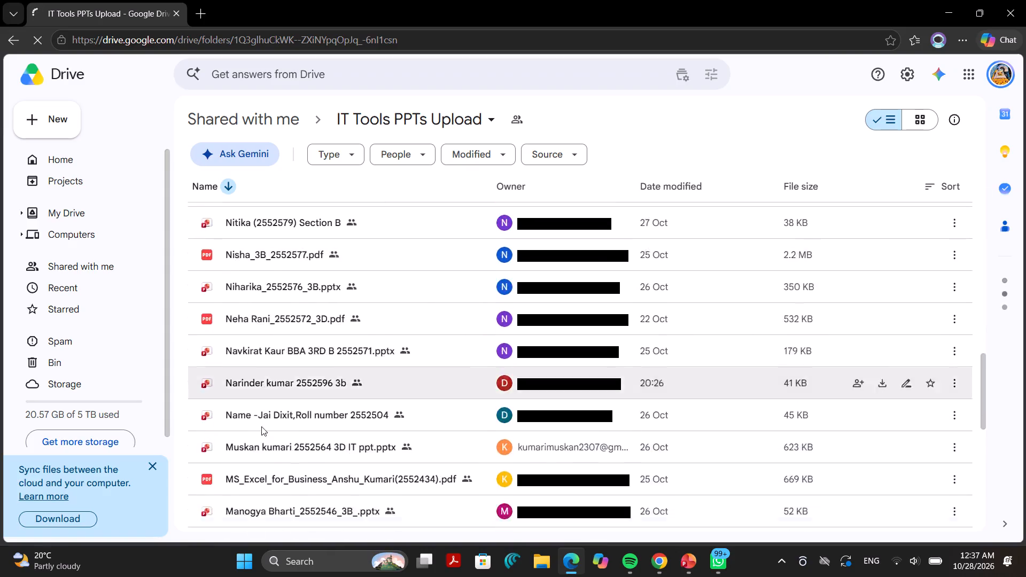
pyautogui.scroll(-7, 261, 426)
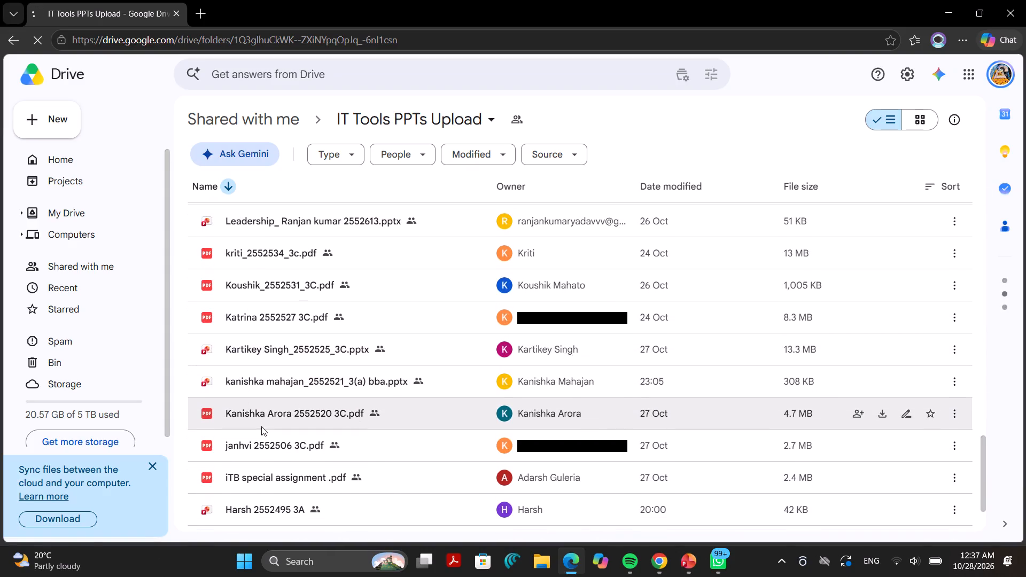
# Open the 13.3 MB "Artificial Intelligence in Business" presentation, examine its title slide, and close it.
pyautogui.click(303, 350)
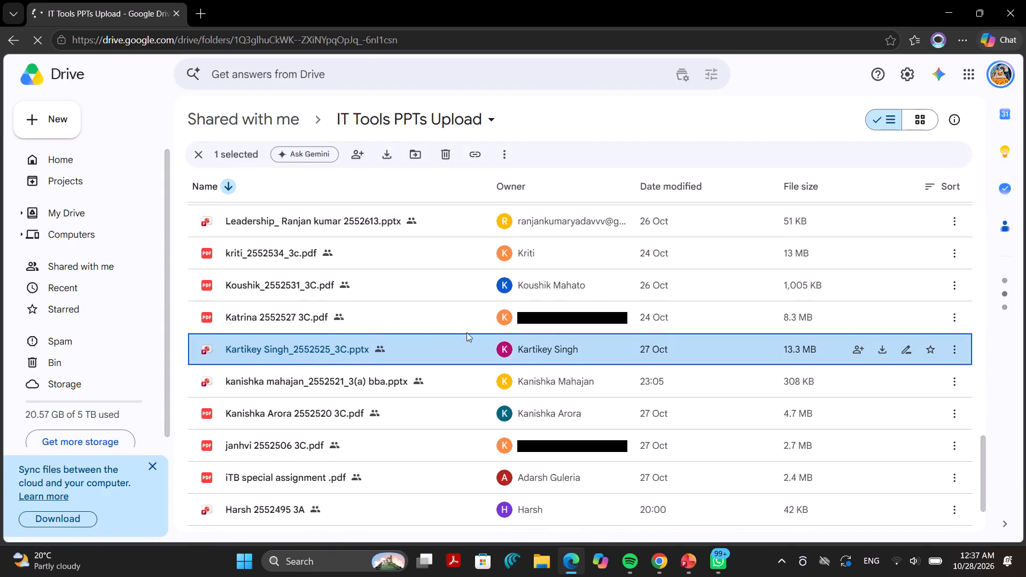
pyautogui.doubleClick(704, 358)
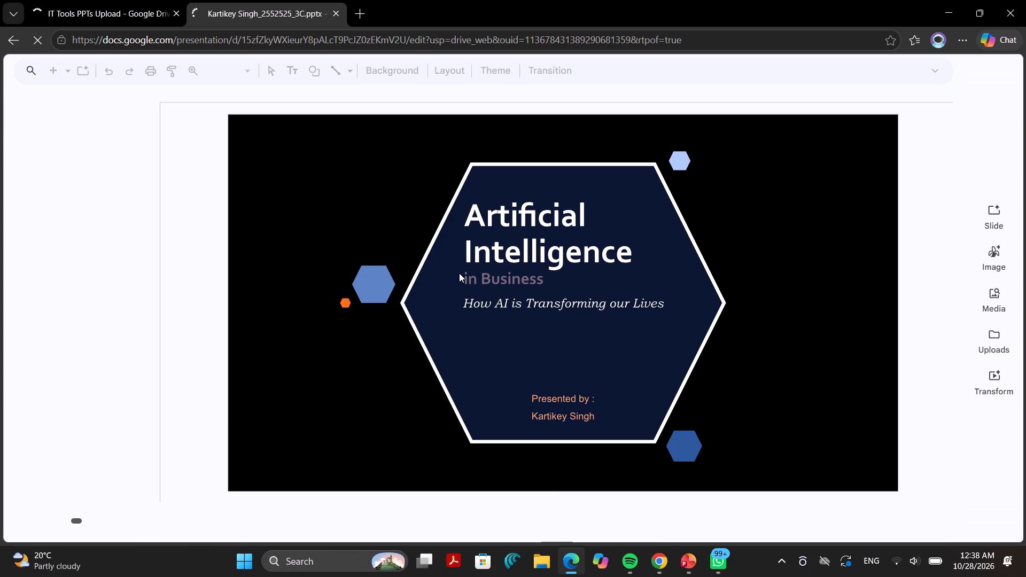
pyautogui.scroll(-1, 459, 273)
pyautogui.scroll(2, 459, 273)
pyautogui.hscroll(-4, 459, 273)
pyautogui.hscroll(2, 459, 273)
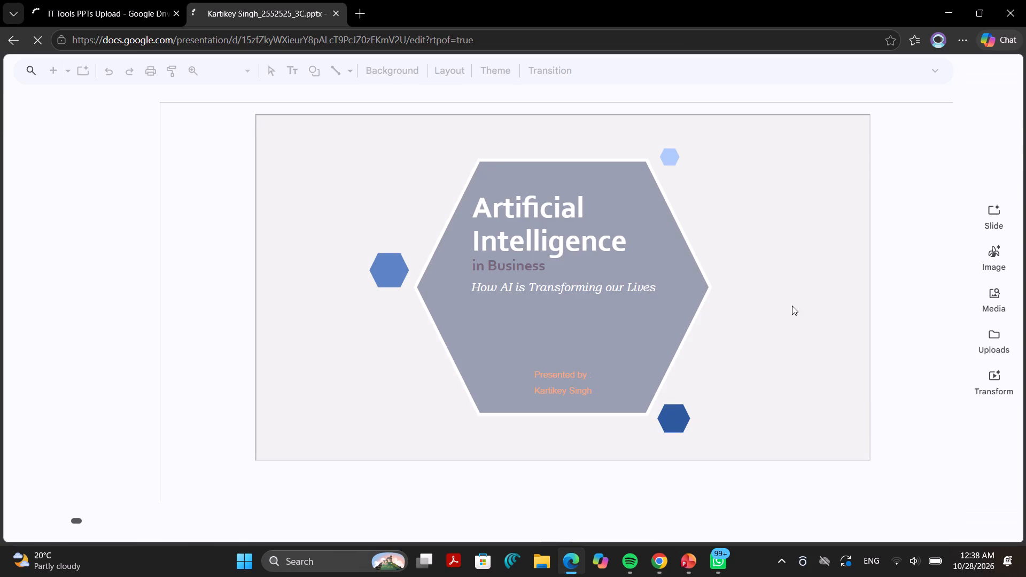
pyautogui.hscroll(-5, 792, 306)
pyautogui.click(989, 217)
pyautogui.click(334, 11)
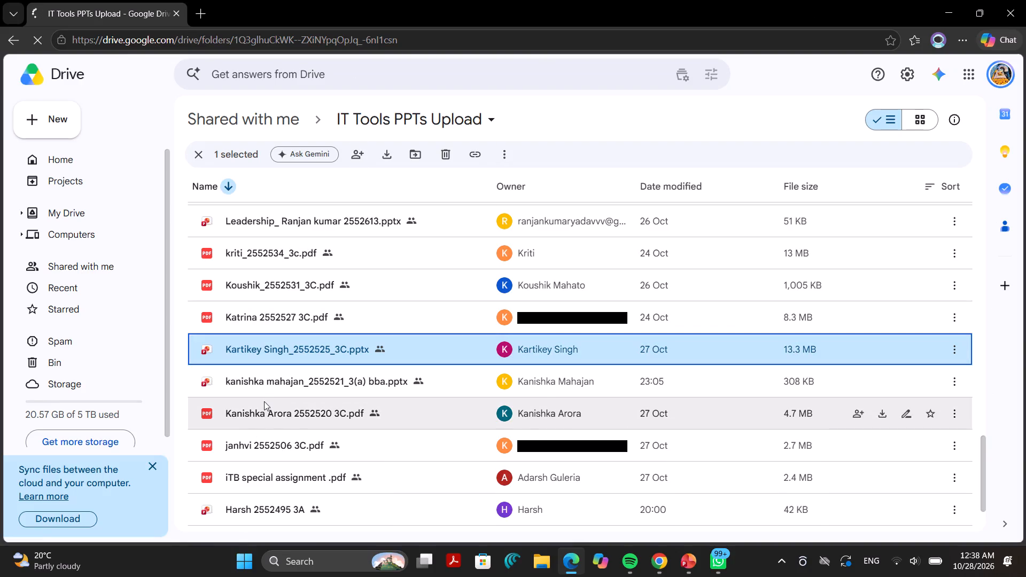
# Open the 1.2 MB Enterprise Resource Planning presentation at the top of the folder list and examine its title slide layout.
pyautogui.scroll(10, 271, 386)
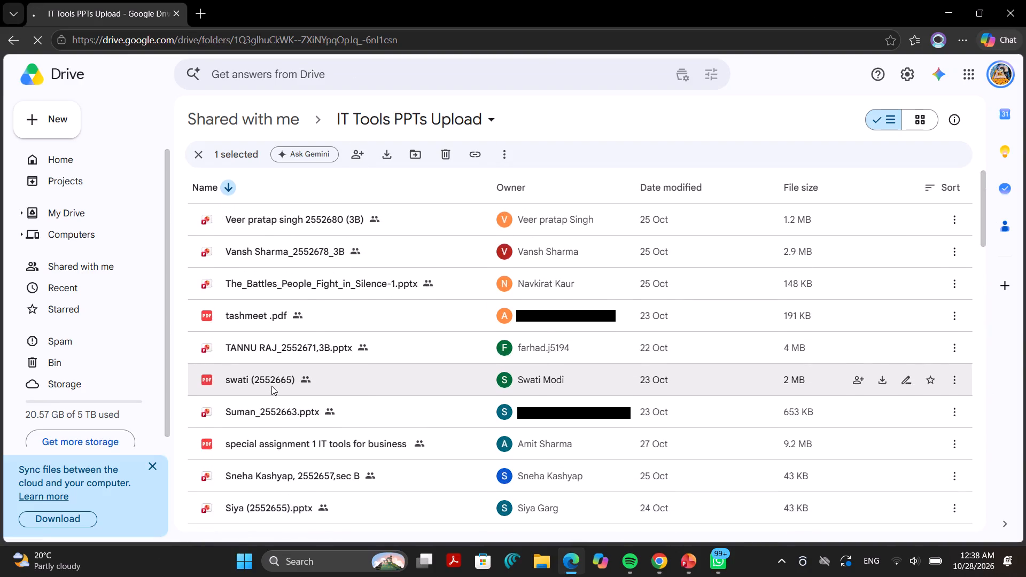
pyautogui.click(262, 223)
pyautogui.doubleClick(262, 223)
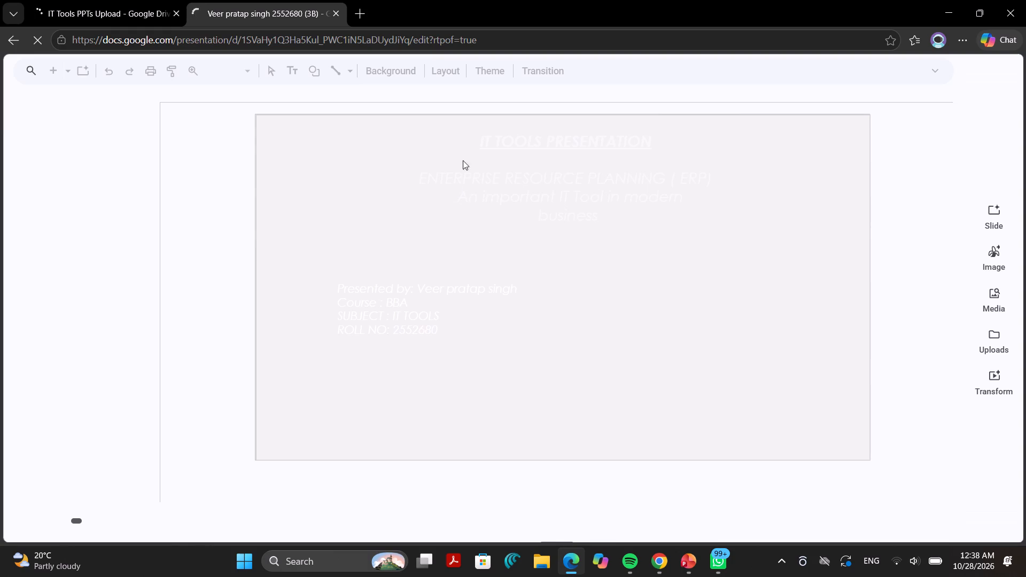
pyautogui.moveTo(478, 144); pyautogui.dragTo(551, 146)
pyautogui.moveTo(551, 146); pyautogui.dragTo(597, 173)
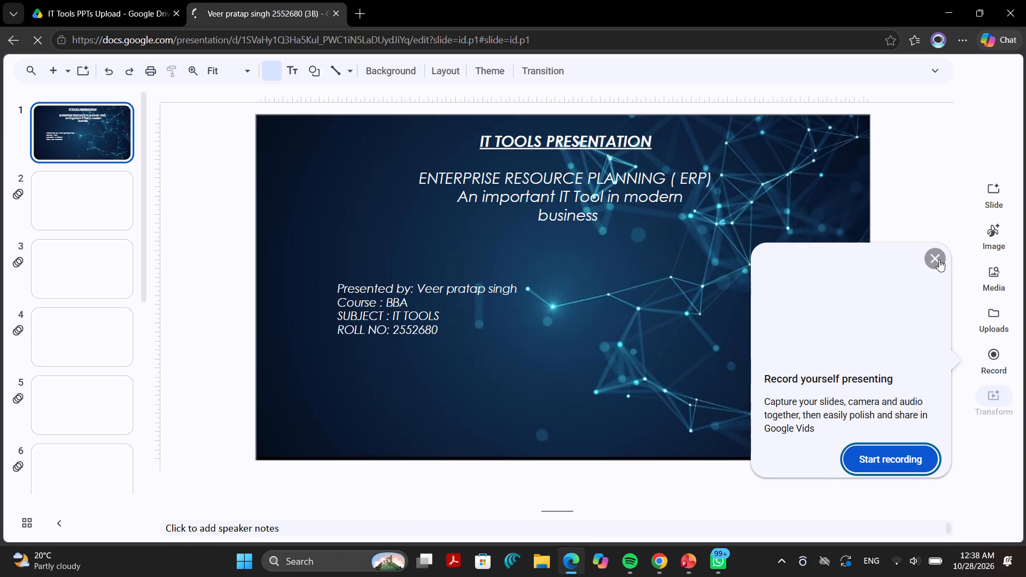
pyautogui.click(939, 260)
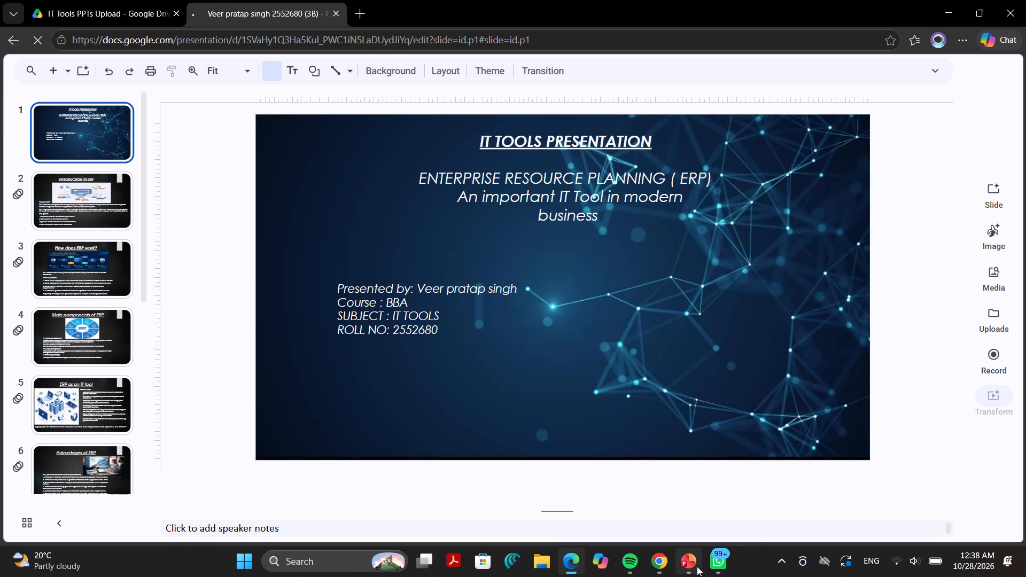
# Switch to PowerPoint and enter "IT TOOL PRESENTATION" as the title on slide 1.
pyautogui.click(697, 566)
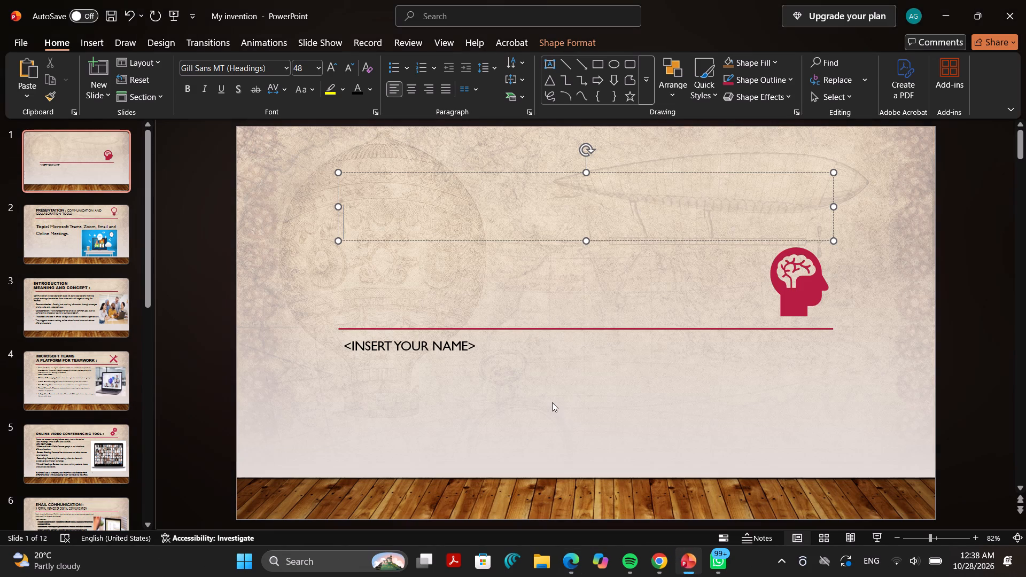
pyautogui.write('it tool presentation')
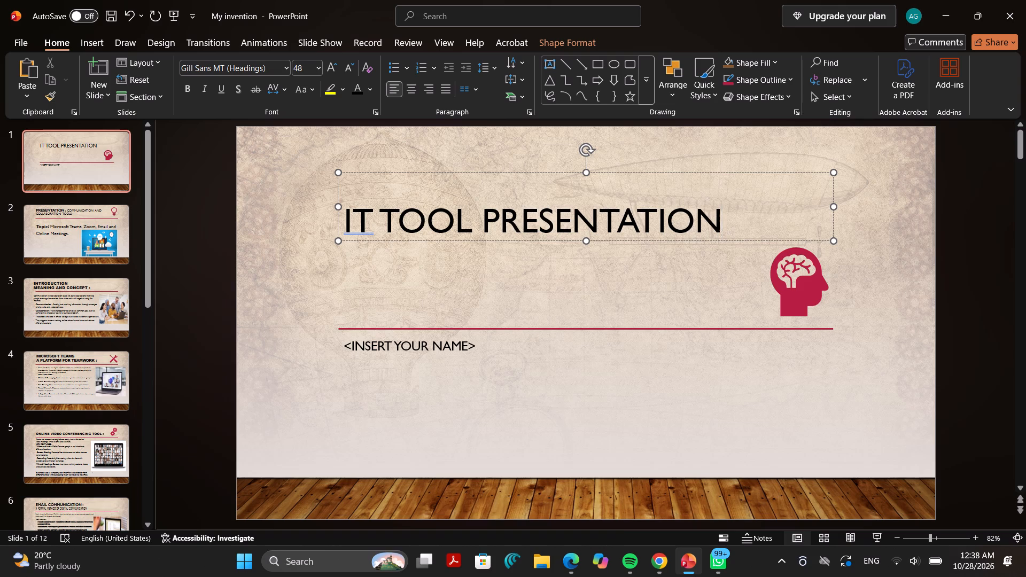
pyautogui.click(655, 571)
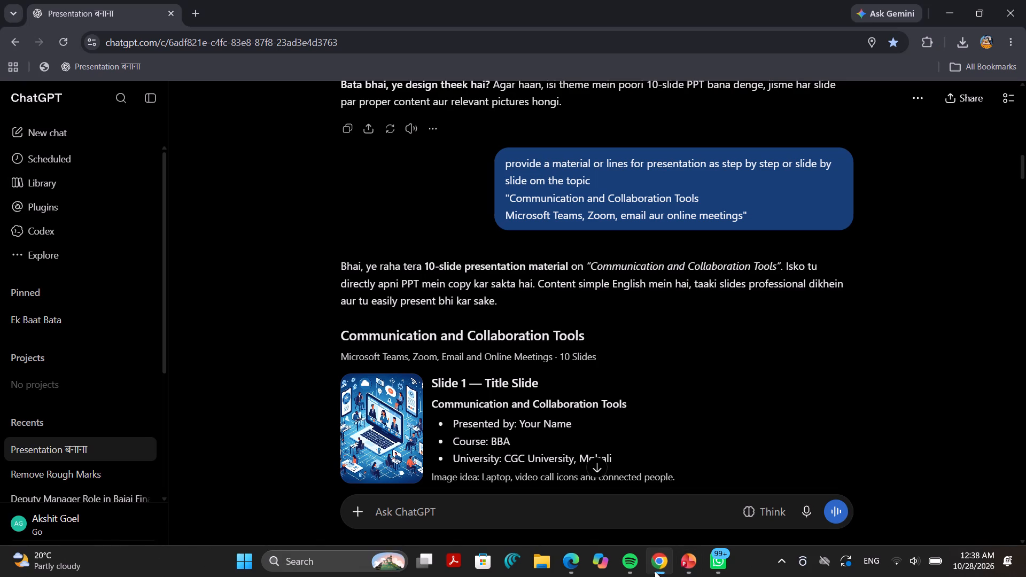
pyautogui.click(563, 571)
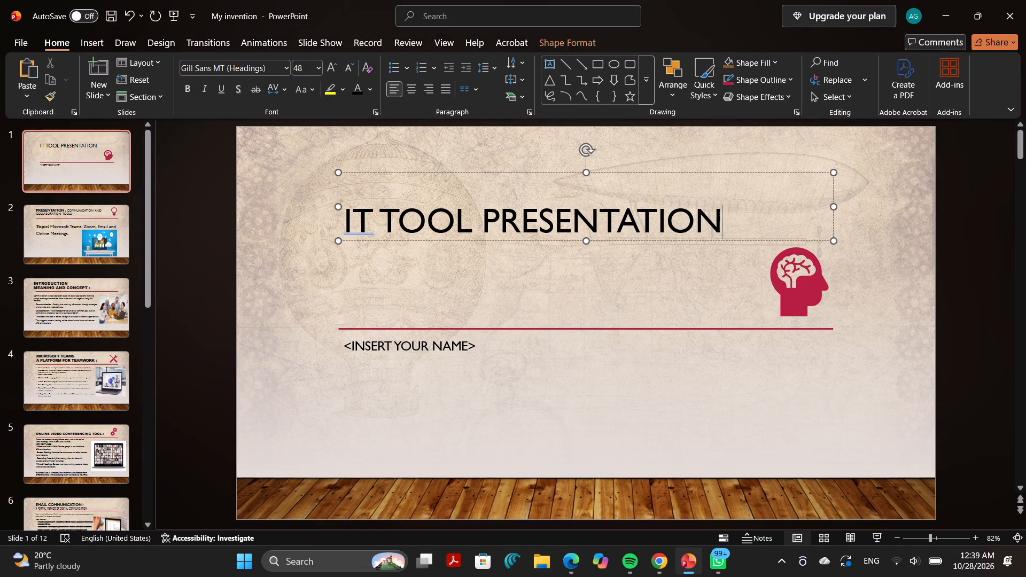
pyautogui.click(474, 220)
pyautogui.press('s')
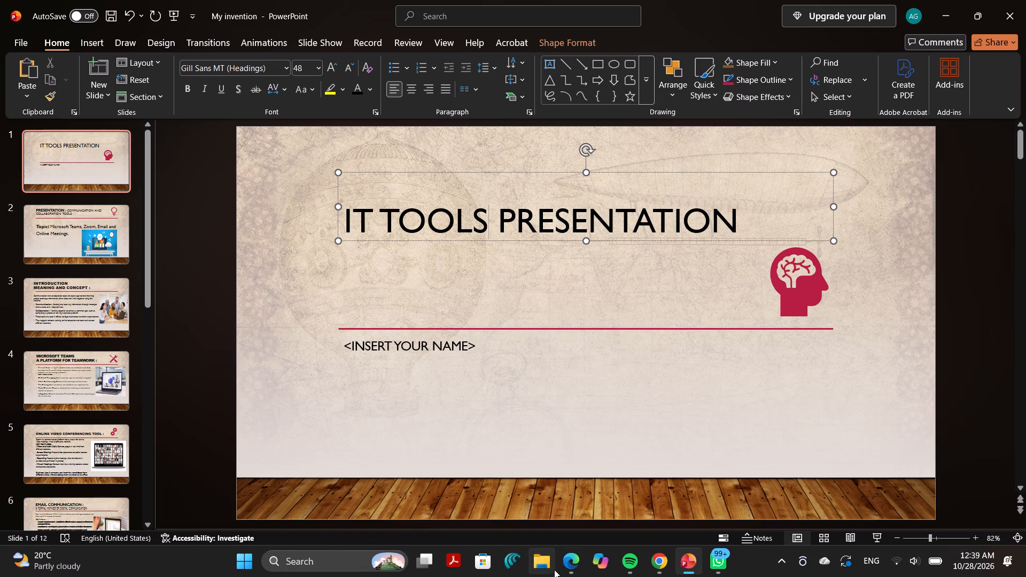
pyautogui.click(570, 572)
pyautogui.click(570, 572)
# Paste the copied heading "Communication and Collaboration Tools" beneath "IT TOOLS PRESENTATION" in the slide 1 title box, leaving a blank line between.
pyautogui.click(756, 215)
pyautogui.hotkey('shift', 'Return')
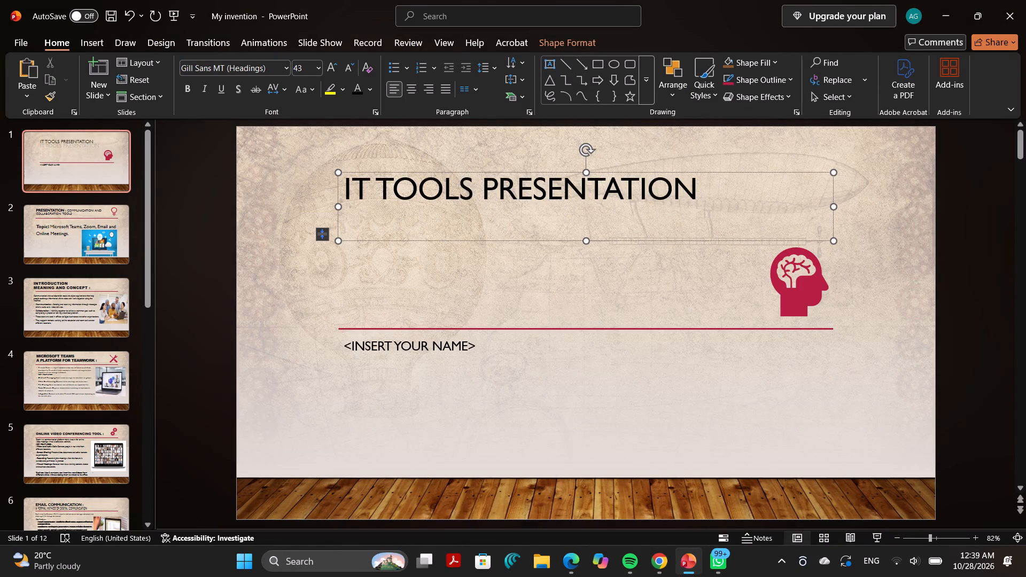
pyautogui.hotkey('shift', 'Return')
pyautogui.hotkey('ctrl', 'v')
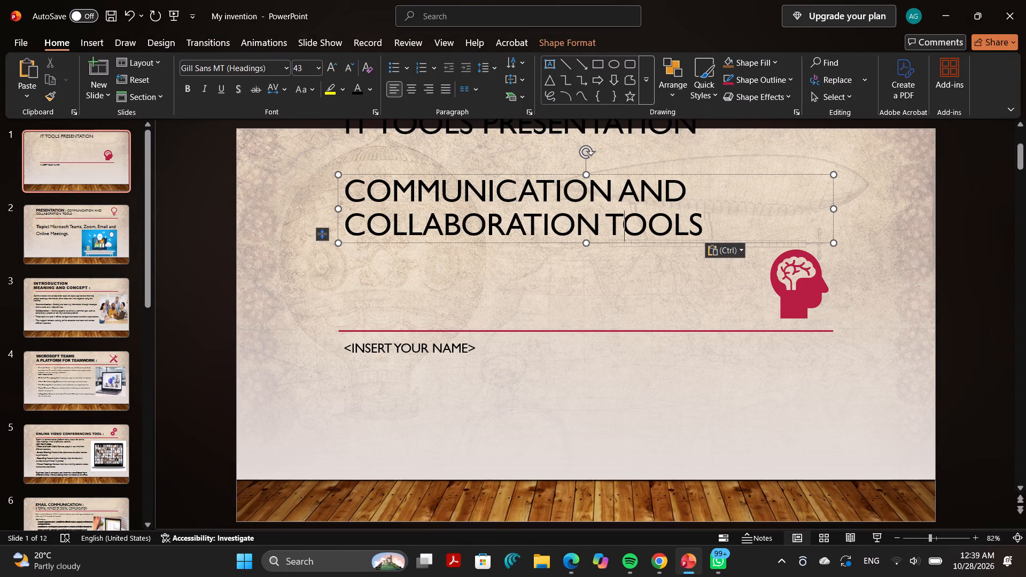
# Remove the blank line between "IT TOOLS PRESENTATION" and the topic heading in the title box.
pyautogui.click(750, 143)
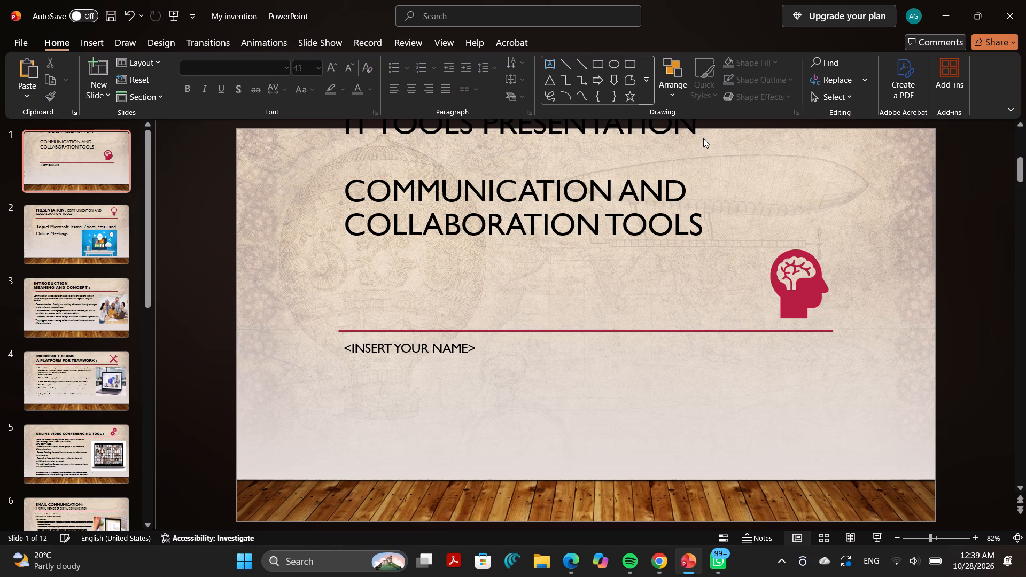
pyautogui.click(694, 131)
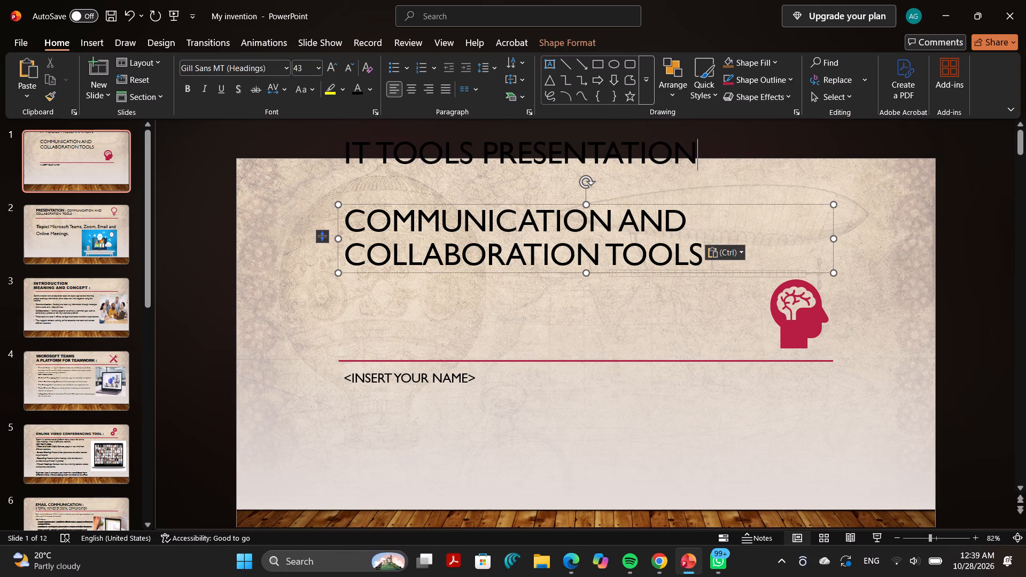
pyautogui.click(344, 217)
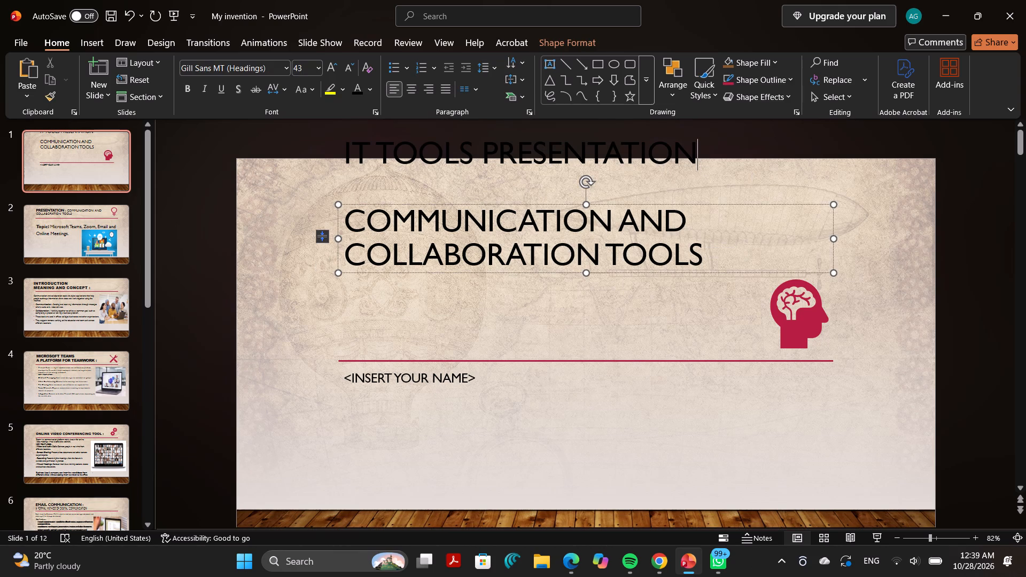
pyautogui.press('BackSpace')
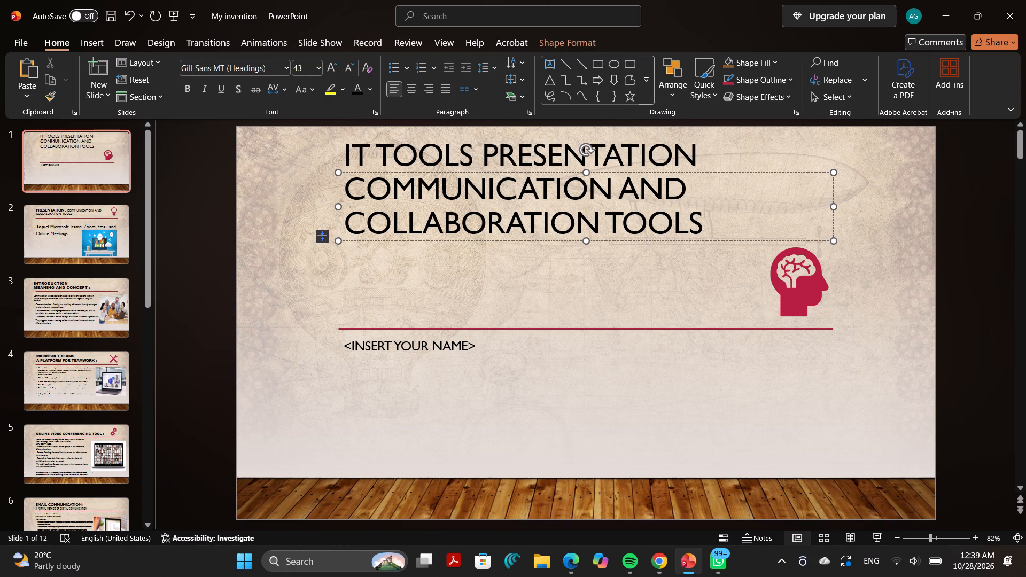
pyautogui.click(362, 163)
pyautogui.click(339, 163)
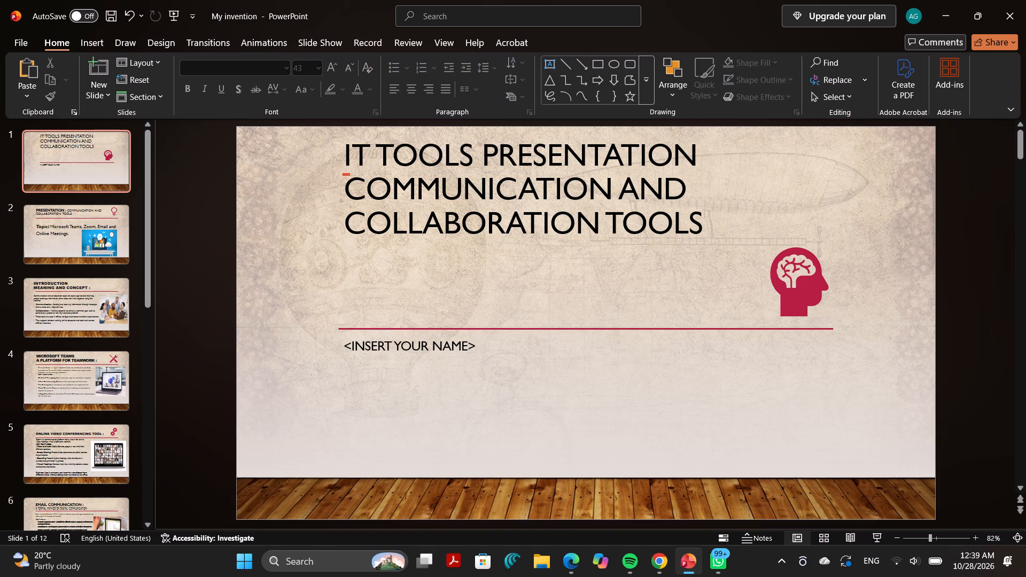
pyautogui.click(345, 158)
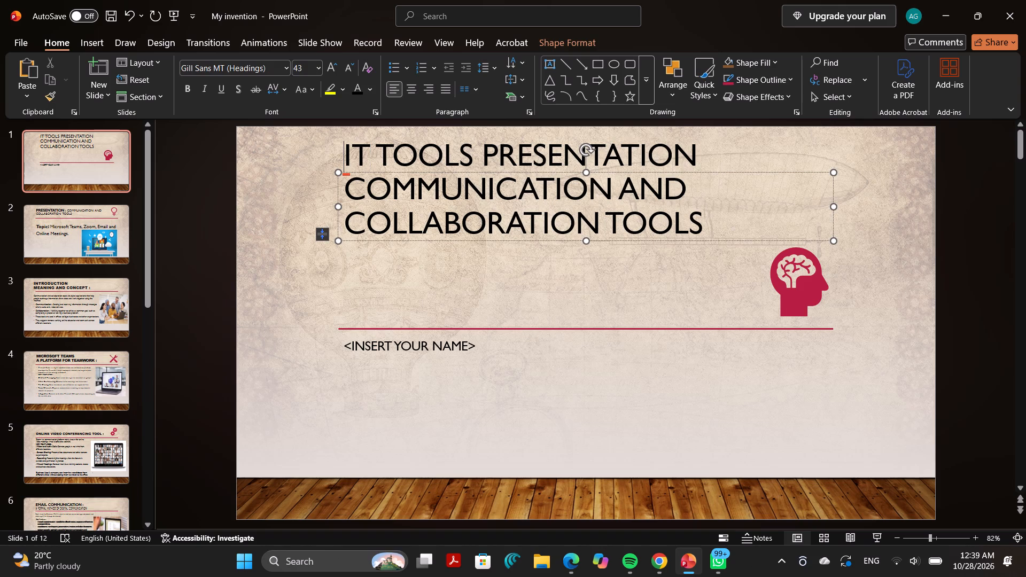
# Move the title box down towards the red divider line, with a blank line separating "IT TOOLS PRESENTATION" from the topic heading.
pyautogui.moveTo(524, 241); pyautogui.dragTo(524, 285)
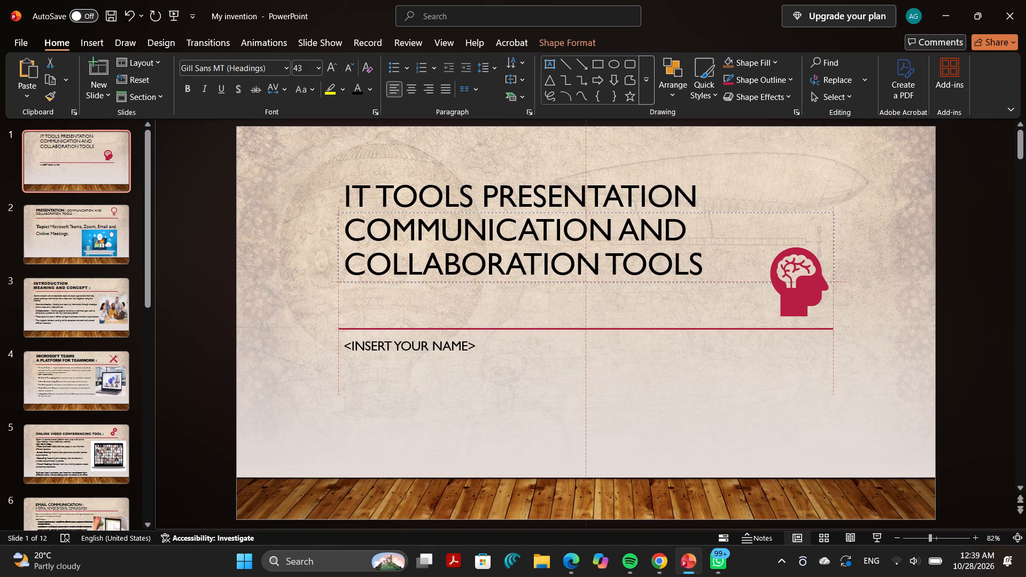
pyautogui.moveTo(524, 285); pyautogui.dragTo(525, 295)
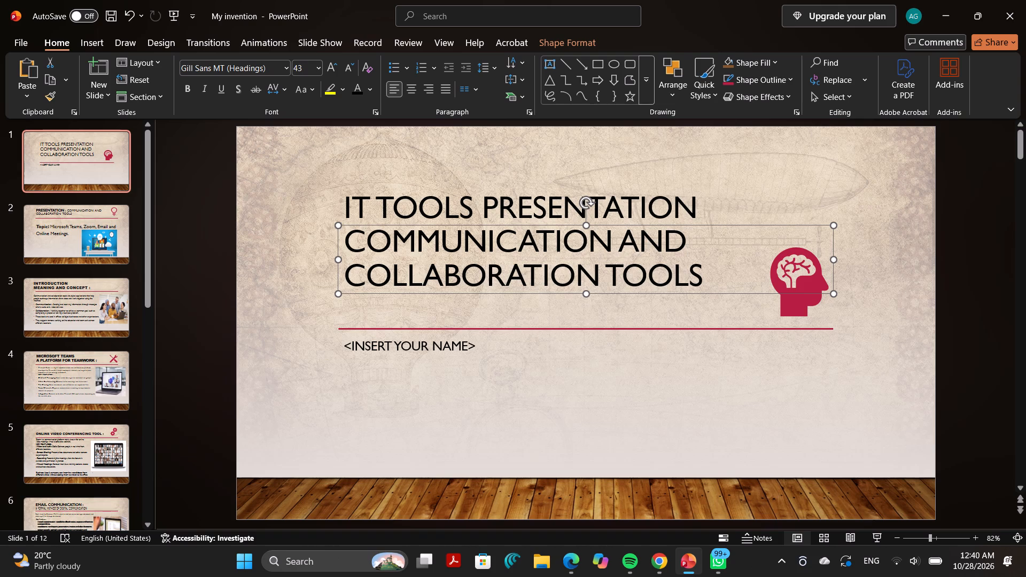
pyautogui.moveTo(351, 233); pyautogui.dragTo(346, 233)
pyautogui.press('Return')
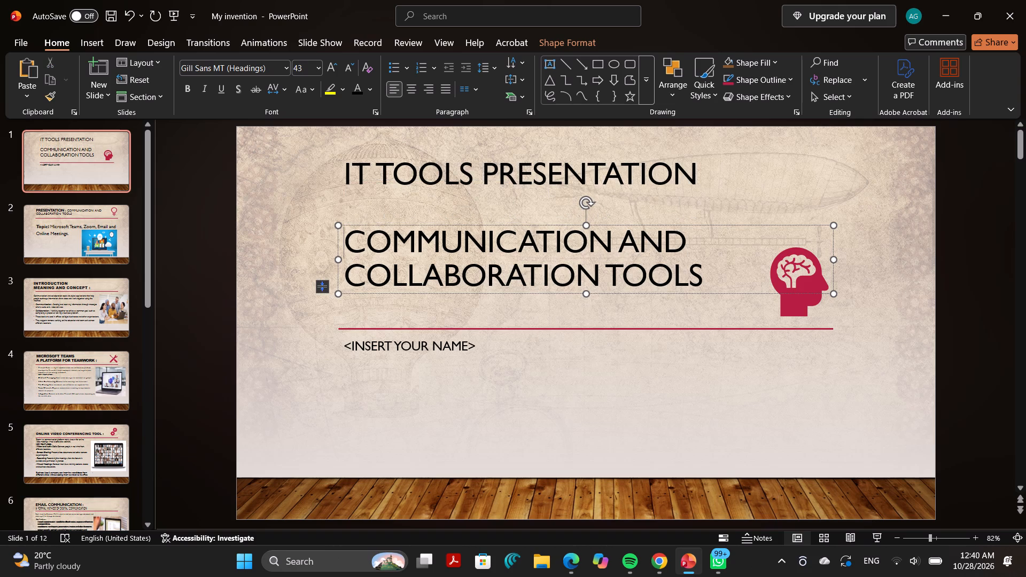
# Format the "IT TOOLS PRESENTATION" line as bold Algerian at size 48.
pyautogui.moveTo(345, 177); pyautogui.dragTo(703, 167)
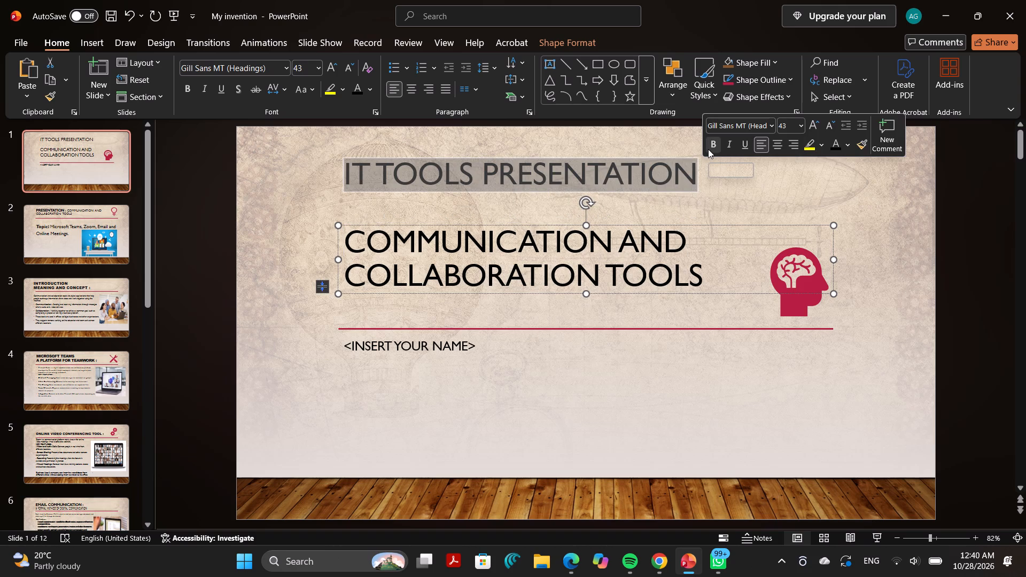
pyautogui.click(717, 146)
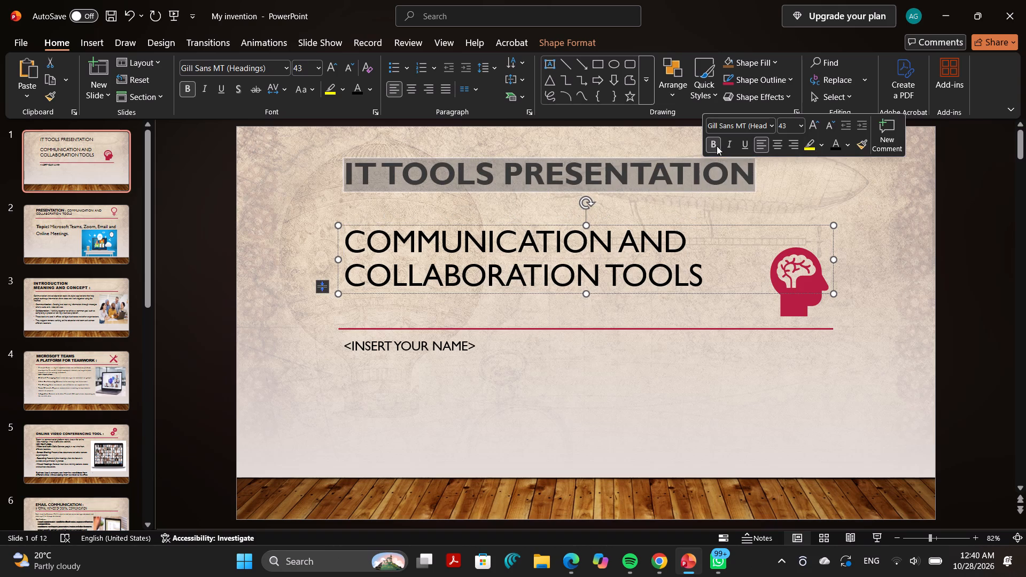
pyautogui.click(774, 126)
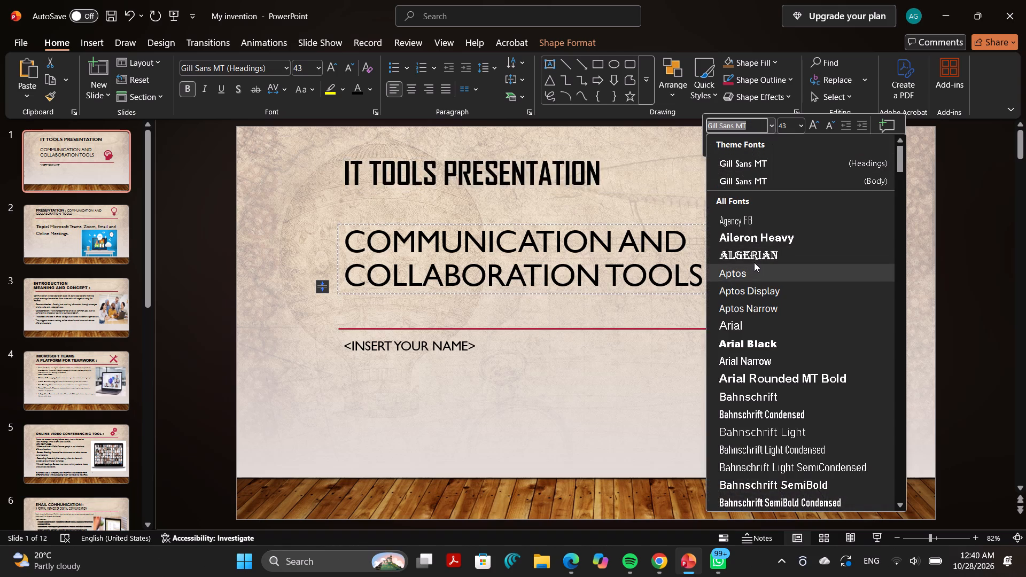
pyautogui.click(753, 260)
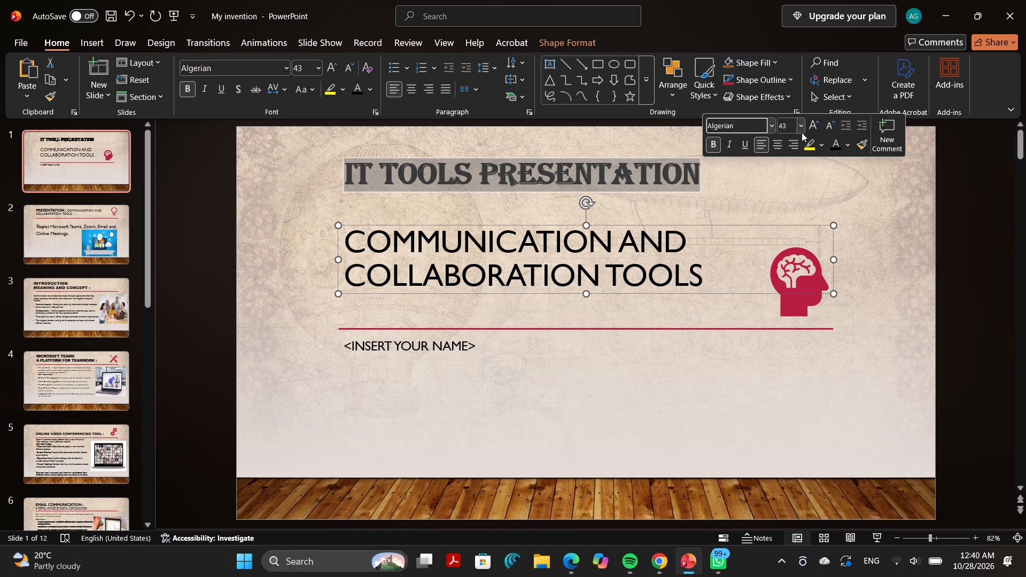
pyautogui.click(801, 128)
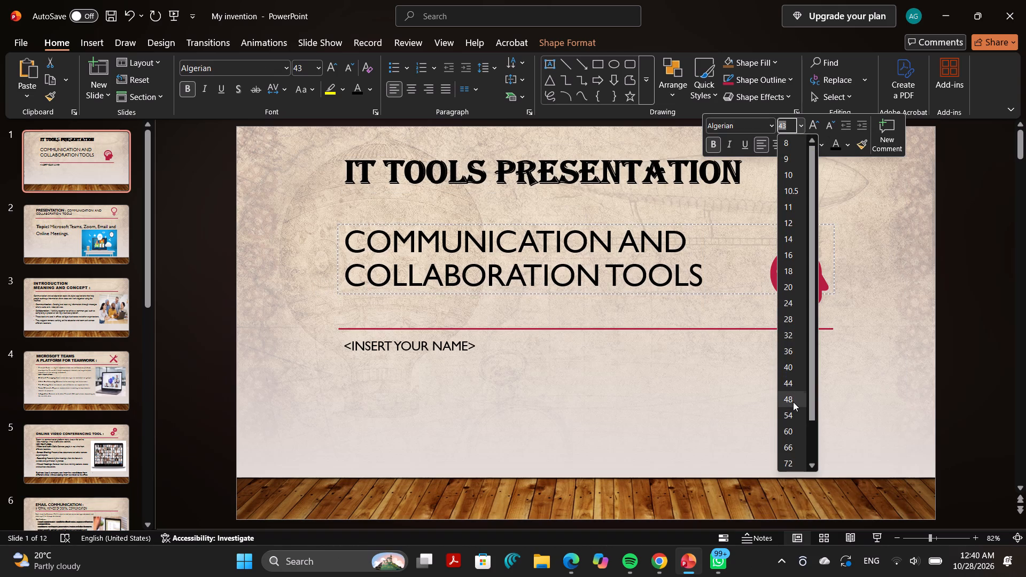
pyautogui.click(793, 402)
# Change the font of the "Communication and Collaboration Tools" heading to Bahnschrift Condensed.
pyautogui.moveTo(346, 233); pyautogui.dragTo(377, 241)
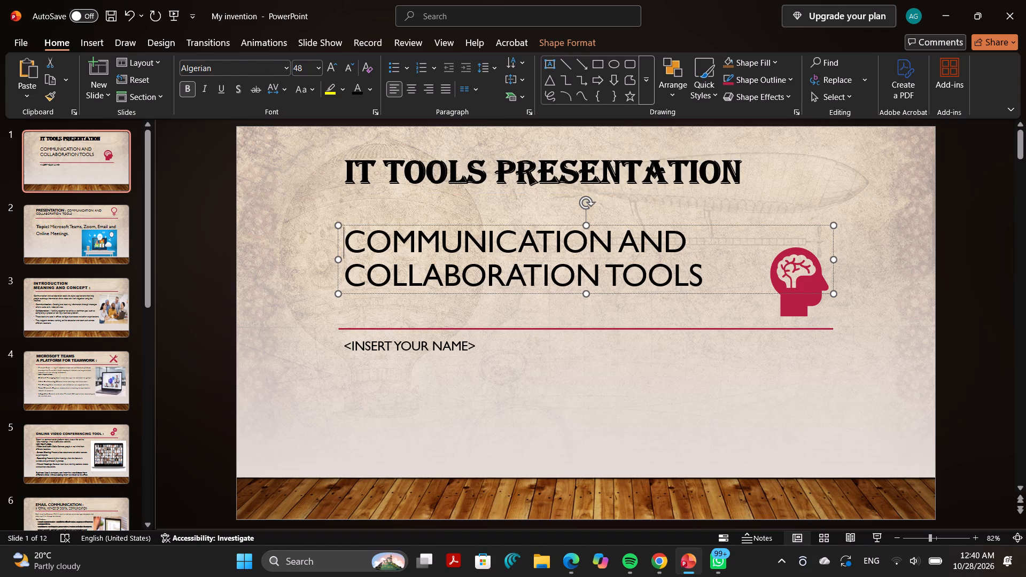
pyautogui.moveTo(377, 241); pyautogui.dragTo(671, 282)
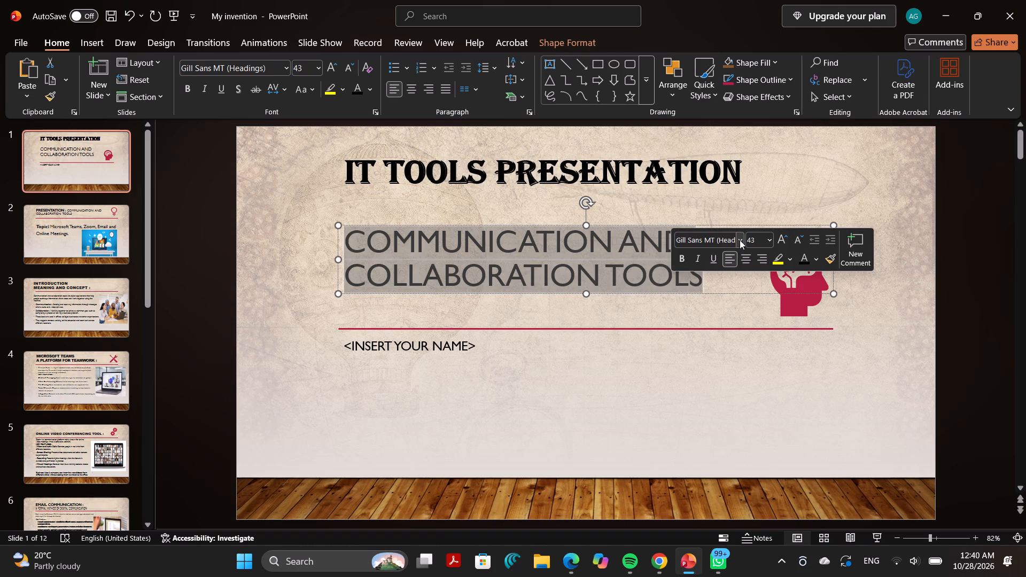
pyautogui.click(740, 240)
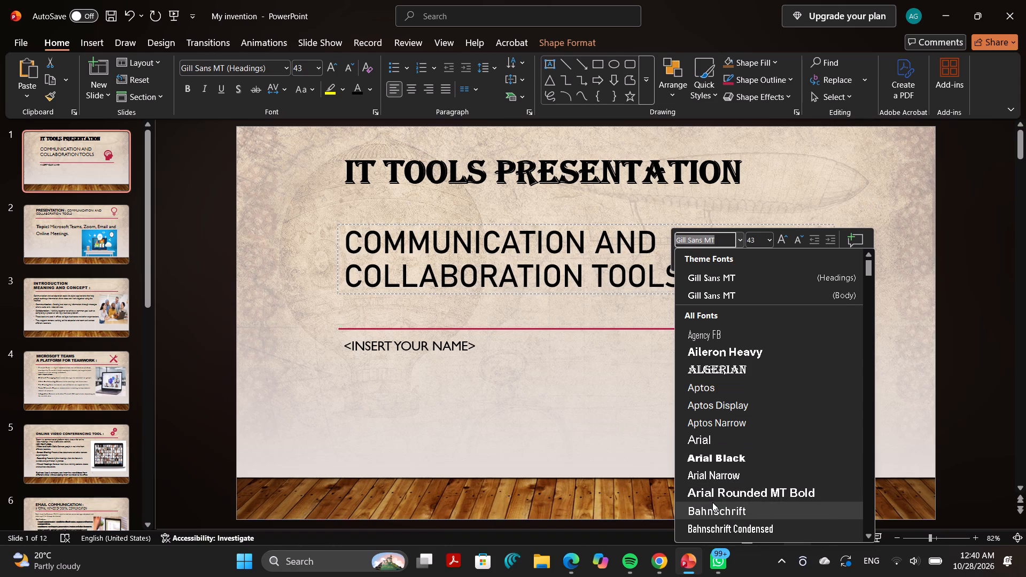
pyautogui.click(701, 532)
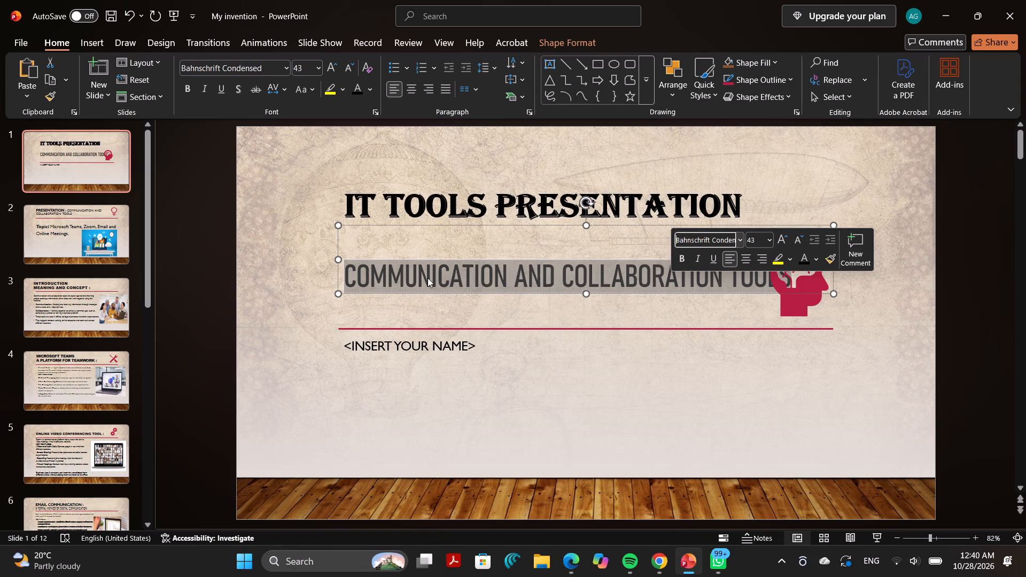
# Extend the bottom edge of the title box down, closer to the red divider line.
pyautogui.moveTo(583, 294); pyautogui.dragTo(584, 309)
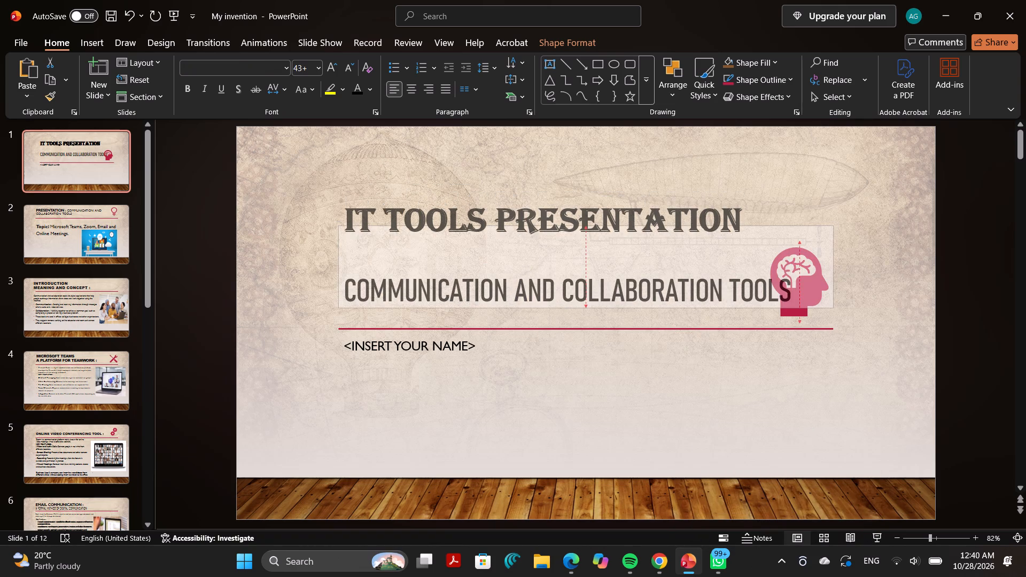
pyautogui.moveTo(584, 309); pyautogui.dragTo(584, 309)
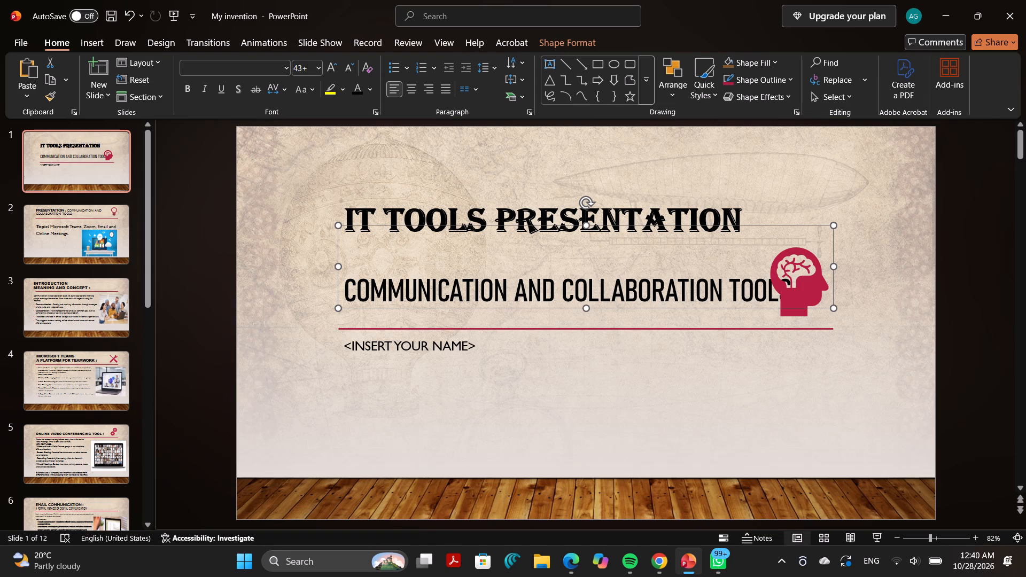
pyautogui.click(340, 268)
# Move the brain-head icon up beside "IT TOOLS PRESENTATION", clear of the topic heading, and adjust its width to keep it well proportioned.
pyautogui.click(797, 298)
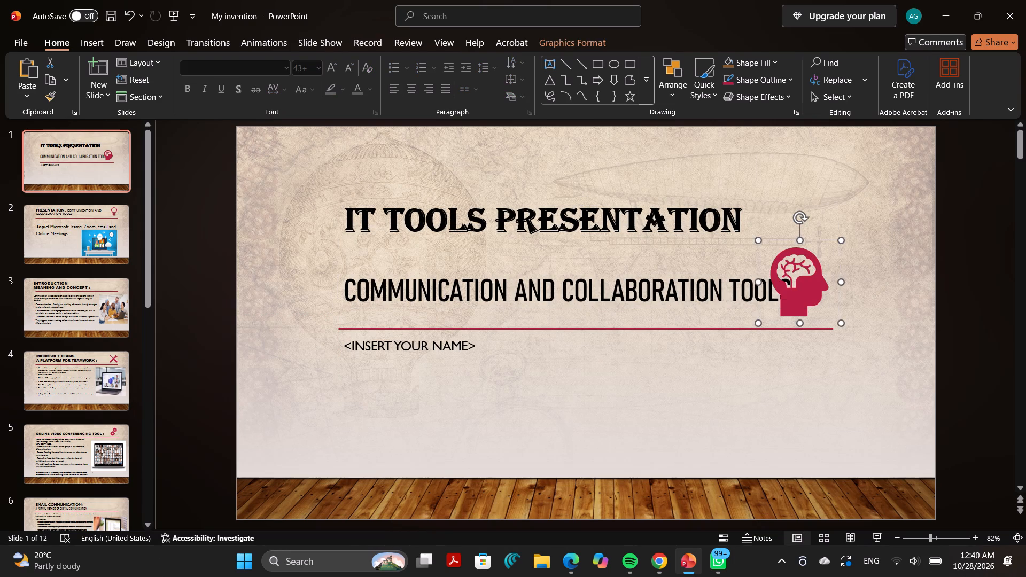
pyautogui.moveTo(758, 281); pyautogui.dragTo(778, 283)
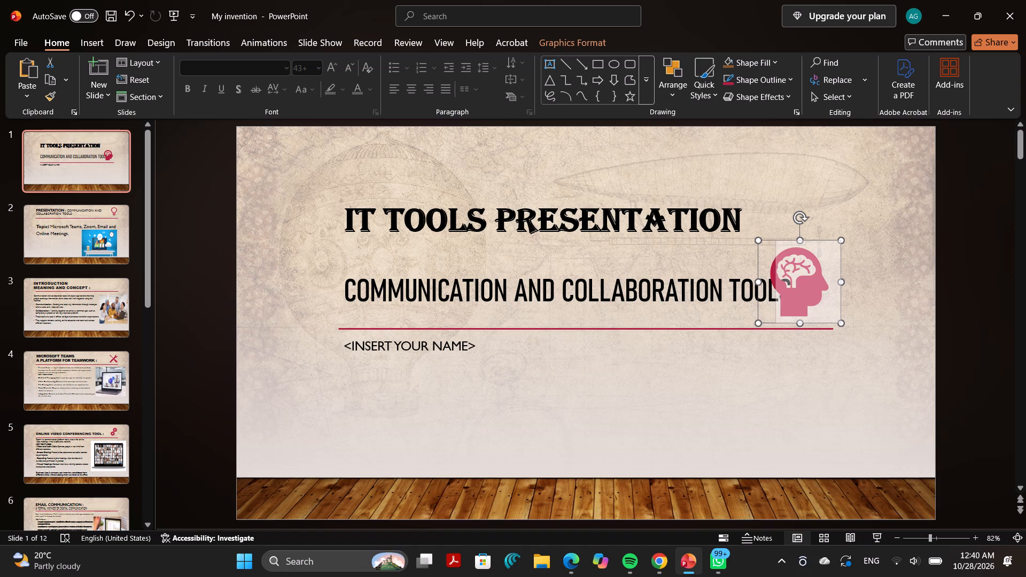
pyautogui.moveTo(778, 283); pyautogui.dragTo(784, 285)
pyautogui.moveTo(804, 282); pyautogui.dragTo(802, 256)
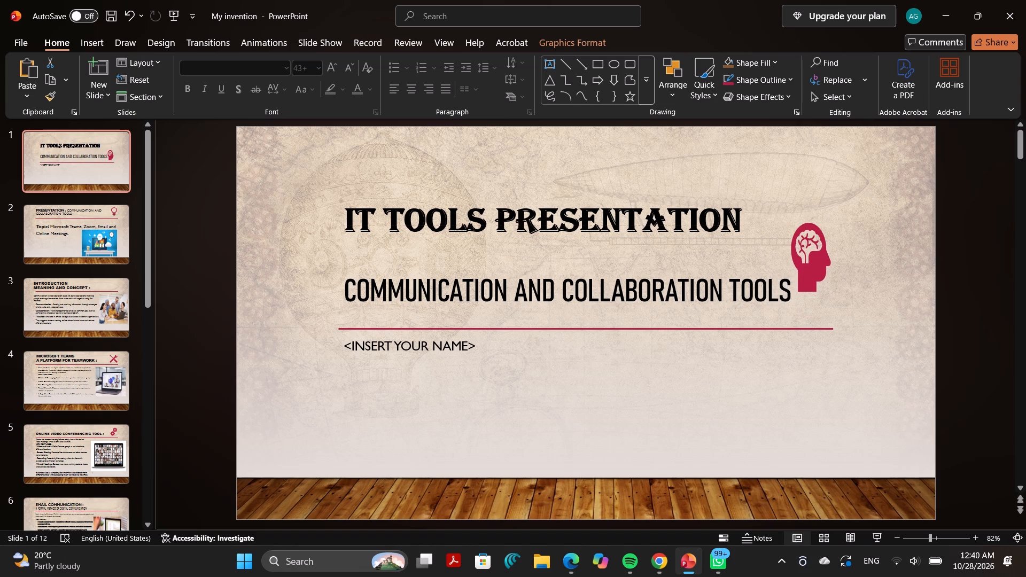
pyautogui.moveTo(802, 256); pyautogui.dragTo(799, 240)
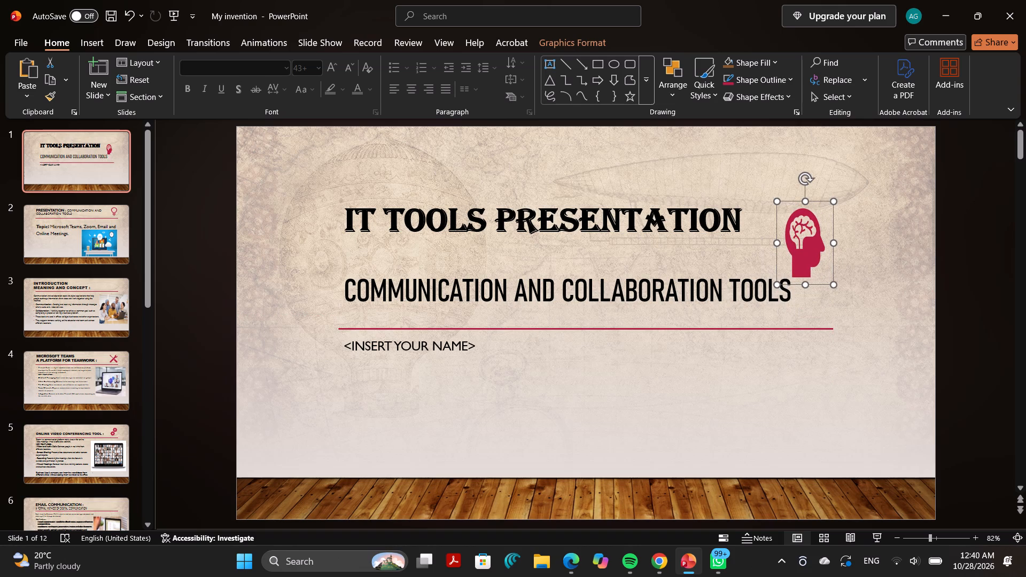
pyautogui.moveTo(836, 244); pyautogui.dragTo(845, 245)
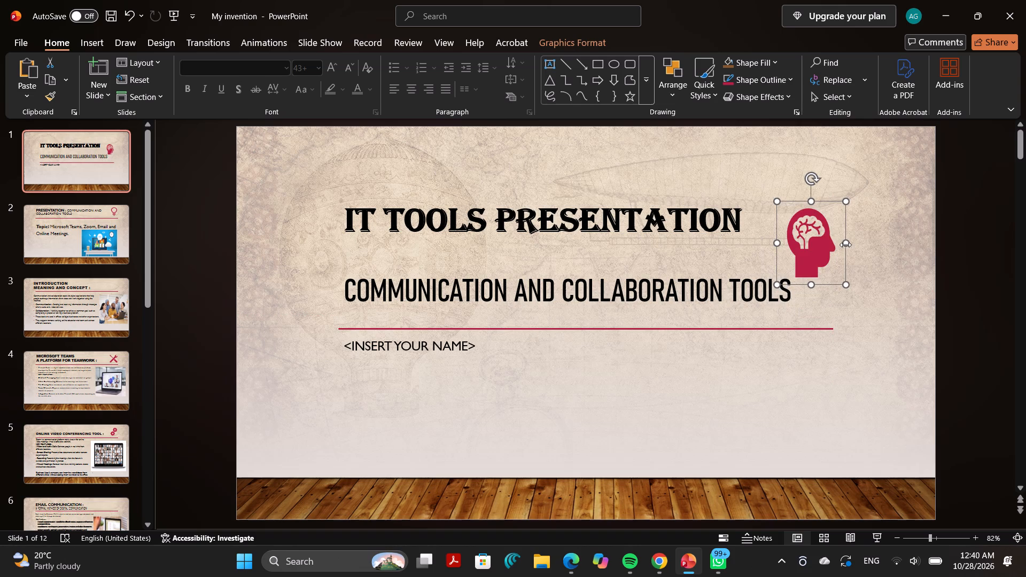
pyautogui.moveTo(845, 245); pyautogui.dragTo(851, 245)
pyautogui.click(851, 245)
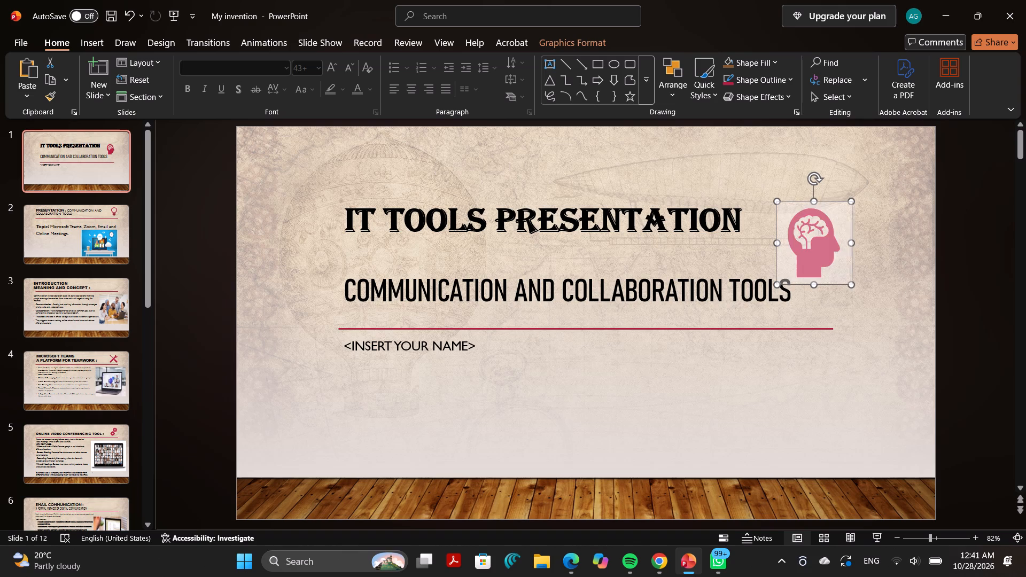
# Shift the title box slightly lower so the topic heading sits just above the red divider line.
pyautogui.click(702, 299)
pyautogui.click(612, 308)
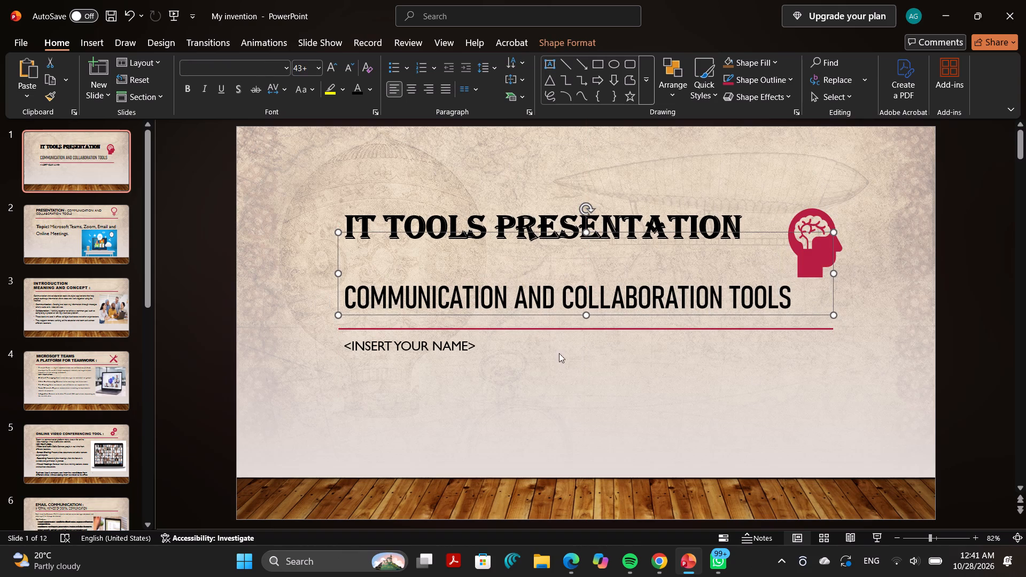
pyautogui.click(633, 412)
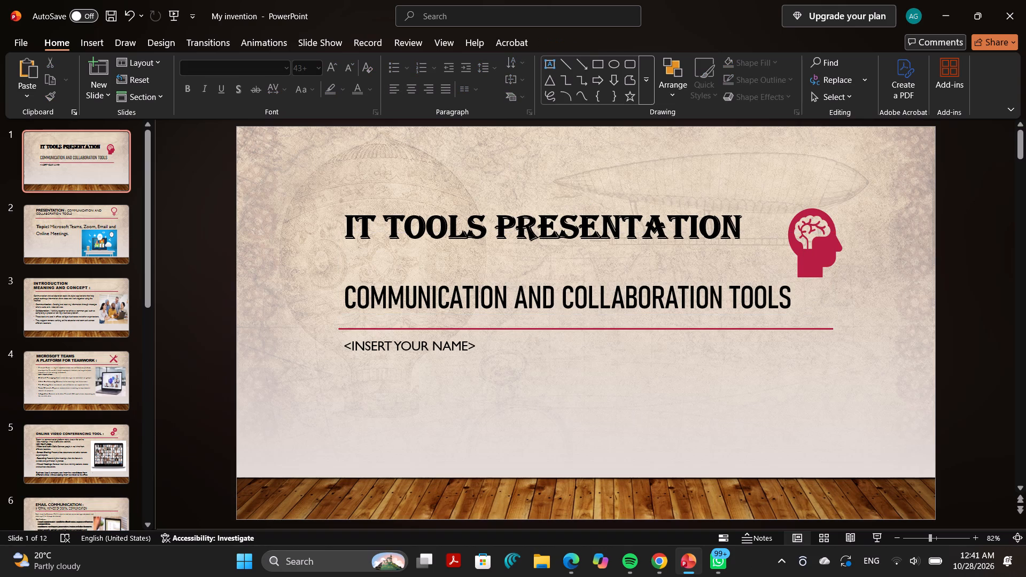
# Replace the name placeholder below the red divider on slide 1 with "Presented by :" followed by the presenter's name.
pyautogui.click(483, 348)
pyautogui.click(475, 346)
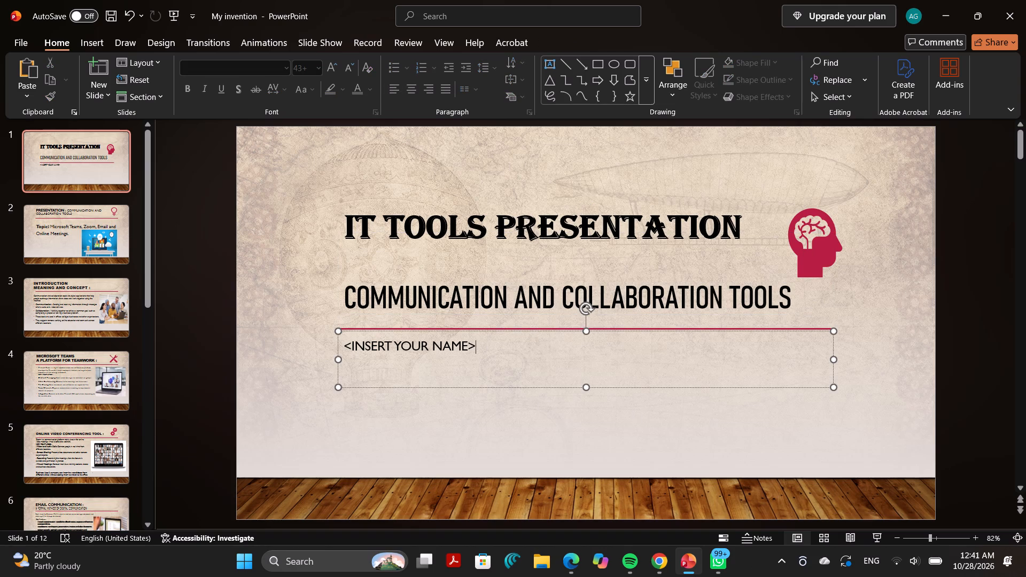
pyautogui.moveTo(475, 346); pyautogui.dragTo(335, 344)
pyautogui.press('BackSpace')
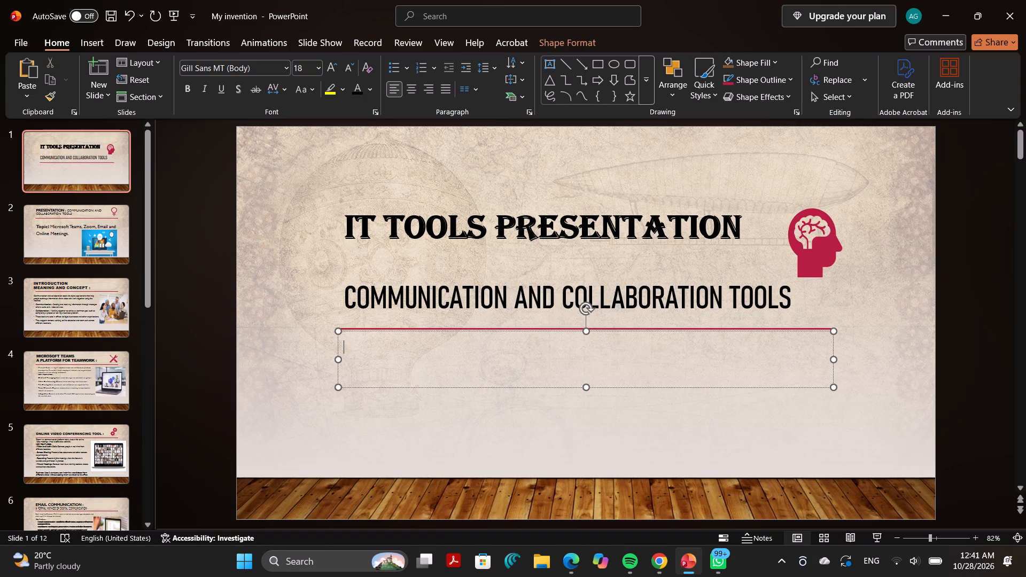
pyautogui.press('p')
pyautogui.press('BackSpace')
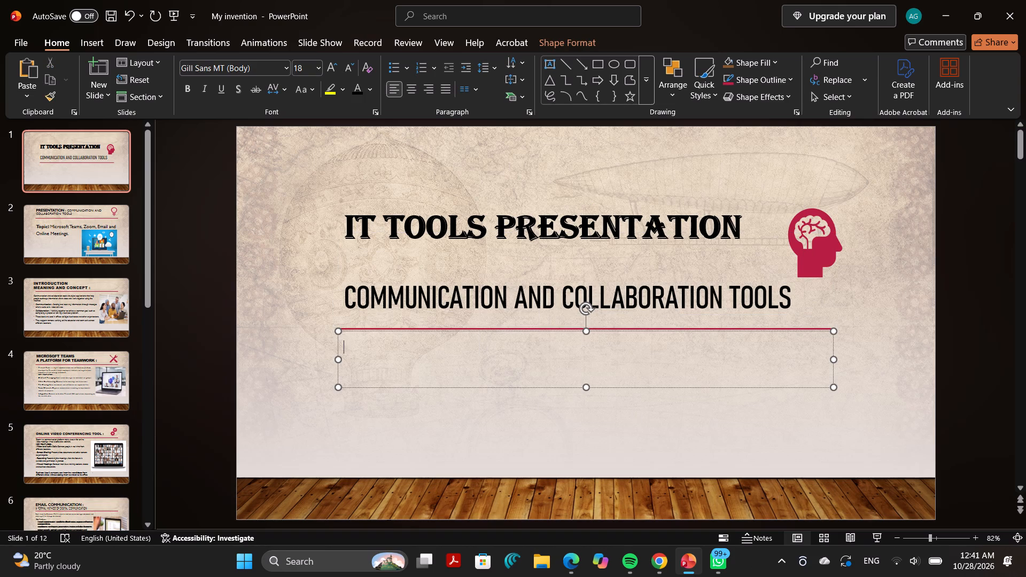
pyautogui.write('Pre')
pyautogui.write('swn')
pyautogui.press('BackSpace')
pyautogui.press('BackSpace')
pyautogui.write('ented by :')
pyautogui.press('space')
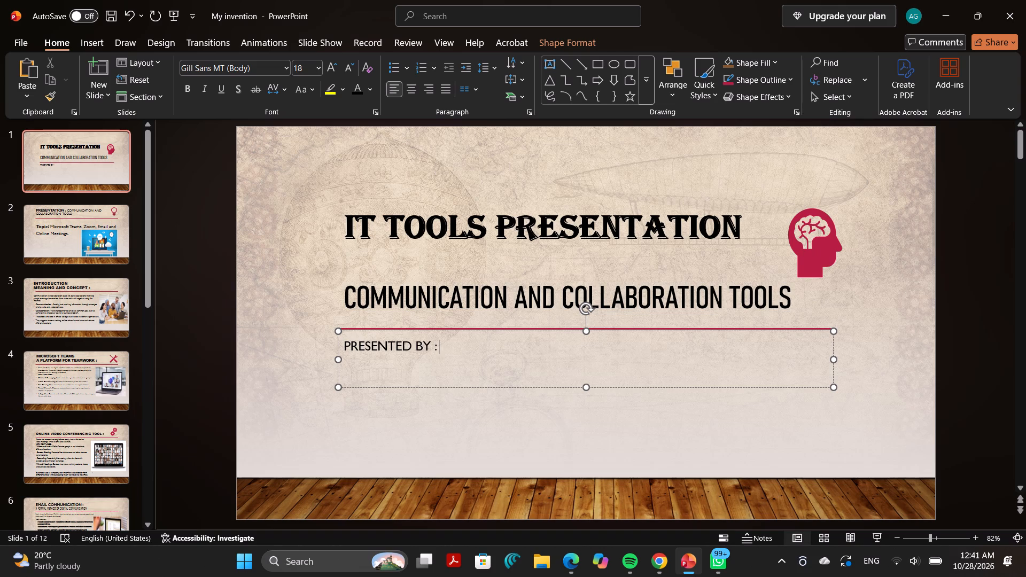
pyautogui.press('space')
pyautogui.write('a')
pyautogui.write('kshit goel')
# Add a new line reading "Course : BBA" beneath the presenter's name.
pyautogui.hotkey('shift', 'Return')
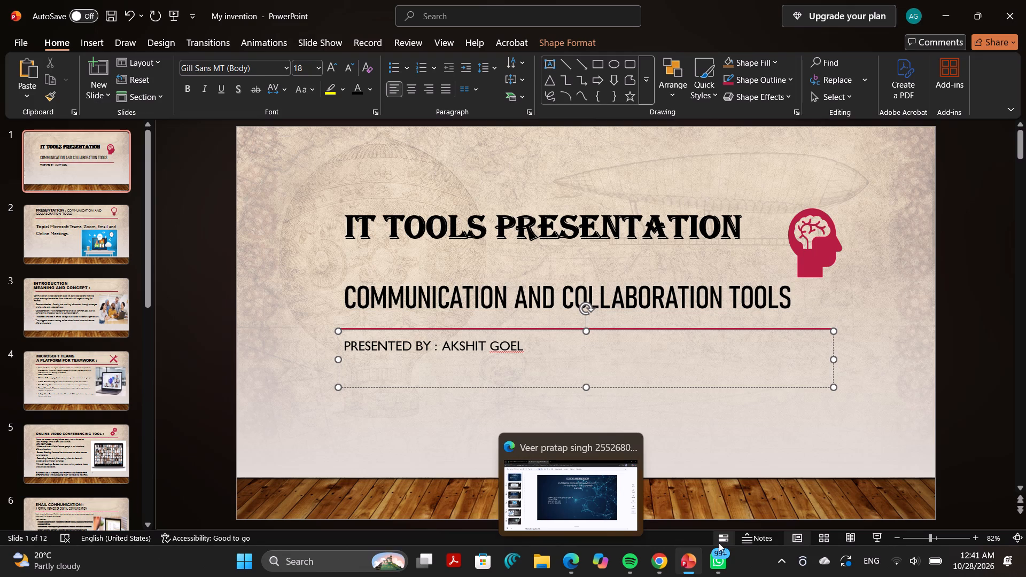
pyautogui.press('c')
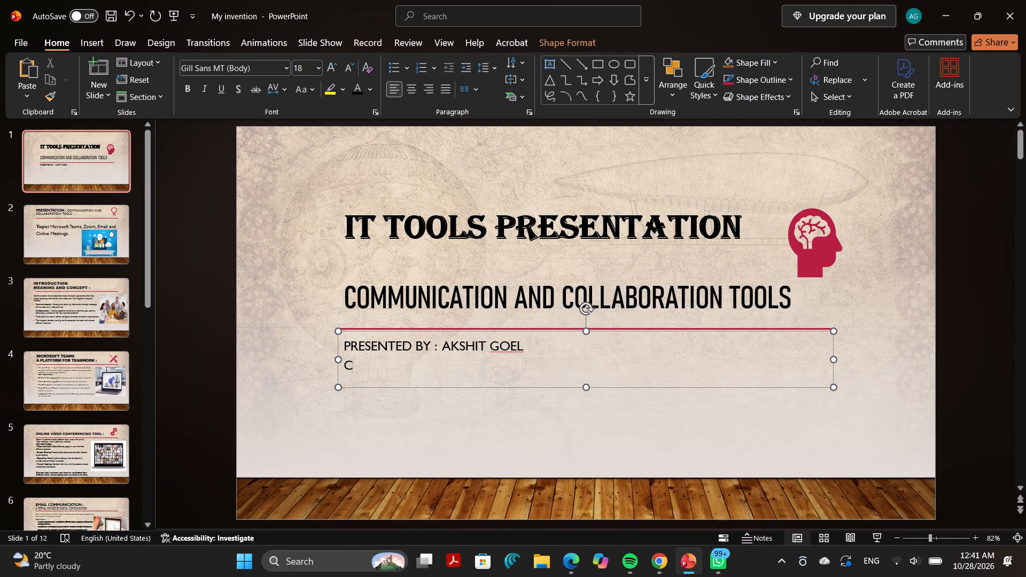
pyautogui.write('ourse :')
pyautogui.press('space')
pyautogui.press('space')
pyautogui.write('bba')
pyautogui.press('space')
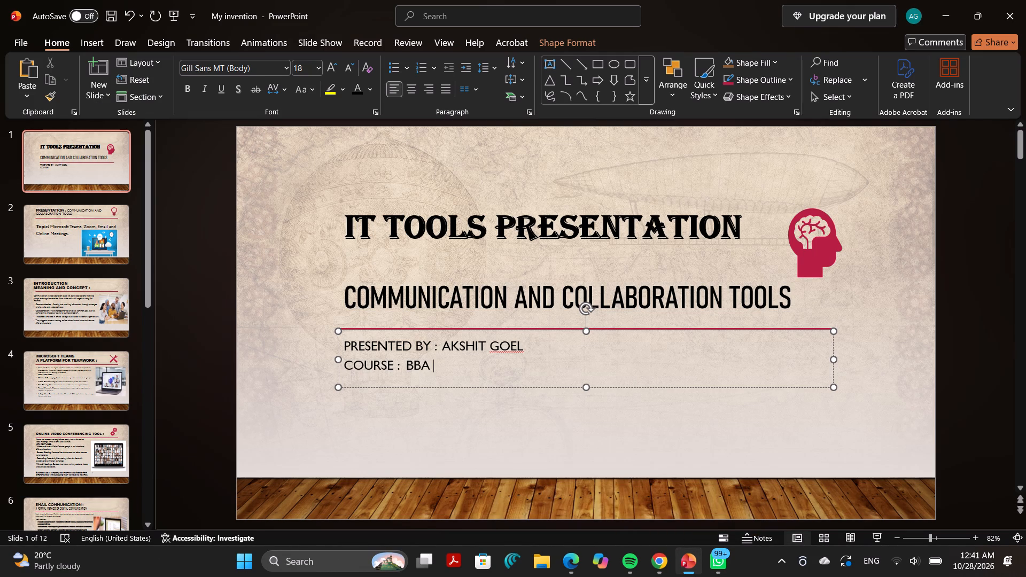
# Add a new line reading "Subject : IT Tools" beneath the course line.
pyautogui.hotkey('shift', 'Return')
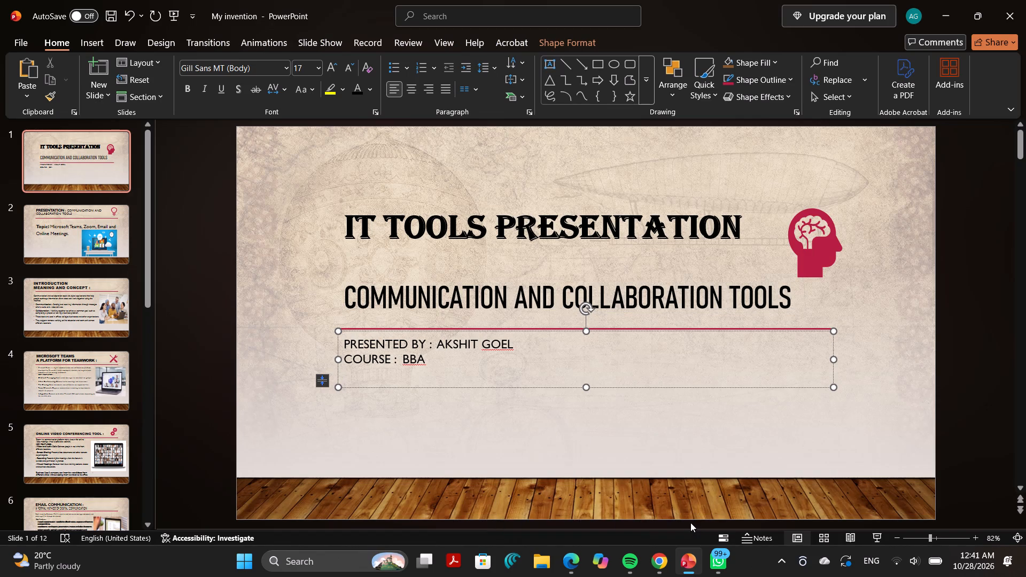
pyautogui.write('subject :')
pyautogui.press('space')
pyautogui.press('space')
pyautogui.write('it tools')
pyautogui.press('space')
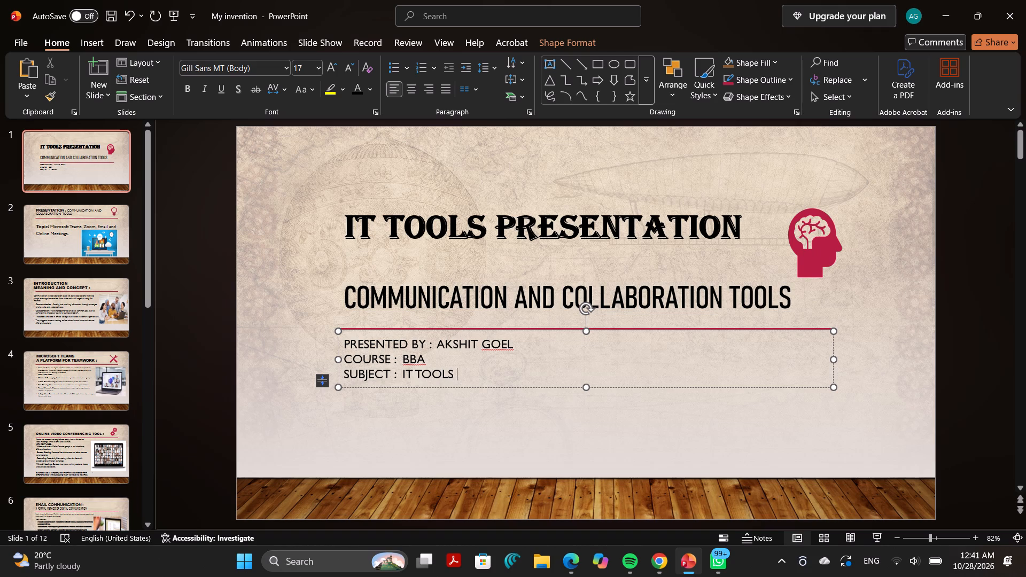
# Add a "Roll No. :" line with the presenter's roll number beneath the subject line.
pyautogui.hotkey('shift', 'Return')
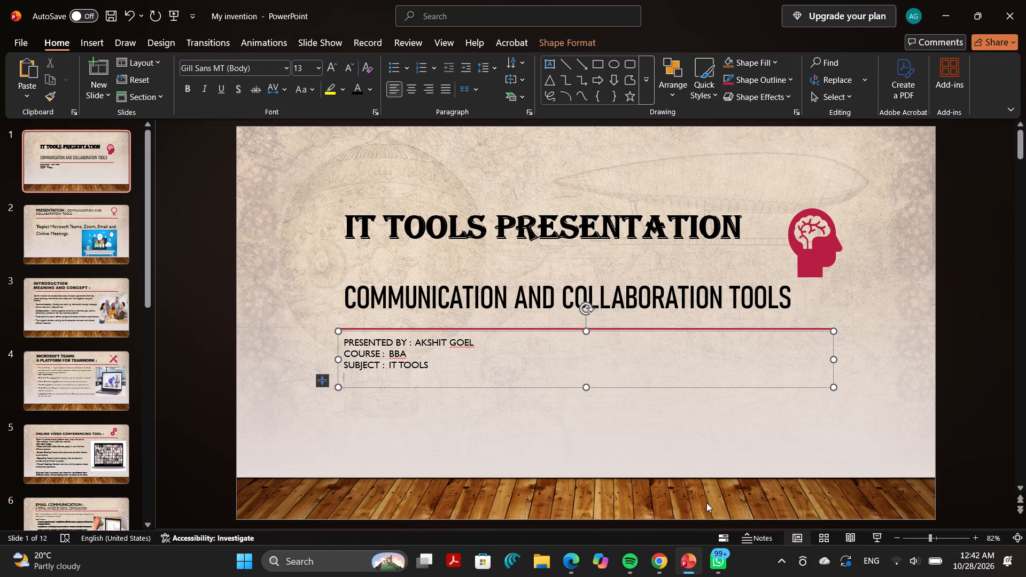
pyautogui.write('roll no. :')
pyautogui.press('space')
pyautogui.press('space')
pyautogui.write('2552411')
# Extend the bottom edge of the presenter details box down to just above the wooden floor.
pyautogui.moveTo(586, 390); pyautogui.dragTo(583, 436)
pyautogui.moveTo(583, 436); pyautogui.dragTo(583, 459)
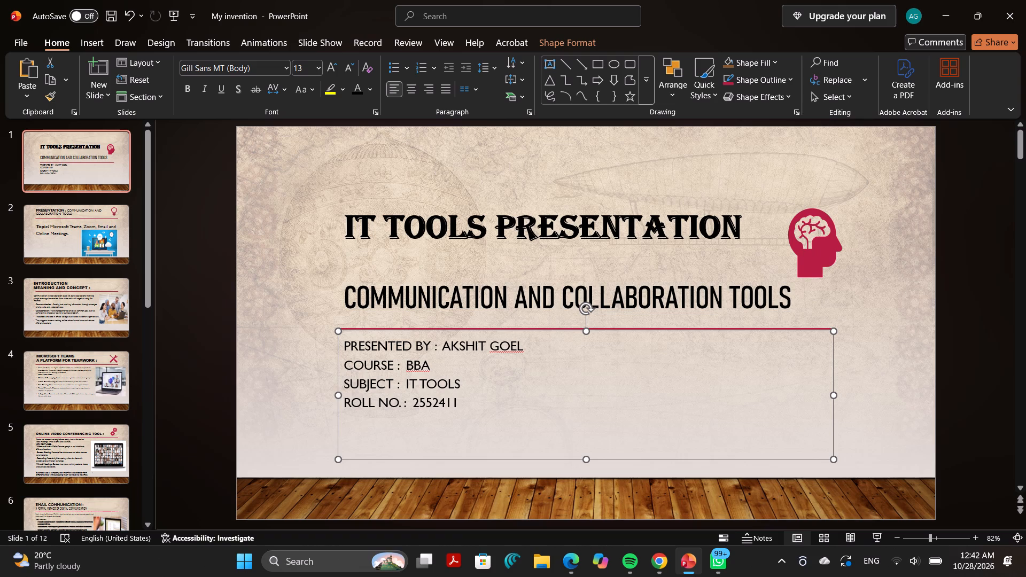
# Make all four lines of the presenter details bold.
pyautogui.moveTo(345, 343); pyautogui.dragTo(483, 407)
pyautogui.click(496, 390)
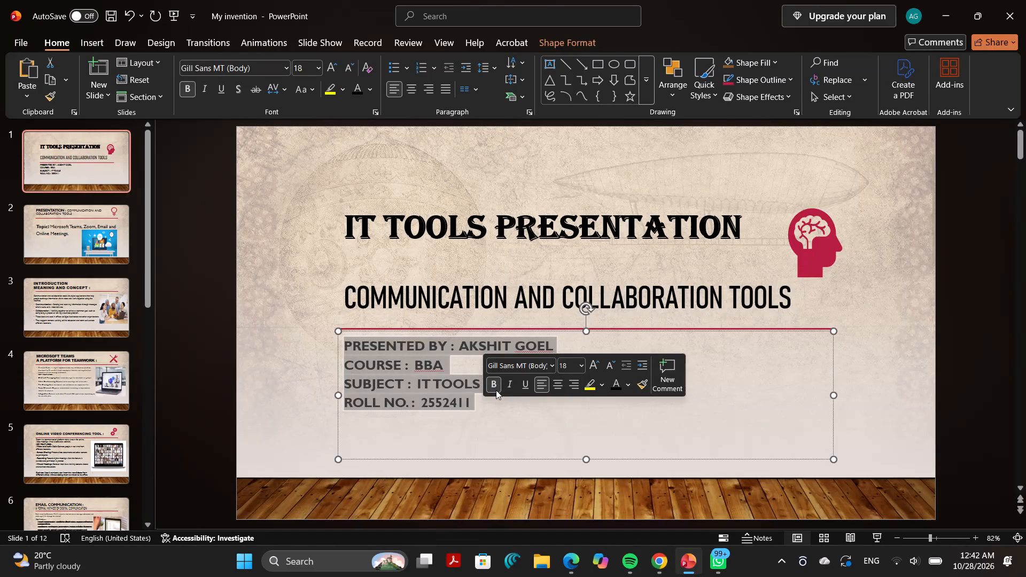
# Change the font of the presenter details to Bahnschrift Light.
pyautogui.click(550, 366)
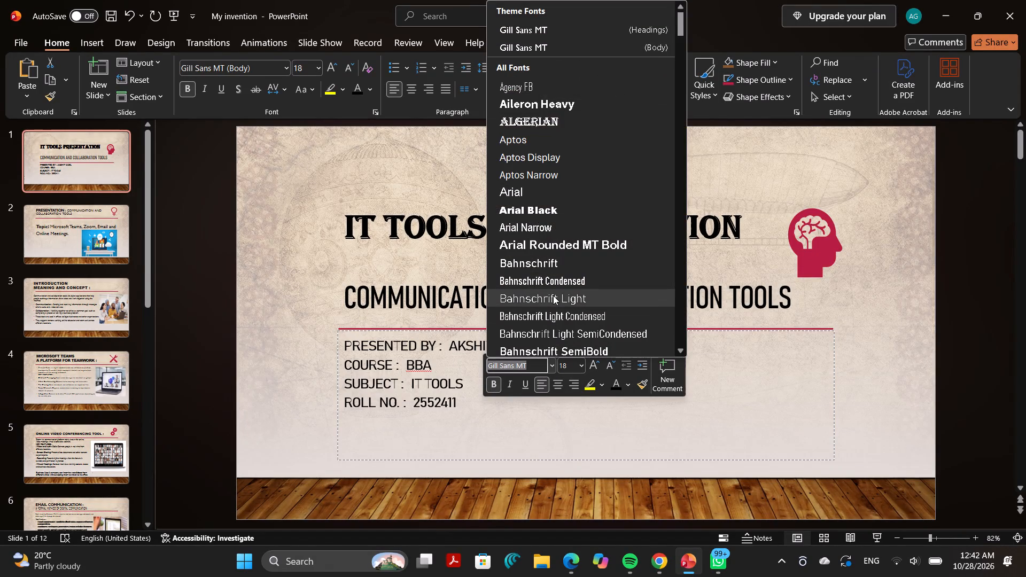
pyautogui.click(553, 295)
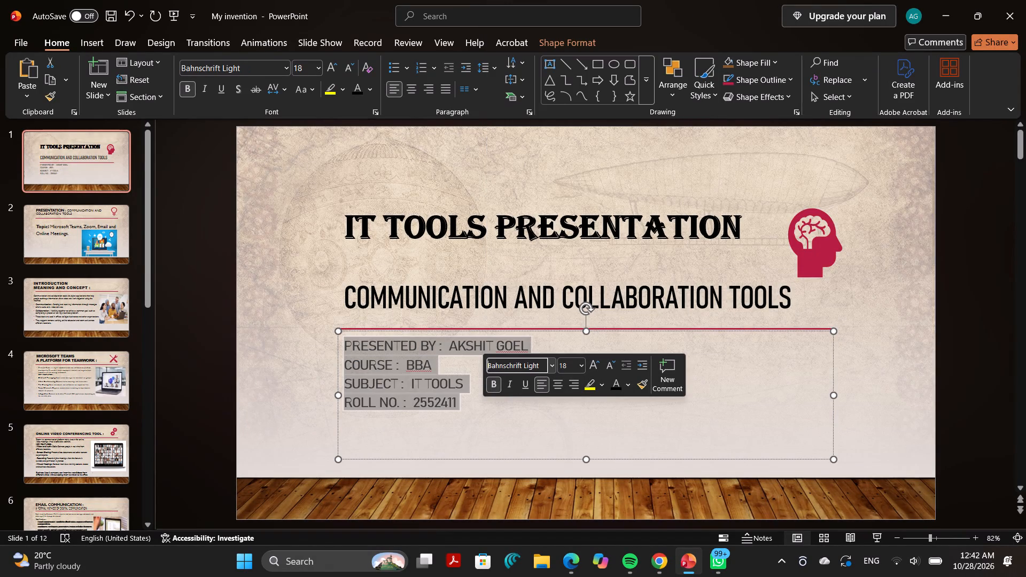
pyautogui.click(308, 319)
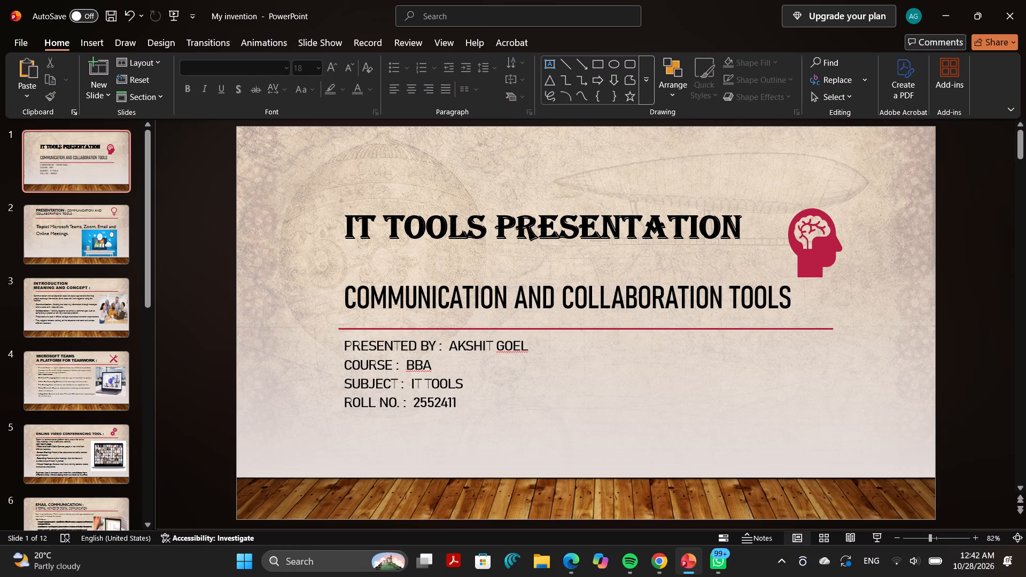
# Set the font of all four presenter detail lines to Agency FB and deselect the box.
pyautogui.moveTo(344, 345); pyautogui.dragTo(471, 427)
pyautogui.click(538, 386)
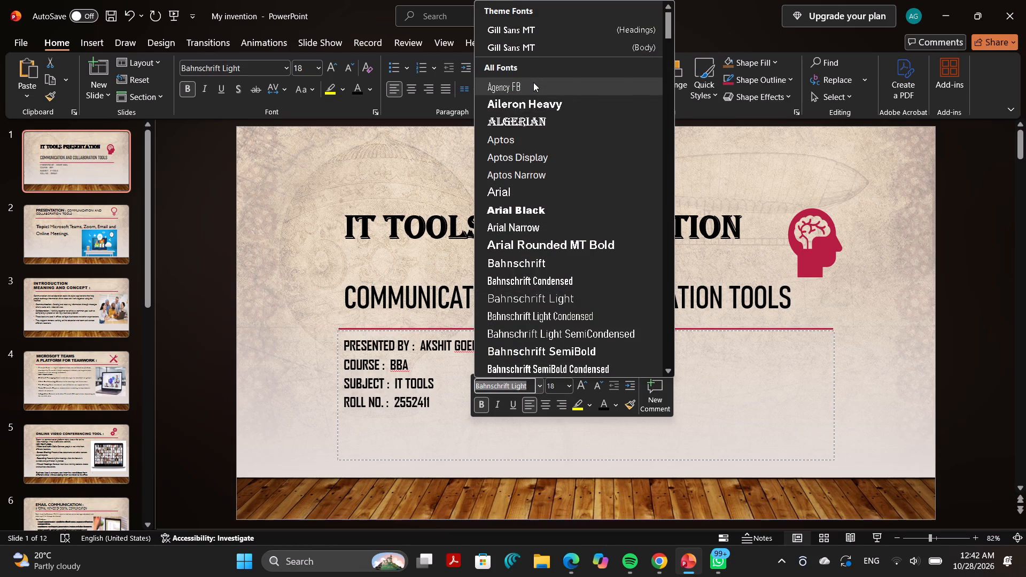
pyautogui.click(533, 82)
pyautogui.click(484, 379)
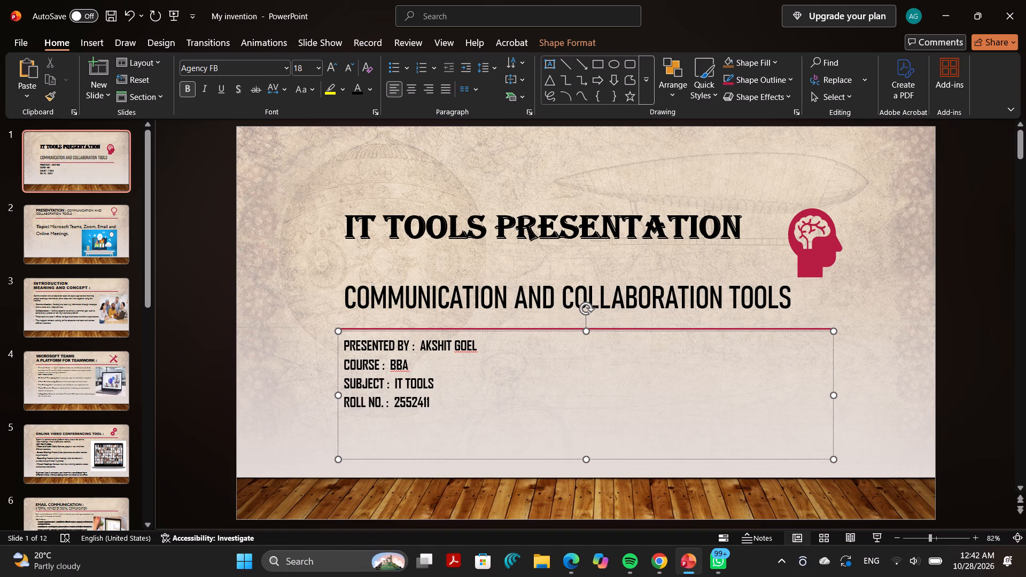
pyautogui.click(207, 323)
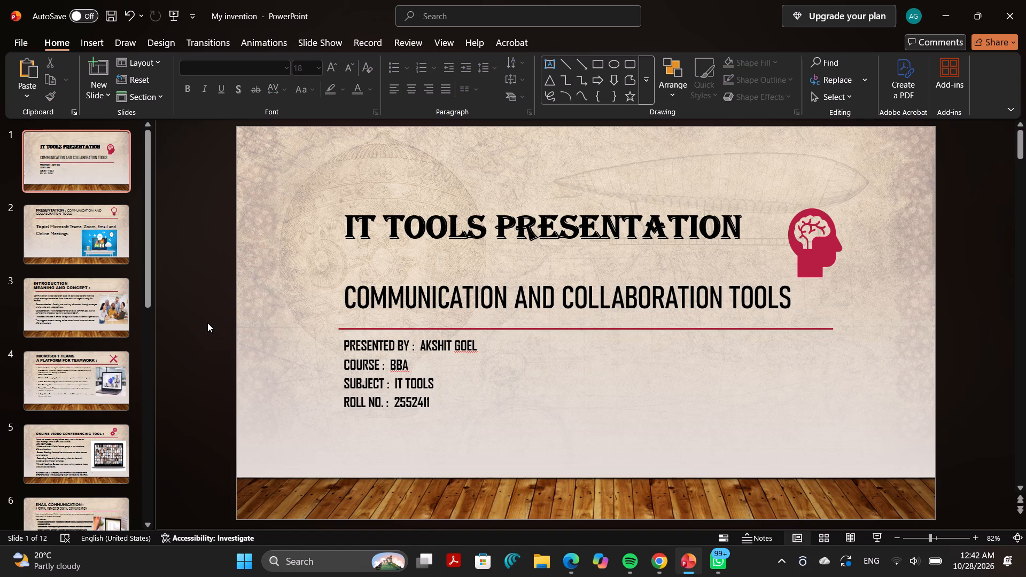
# Apply the Morph transition to slide 1.
pyautogui.click(215, 42)
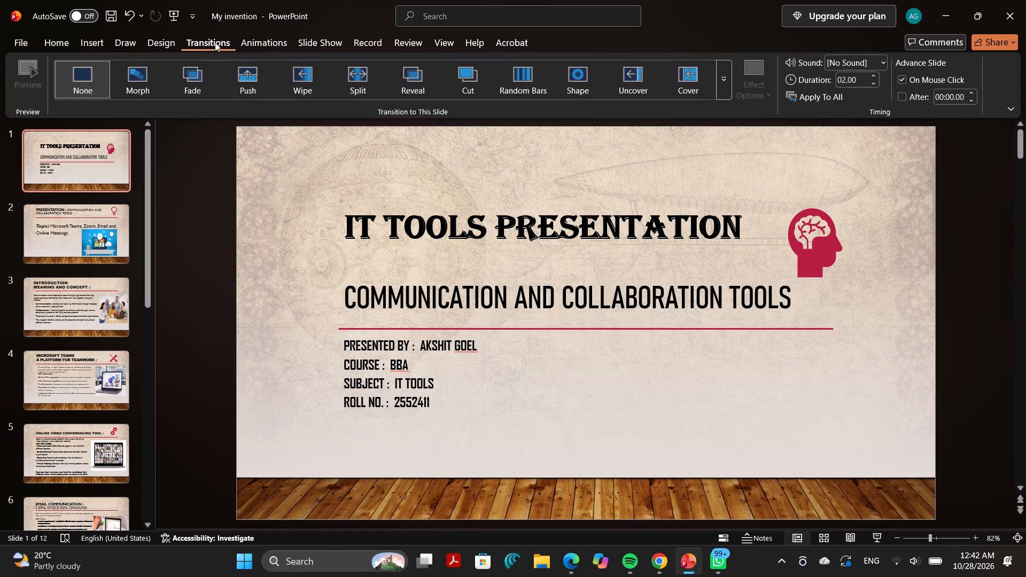
pyautogui.click(144, 93)
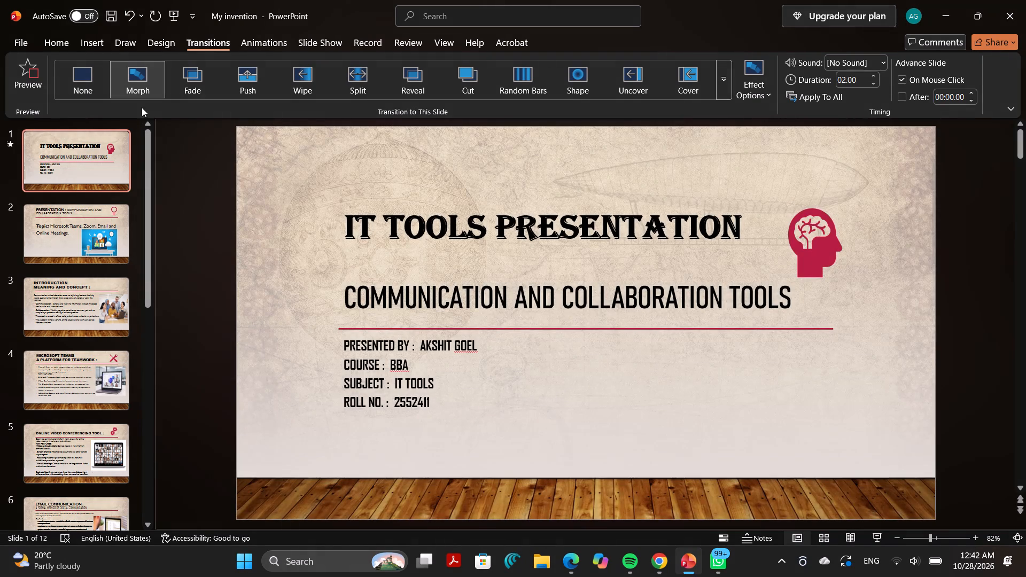
pyautogui.click(143, 92)
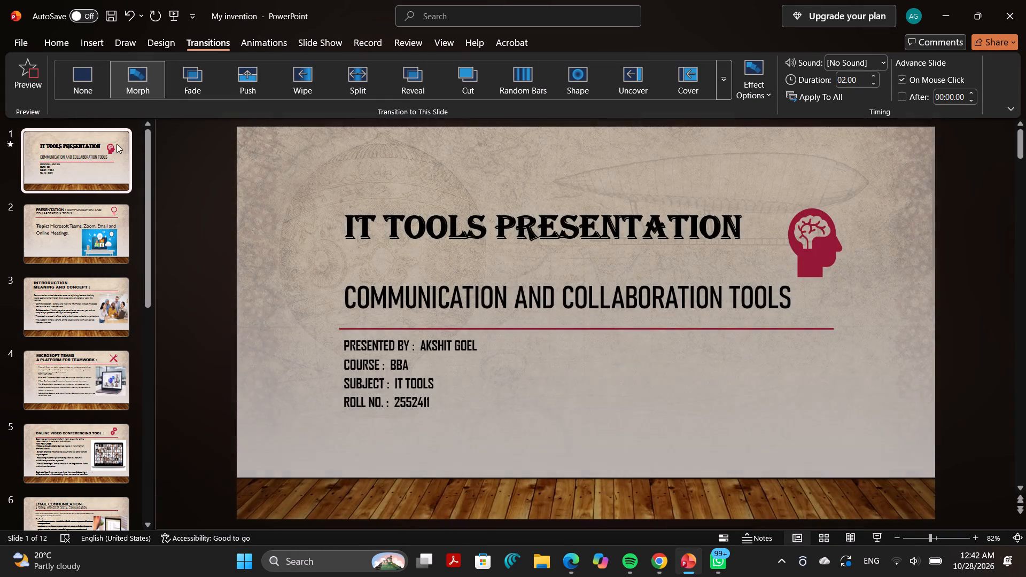
pyautogui.click(111, 151)
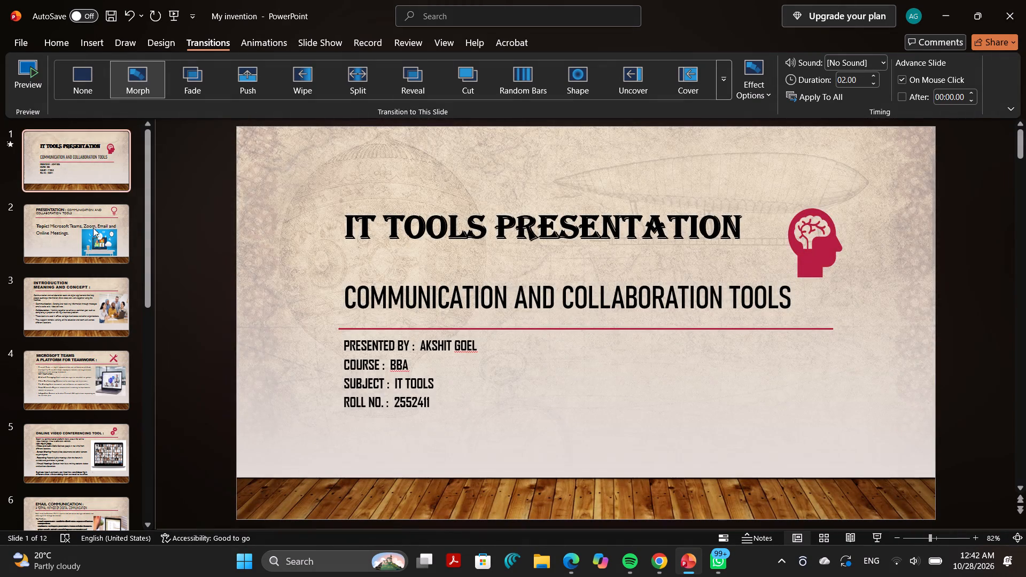
# Apply the Fade transition to slide 2, the Microsoft Teams, Zoom, Email and Online Meetings topic slide.
pyautogui.click(92, 233)
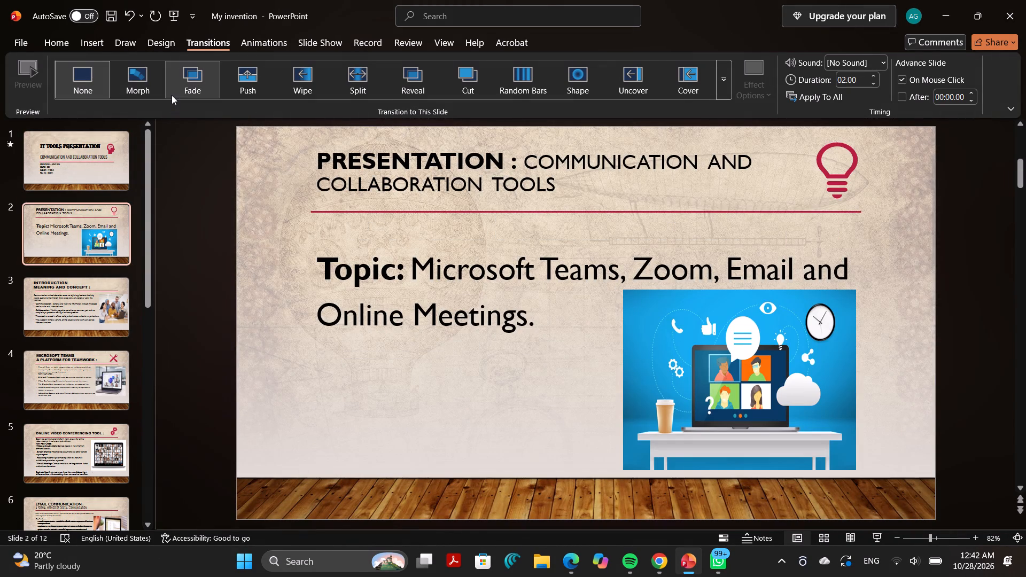
pyautogui.click(172, 95)
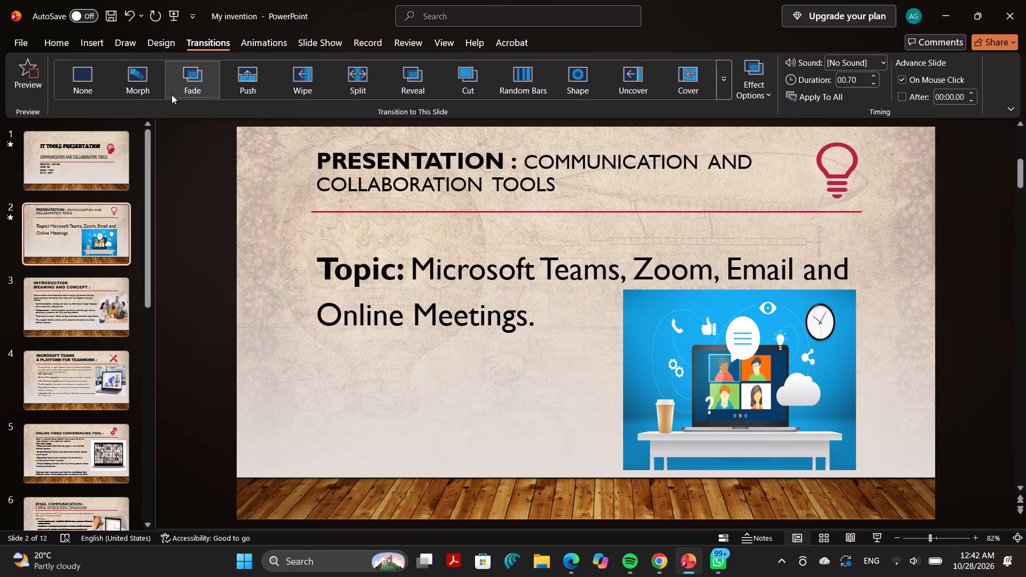
# Apply the Push transition to slide 3, "Introduction Meaning and Concept".
pyautogui.click(88, 311)
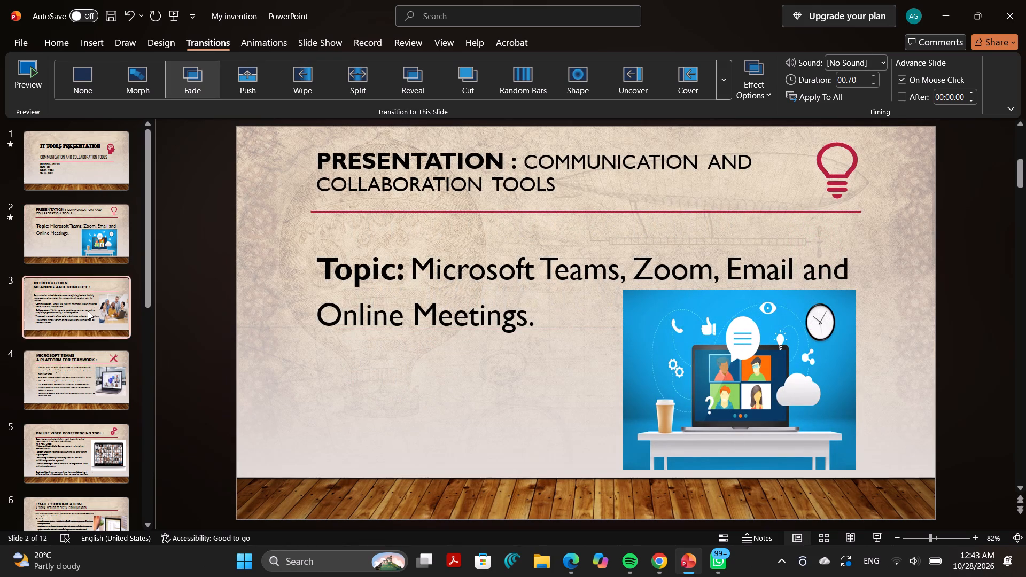
pyautogui.click(234, 93)
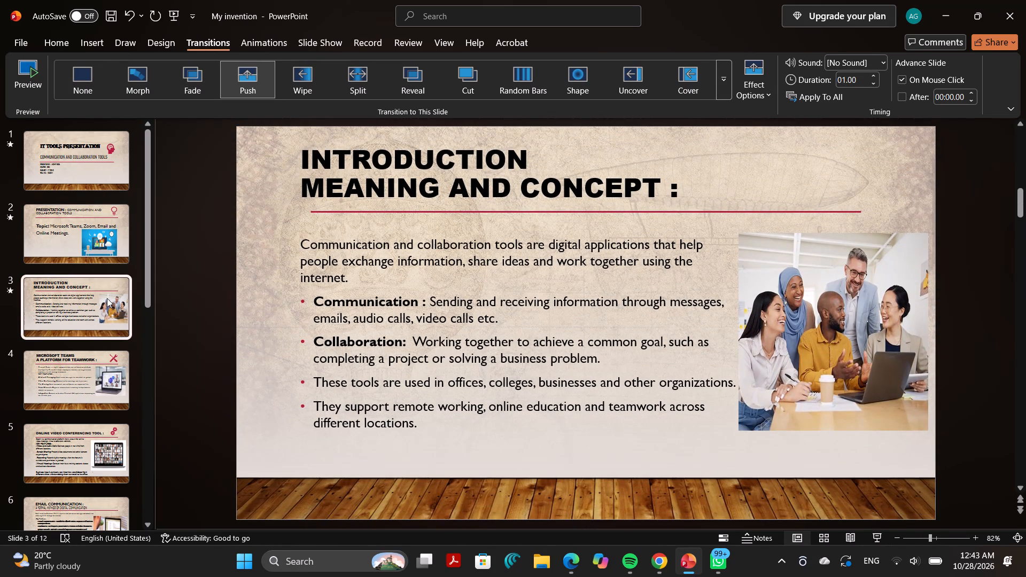
pyautogui.click(107, 298)
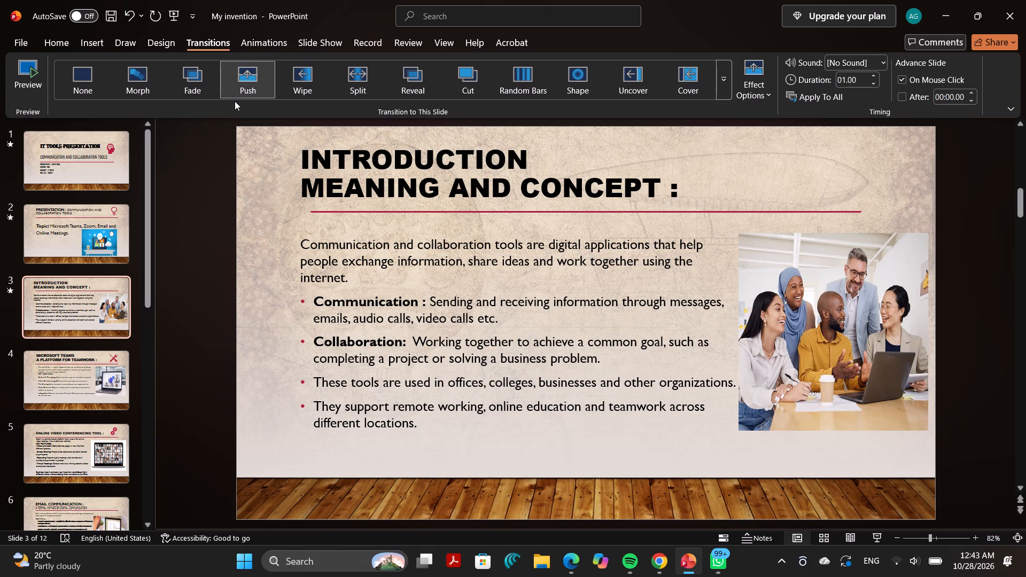
pyautogui.doubleClick(256, 71)
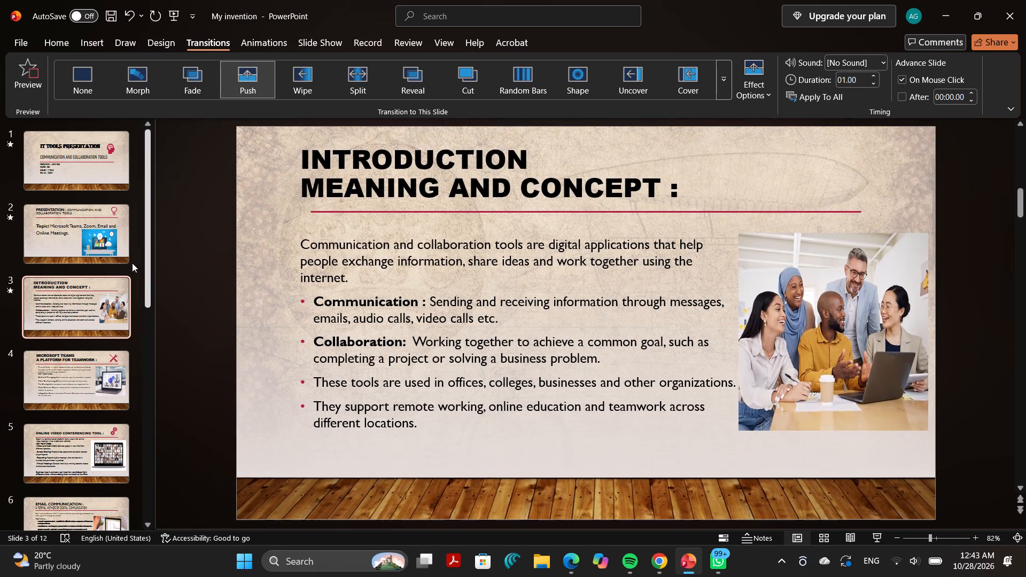
# Apply the Split transition to slide 4, "Microsoft Teams A Platform for Teamwork".
pyautogui.click(81, 398)
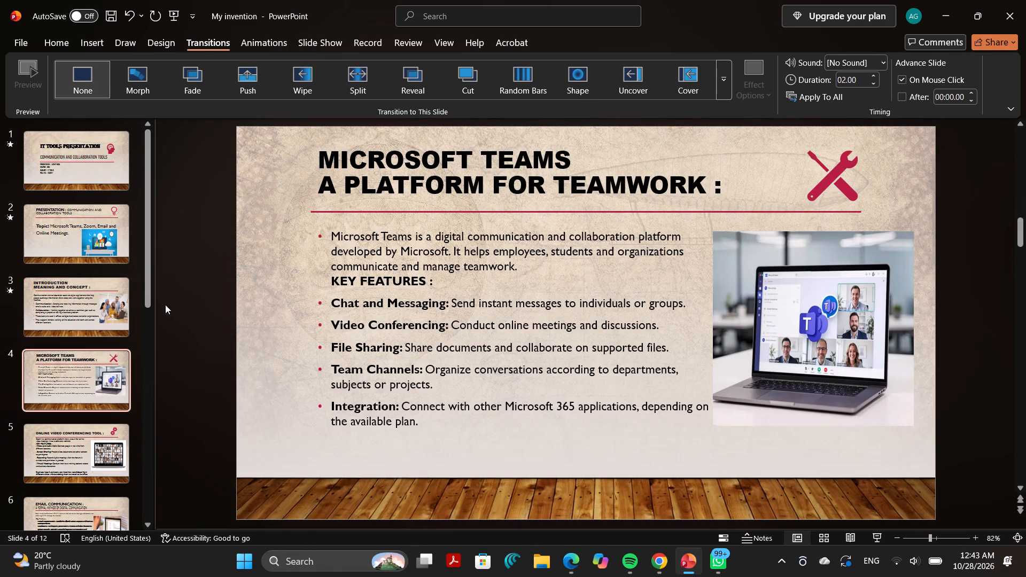
pyautogui.click(356, 75)
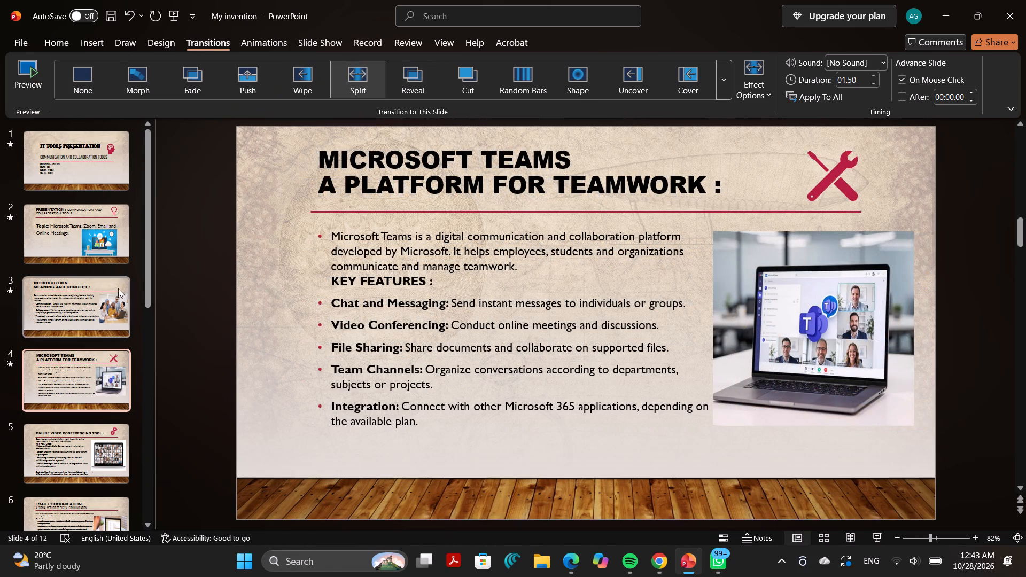
# Reapply the Split transition to slide 4, "Microsoft Teams A Platform for Teamwork".
pyautogui.doubleClick(361, 77)
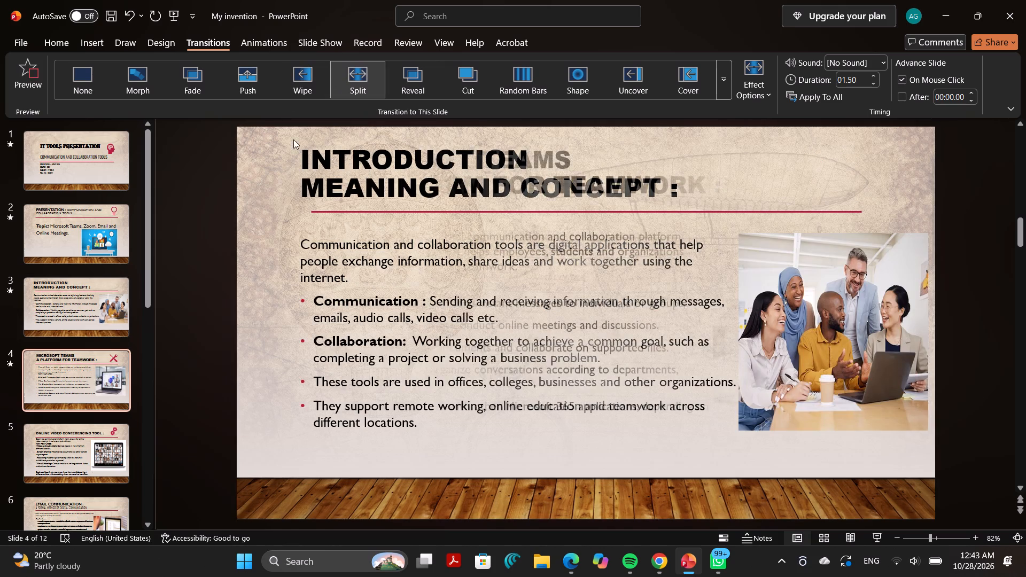
# Apply the Reveal transition to slide 5, "Online Video Conferencing Tool".
pyautogui.click(76, 455)
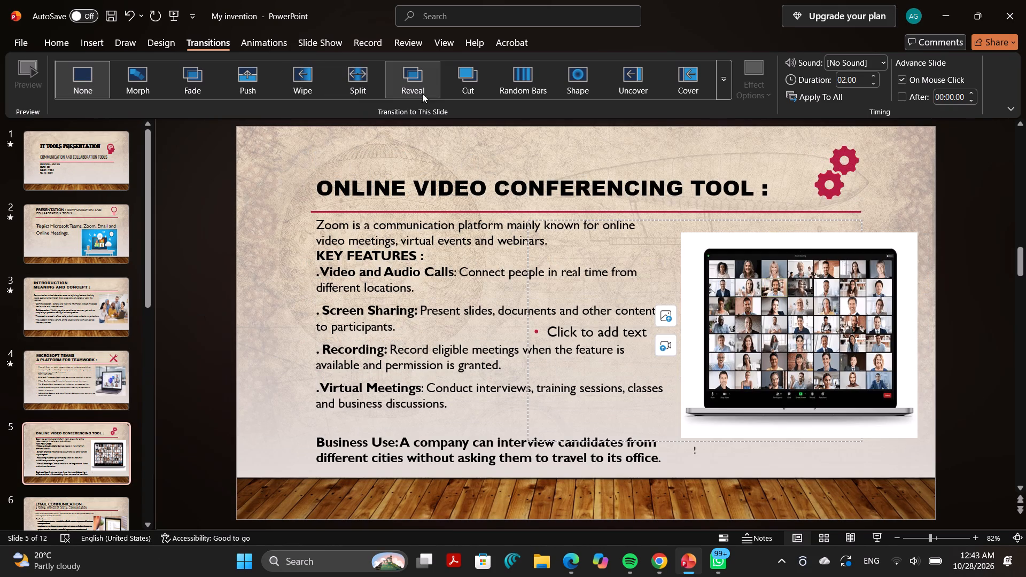
pyautogui.click(437, 79)
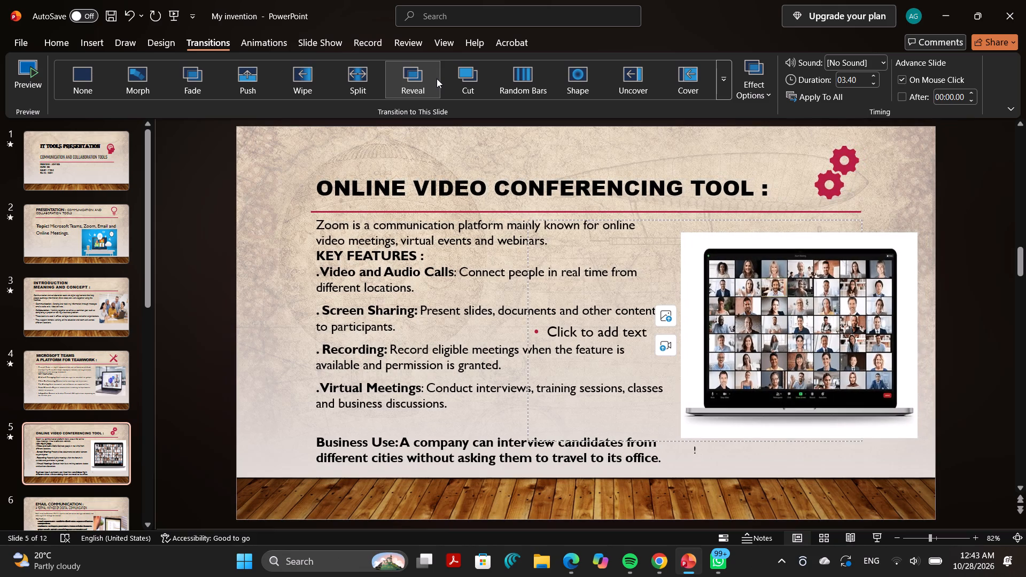
# Compare the Shape and Random Bars transitions on slide 6, "Email Communication", and settle on Shape.
pyautogui.scroll(-3, 94, 461)
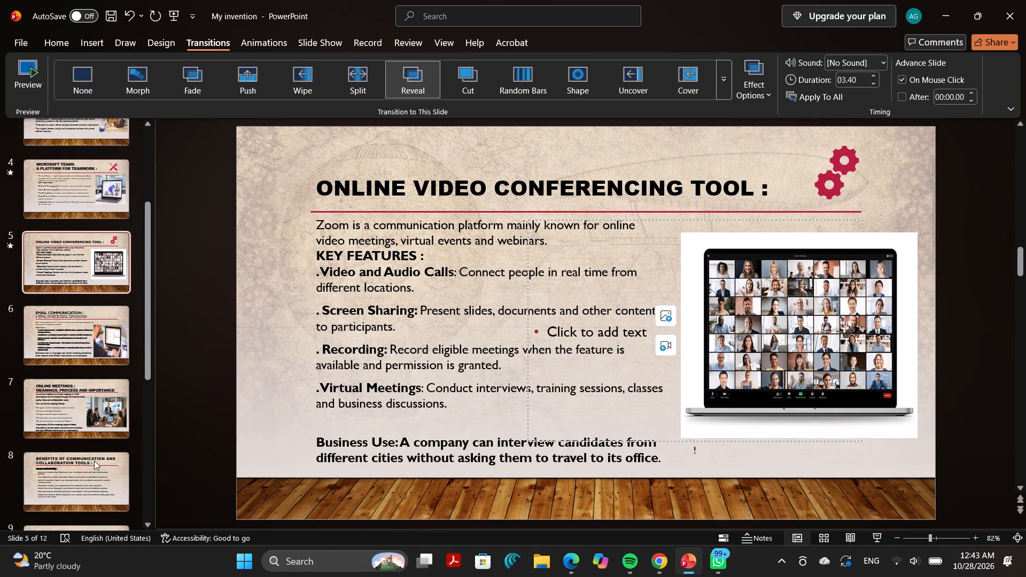
pyautogui.scroll(-1, 94, 461)
pyautogui.click(79, 298)
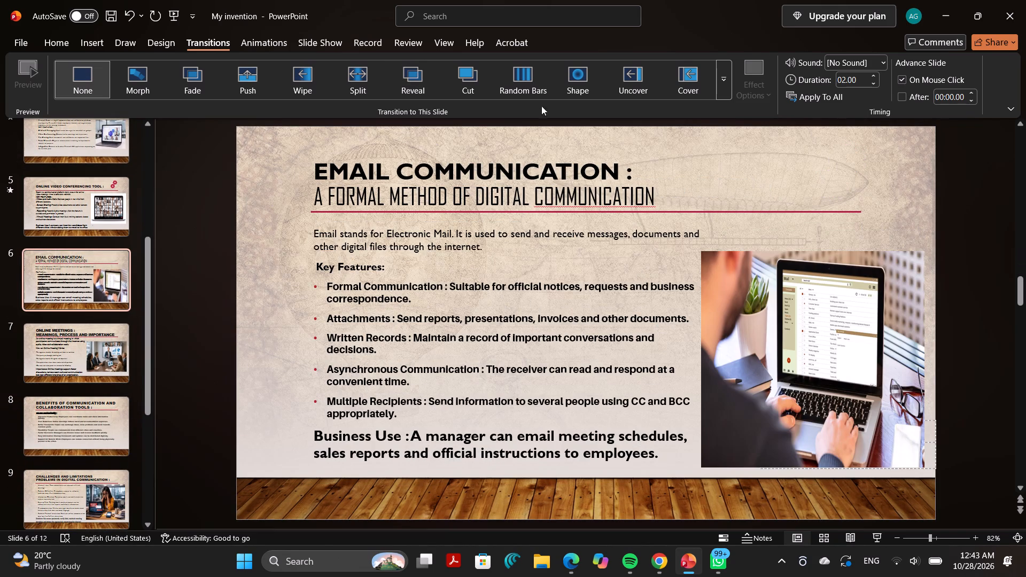
pyautogui.click(562, 77)
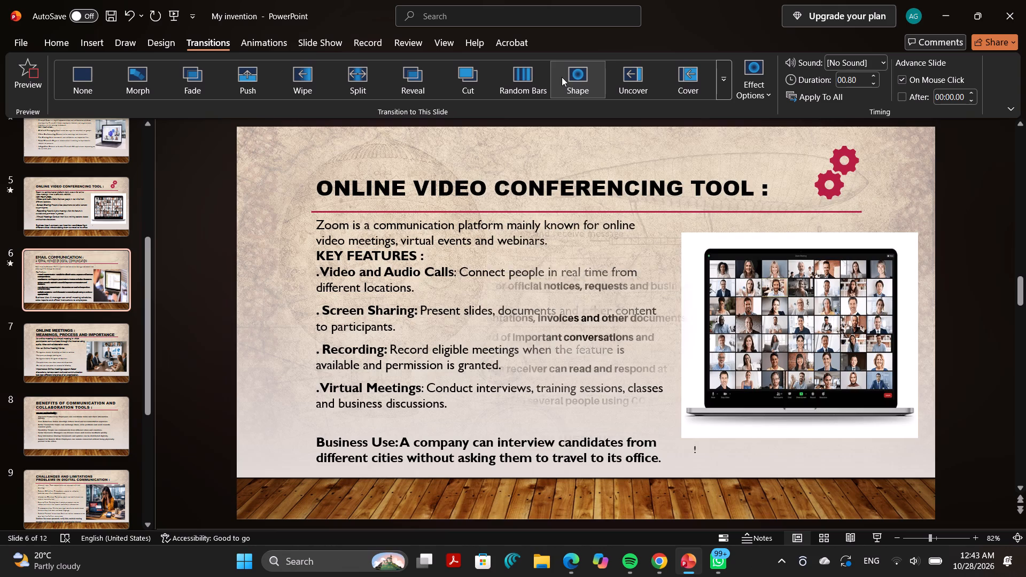
pyautogui.click(525, 84)
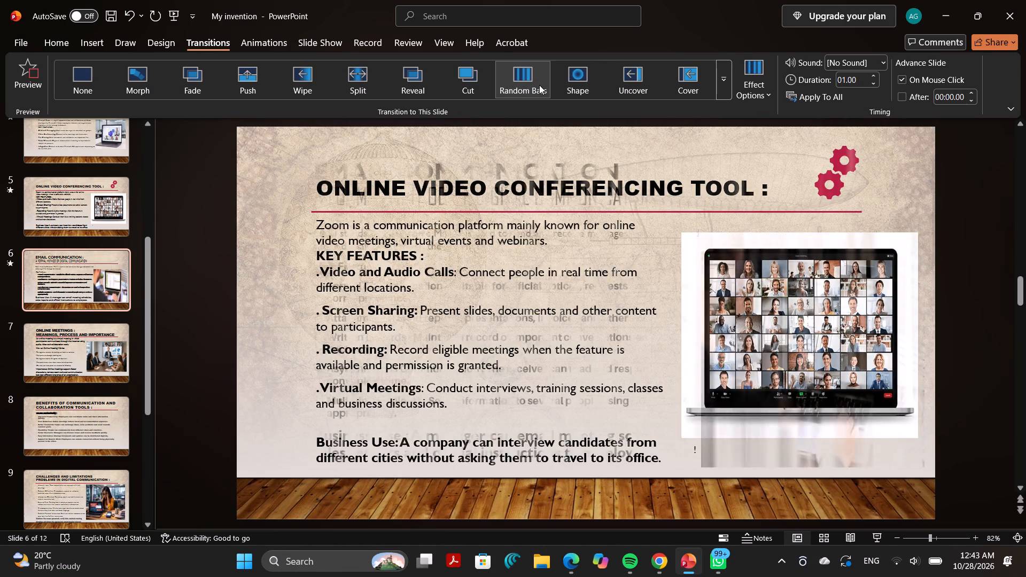
pyautogui.click(579, 85)
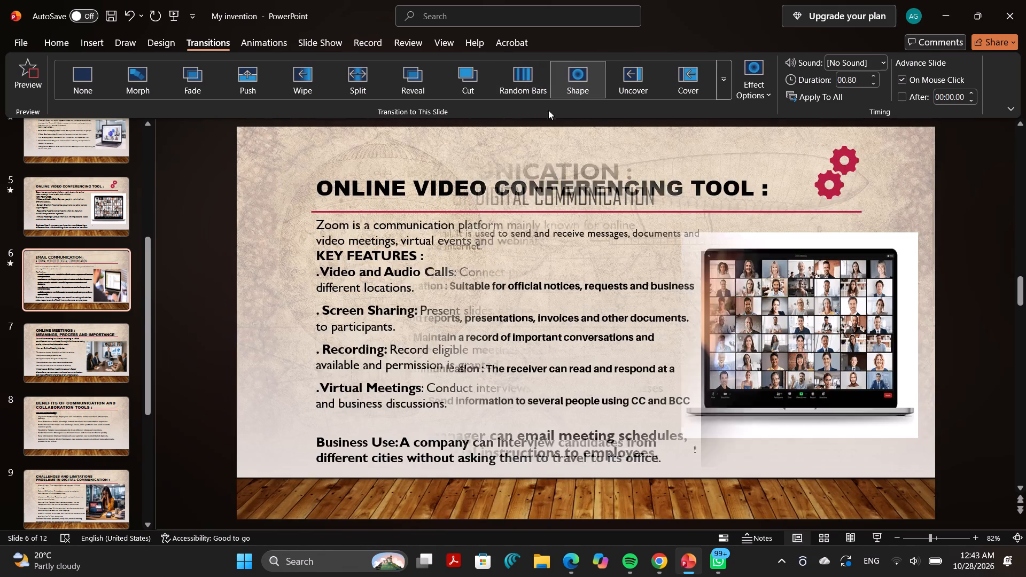
# Try the Cut transition on slide 7, "Online Meetings: Meanings, Process and Importance", and settle on Random Bars.
pyautogui.click(94, 370)
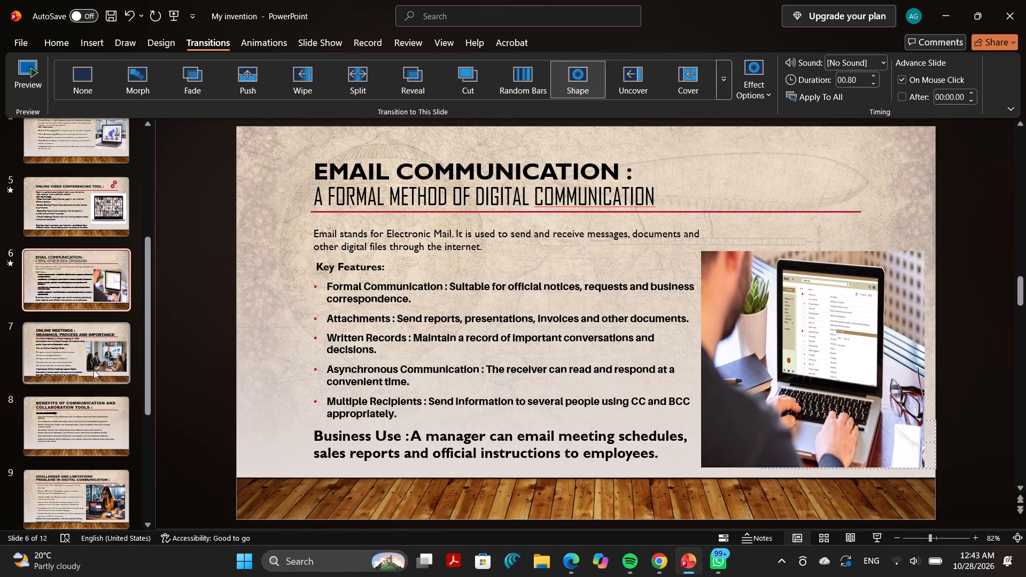
pyautogui.click(475, 79)
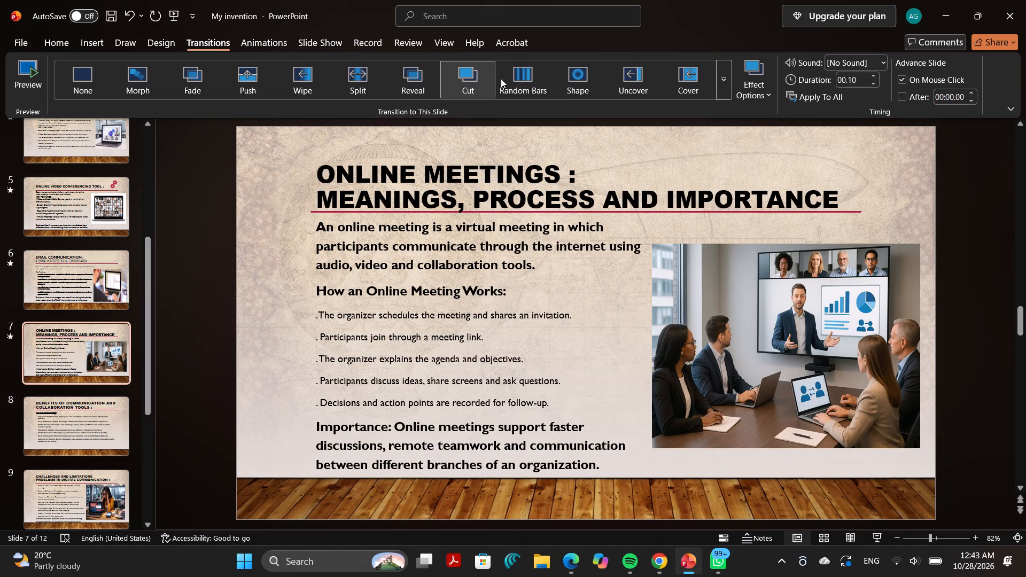
pyautogui.click(473, 82)
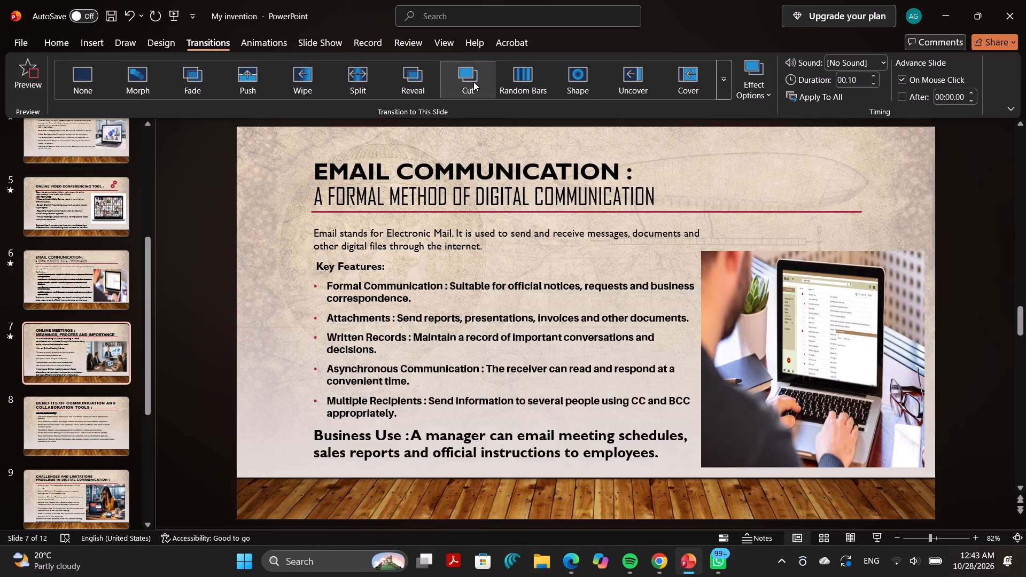
pyautogui.click(512, 82)
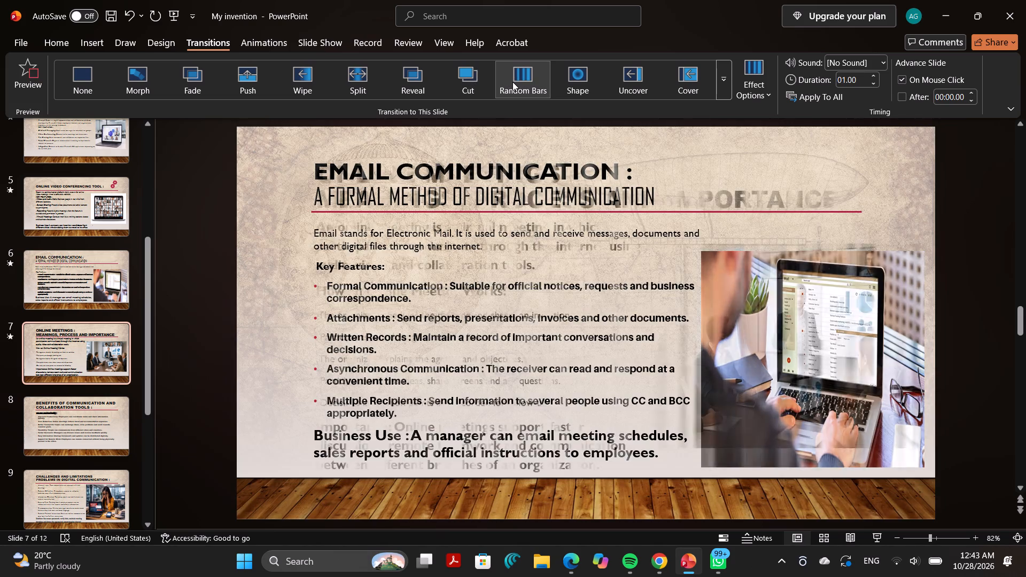
pyautogui.click(512, 82)
# Apply the Wipe transition to slide 8, "Benefits of Communication and Collaboration Tools".
pyautogui.click(97, 416)
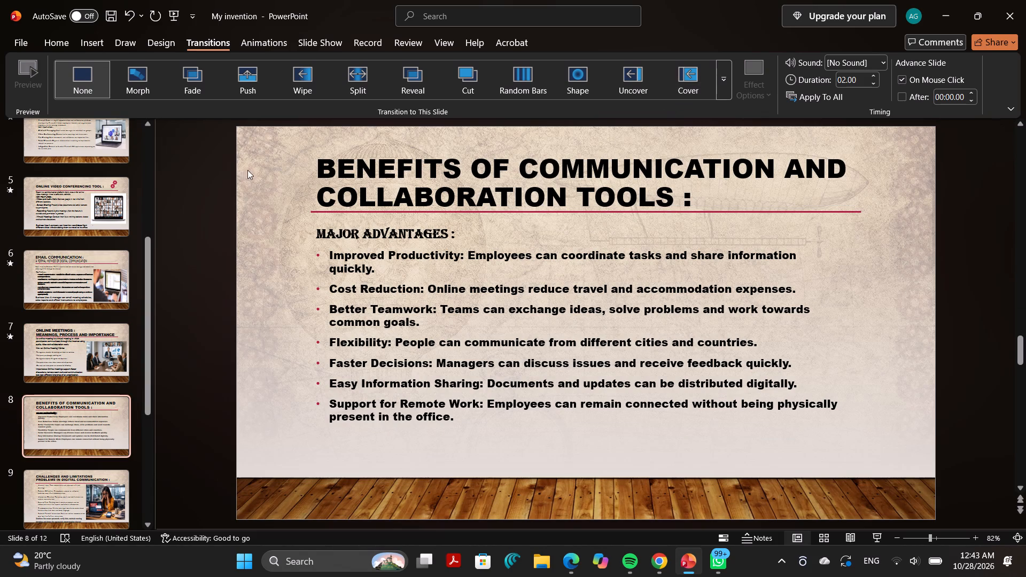
pyautogui.click(280, 88)
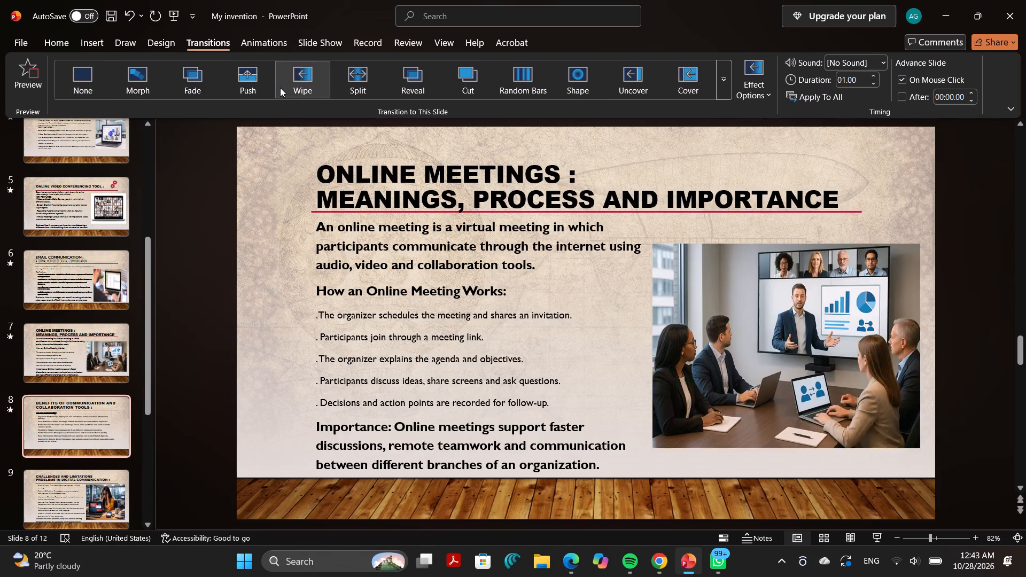
pyautogui.click(280, 88)
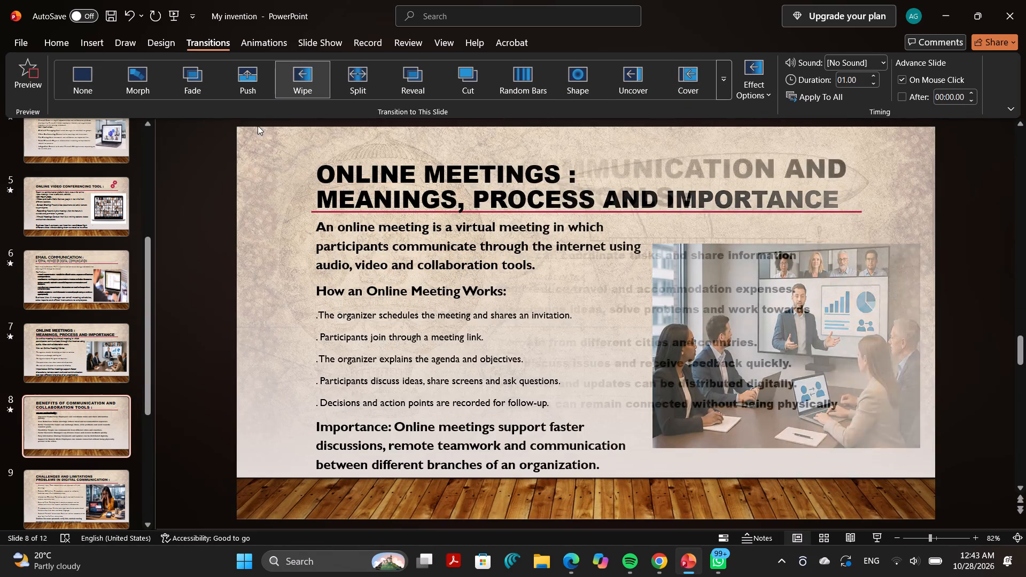
# Try the Honeycomb transition on slide 9, "Challenges and Limitations Problems in Digital Communication", and settle on Drape.
pyautogui.click(83, 494)
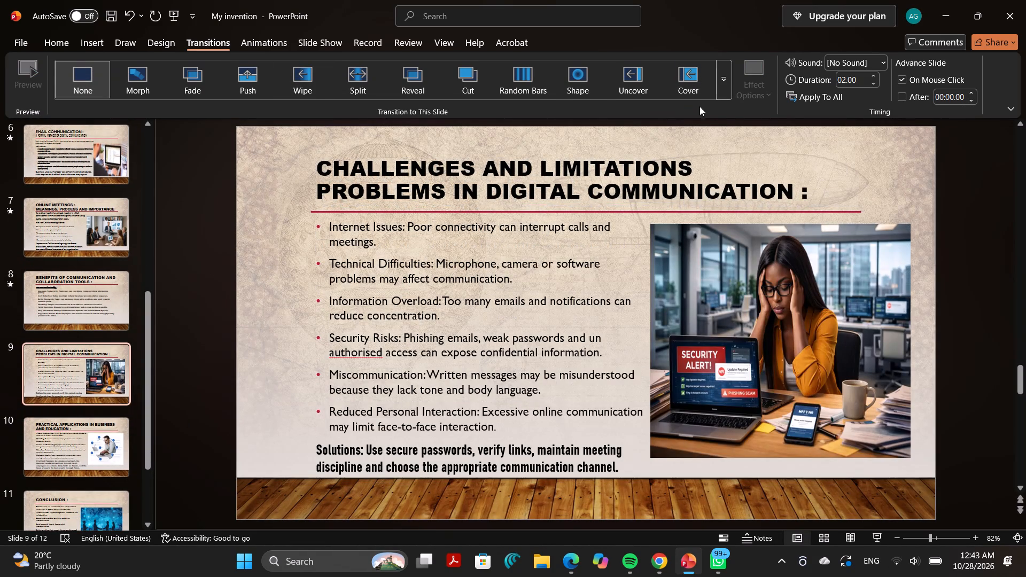
pyautogui.click(722, 80)
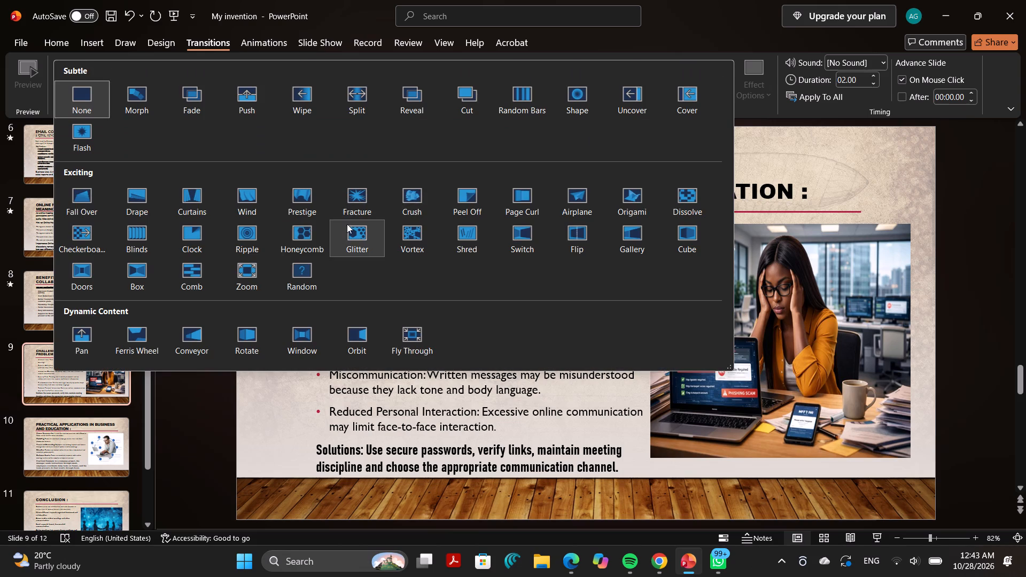
pyautogui.click(320, 228)
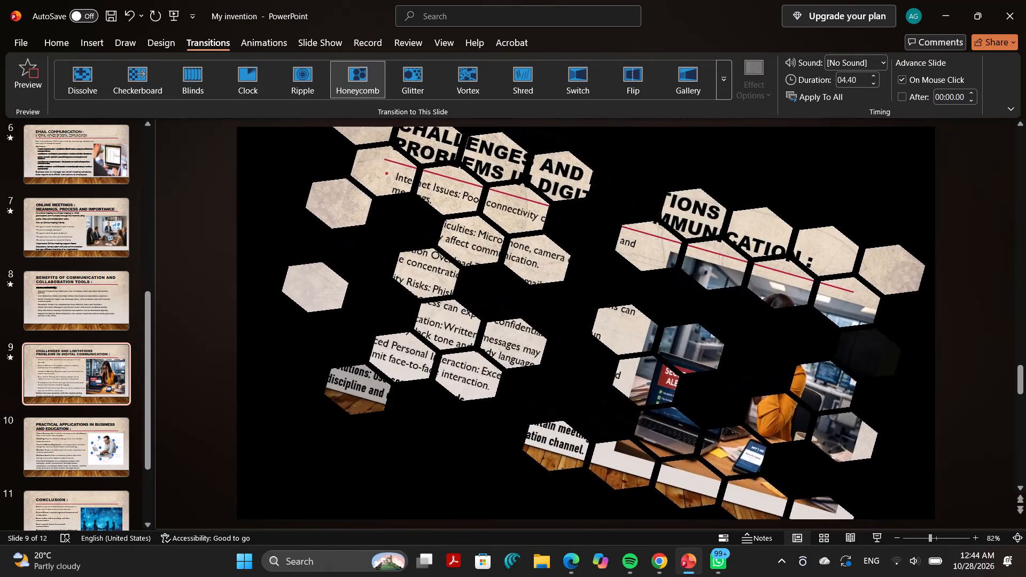
pyautogui.click(722, 83)
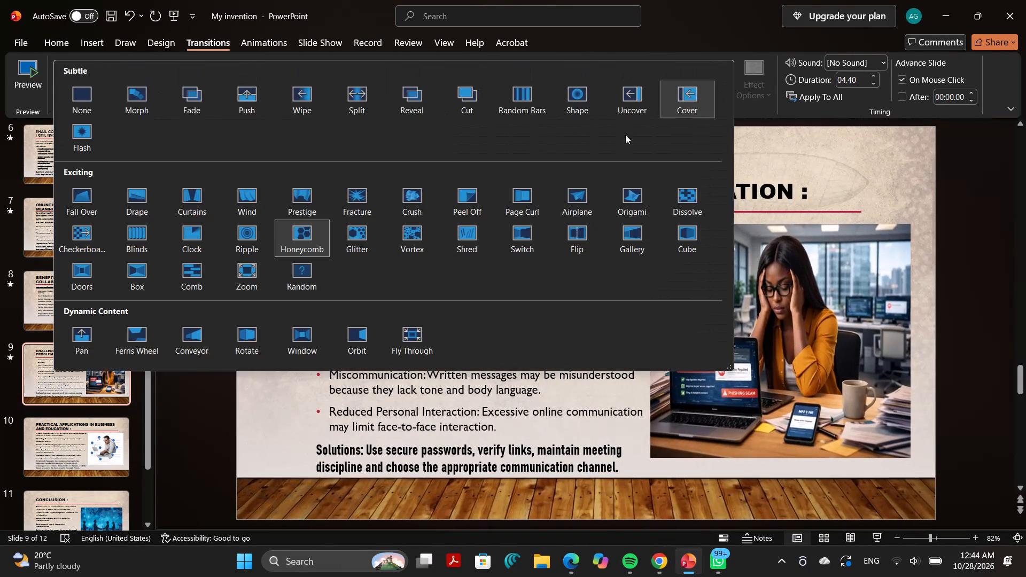
pyautogui.click(149, 211)
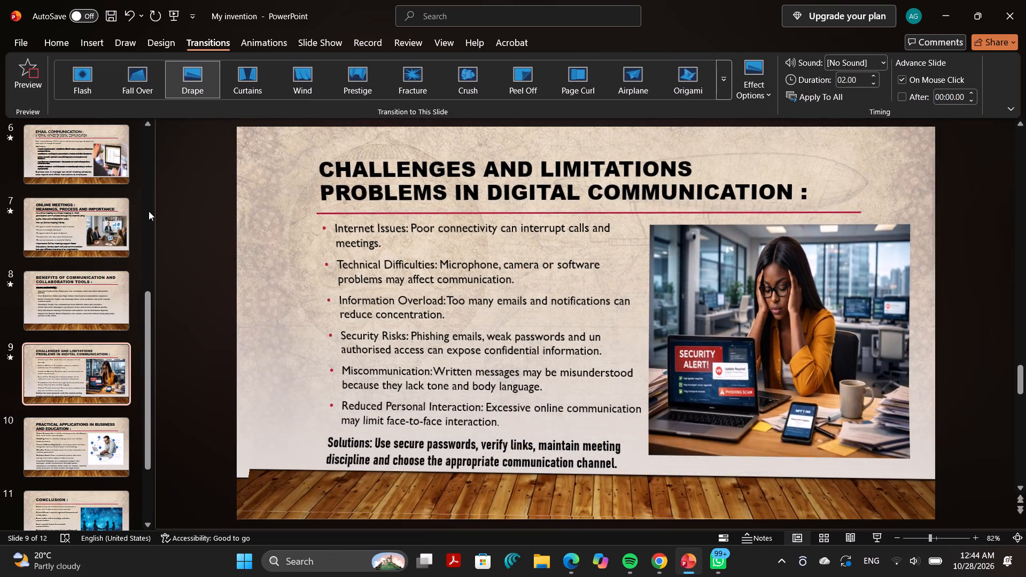
# Try the Fracture transition on slide 10, "Practical Applications in Business and Education", and settle on Orbit.
pyautogui.click(80, 456)
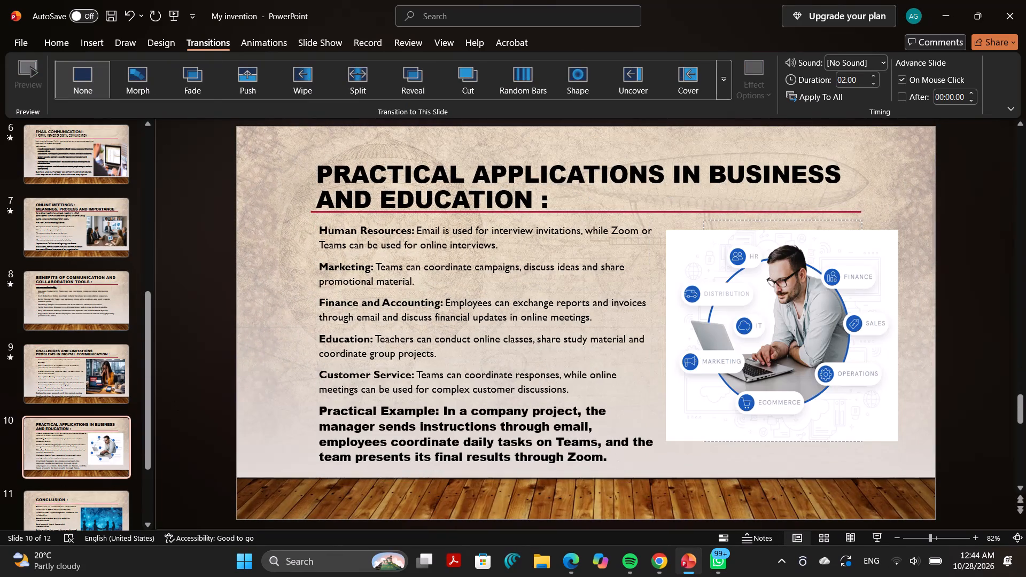
pyautogui.click(726, 73)
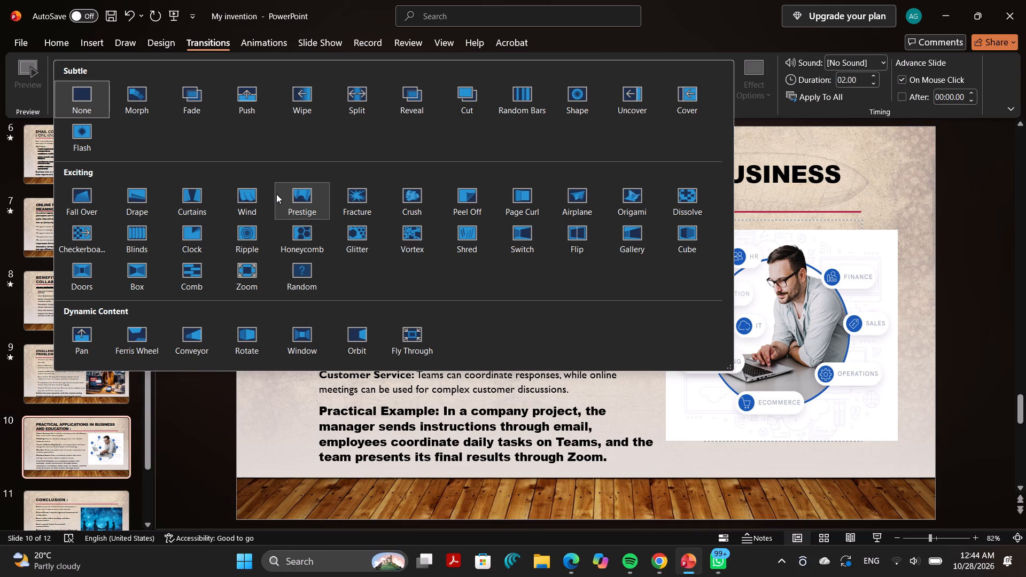
pyautogui.click(352, 199)
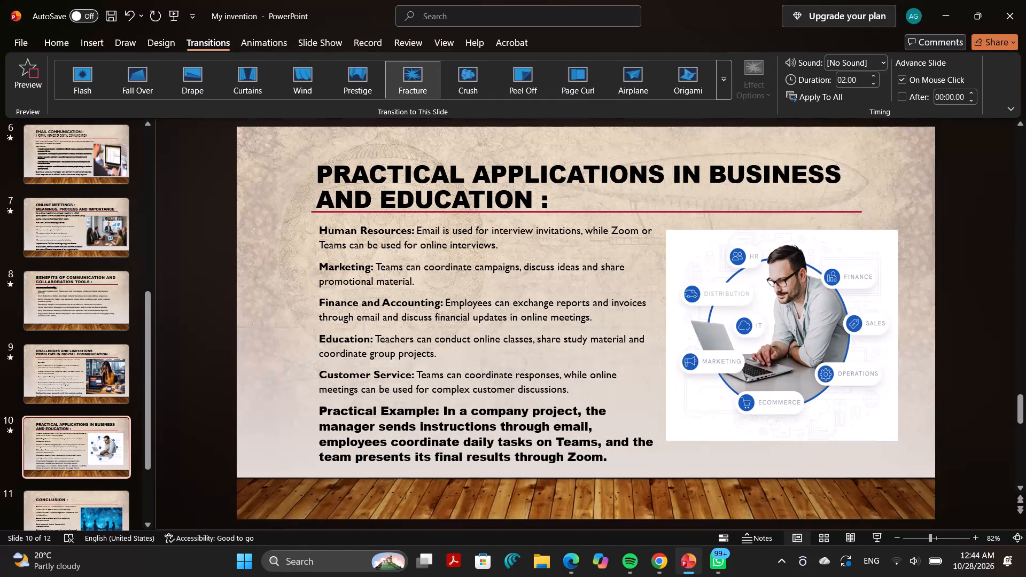
pyautogui.click(718, 79)
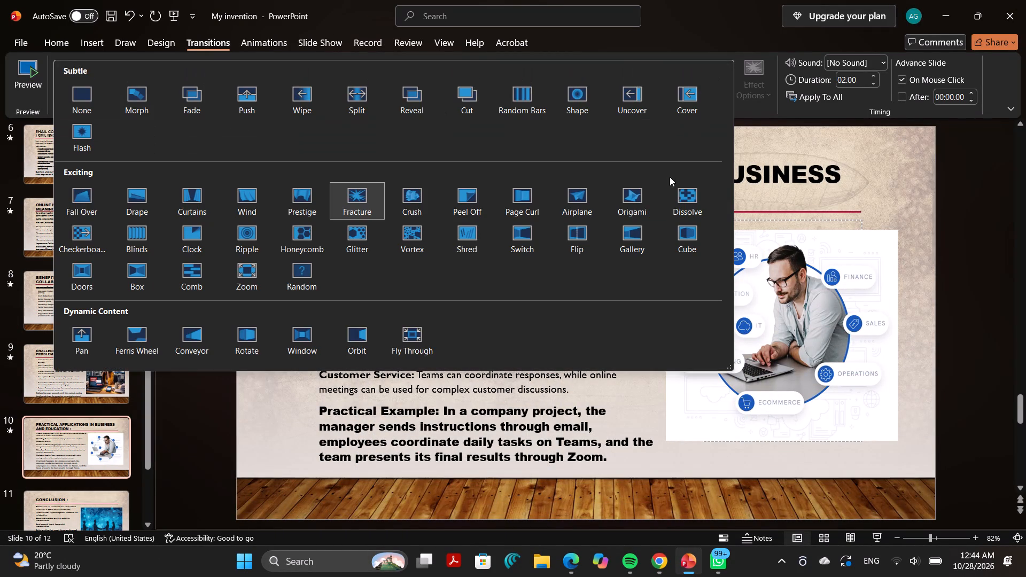
pyautogui.click(368, 344)
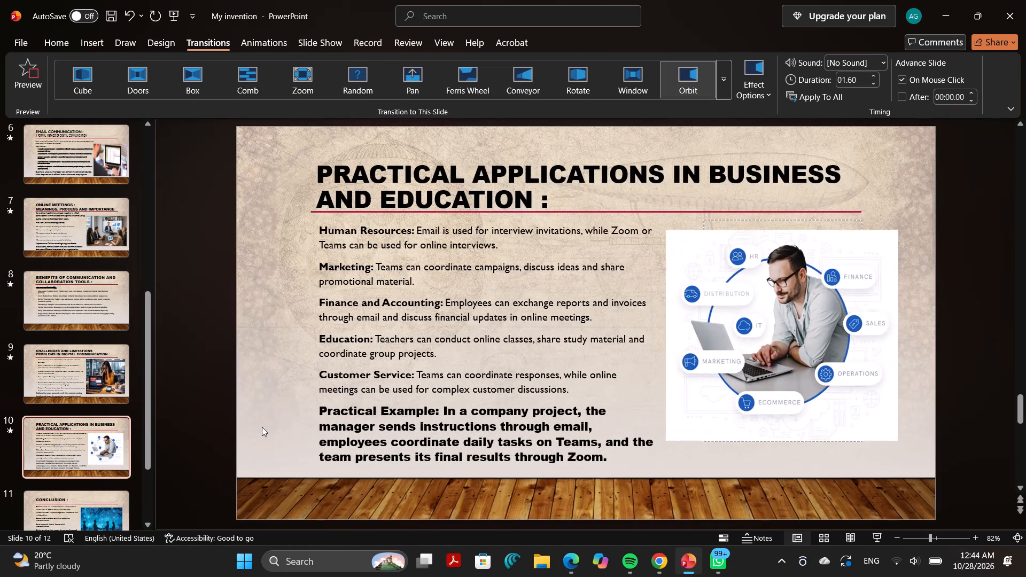
# Apply the Push transition to slide 11, "Conclusion".
pyautogui.scroll(-3, 112, 494)
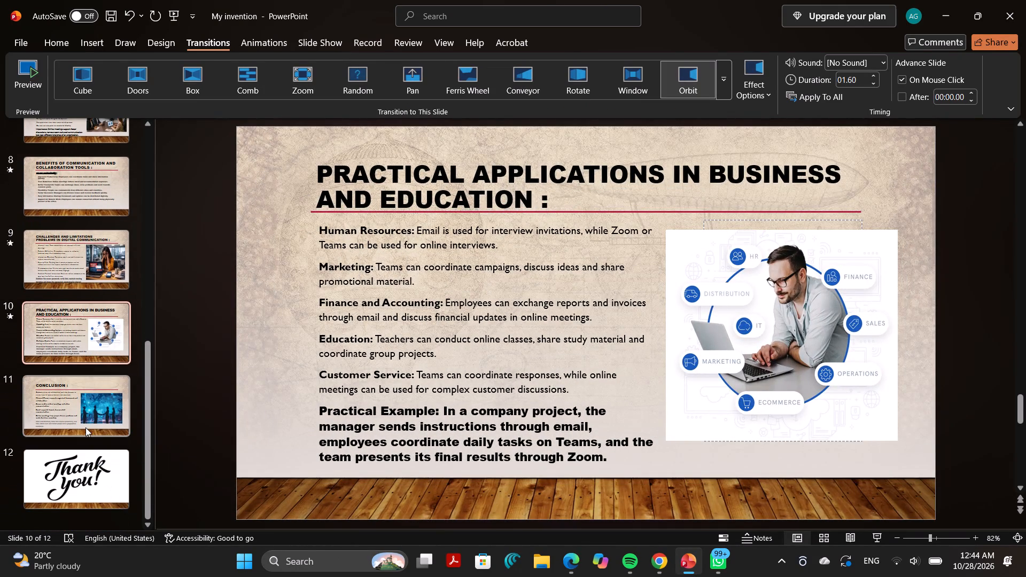
pyautogui.click(85, 427)
pyautogui.click(238, 84)
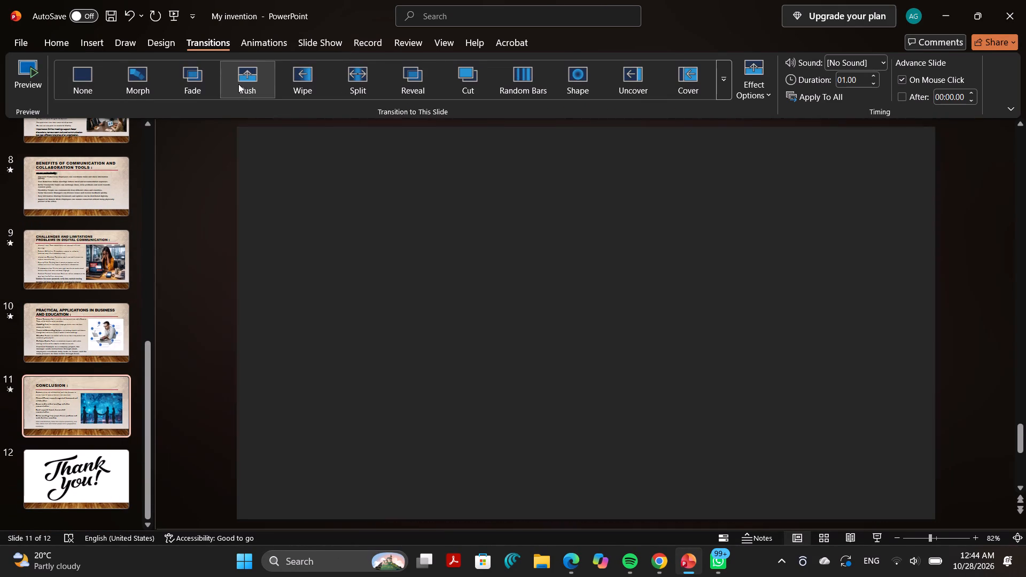
# Try the Morph transition on slide 12, the "Thank you!" slide, and settle on Random.
pyautogui.click(102, 453)
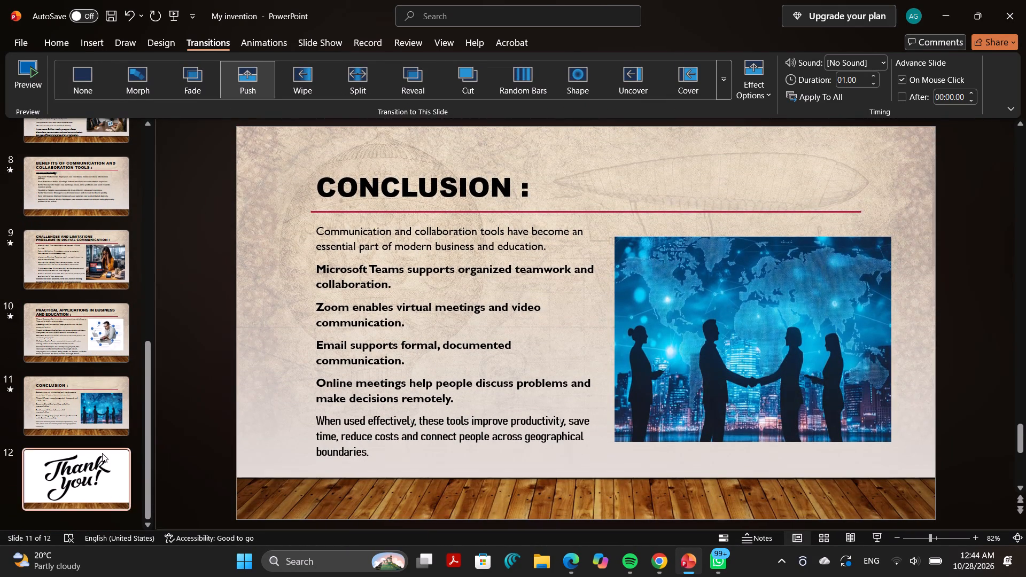
pyautogui.click(142, 102)
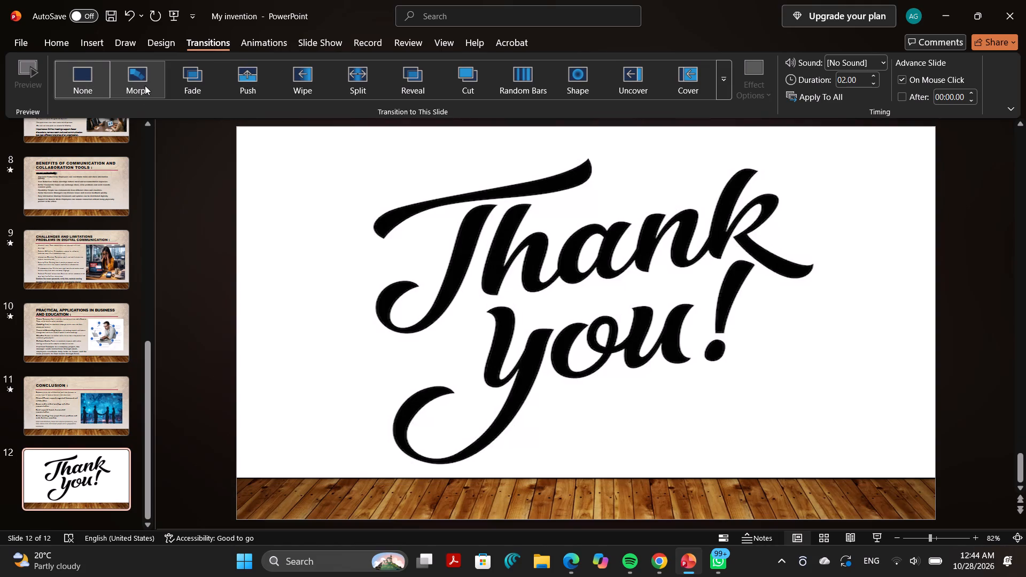
pyautogui.click(145, 85)
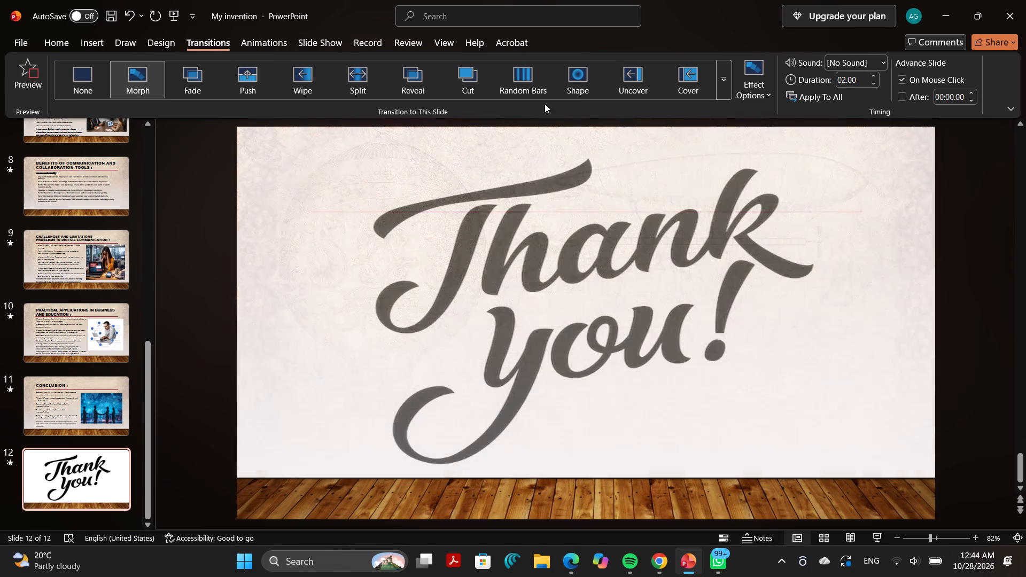
pyautogui.click(732, 86)
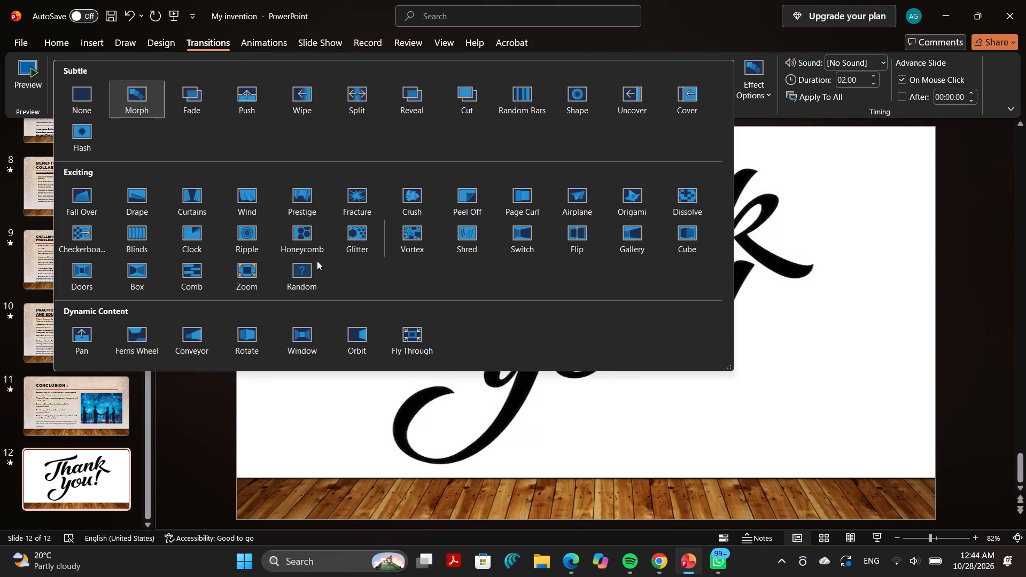
pyautogui.click(277, 284)
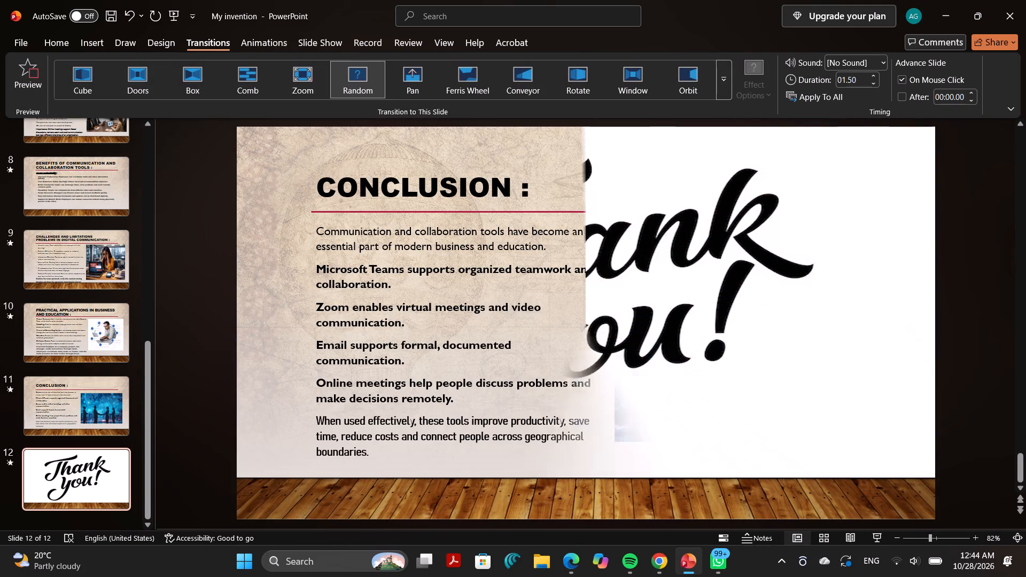
pyautogui.click(99, 481)
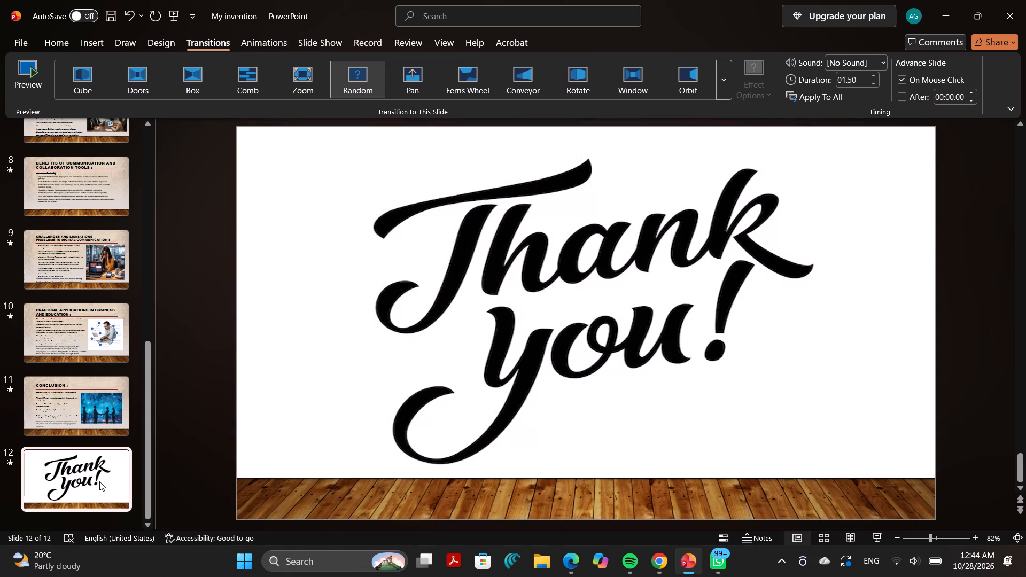
pyautogui.click(202, 353)
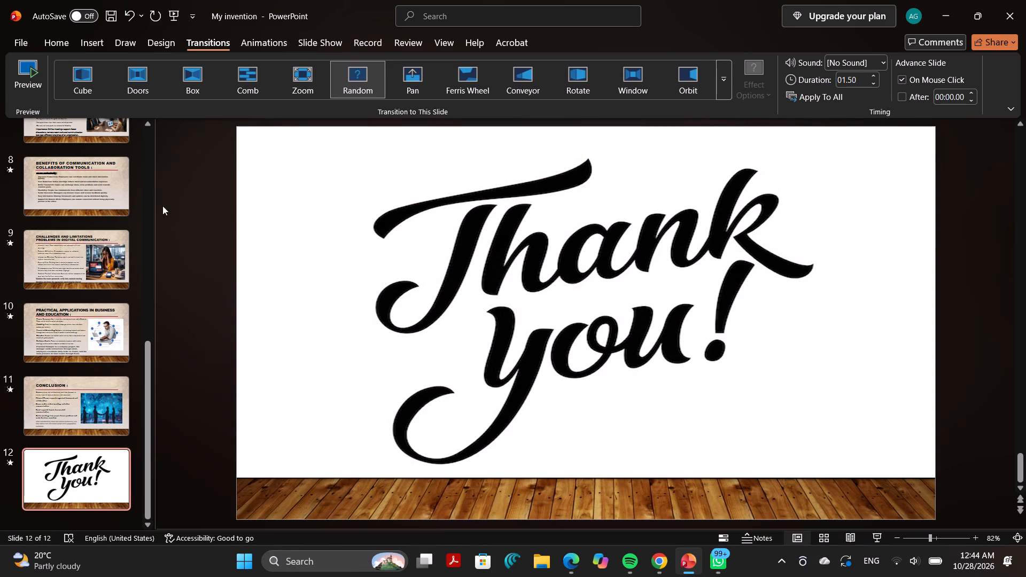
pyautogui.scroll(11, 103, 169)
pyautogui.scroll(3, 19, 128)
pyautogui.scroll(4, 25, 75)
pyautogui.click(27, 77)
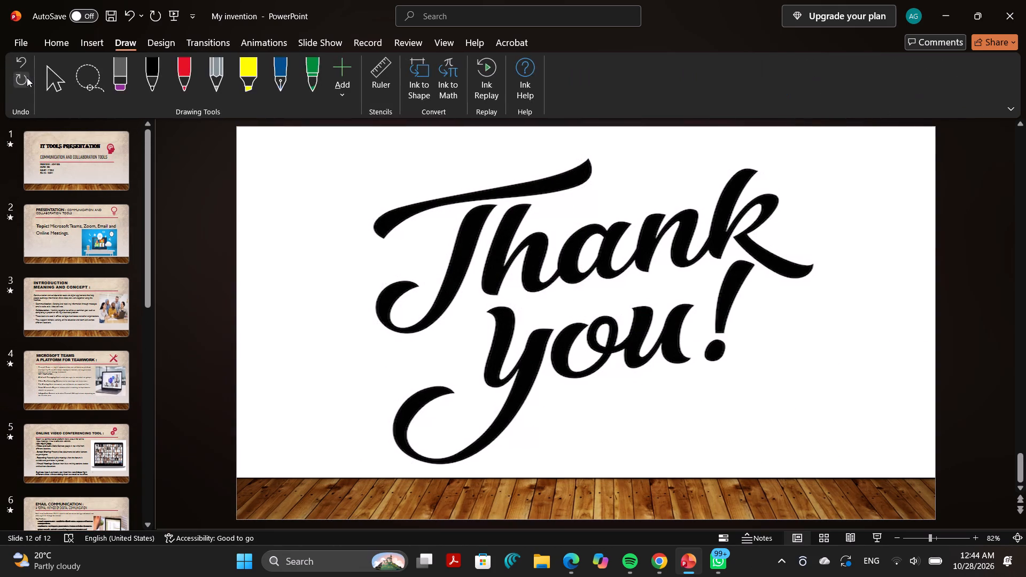
# Play the slide show from the first slide and review all twelve slides with their transitions through to the end.
pyautogui.scroll(11, 77, 209)
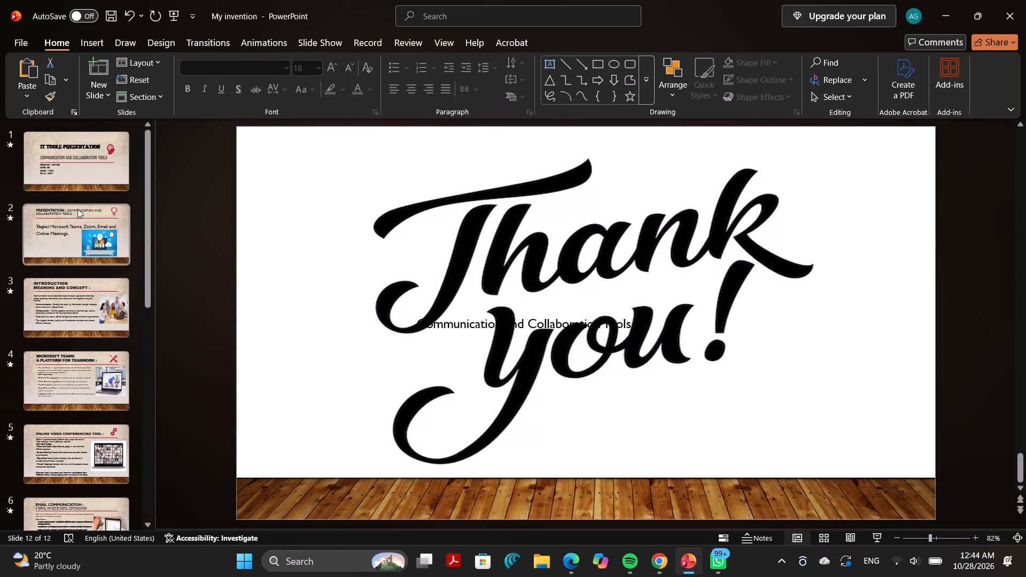
pyautogui.scroll(5, 77, 209)
pyautogui.click(167, 204)
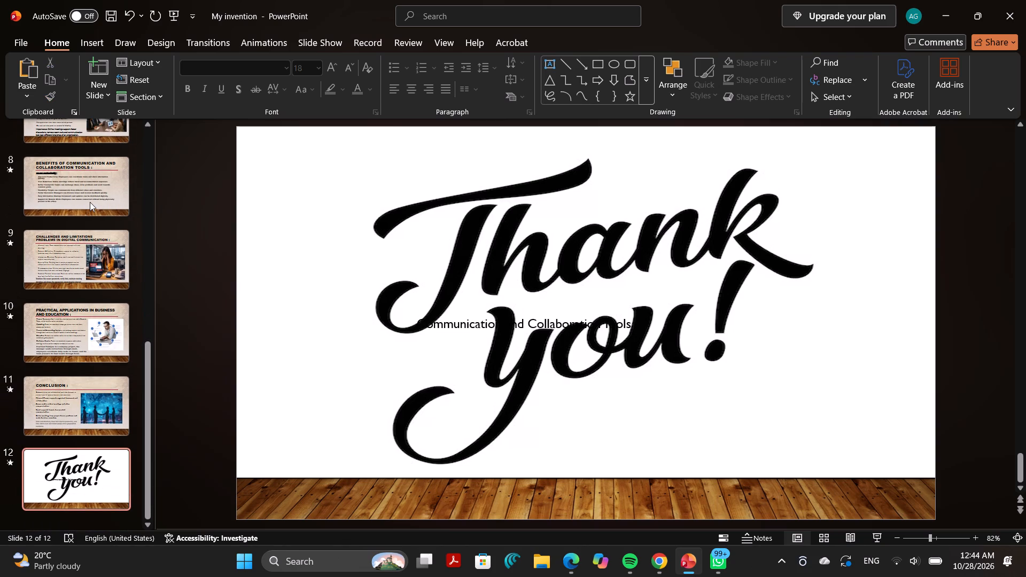
pyautogui.scroll(-9, 90, 202)
pyautogui.scroll(13, 90, 202)
pyautogui.click(89, 190)
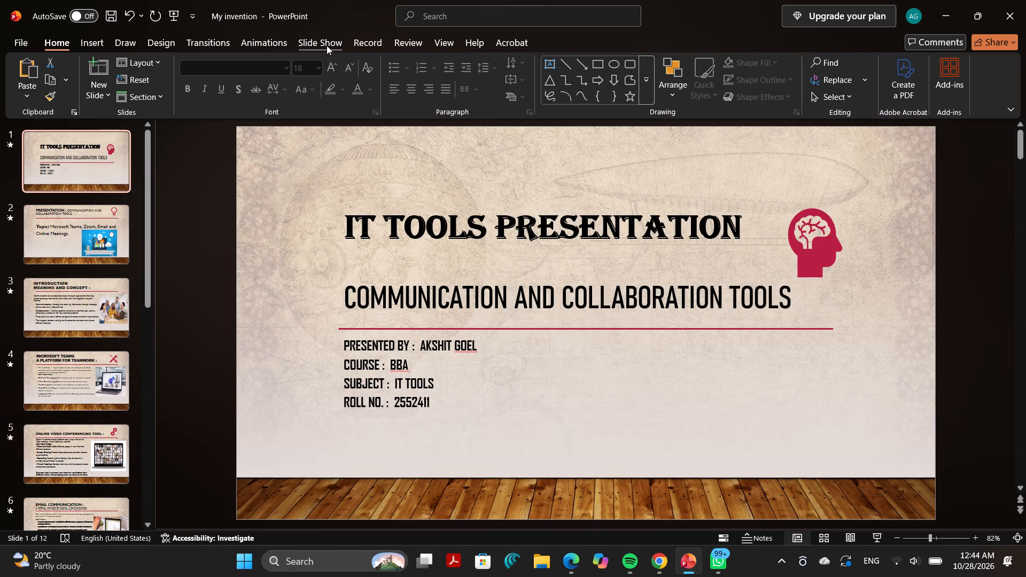
pyautogui.click(327, 45)
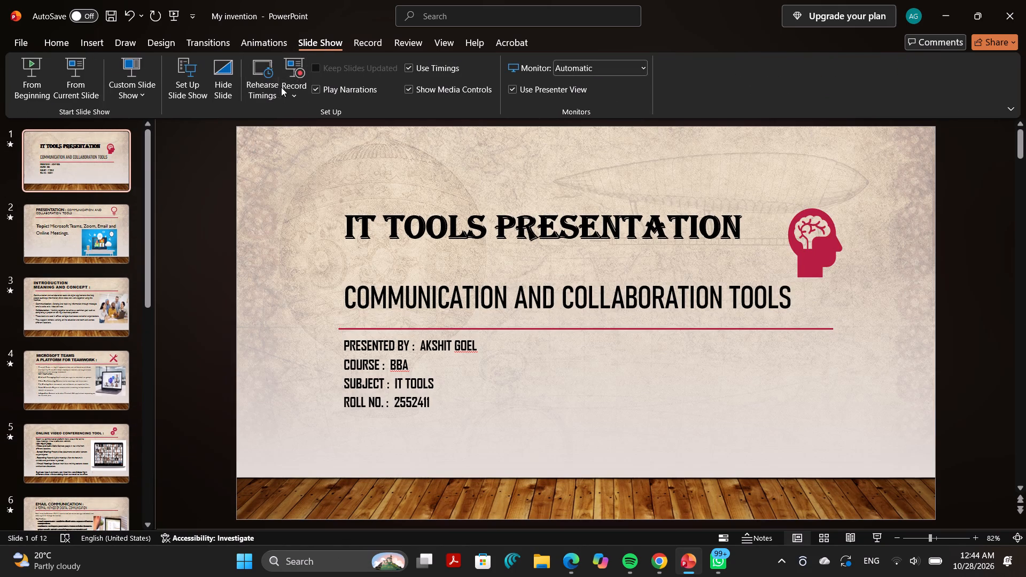
pyautogui.click(36, 85)
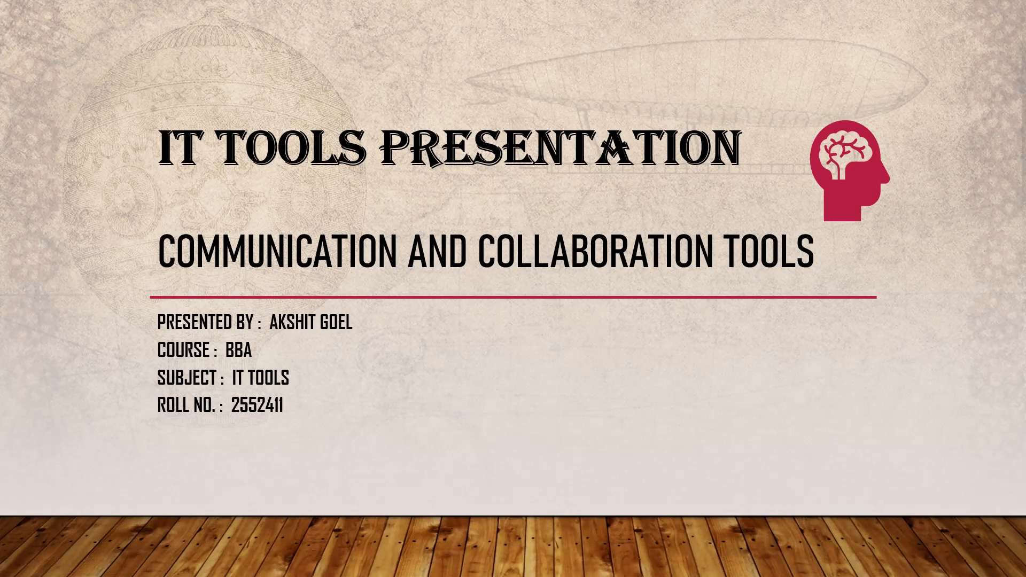
pyautogui.click(1025, 155)
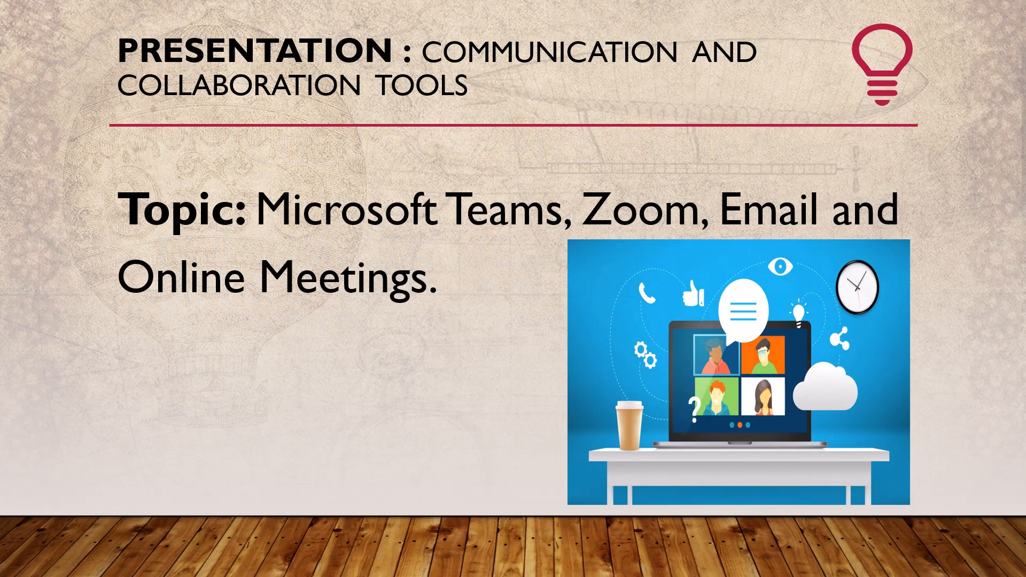
pyautogui.click(1025, 155)
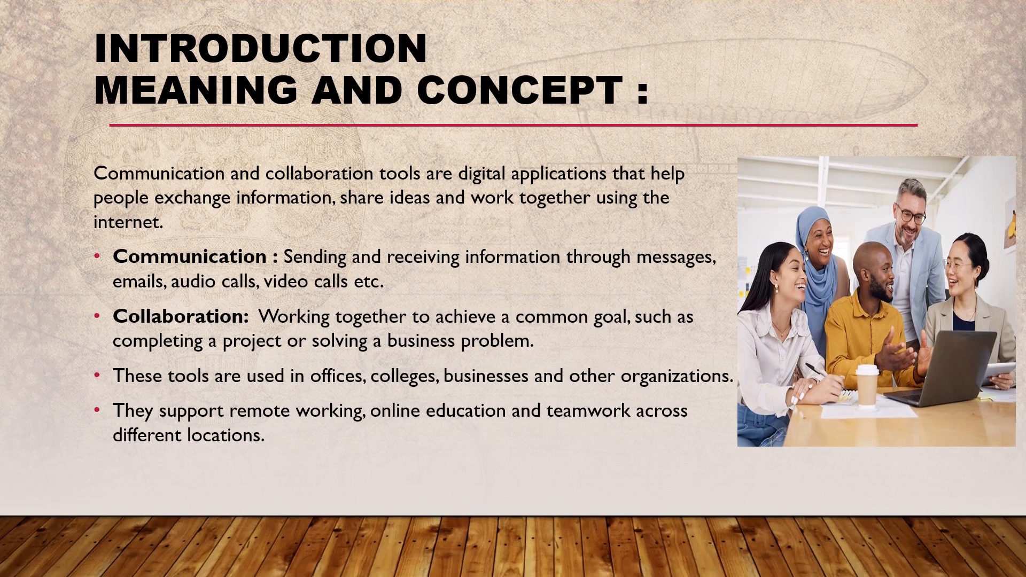
pyautogui.click(1025, 155)
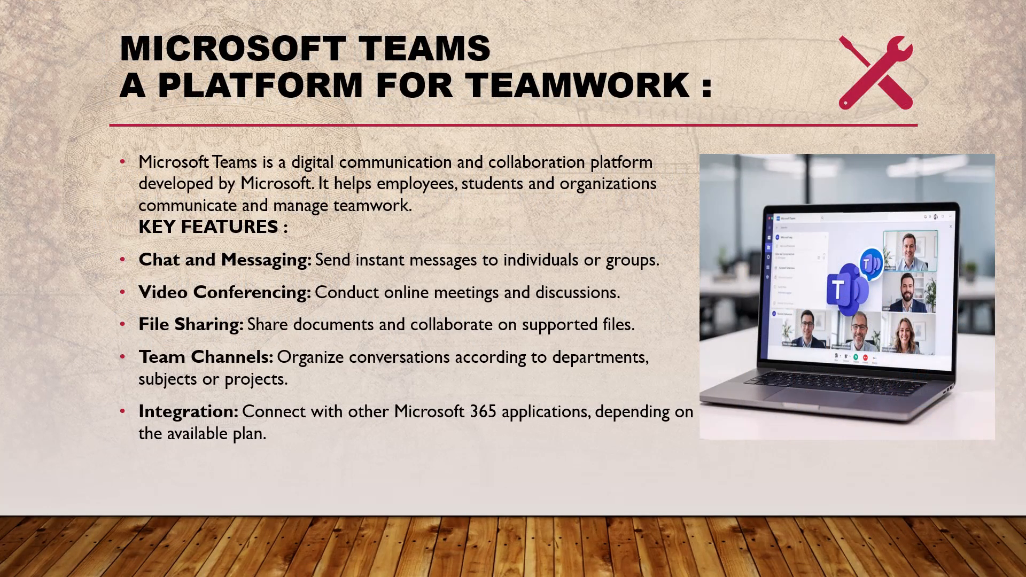
pyautogui.click(1025, 155)
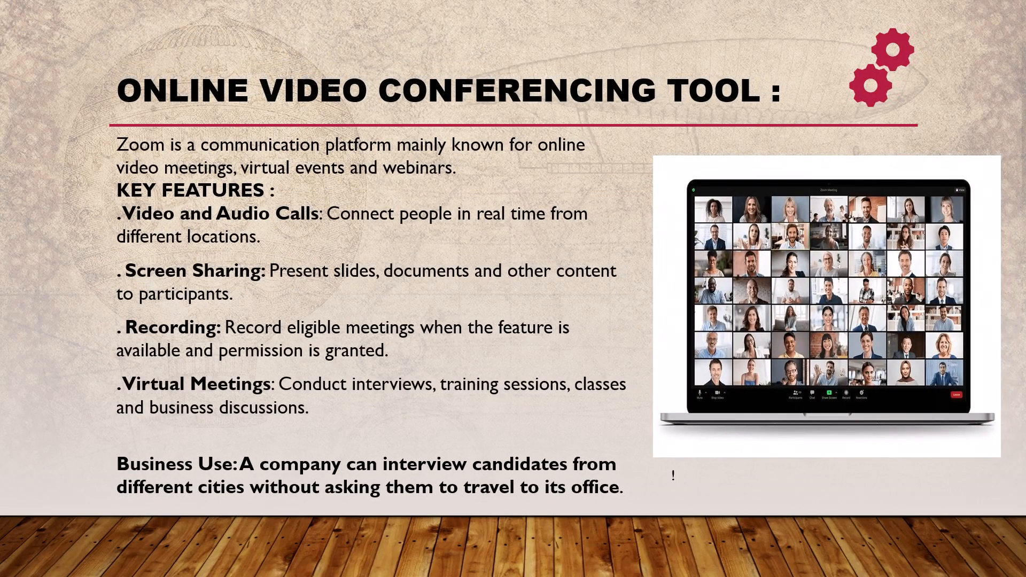
pyautogui.click(1025, 155)
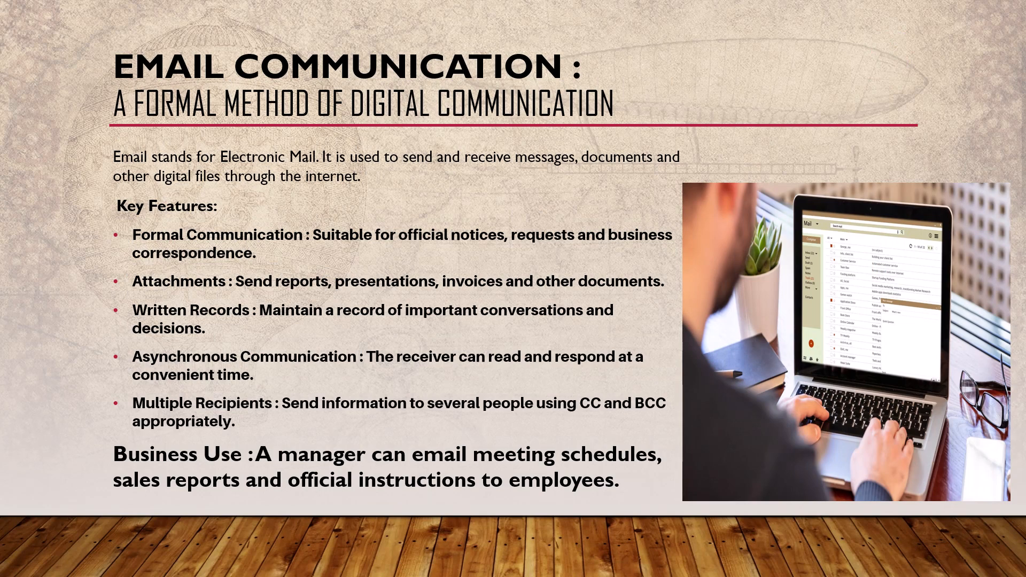
pyautogui.click(1025, 155)
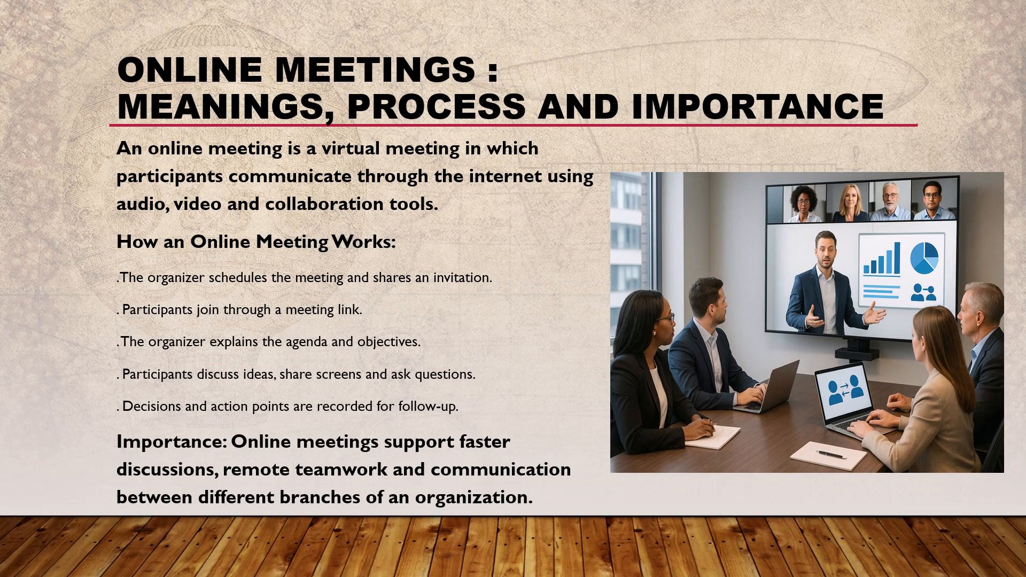
pyautogui.click(1025, 155)
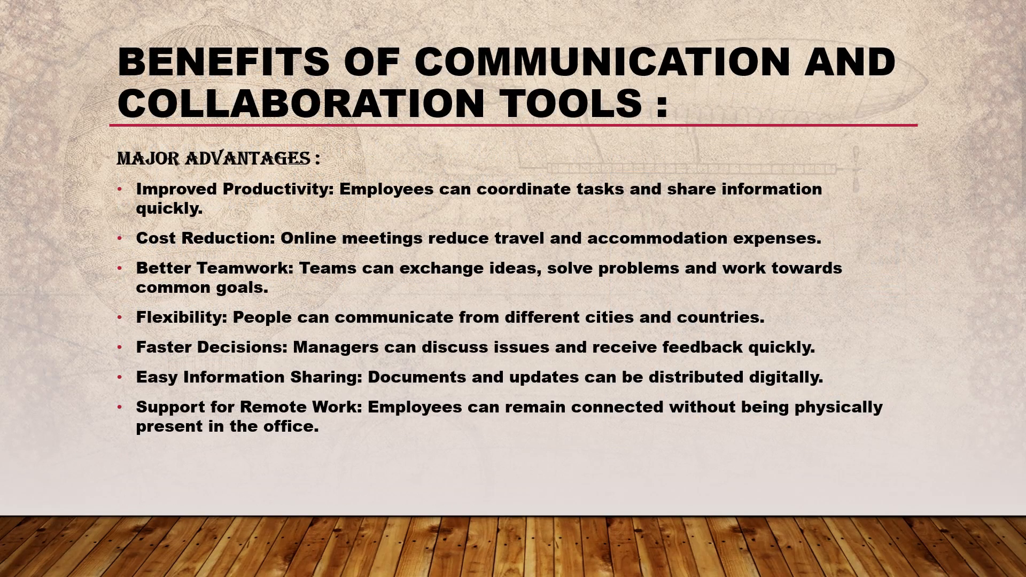
pyautogui.click(1025, 155)
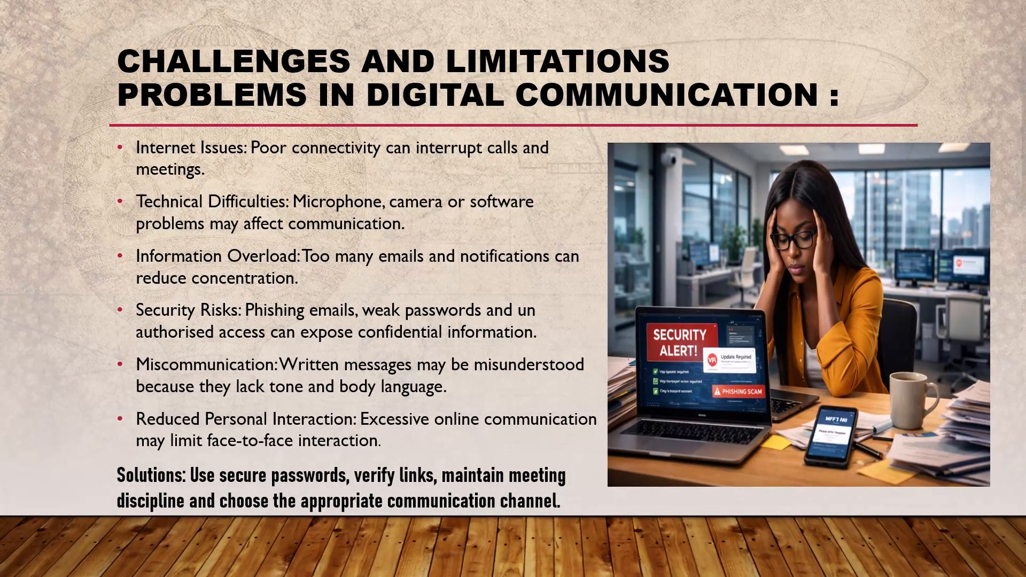
pyautogui.click(1025, 155)
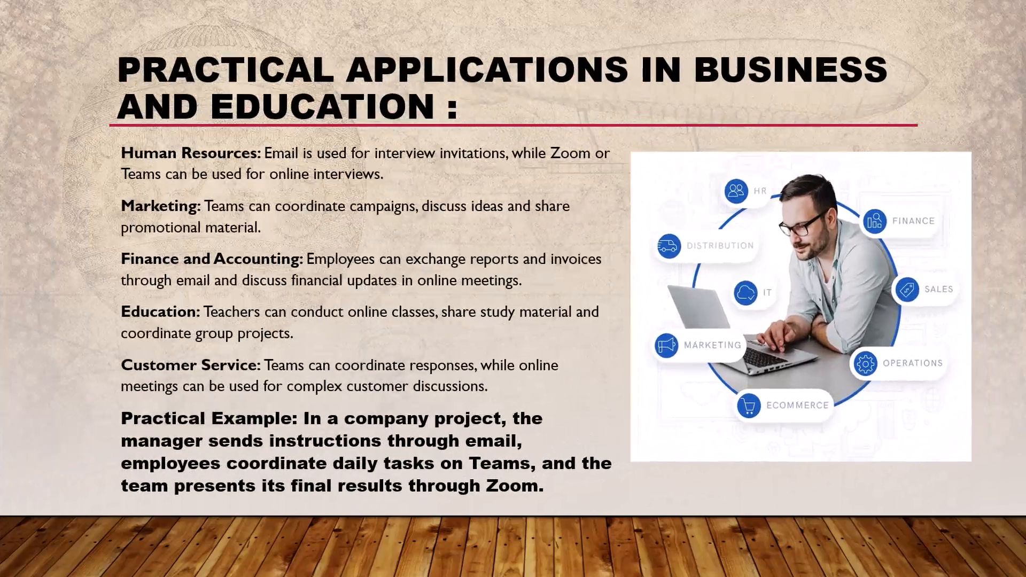
pyautogui.click(1025, 155)
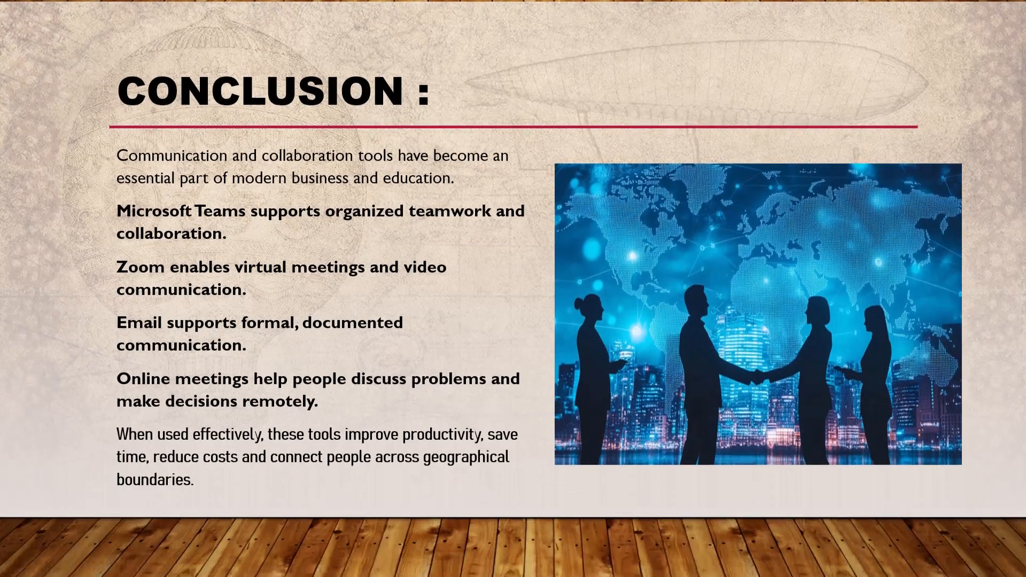
pyautogui.click(1025, 155)
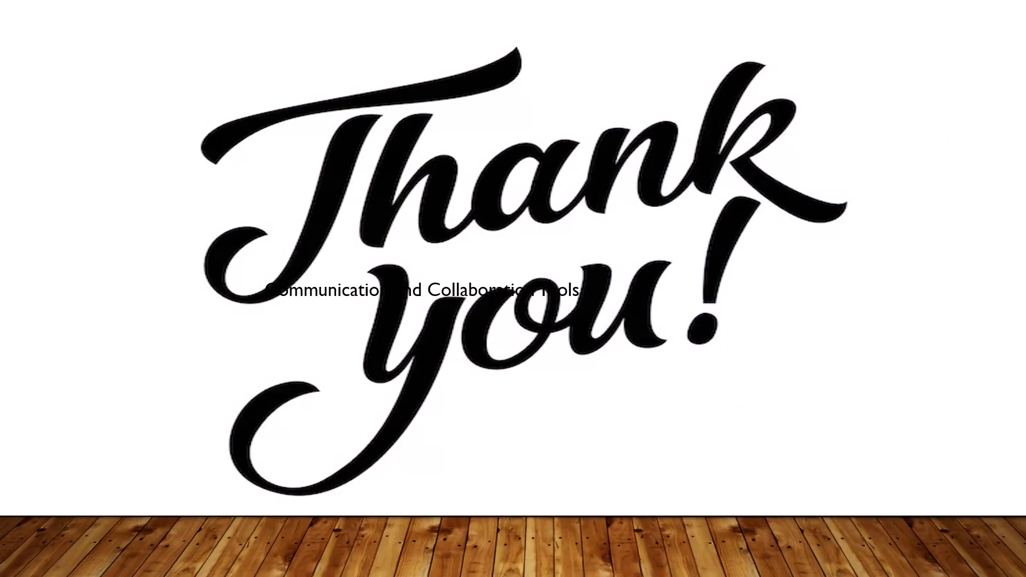
pyautogui.click(1014, 78)
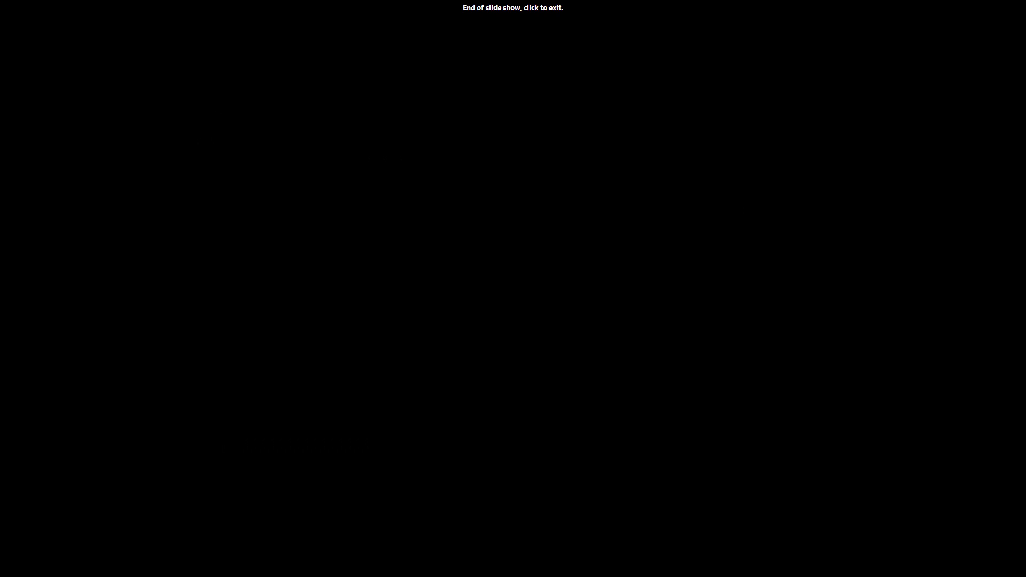
pyautogui.click(1014, 78)
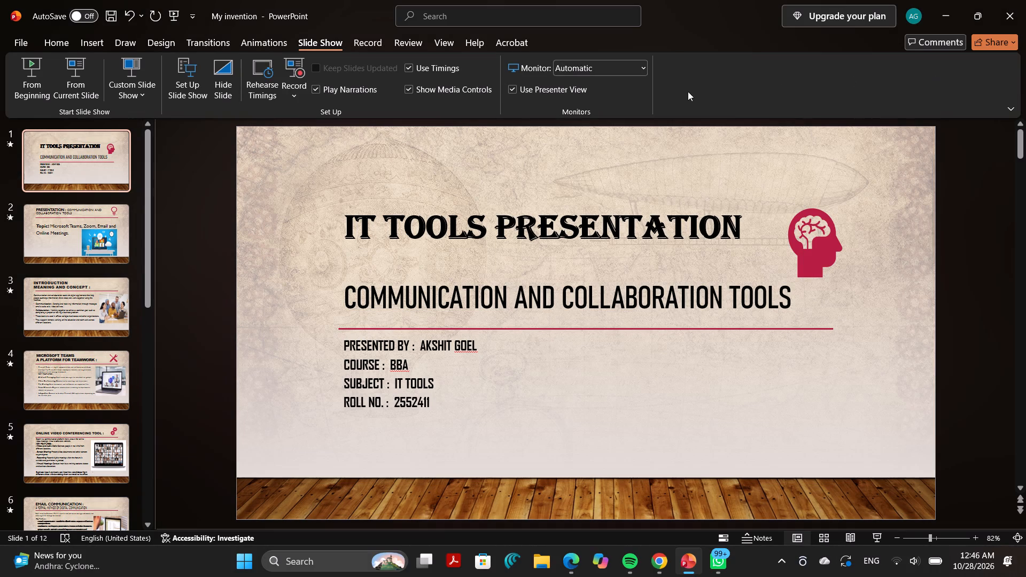
# Delete the stray "Communication and Collaboration Tools" text overlapping the "Thank you!" picture on slide 12.
pyautogui.scroll(-14, 116, 435)
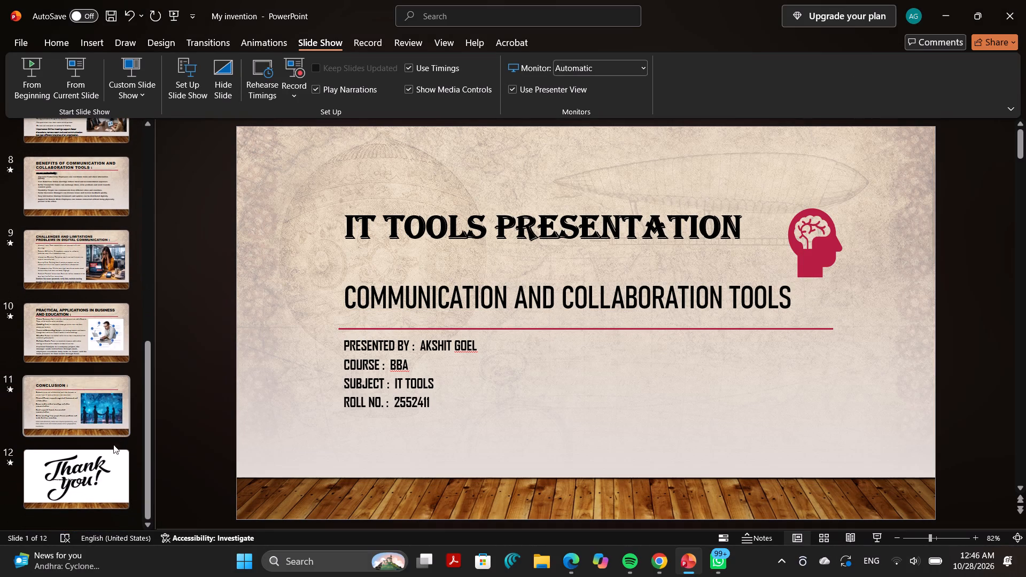
pyautogui.click(106, 464)
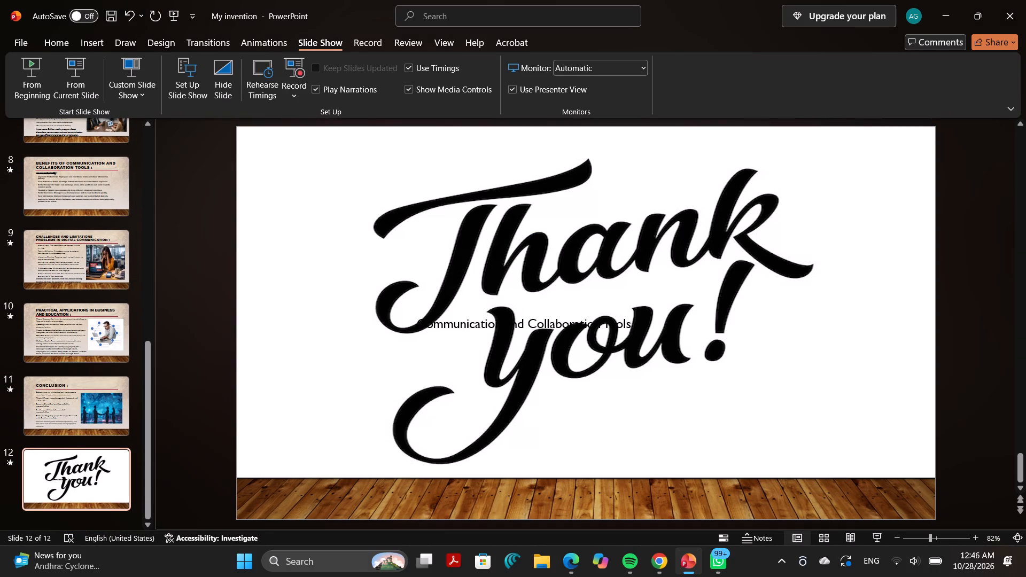
pyautogui.click(465, 326)
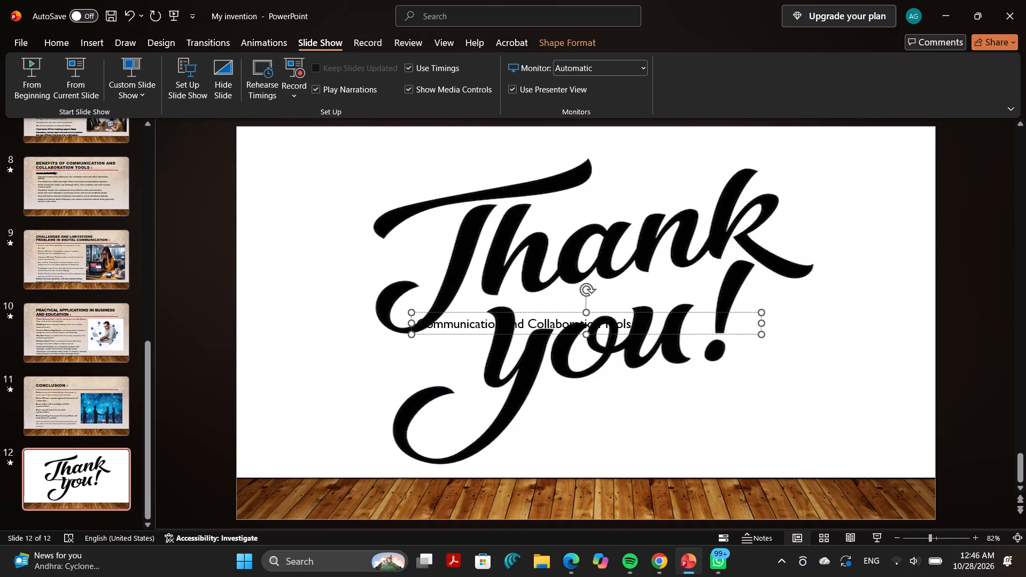
pyautogui.press('Delete')
pyautogui.press('Delete')
pyautogui.press('Delete')
pyautogui.press('Delete')
pyautogui.press('Delete')
pyautogui.press('Delete')
pyautogui.press('Delete')
pyautogui.press('Delete')
pyautogui.press('Delete')
pyautogui.press('Delete')
pyautogui.press('Delete')
pyautogui.press('Delete')
pyautogui.press('Delete')
pyautogui.press('Delete')
pyautogui.press('Delete')
pyautogui.press('Delete')
pyautogui.press('Delete')
pyautogui.press('Delete')
pyautogui.press('Delete')
pyautogui.press('Delete')
pyautogui.press('Delete')
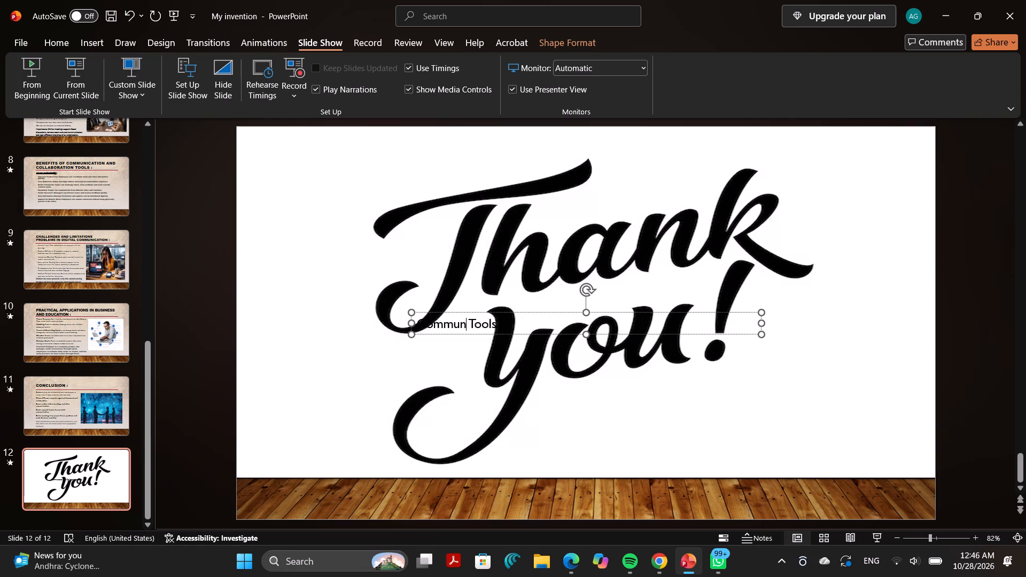
pyautogui.press('Delete')
pyautogui.press('Delete')
pyautogui.press('Delete')
pyautogui.press('Delete')
pyautogui.press('Delete')
pyautogui.press('Delete')
pyautogui.press('Delete')
pyautogui.press('Delete')
pyautogui.press('Delete')
pyautogui.moveTo(465, 326); pyautogui.dragTo(423, 328)
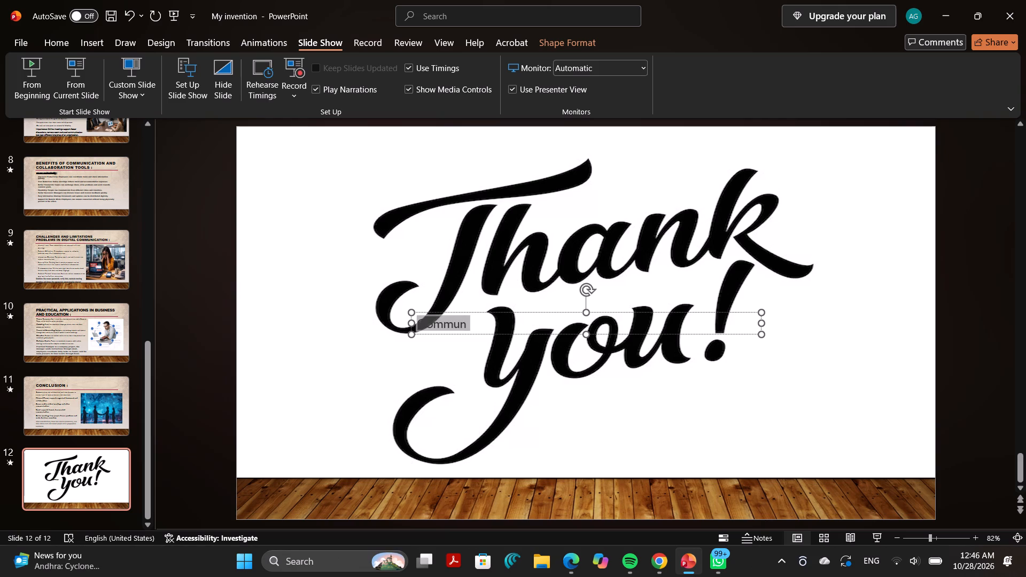
pyautogui.moveTo(423, 328); pyautogui.dragTo(419, 330)
pyautogui.press('BackSpace')
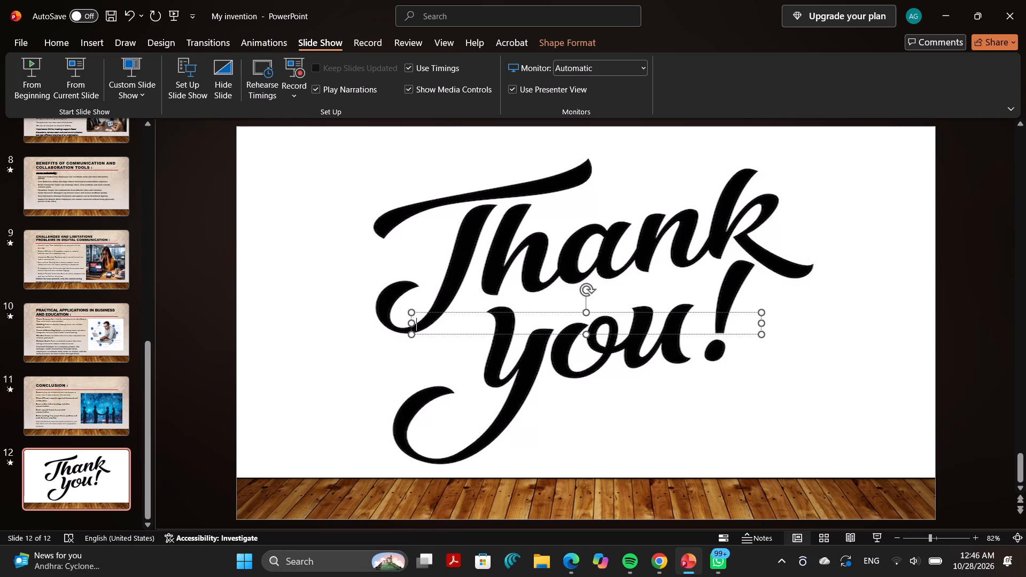
pyautogui.click(347, 469)
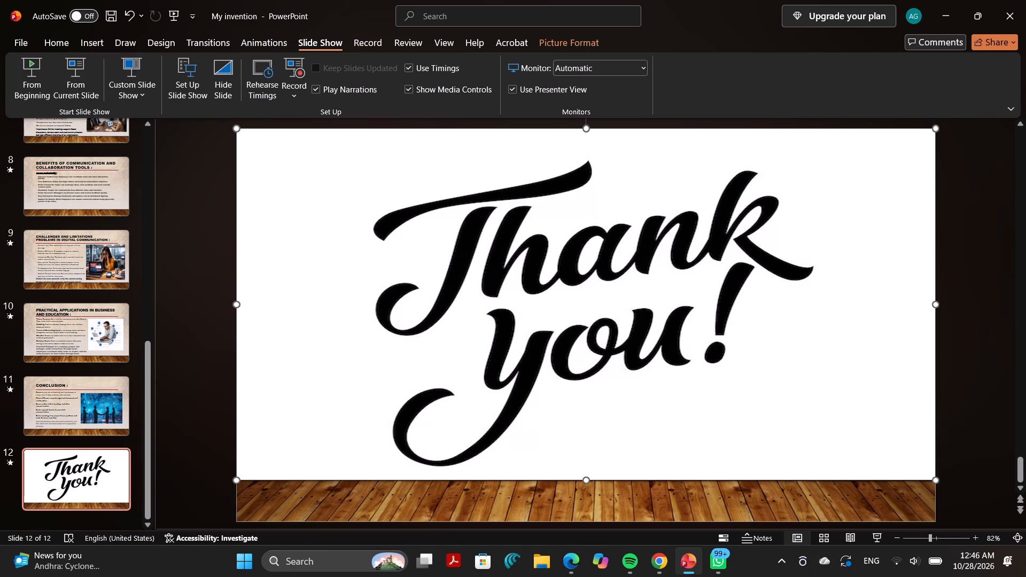
pyautogui.click(201, 309)
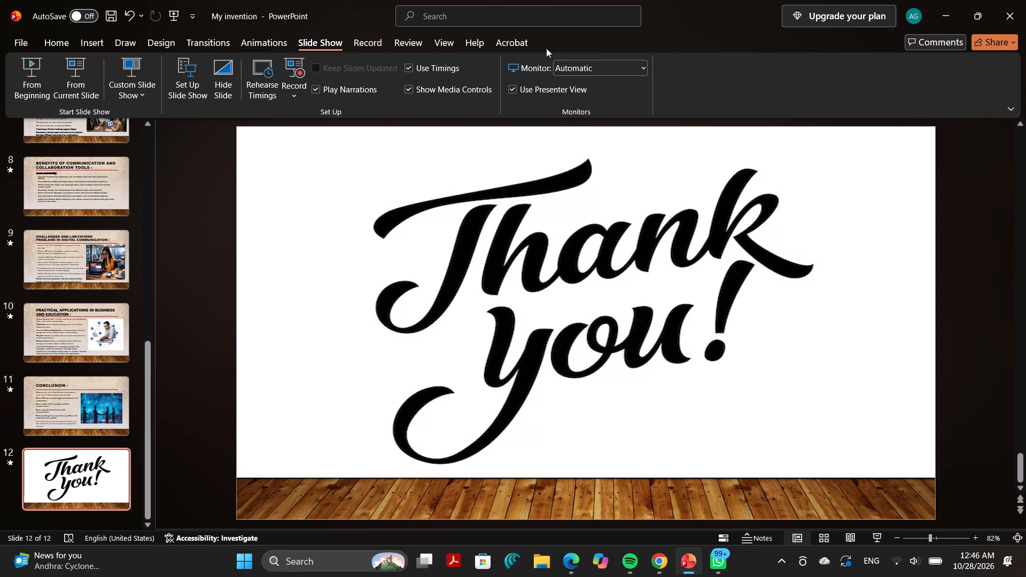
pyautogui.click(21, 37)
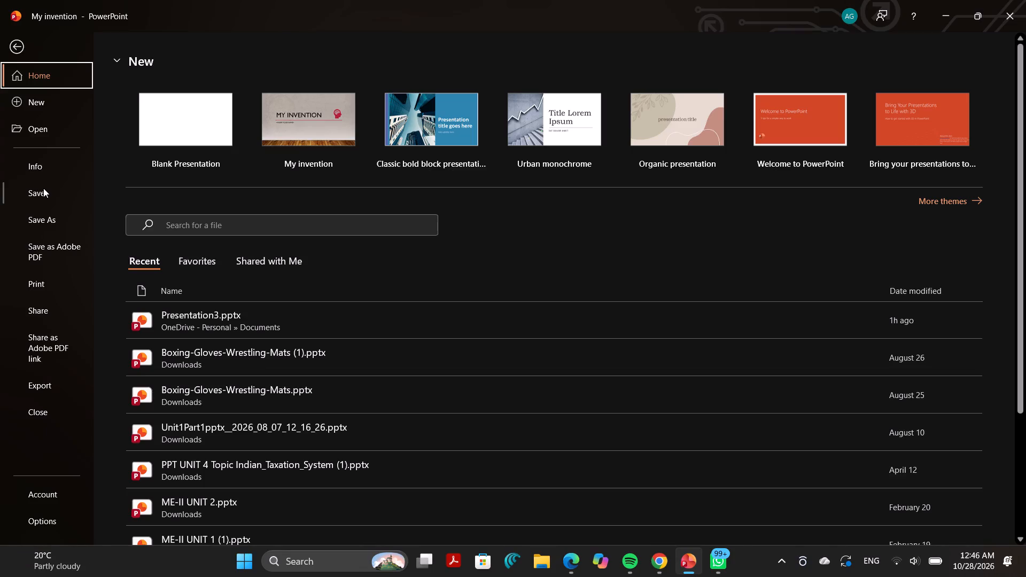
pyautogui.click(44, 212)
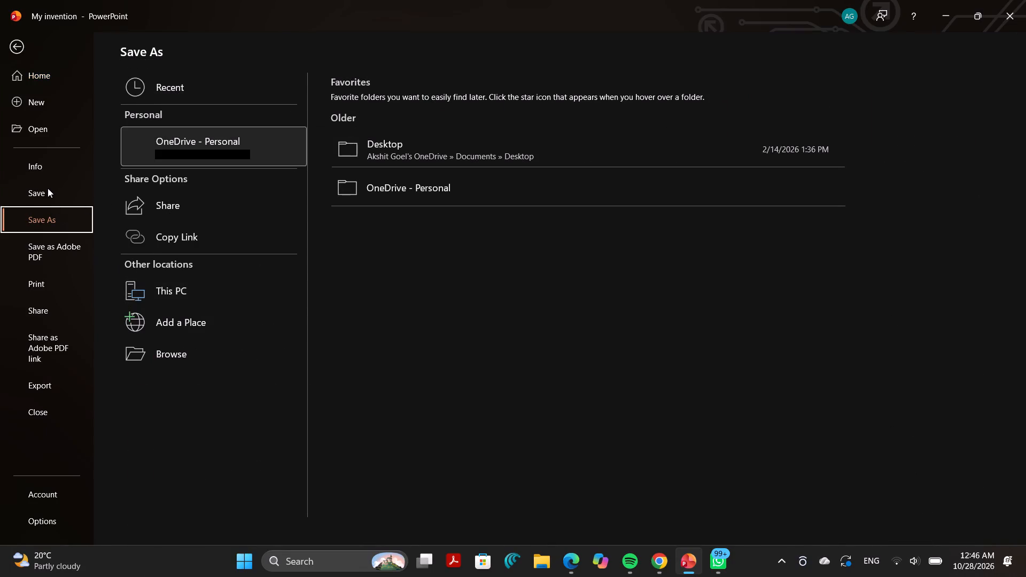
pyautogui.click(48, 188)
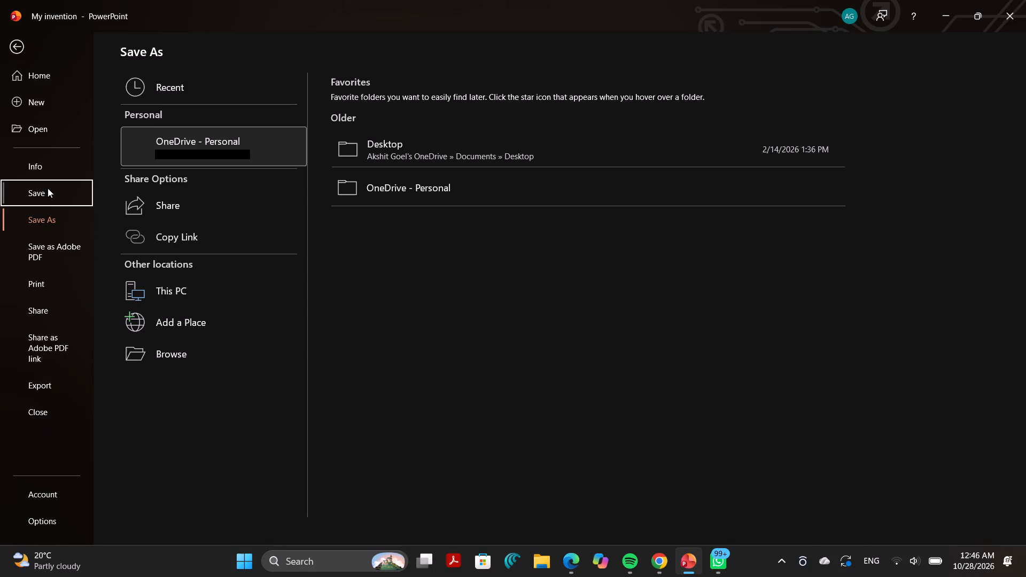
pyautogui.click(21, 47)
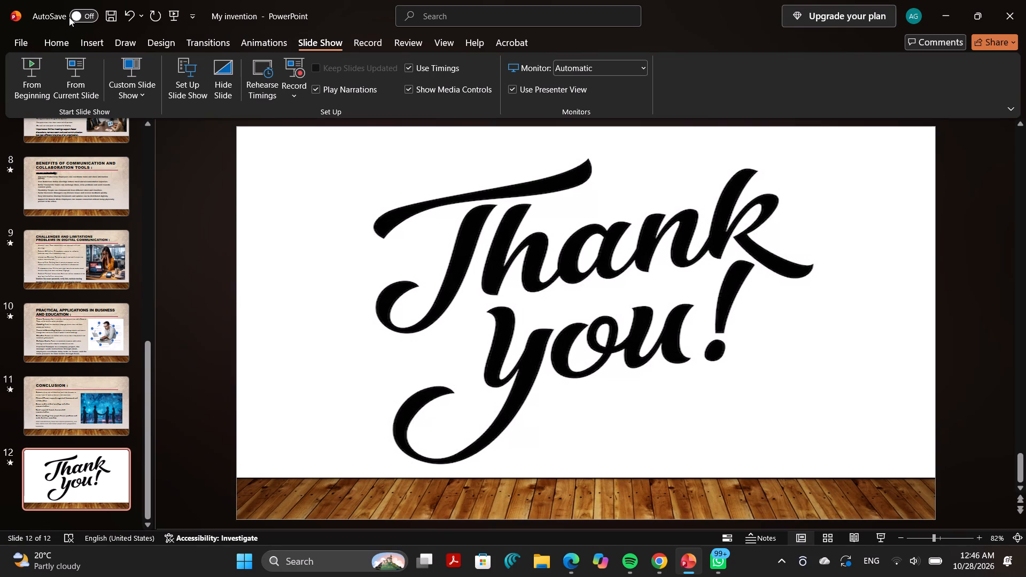
# Save the presentation as "It tools presentation final" in the OneDrive Documents folder and dismiss the AutoSave notice.
pyautogui.click(112, 15)
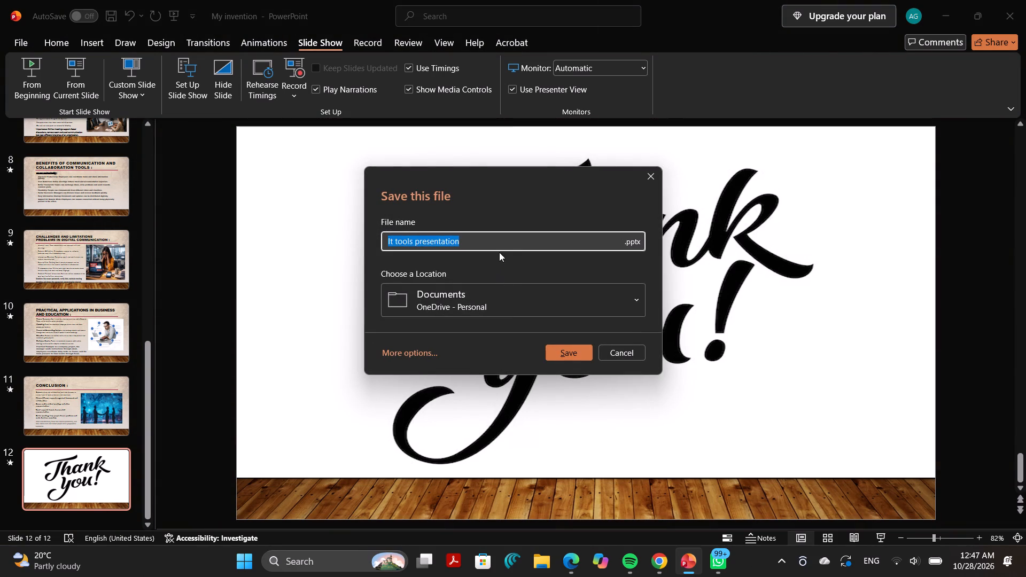
pyautogui.click(499, 243)
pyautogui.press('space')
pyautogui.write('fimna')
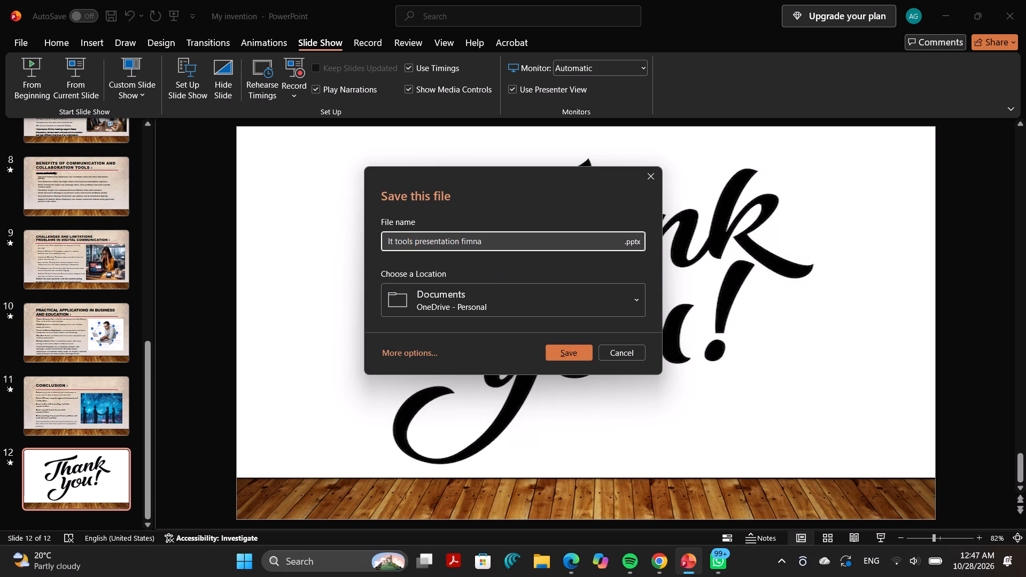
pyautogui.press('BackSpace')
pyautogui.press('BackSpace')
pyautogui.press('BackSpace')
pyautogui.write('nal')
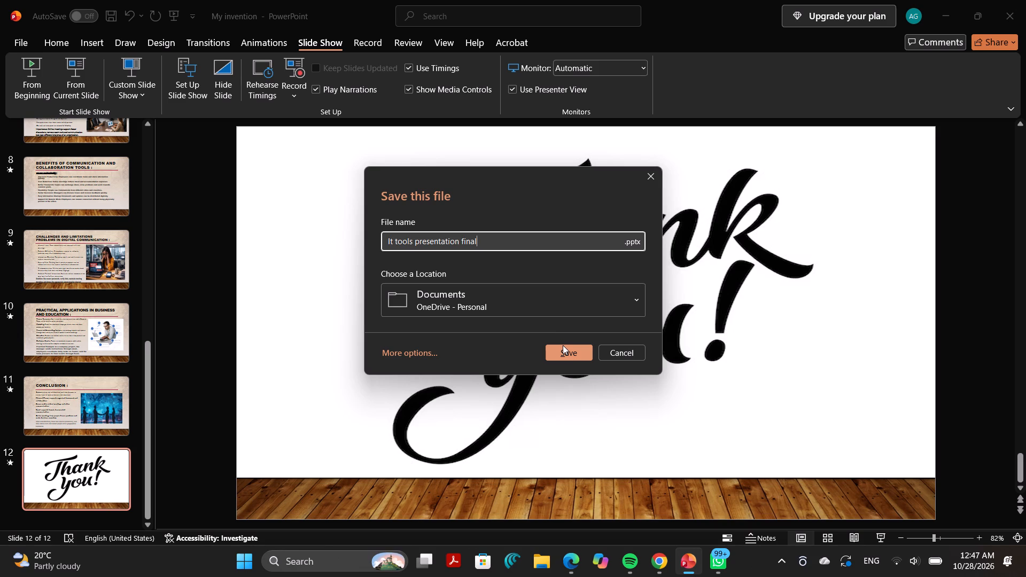
pyautogui.click(563, 345)
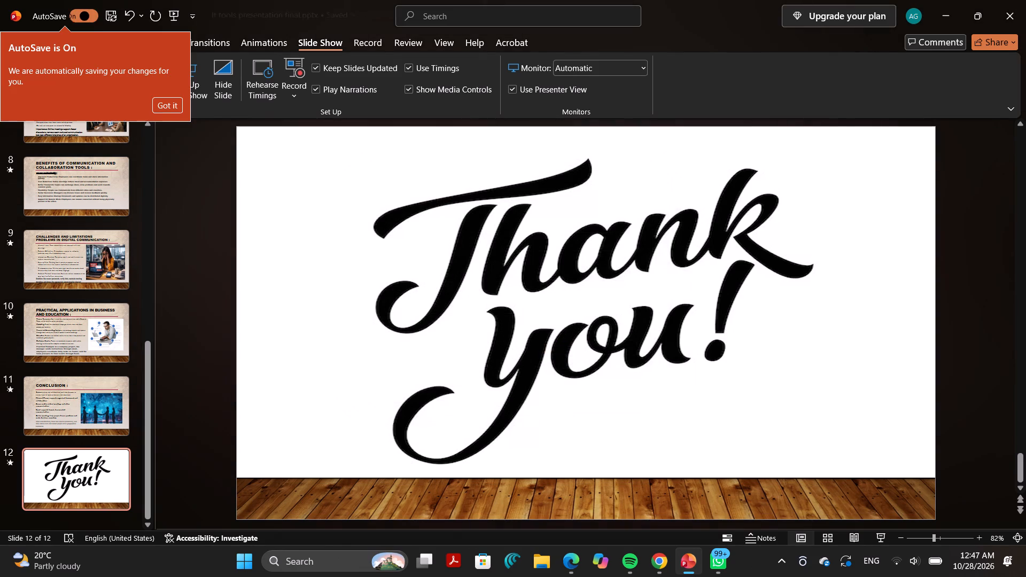
pyautogui.click(173, 107)
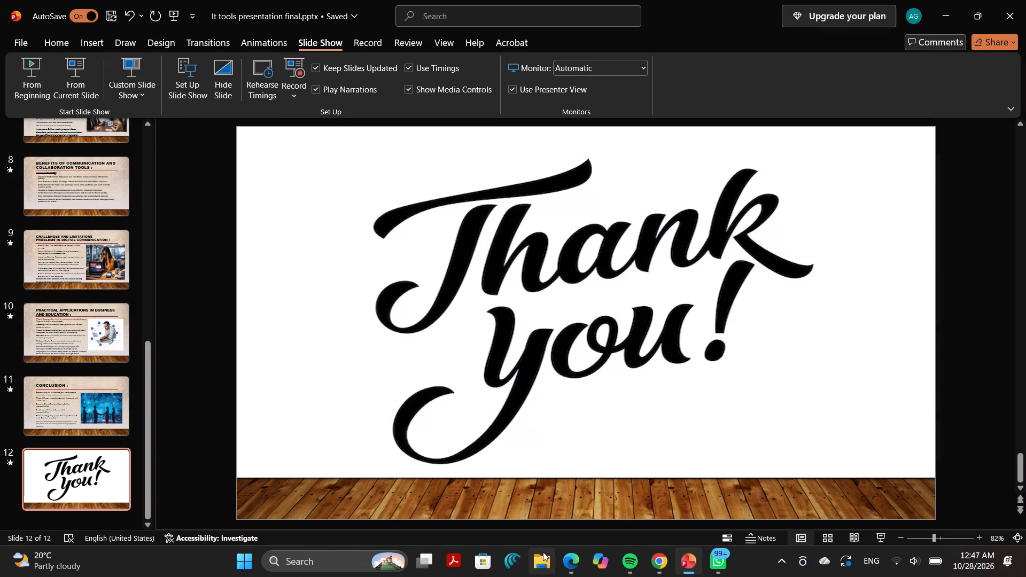
# Switch to File Explorer and open the Downloads folder.
pyautogui.doubleClick(543, 552)
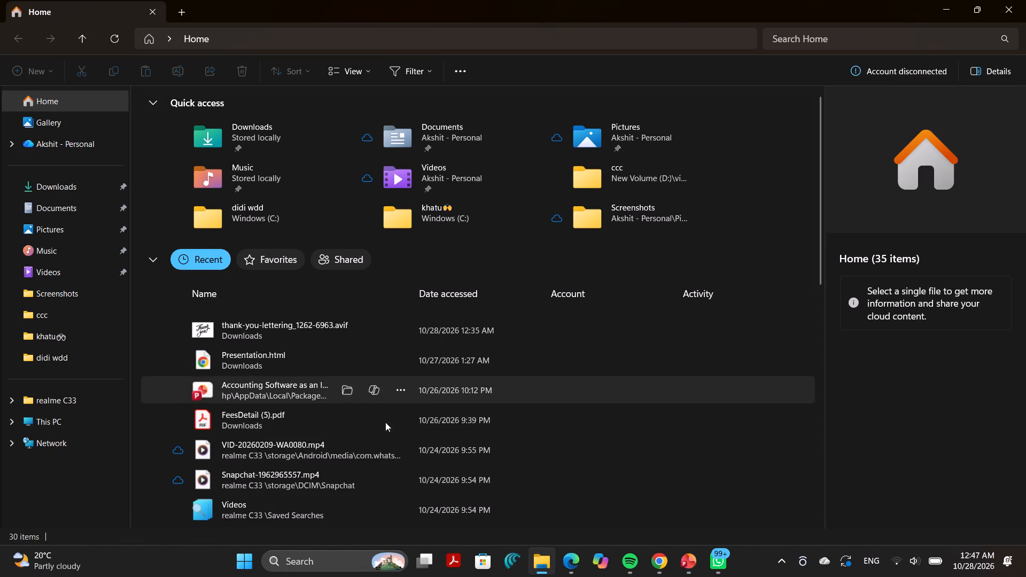
pyautogui.click(84, 180)
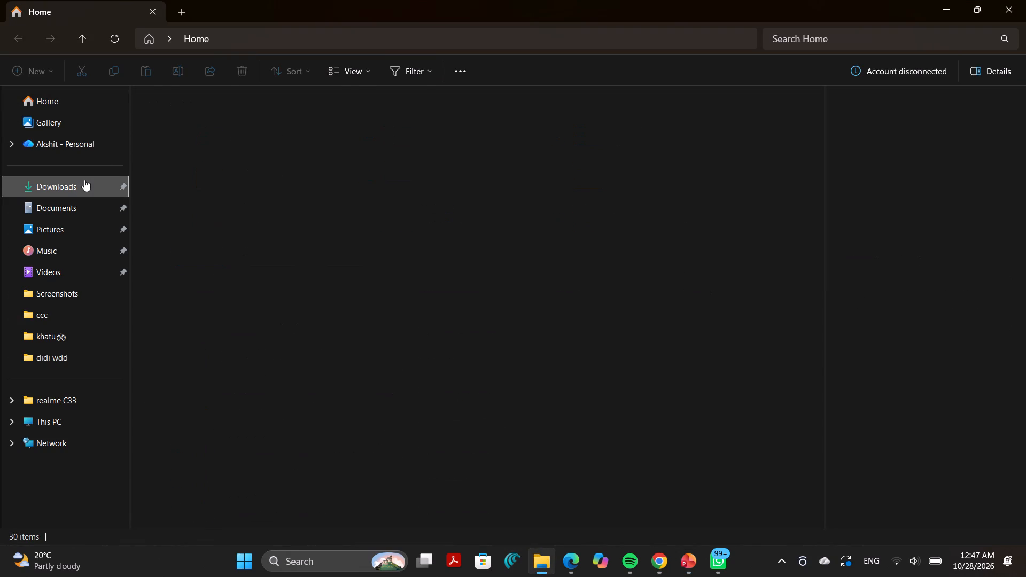